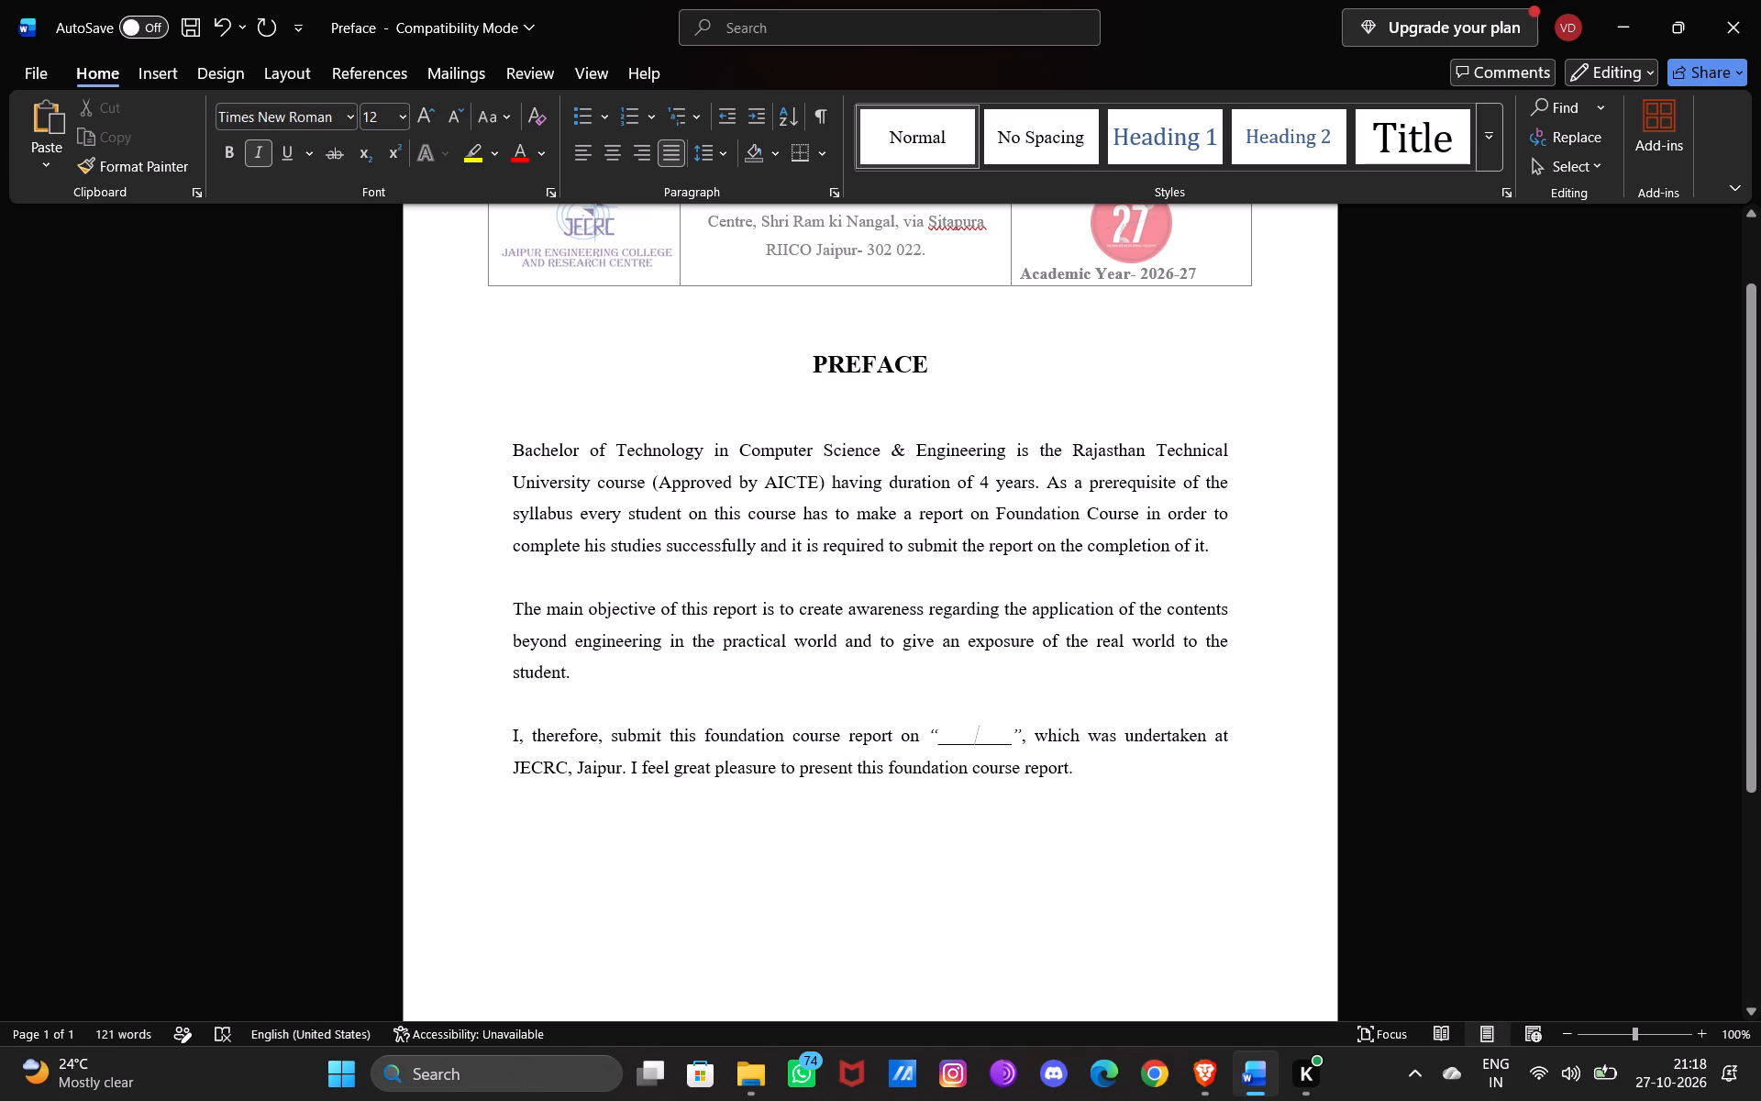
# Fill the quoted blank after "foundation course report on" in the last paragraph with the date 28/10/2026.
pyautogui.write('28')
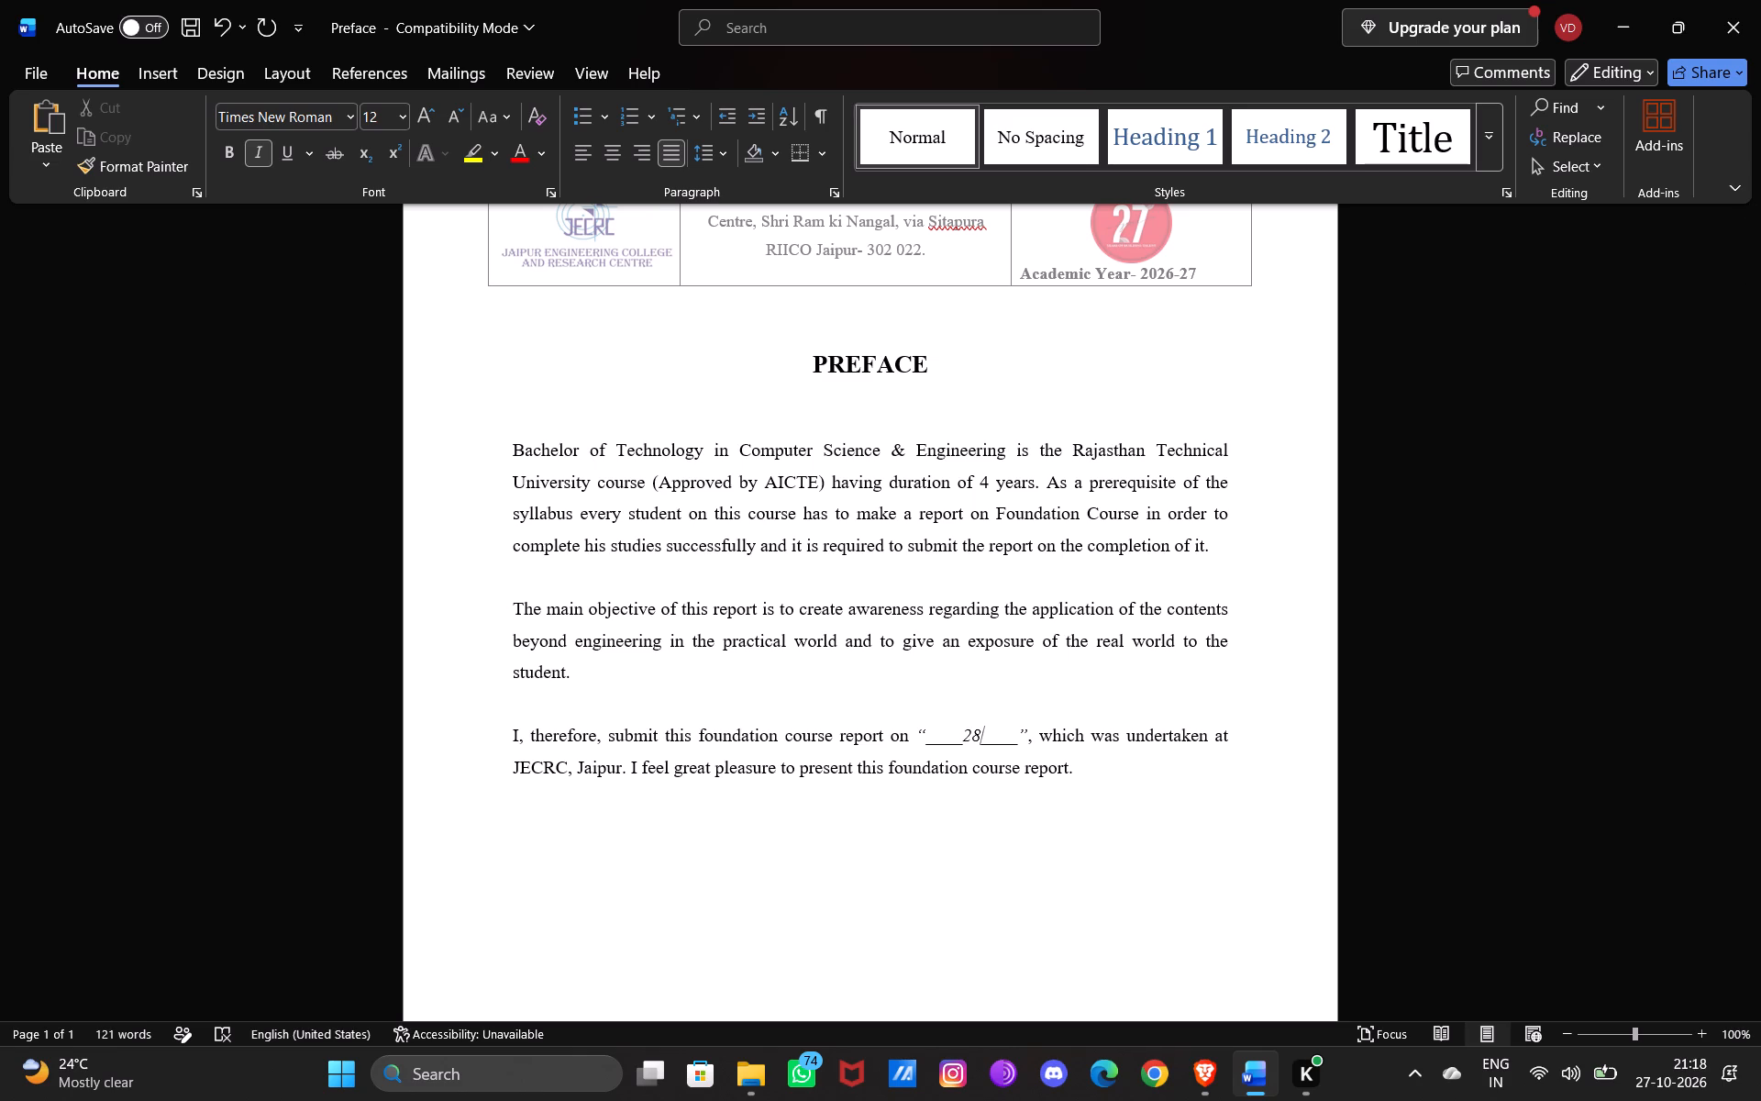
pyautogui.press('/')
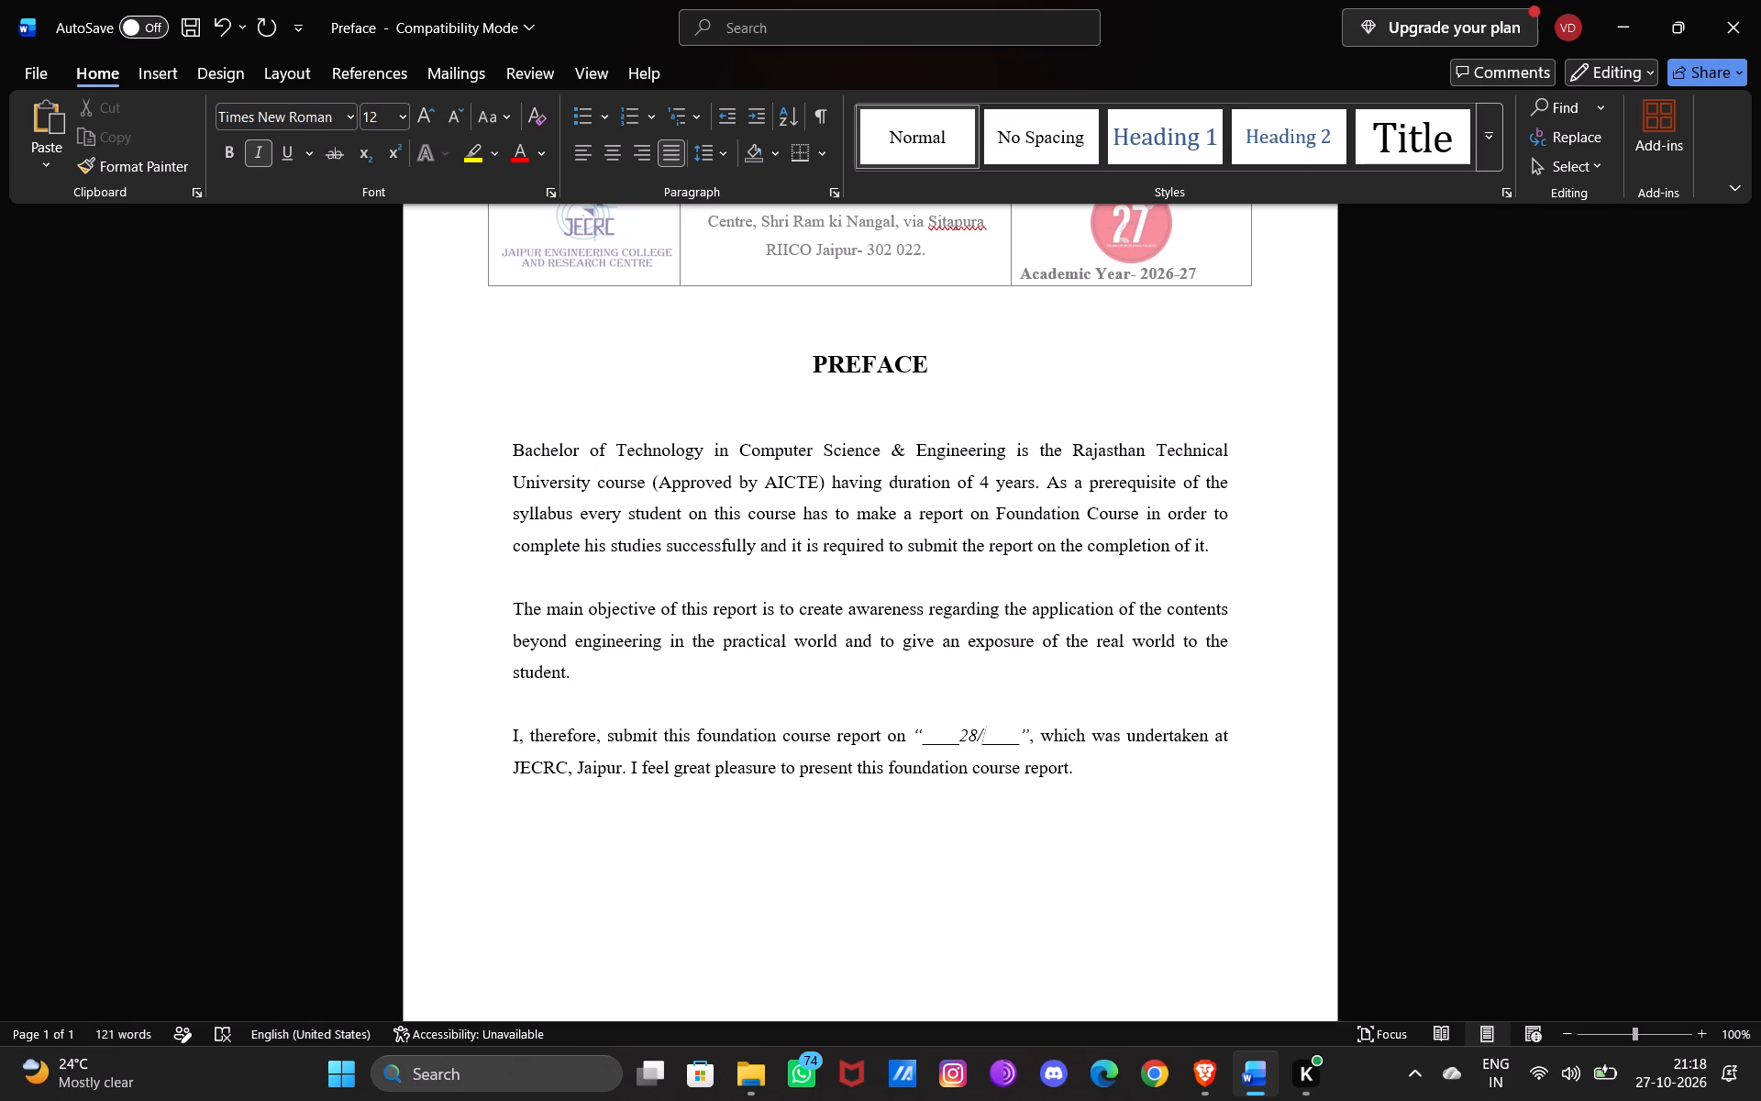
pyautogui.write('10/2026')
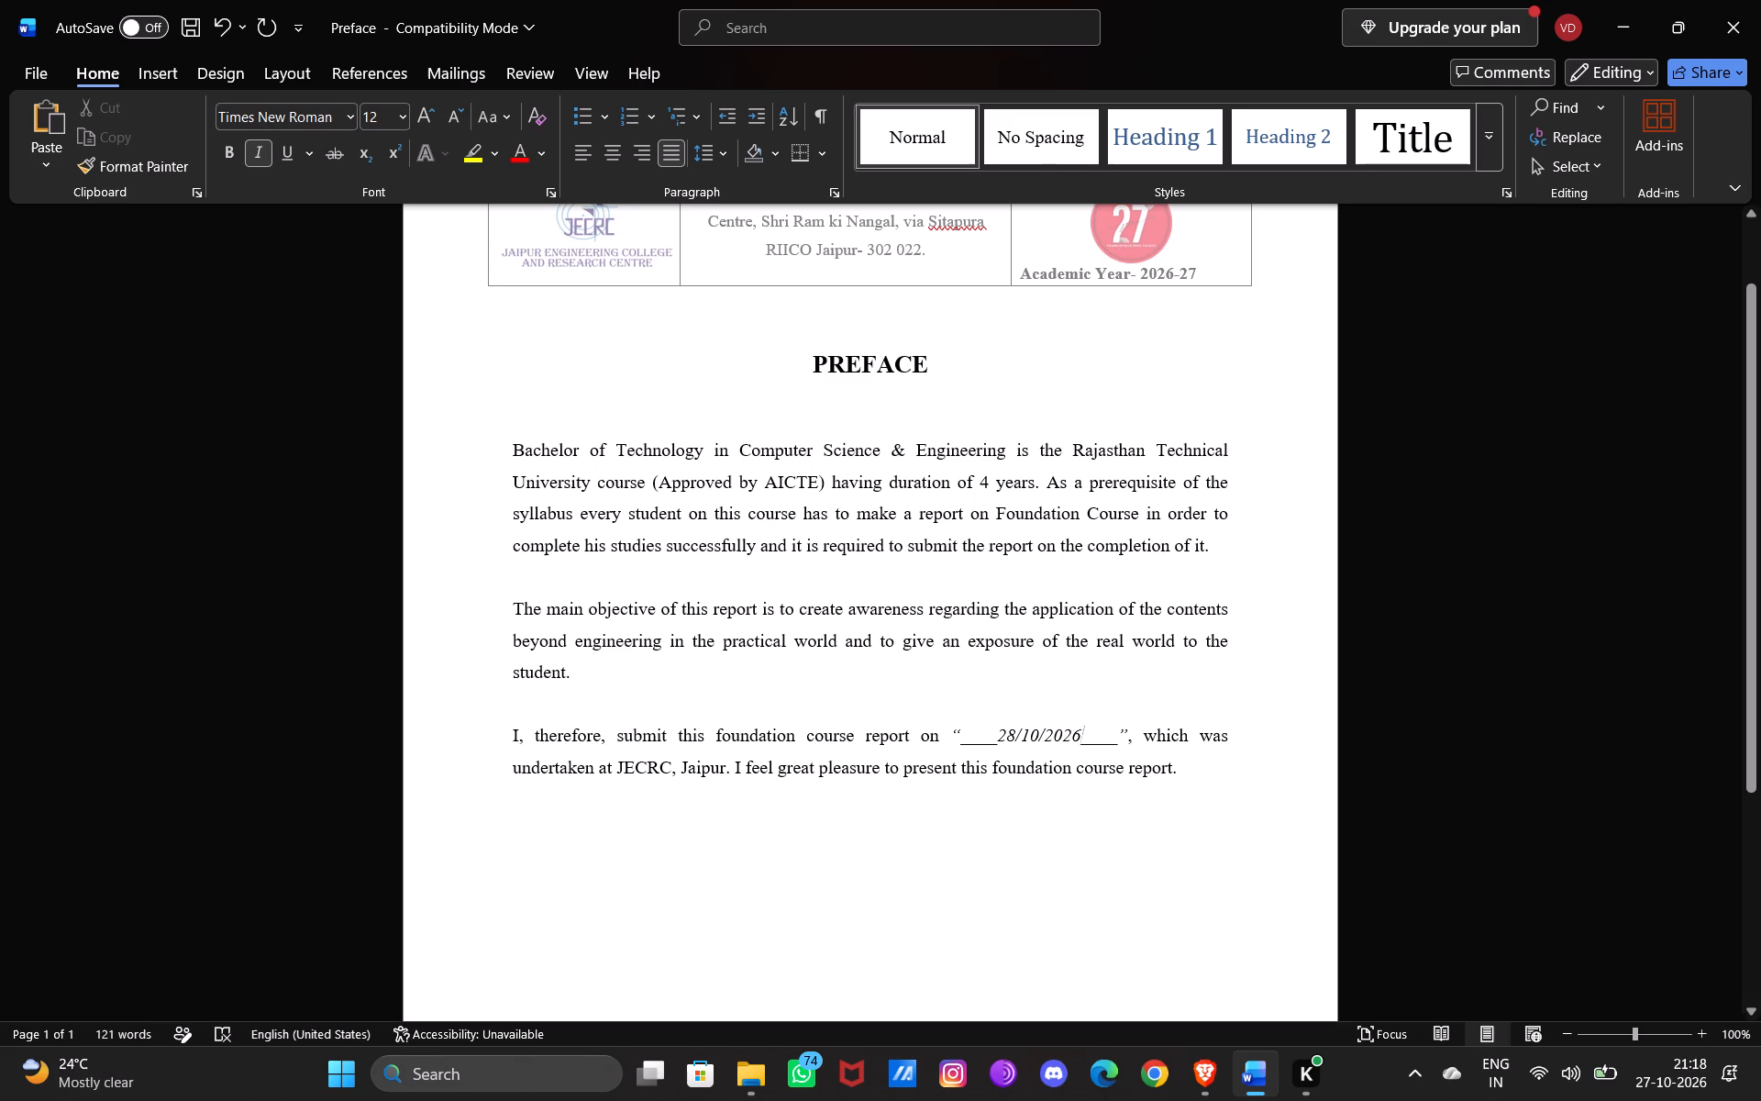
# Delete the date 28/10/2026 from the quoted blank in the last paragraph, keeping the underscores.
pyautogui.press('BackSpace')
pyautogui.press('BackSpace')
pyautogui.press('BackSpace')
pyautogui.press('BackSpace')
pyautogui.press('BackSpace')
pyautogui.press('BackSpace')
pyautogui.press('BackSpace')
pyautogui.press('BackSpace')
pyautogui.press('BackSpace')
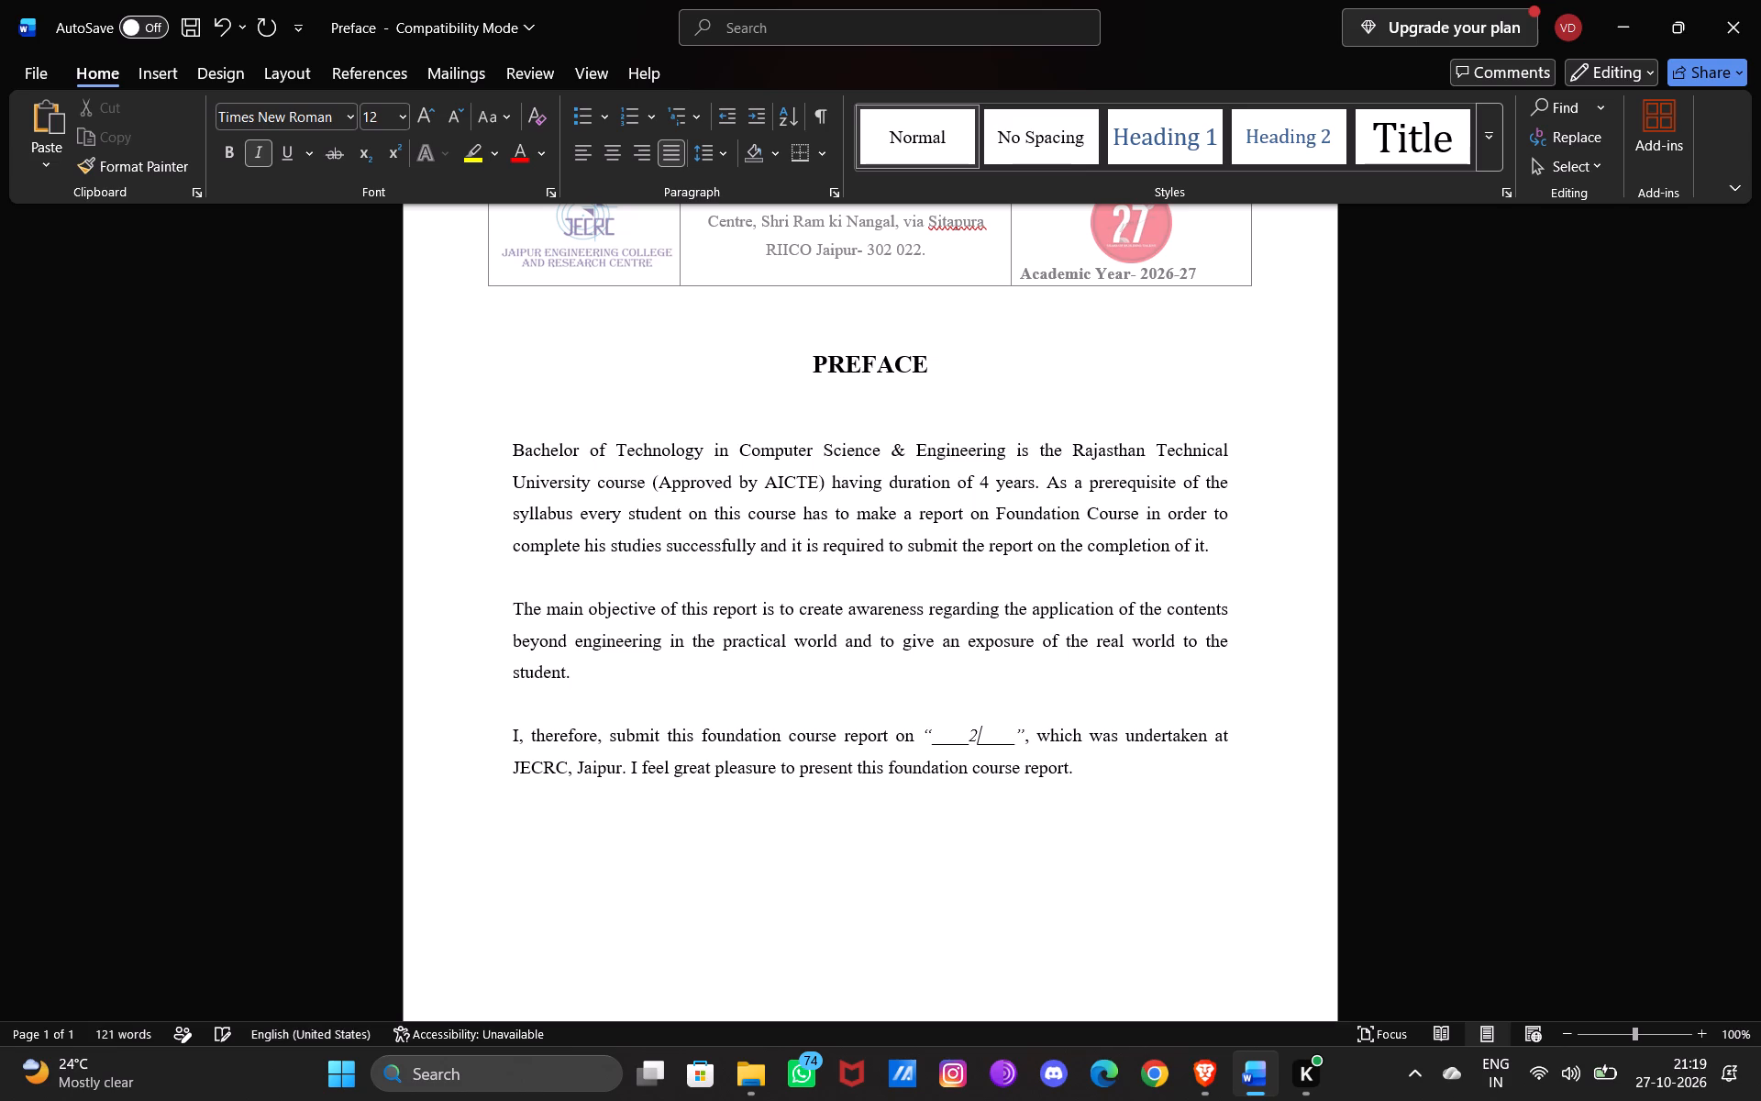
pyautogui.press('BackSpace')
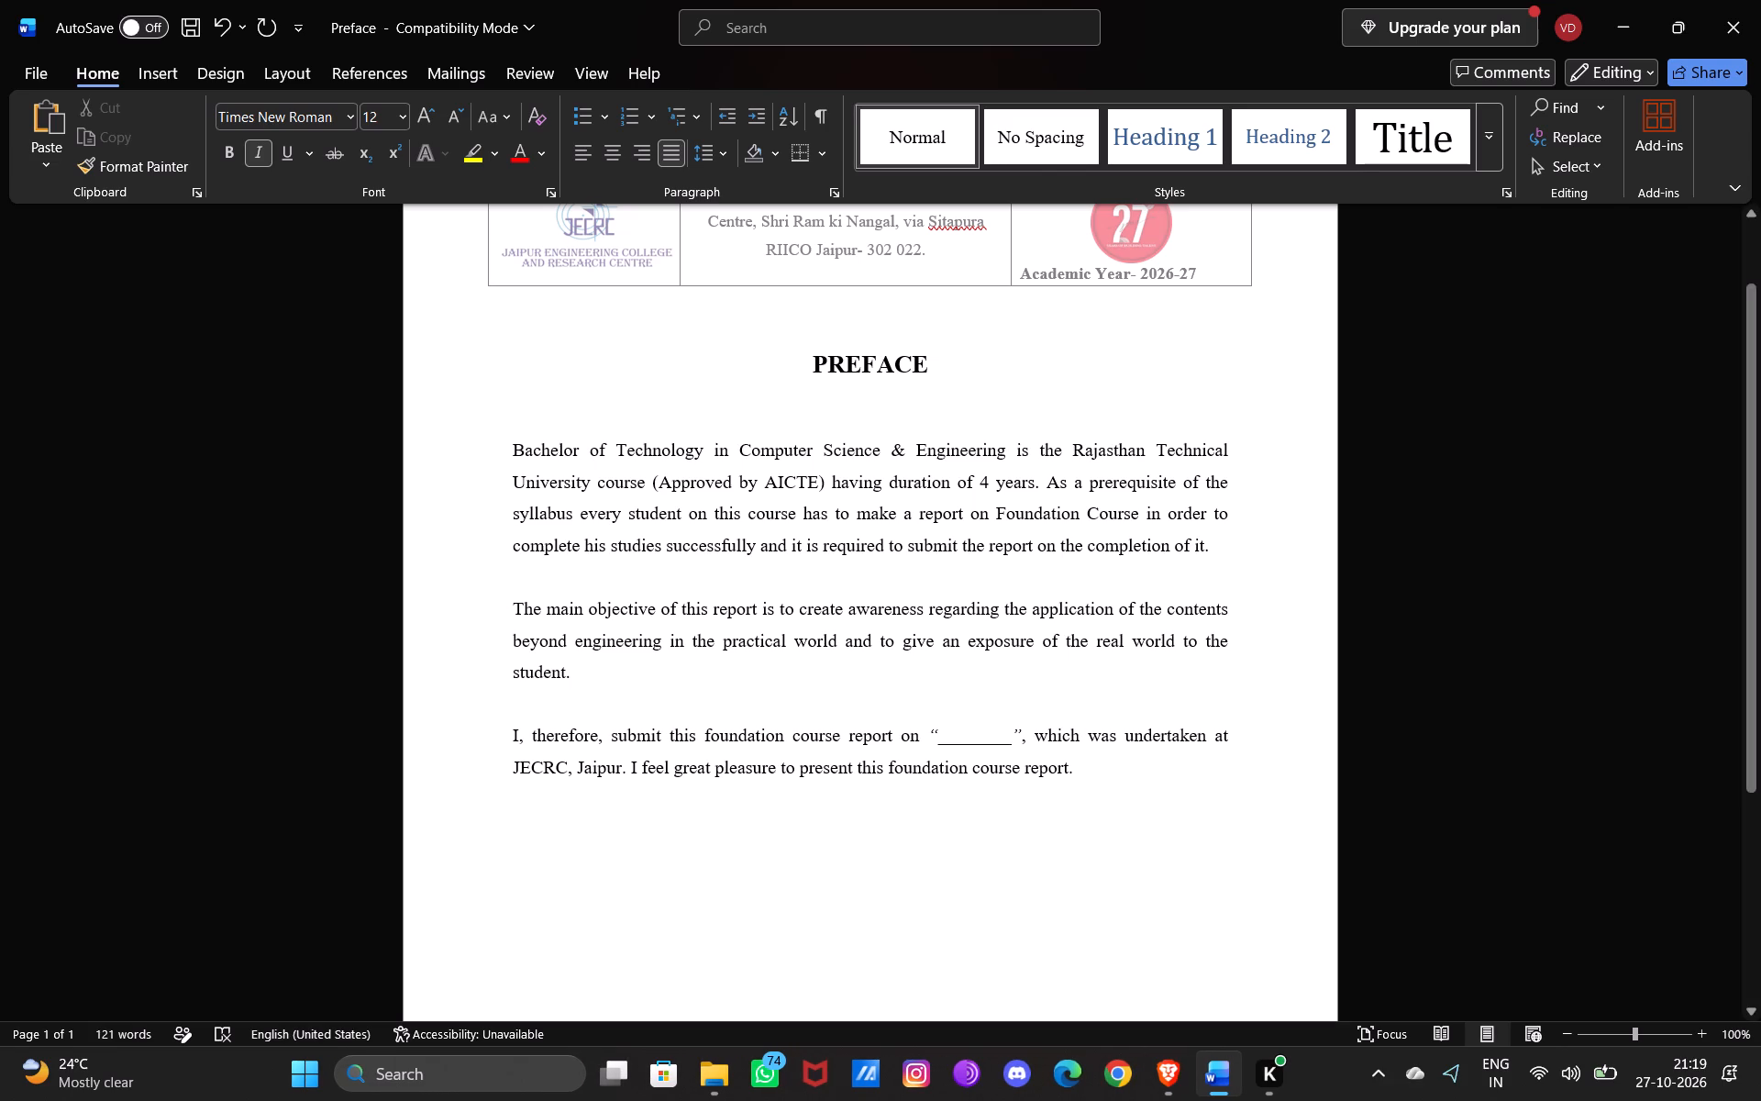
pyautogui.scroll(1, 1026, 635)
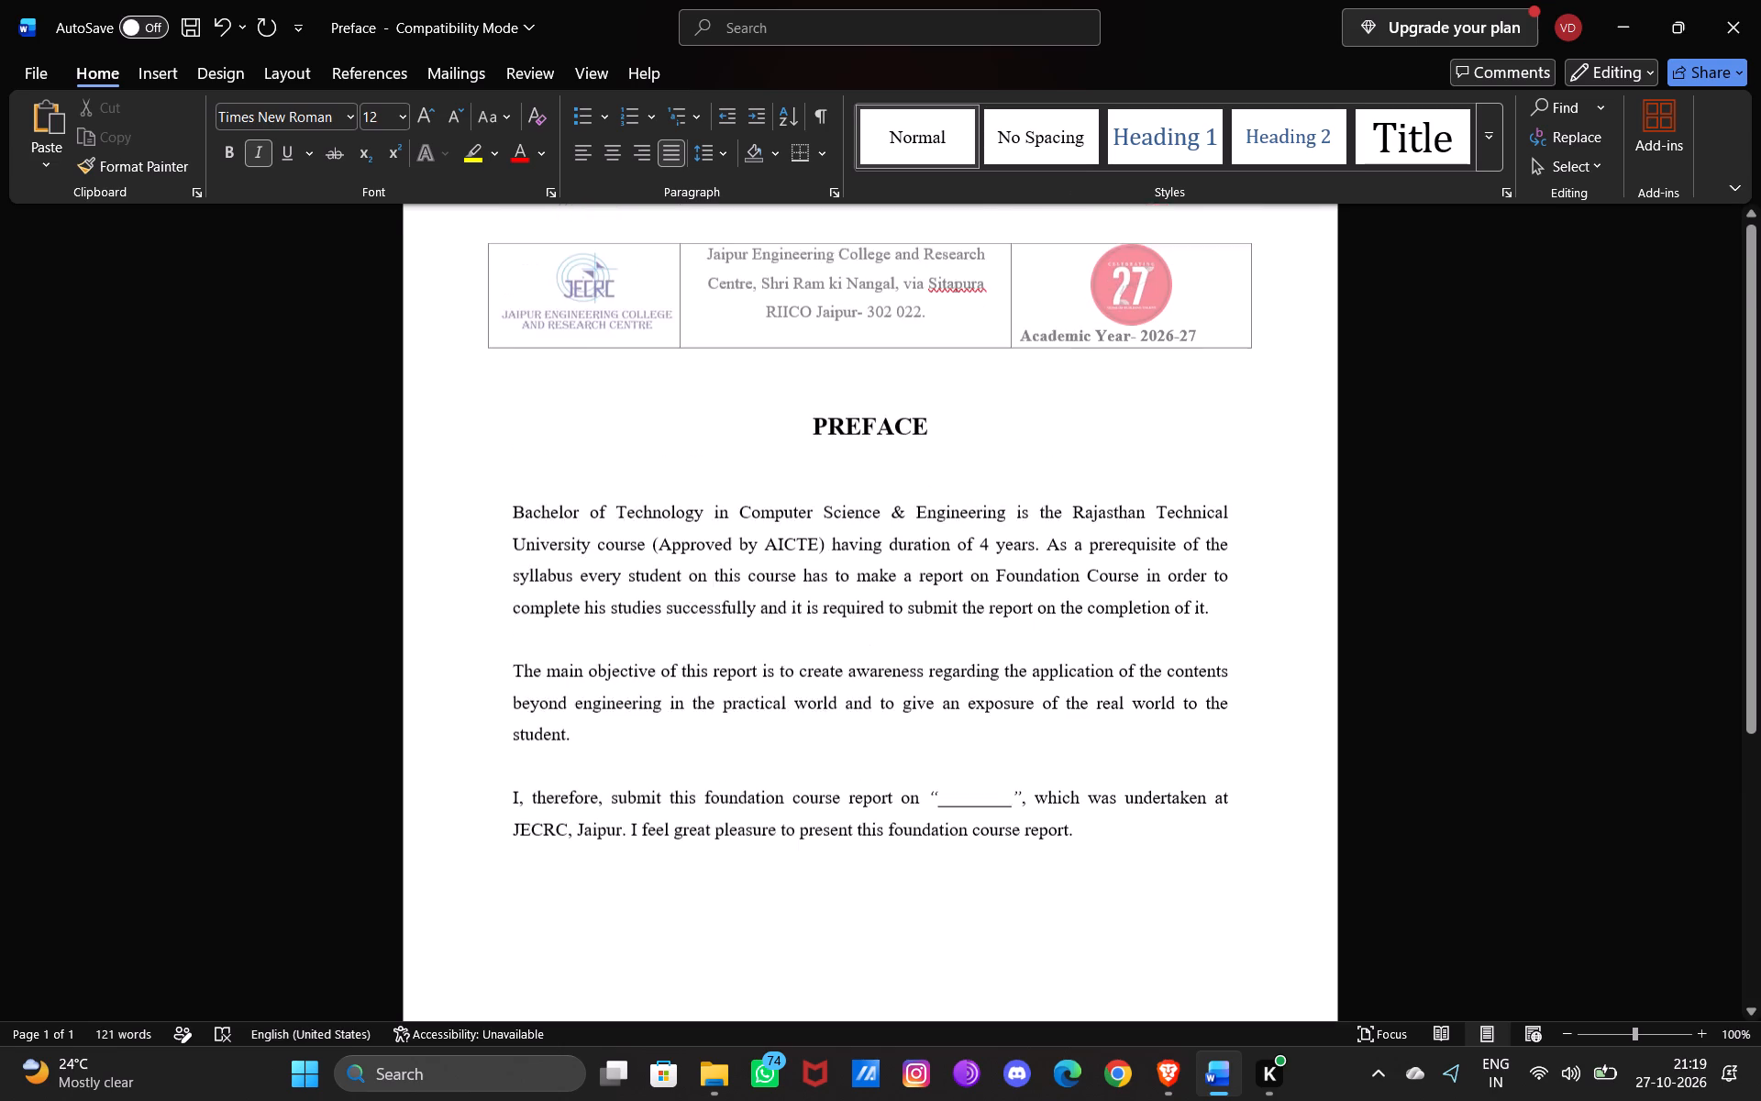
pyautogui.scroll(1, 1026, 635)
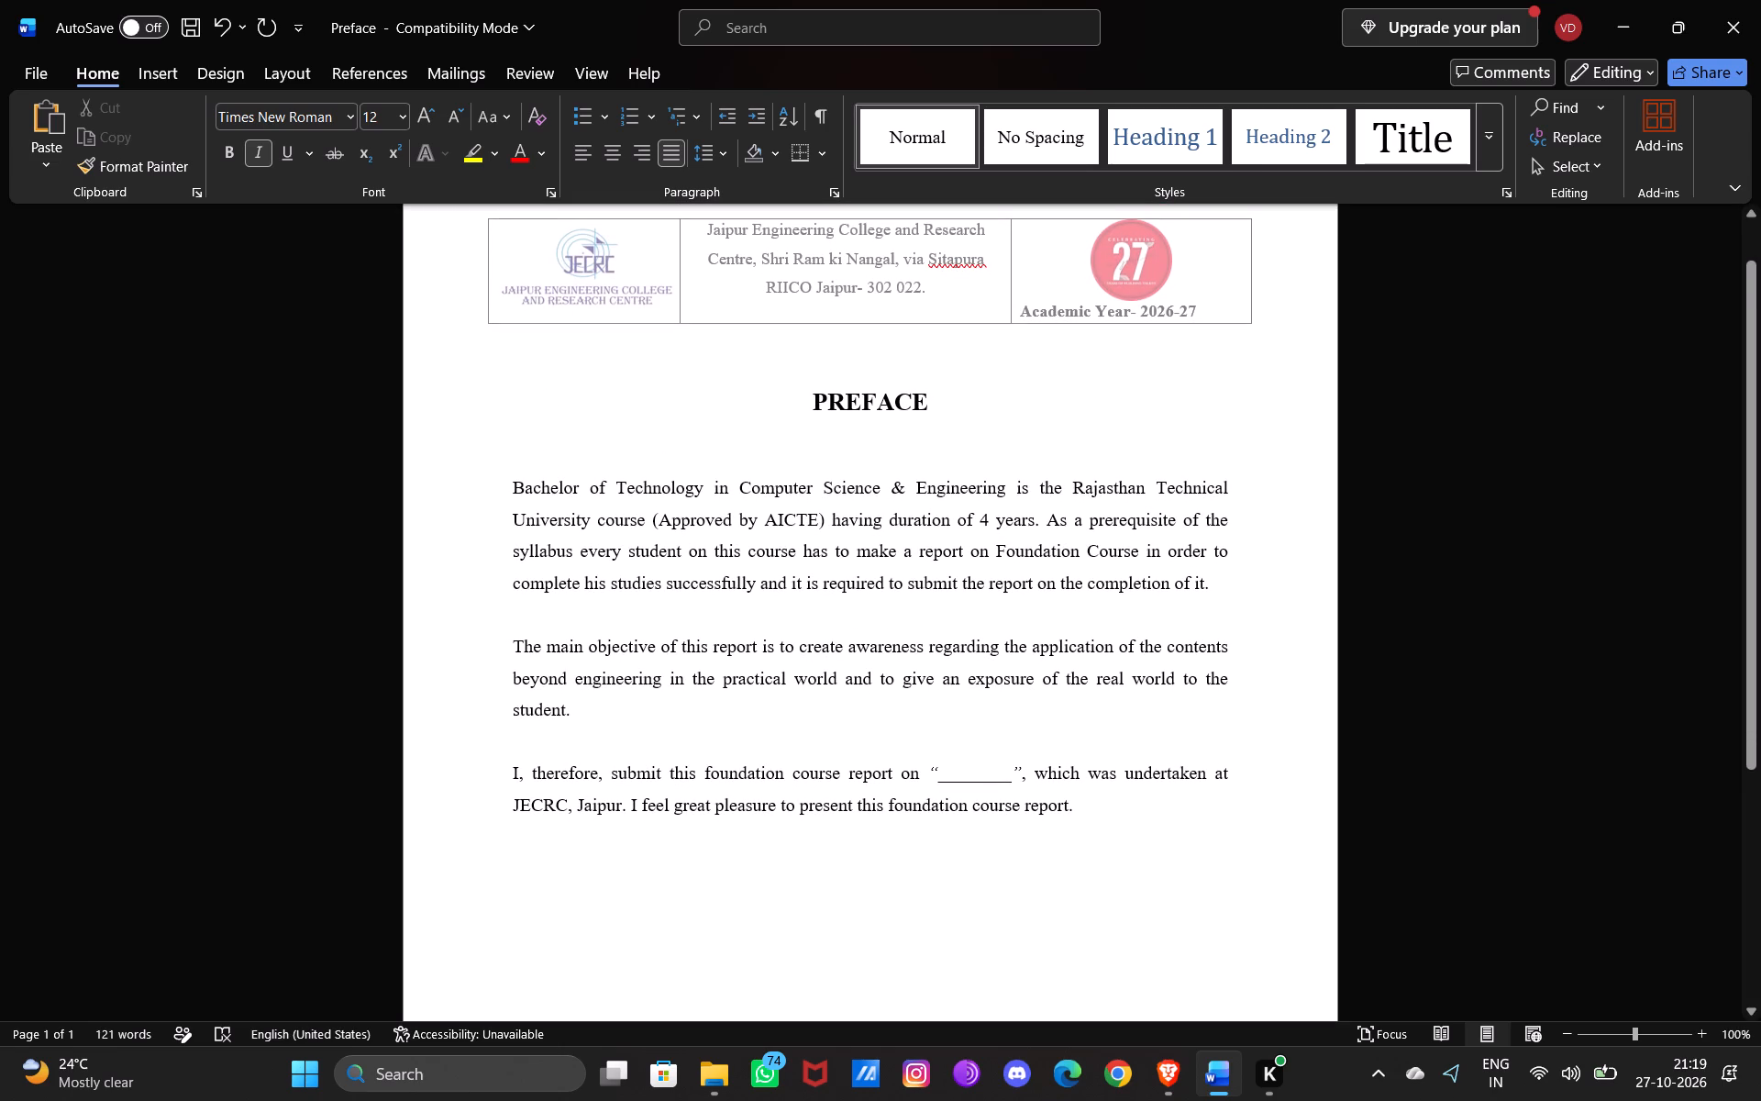
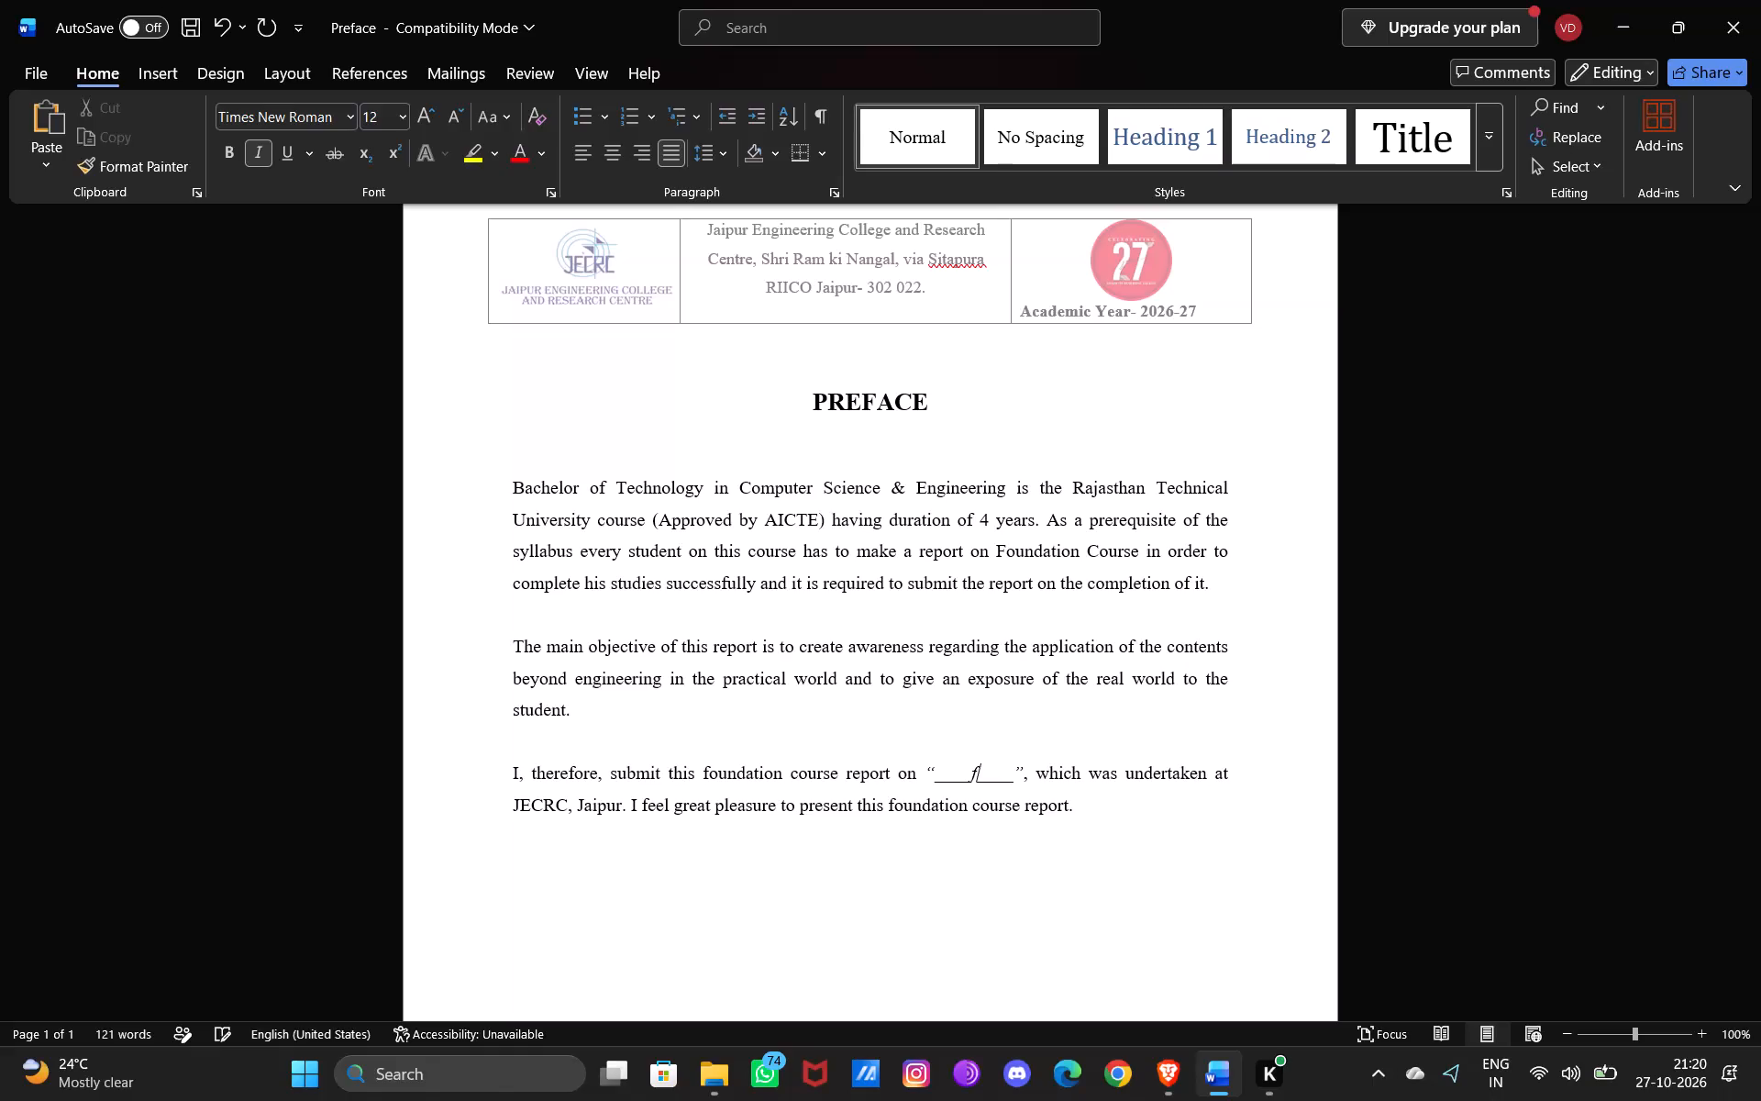
# Clear the underscores from the quoted blank in the last paragraph, leaving only a capital F between the quotation marks.
pyautogui.press('BackSpace')
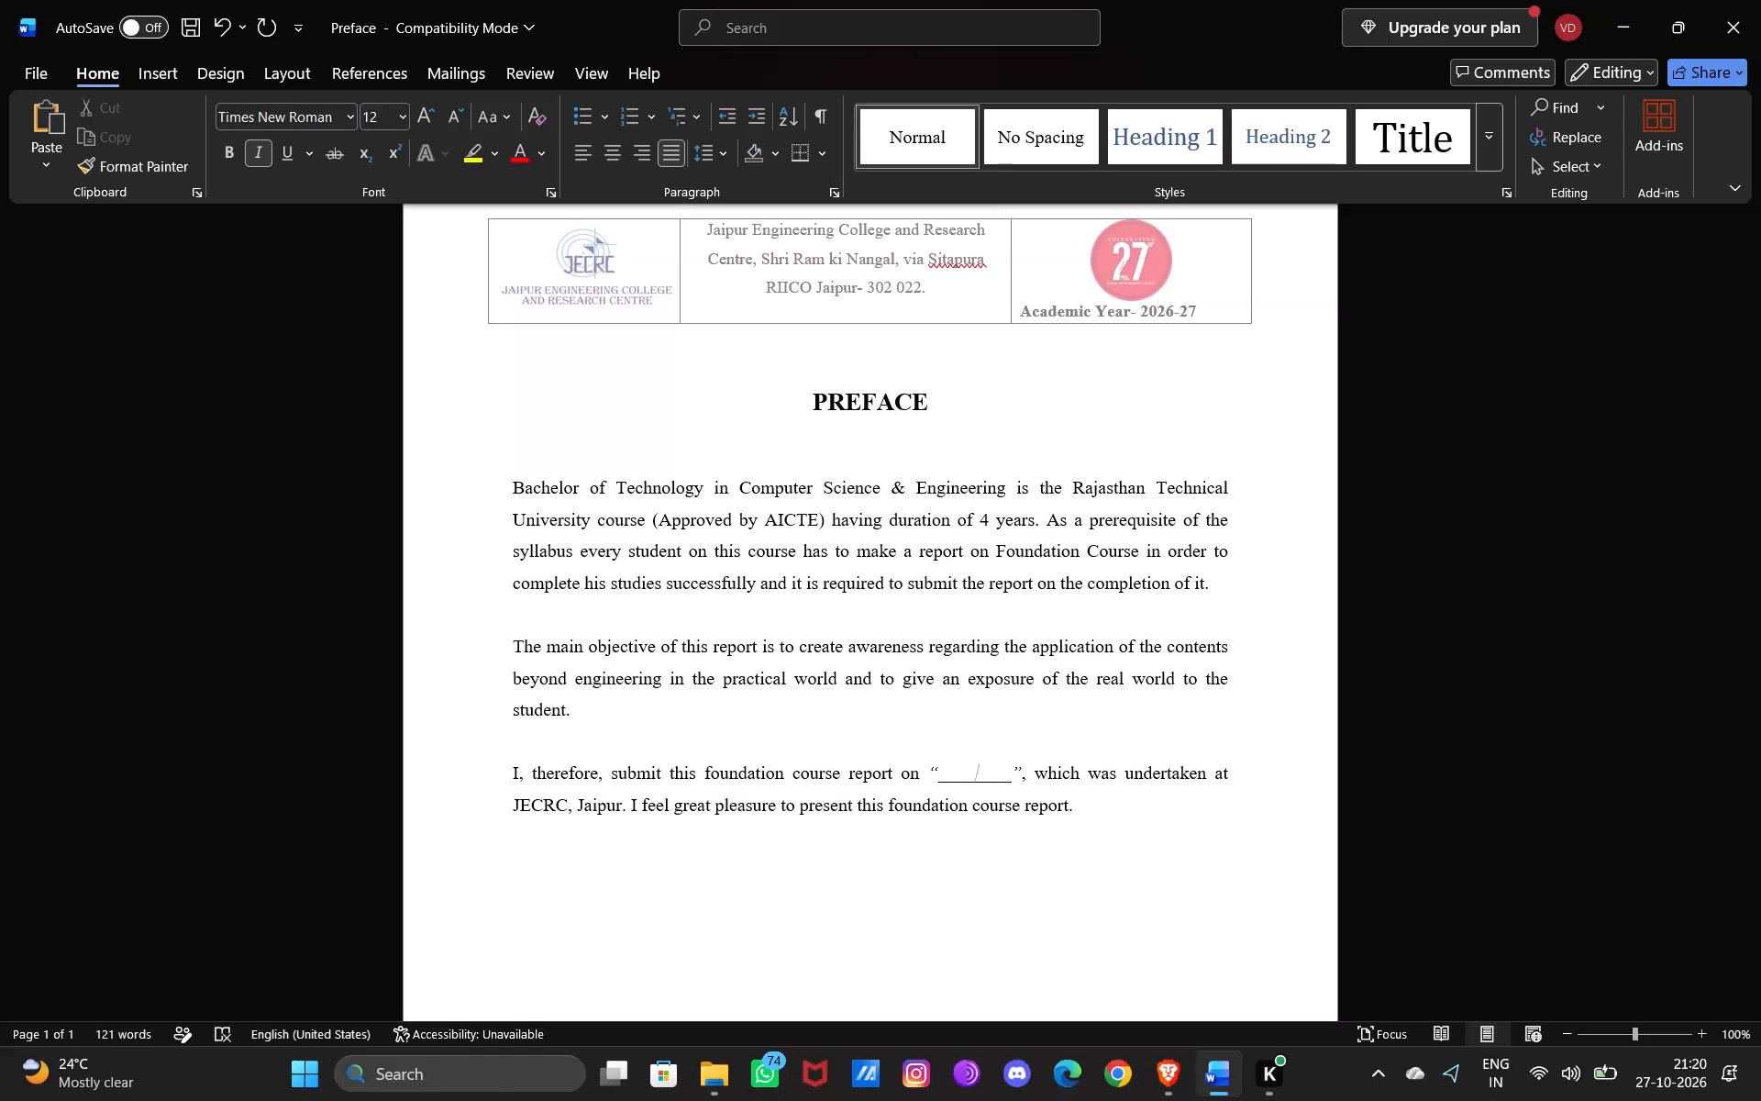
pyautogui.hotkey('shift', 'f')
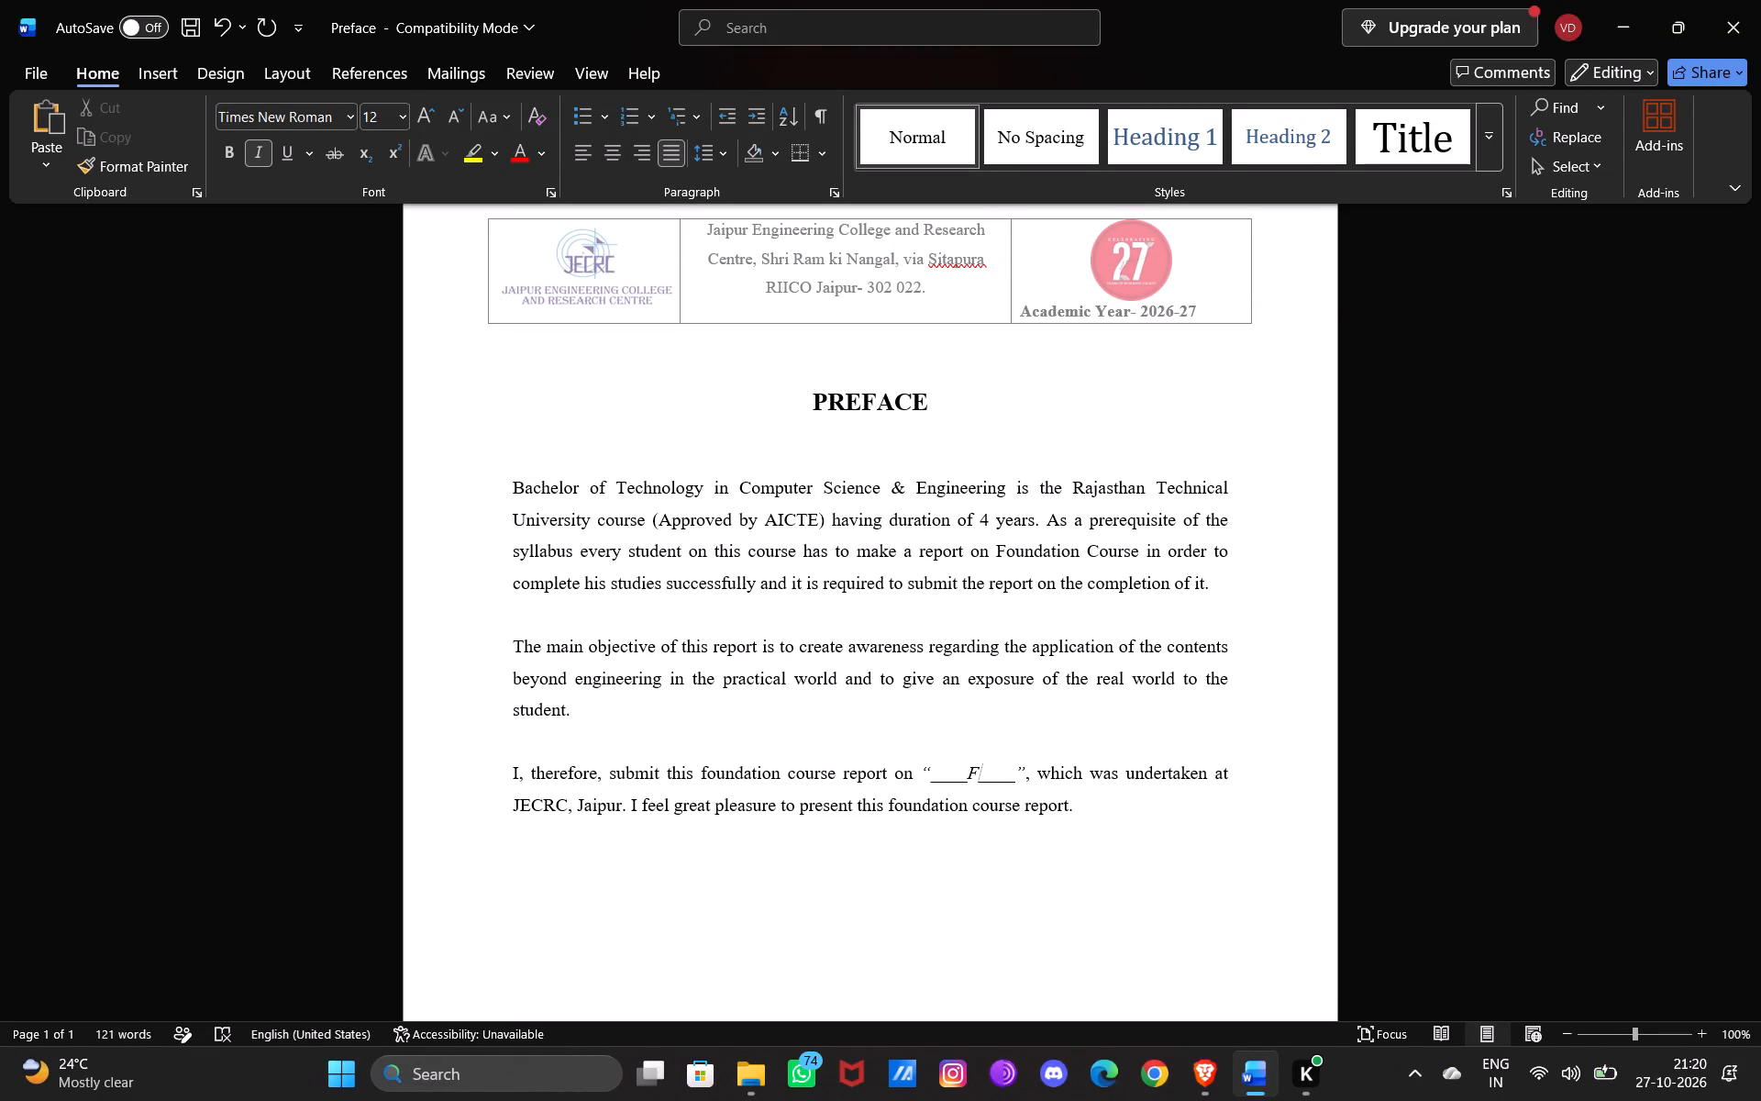
pyautogui.press('Left')
pyautogui.press('BackSpace')
pyautogui.press('BackSpace')
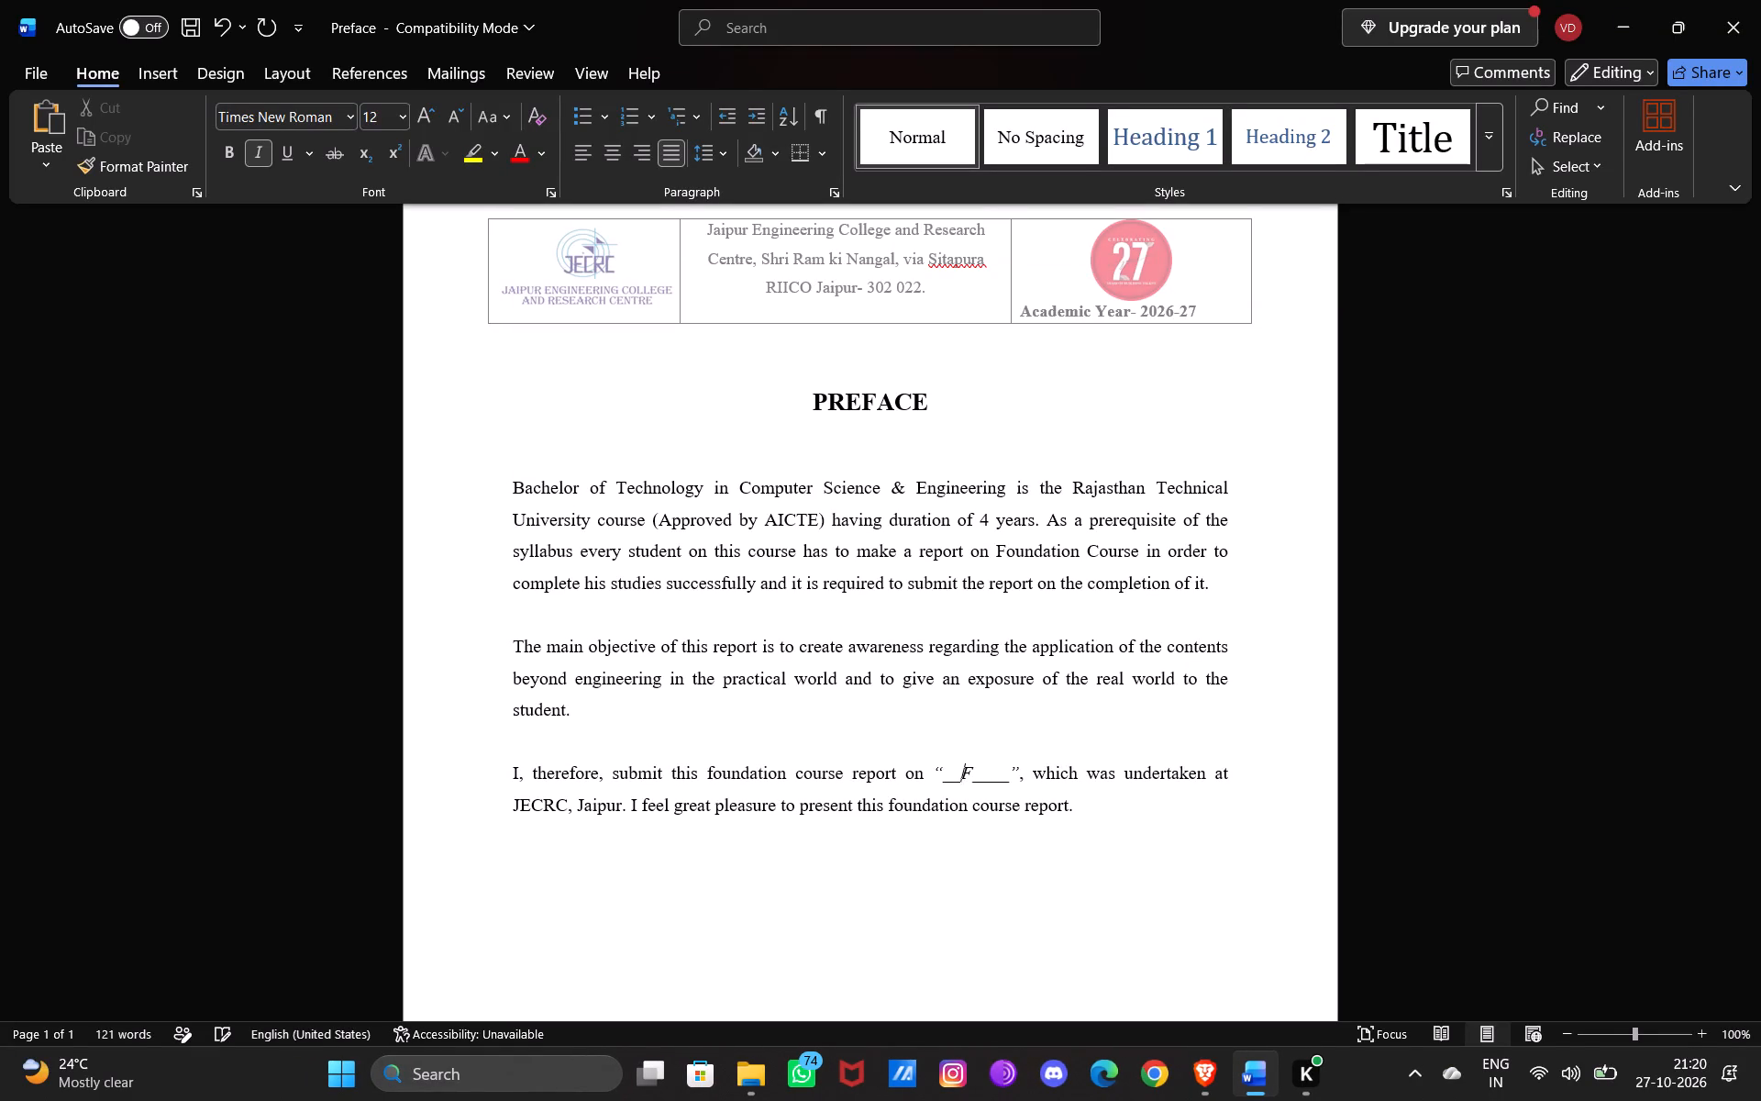
pyautogui.press('BackSpace')
pyautogui.press('BackSpace')
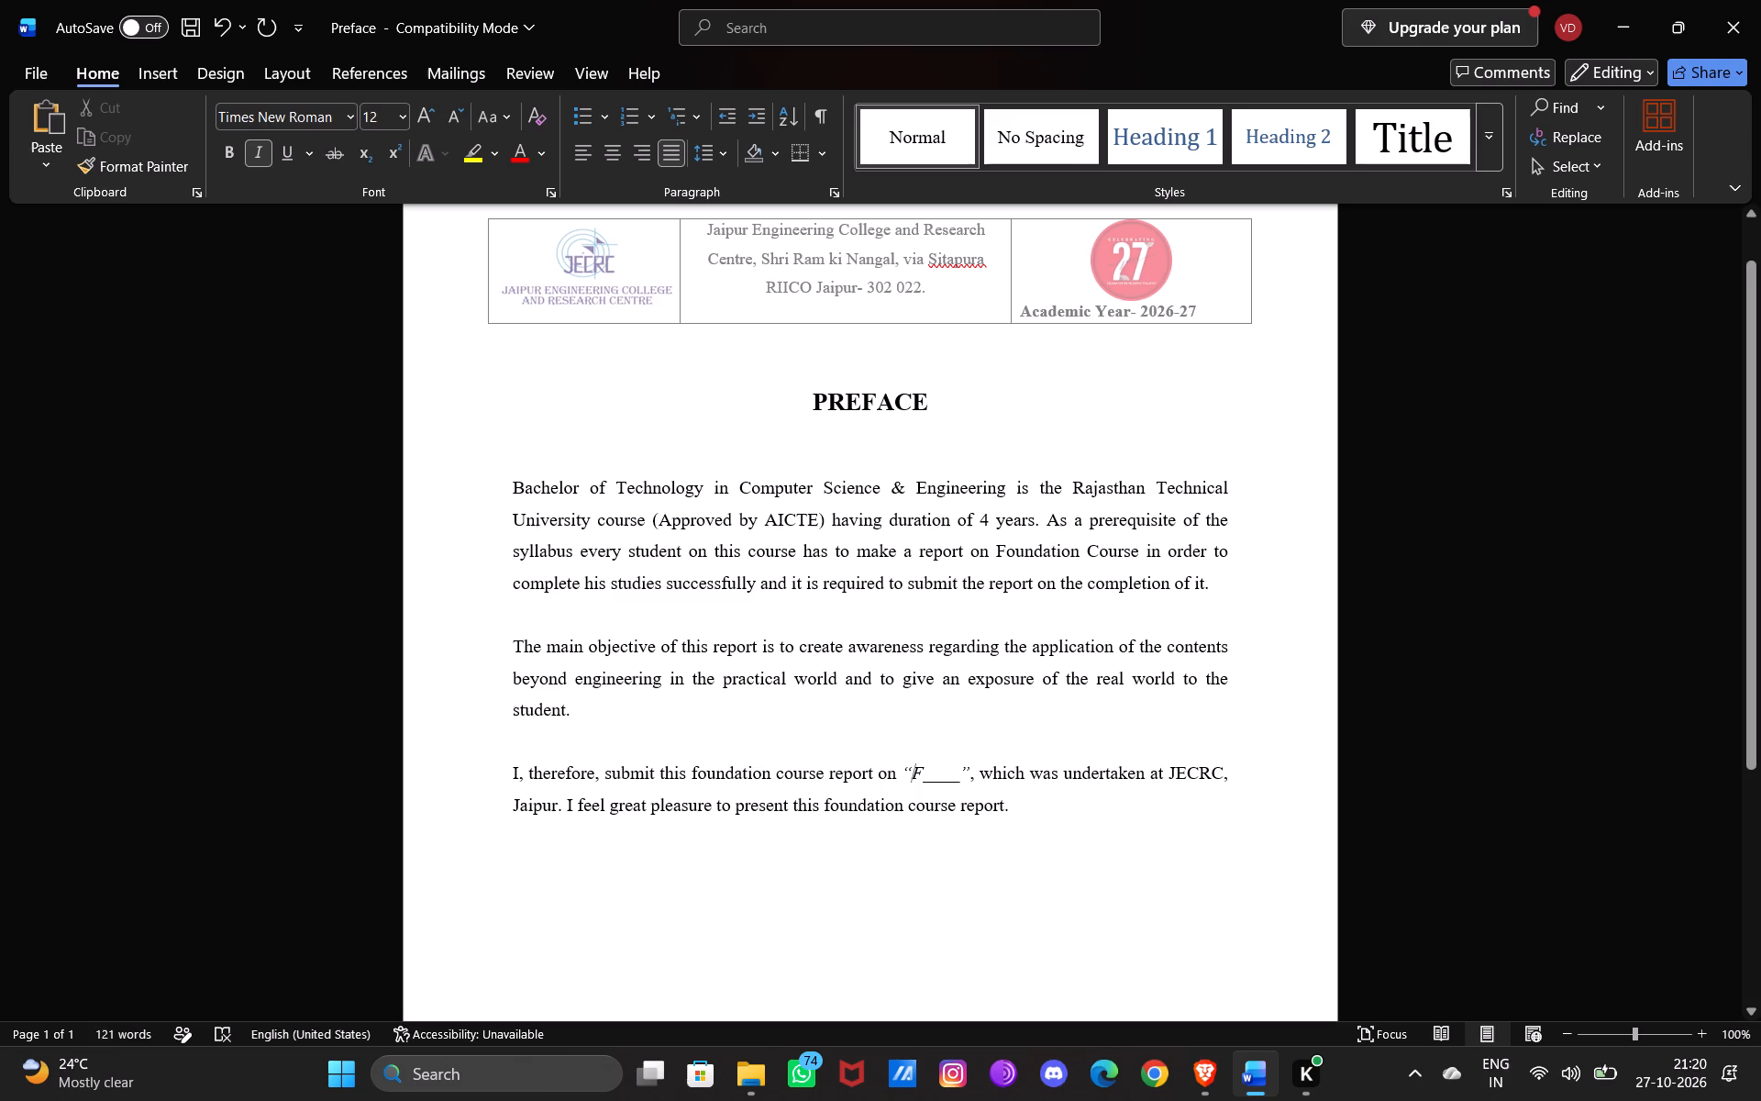
pyautogui.click(964, 774)
pyautogui.press('BackSpace')
pyautogui.press('BackSpace')
pyautogui.press('BackSpace')
pyautogui.press('BackSpace')
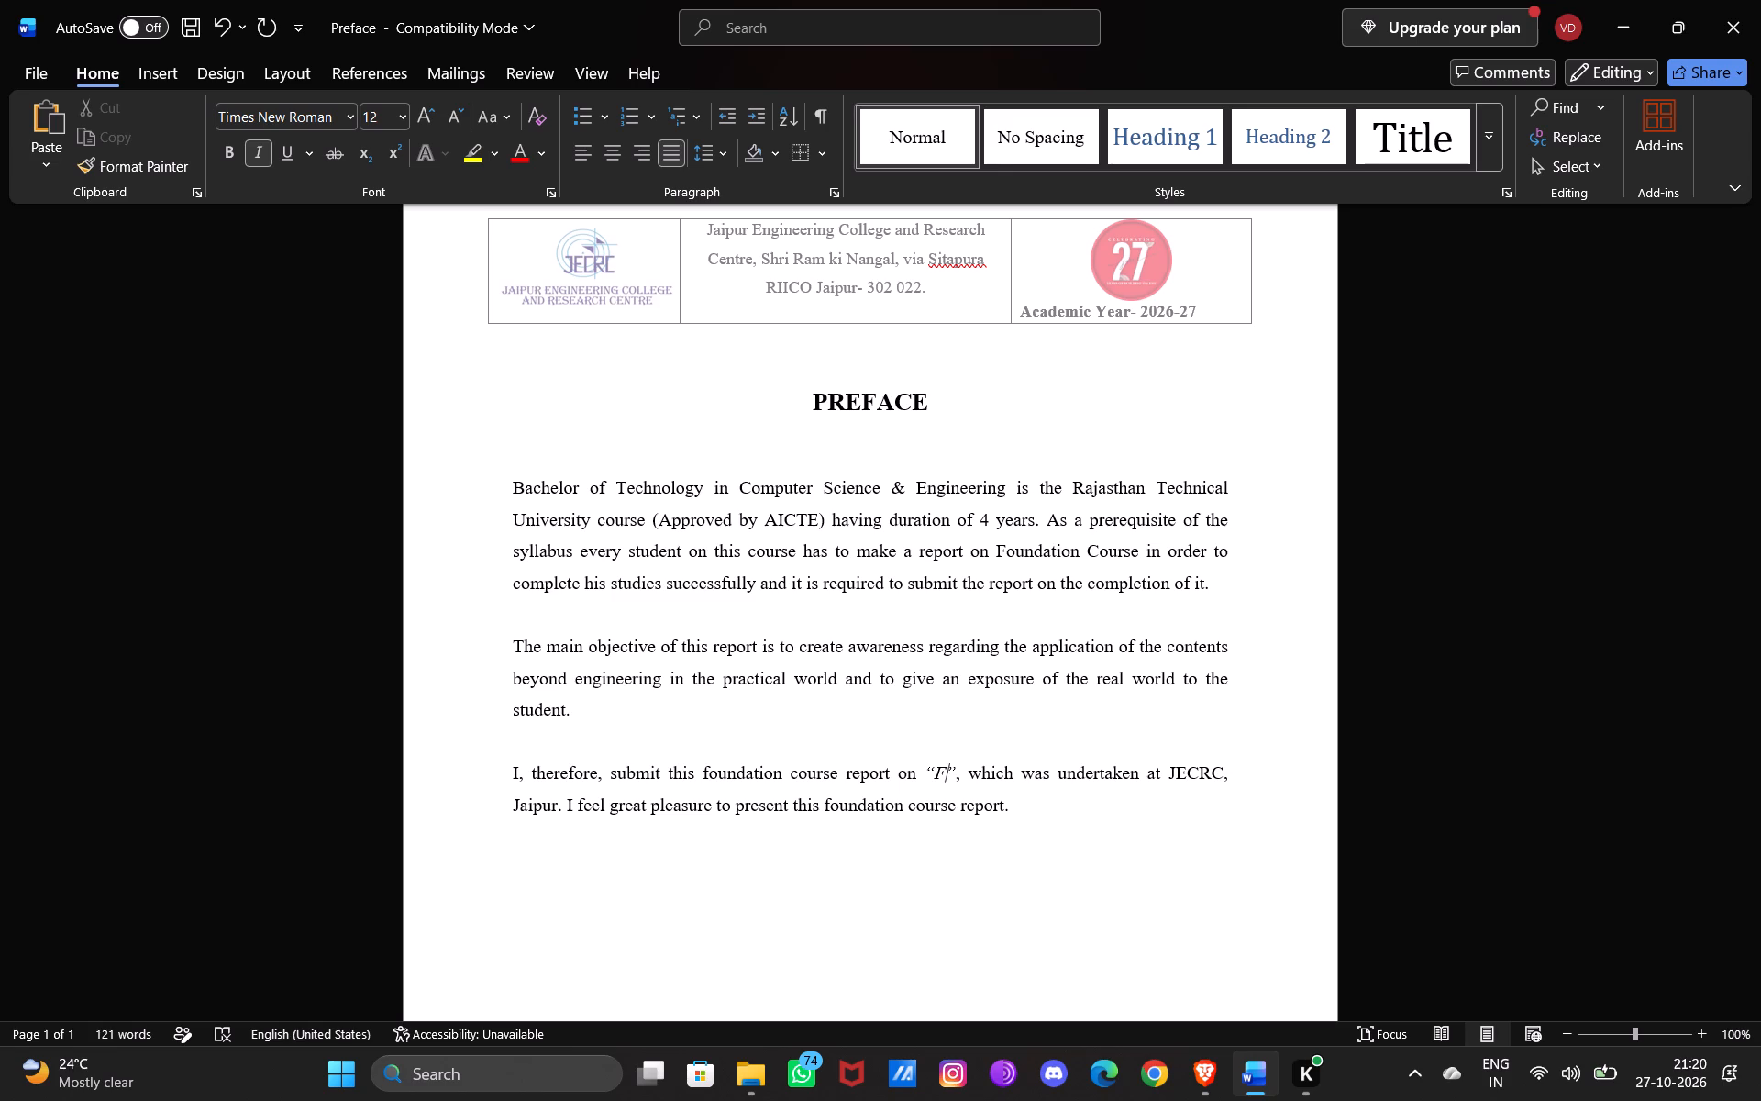
# Complete the quoted report title after the F so it reads Fostering Social Responsibility and Community Engagement.
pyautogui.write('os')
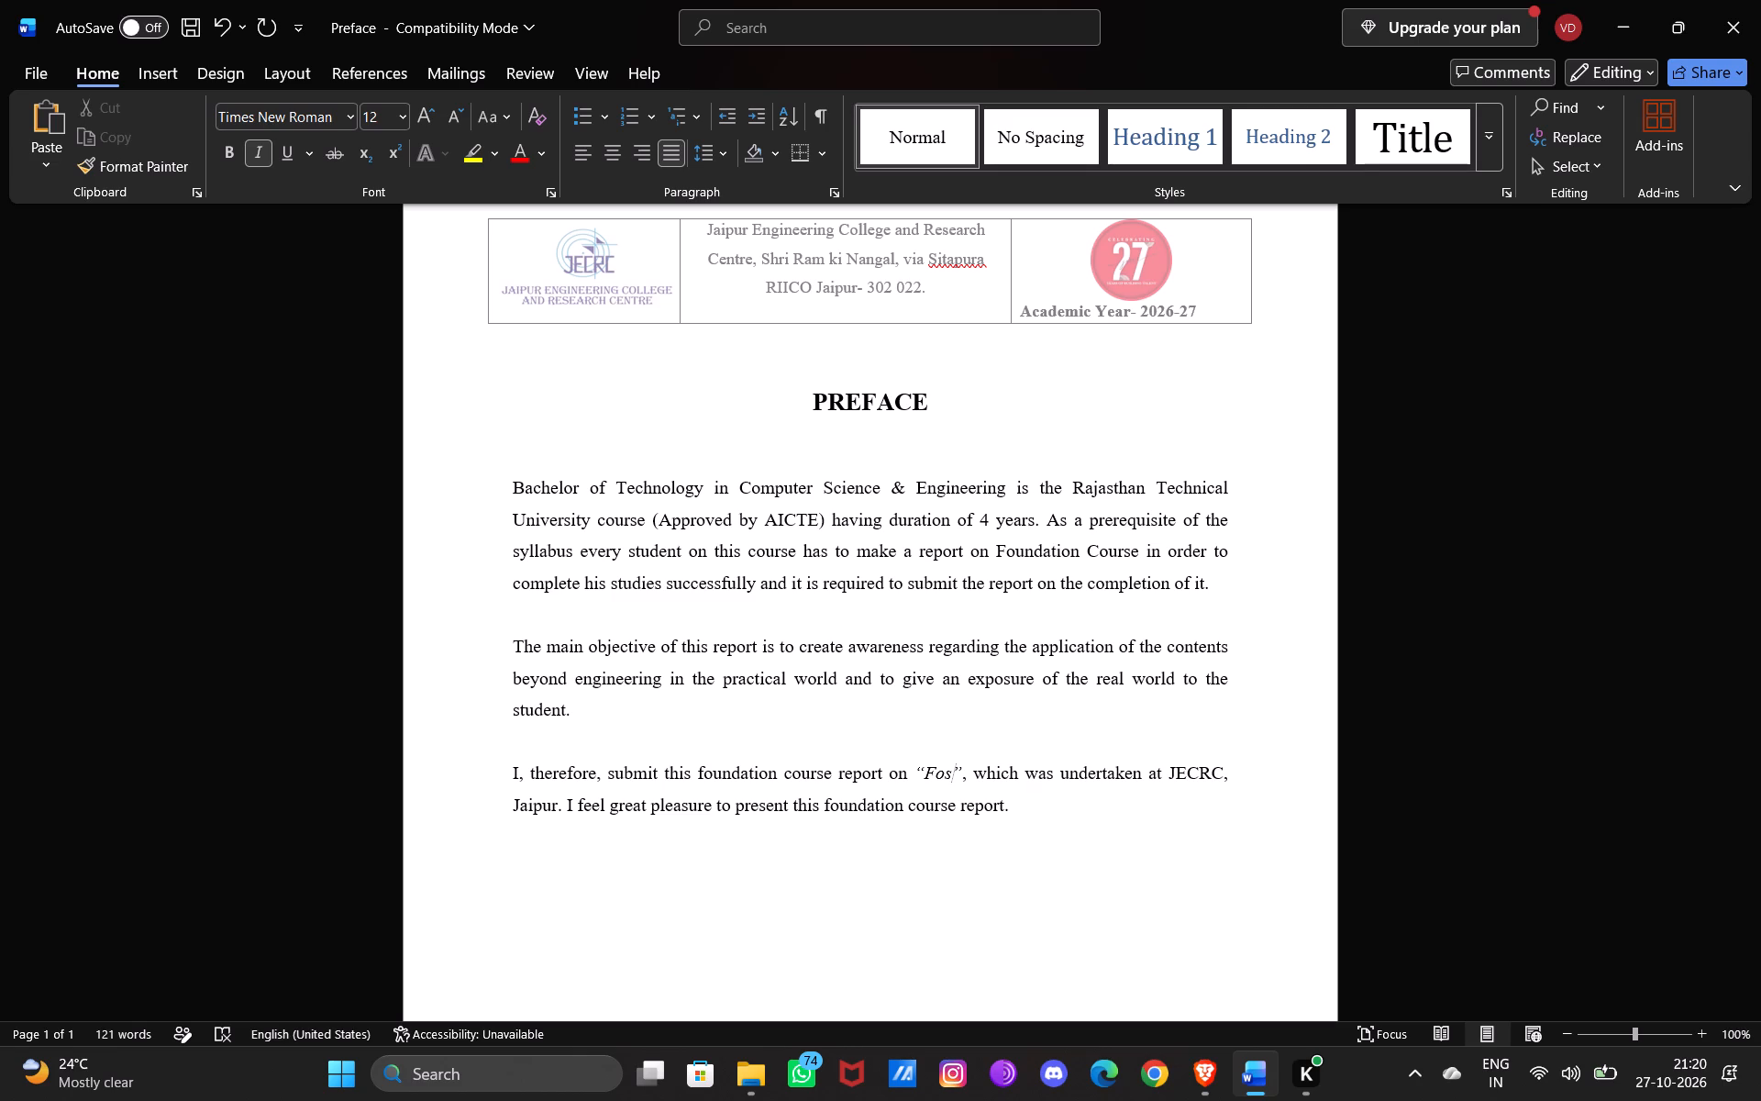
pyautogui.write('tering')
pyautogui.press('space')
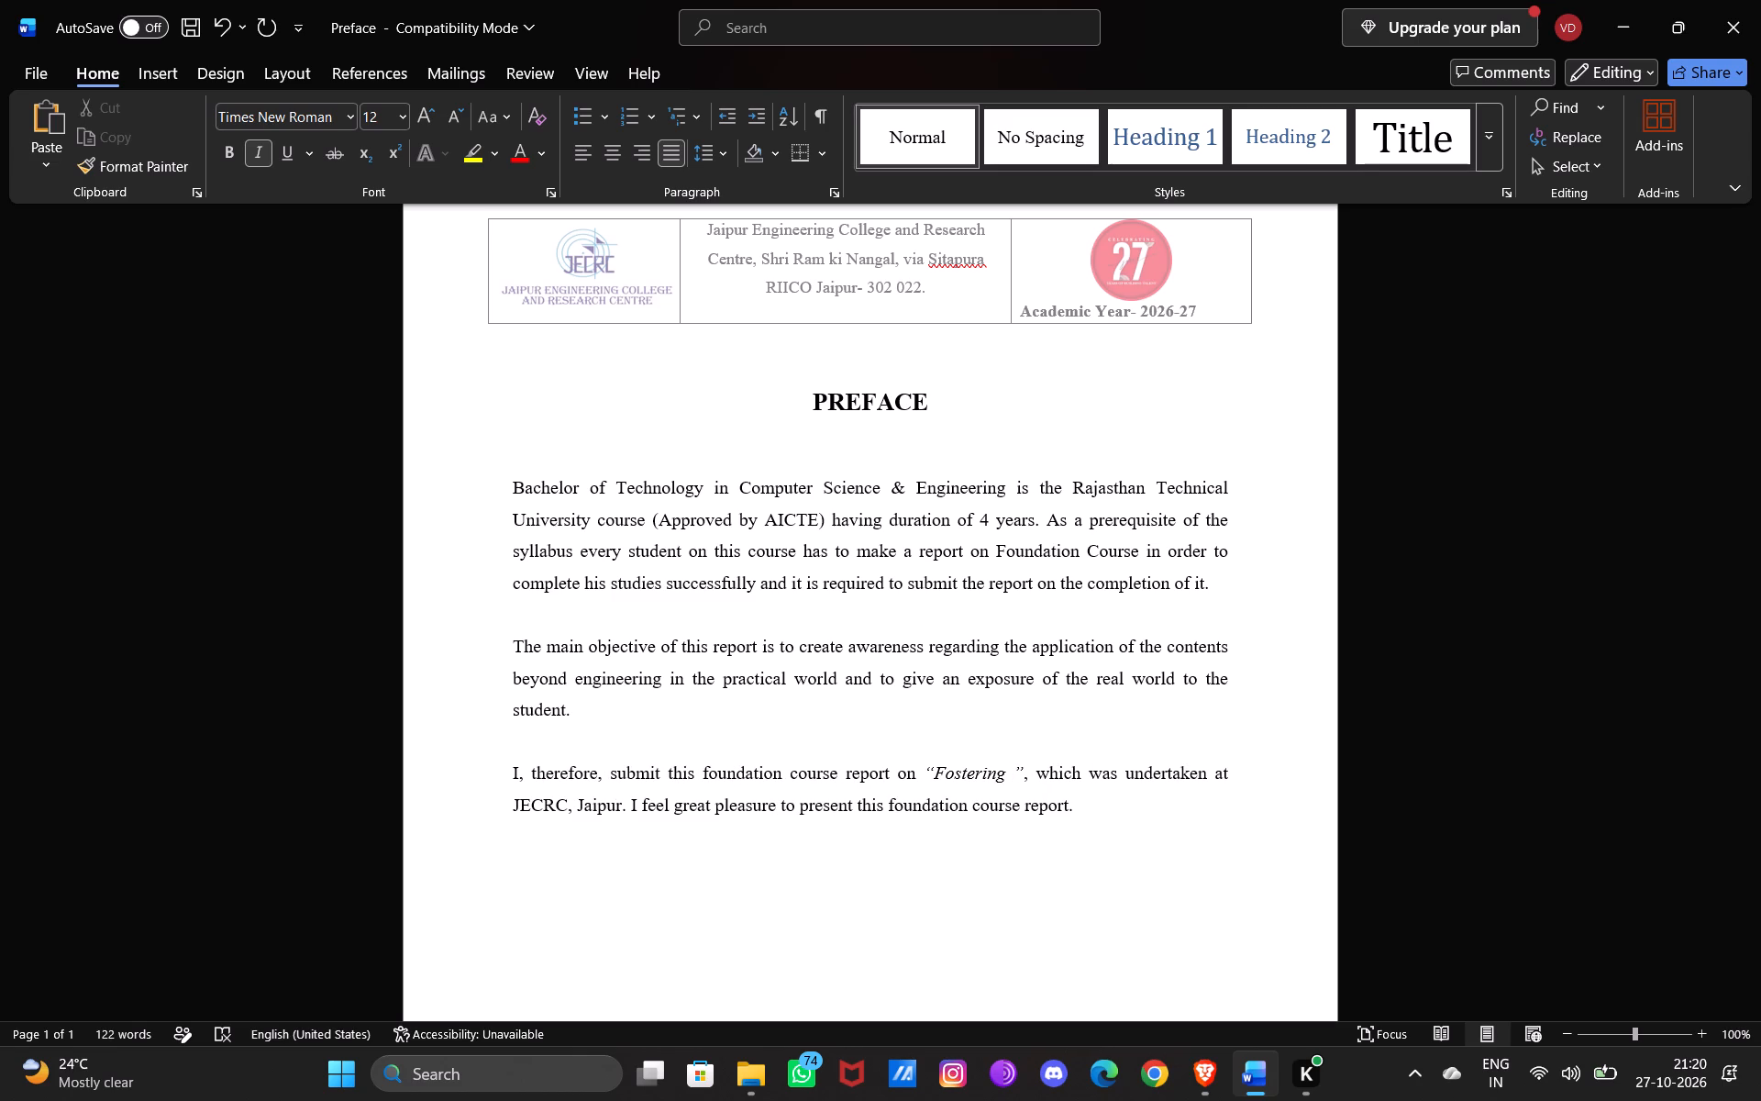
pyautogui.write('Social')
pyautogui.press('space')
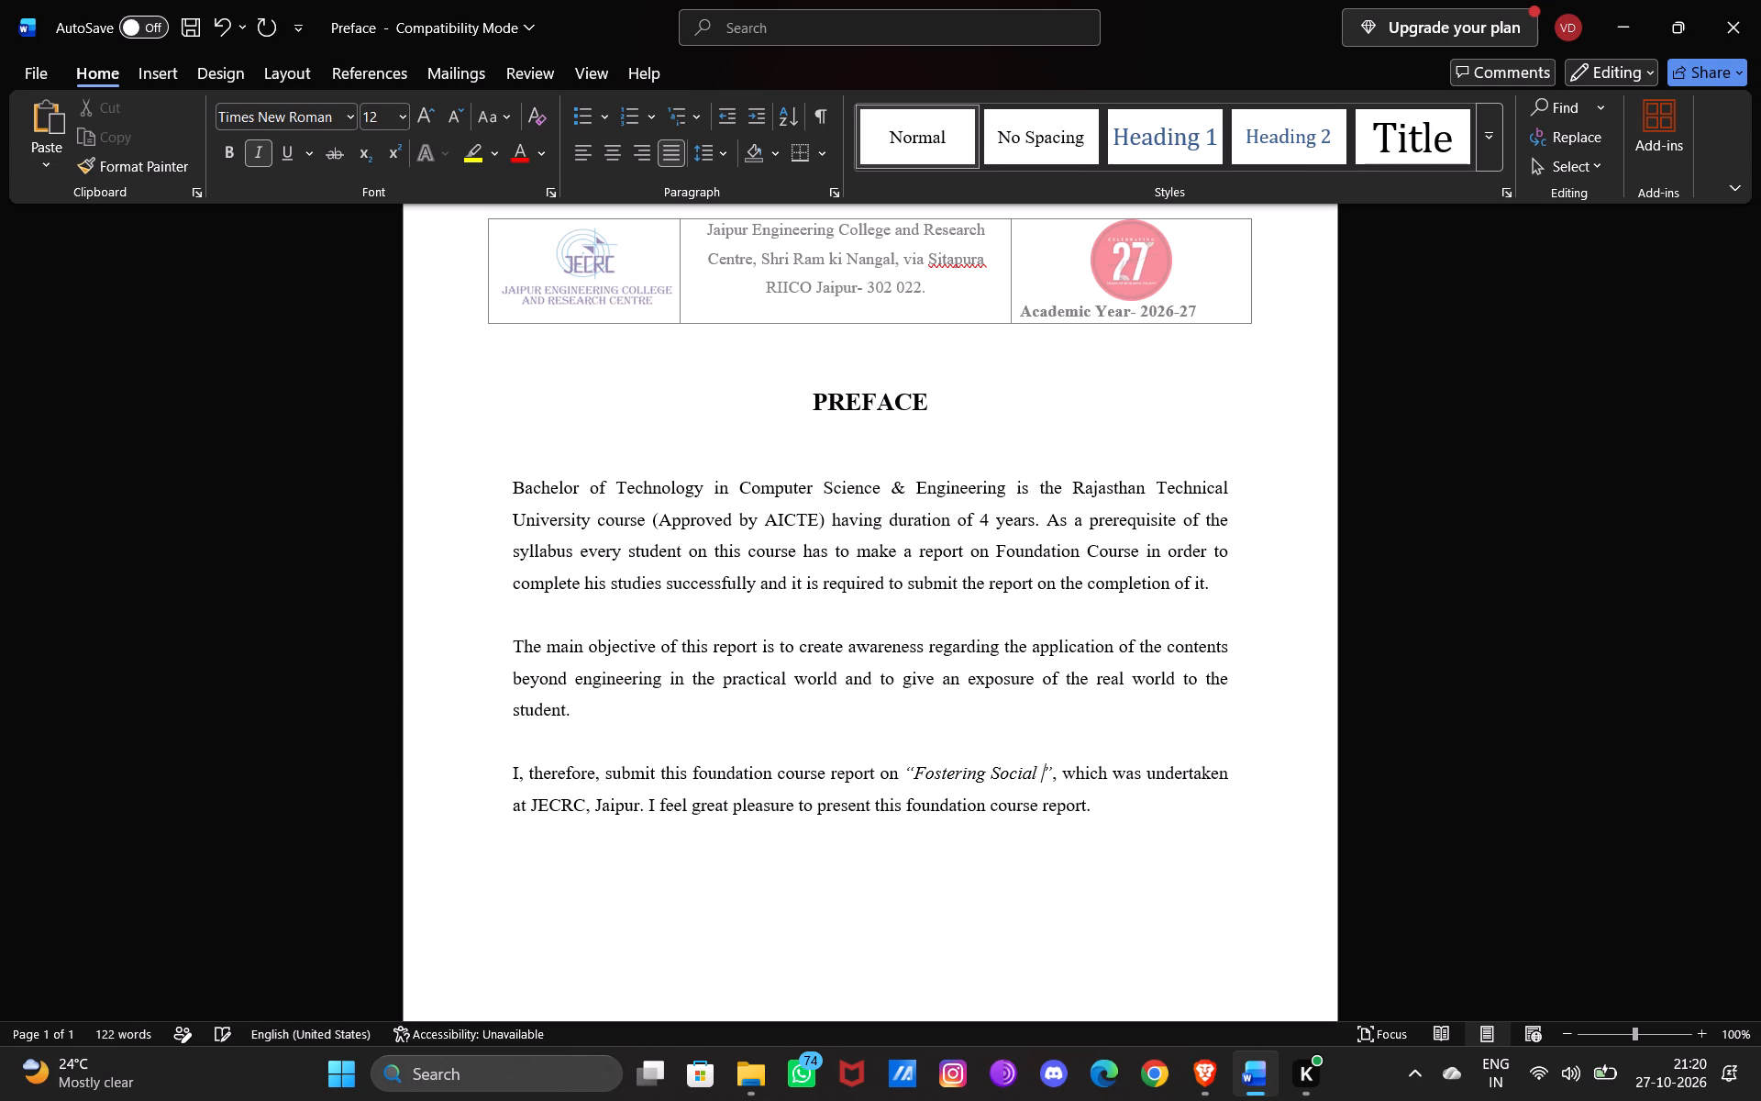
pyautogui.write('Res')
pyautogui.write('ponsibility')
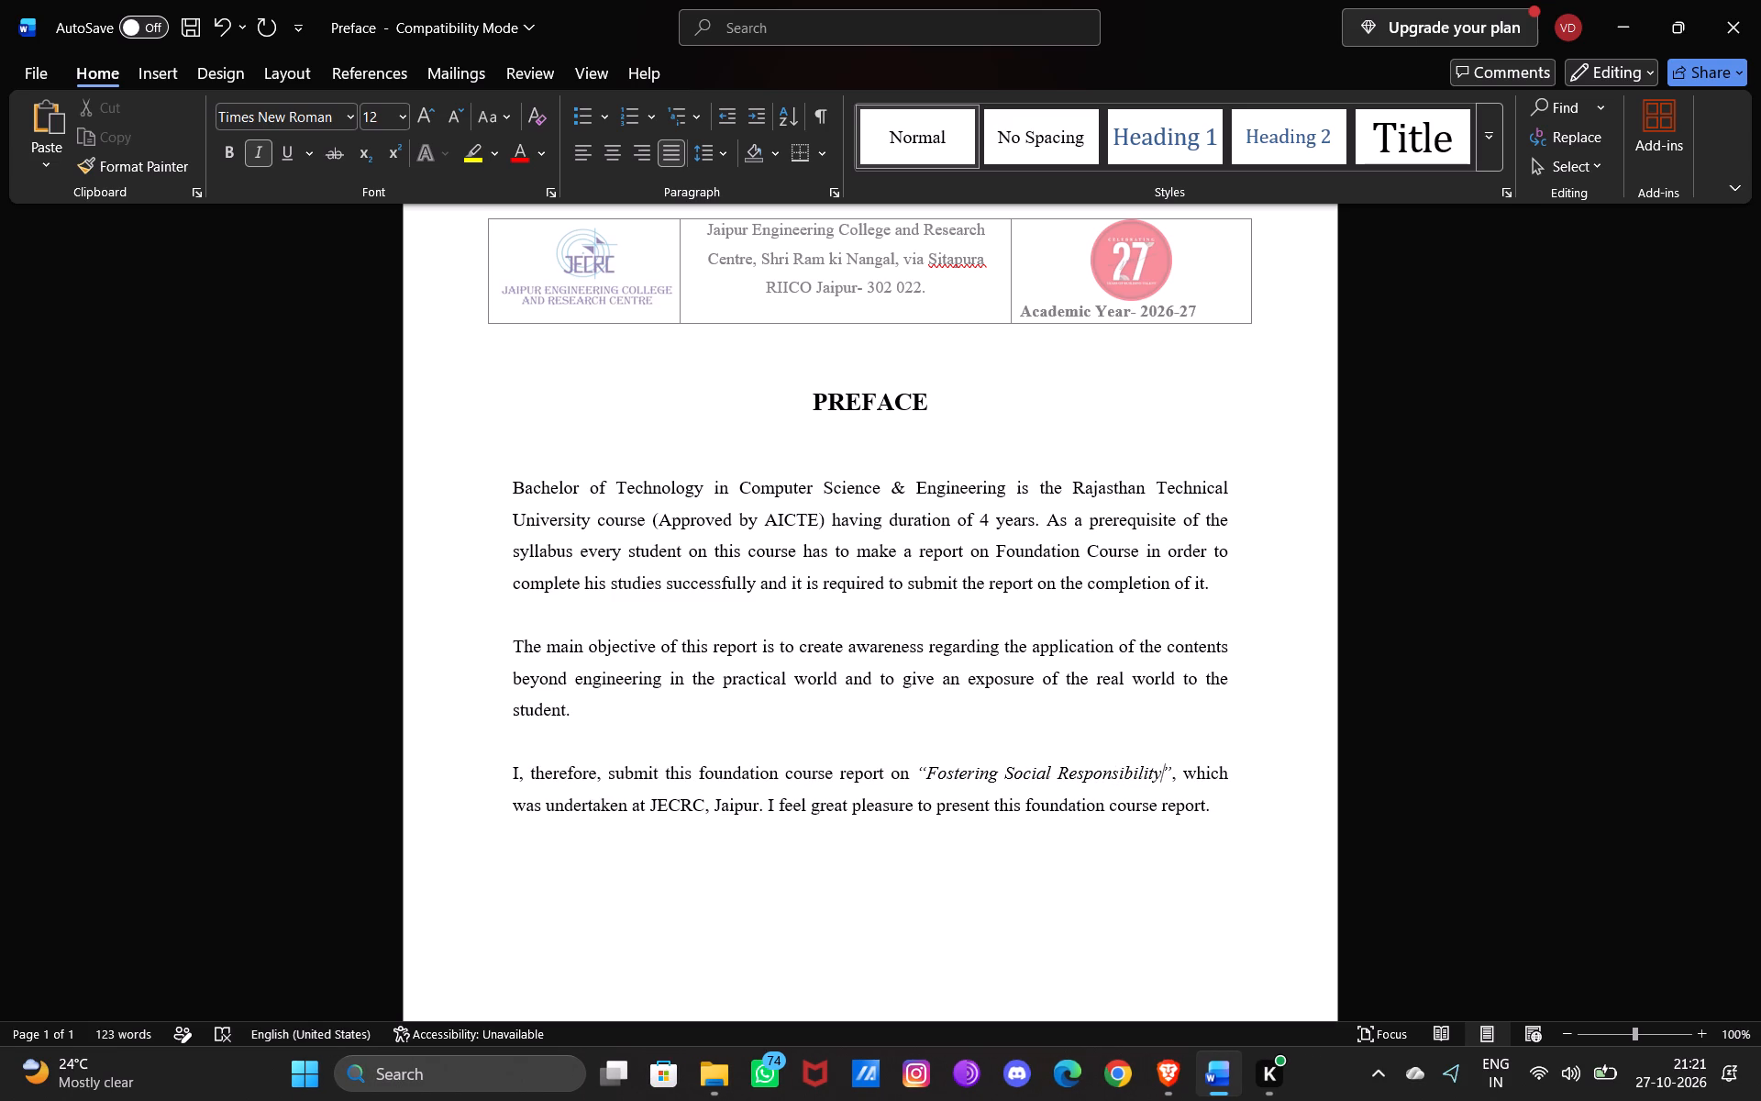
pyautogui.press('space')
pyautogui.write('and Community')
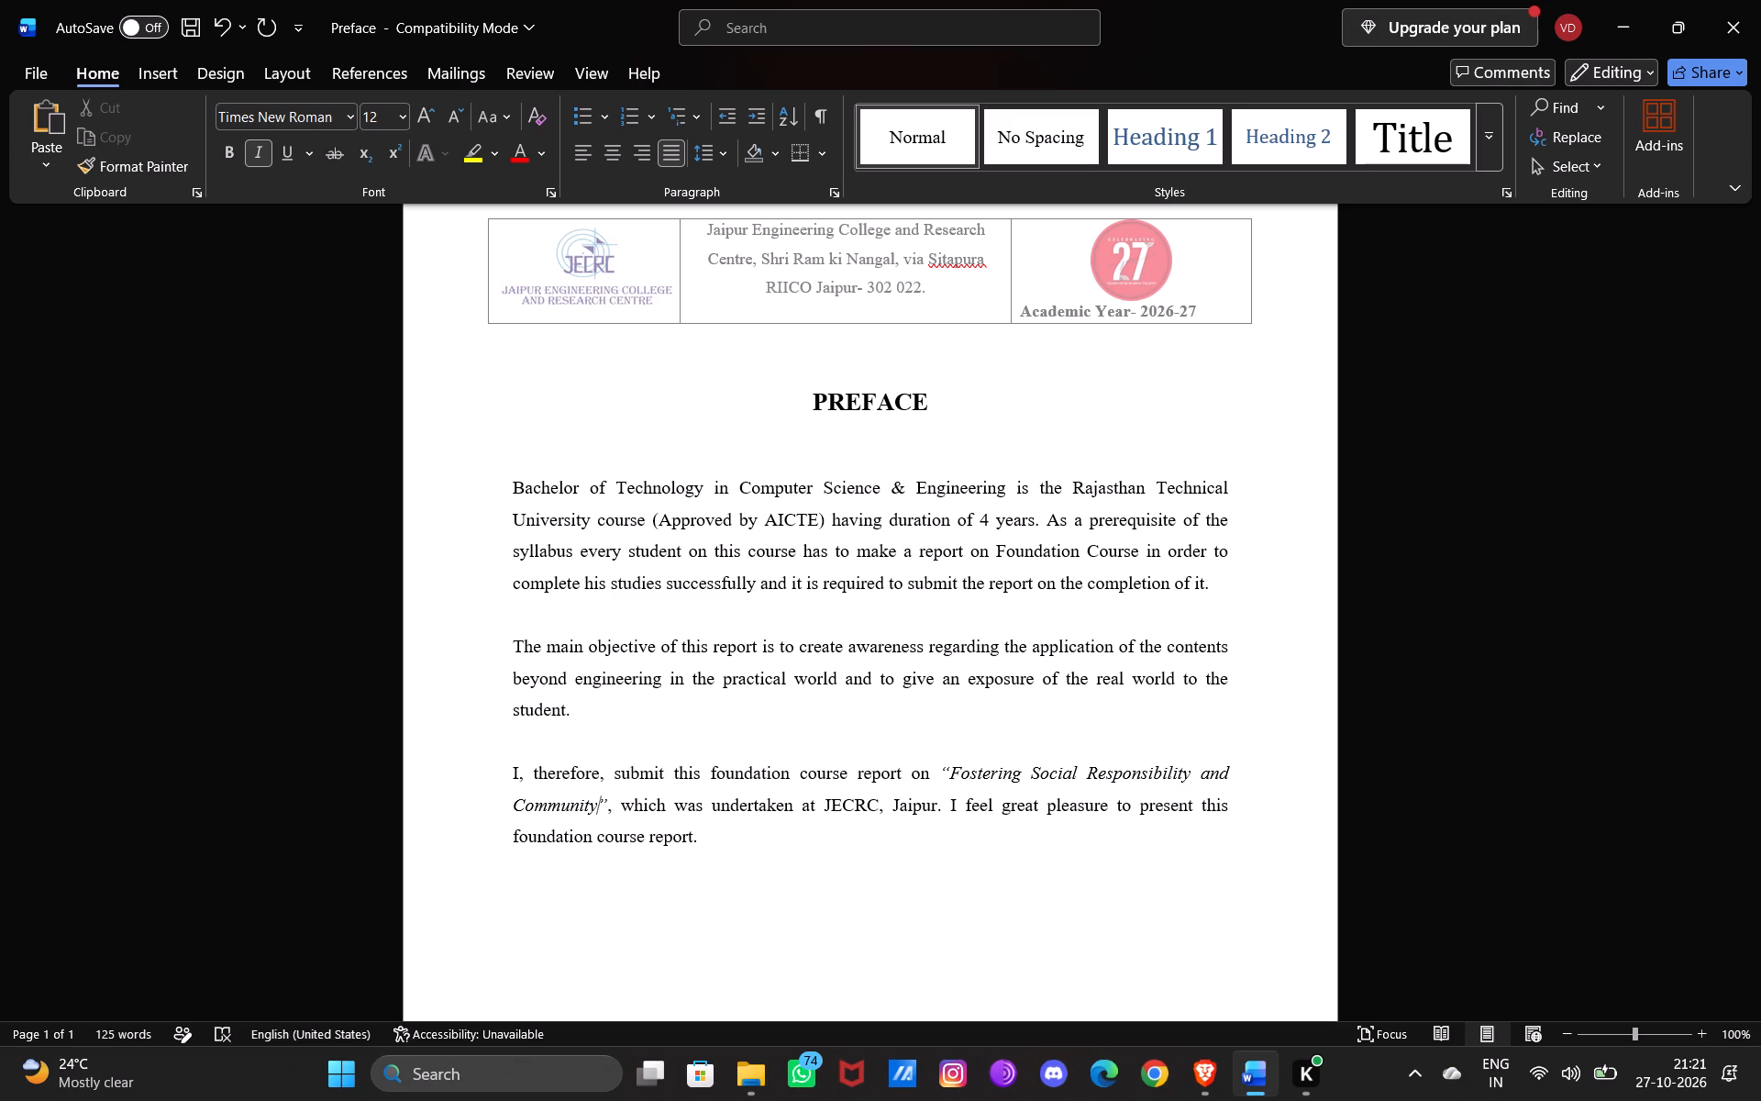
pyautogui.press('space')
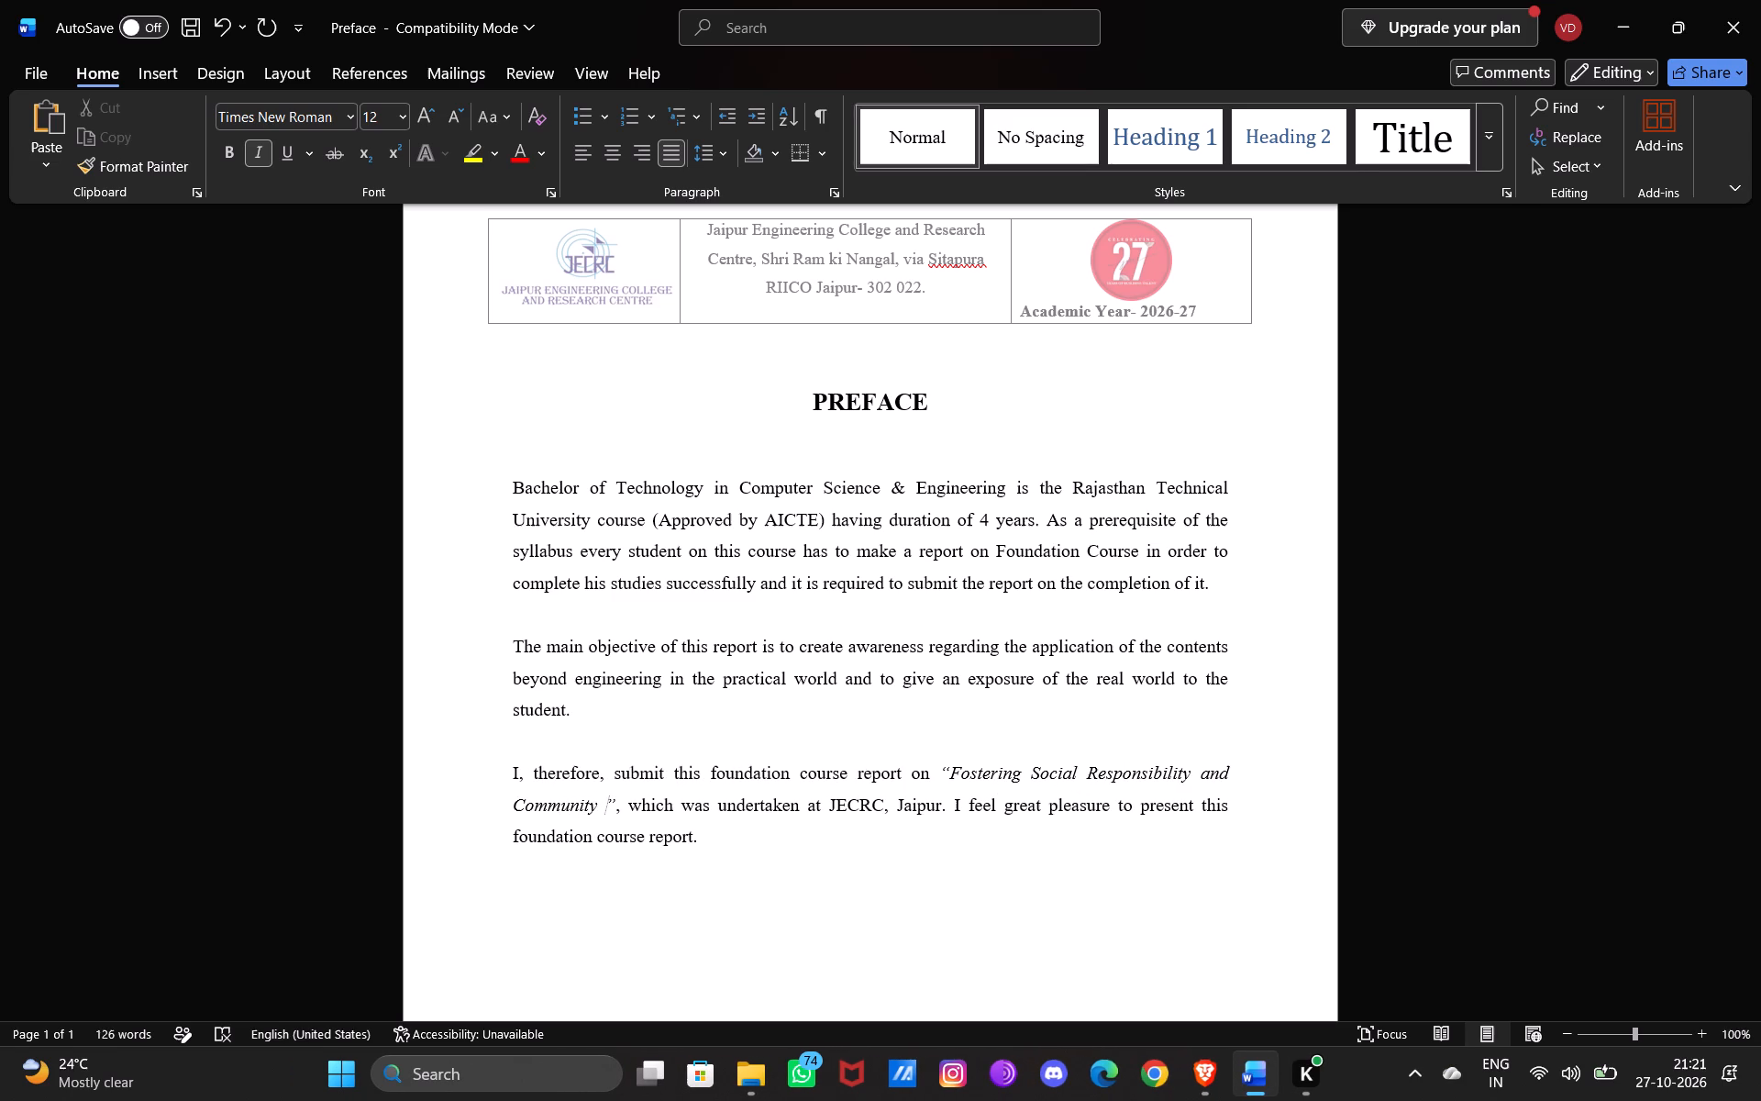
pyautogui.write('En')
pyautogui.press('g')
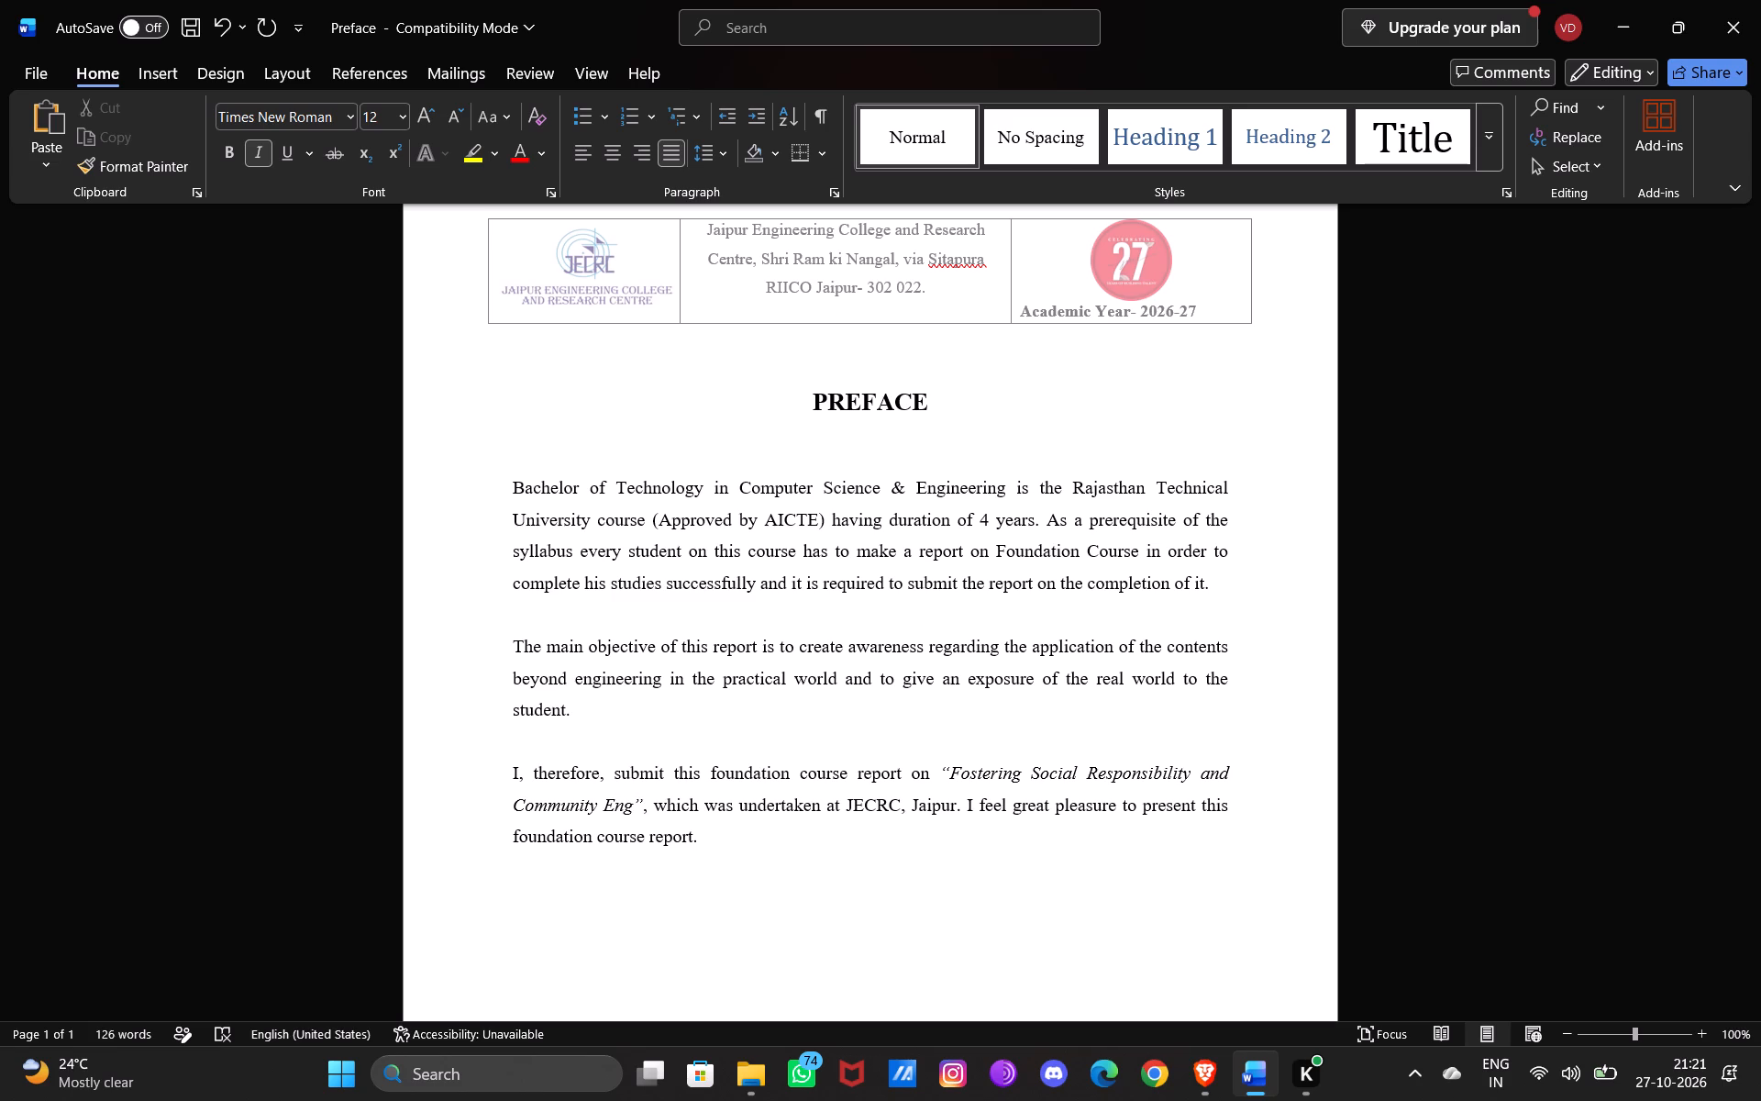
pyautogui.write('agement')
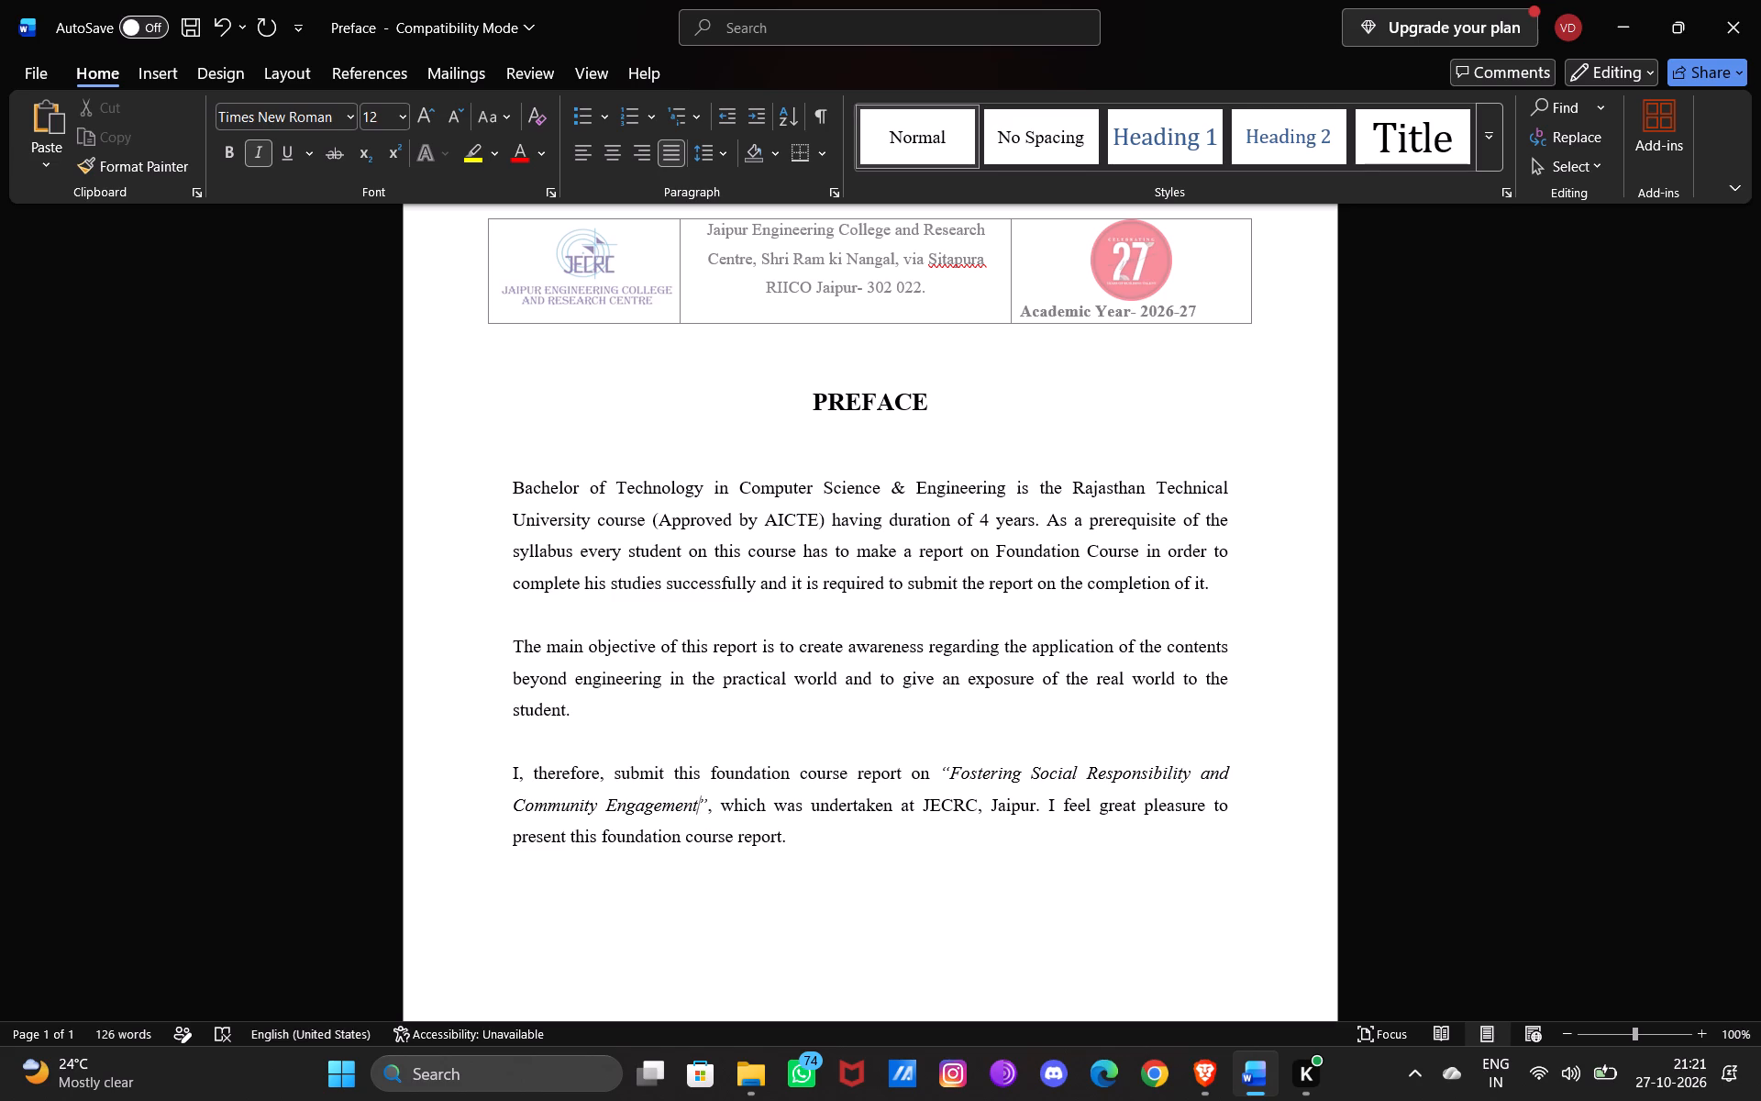
# Save the Preface document.
pyautogui.scroll(-1, 1281, 787)
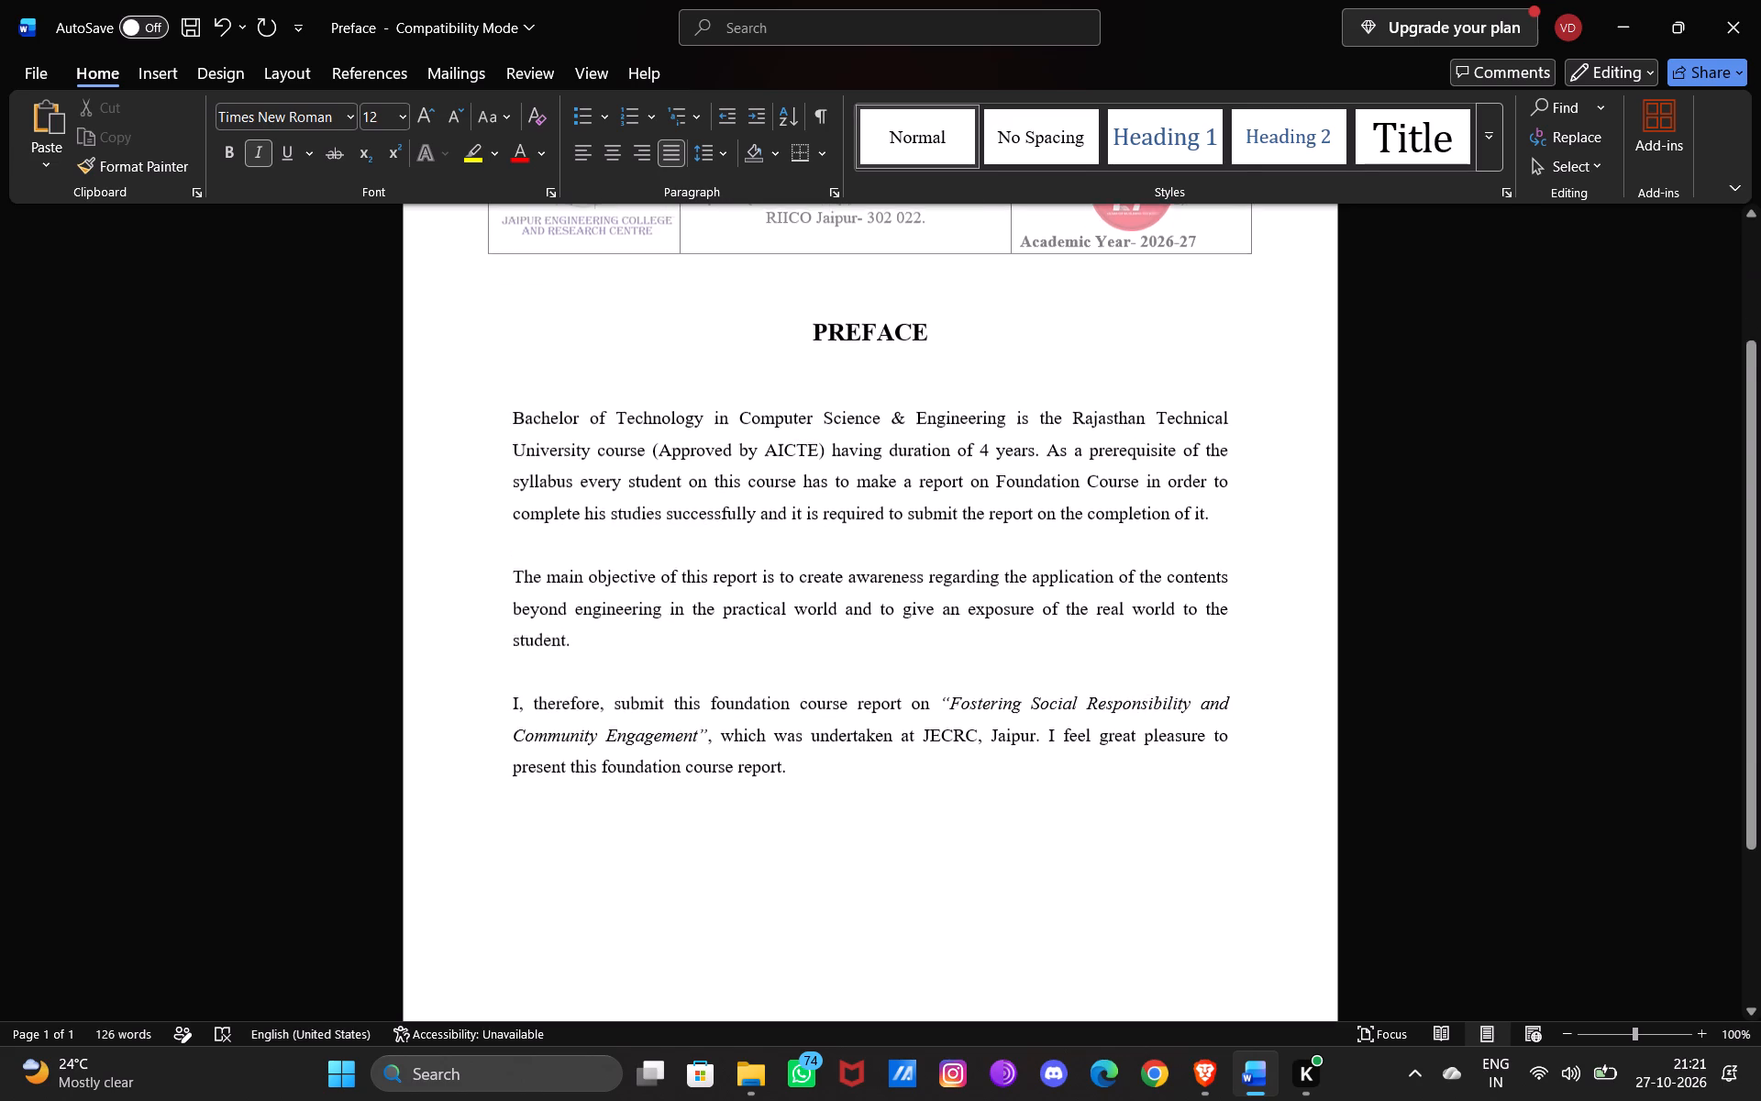
pyautogui.scroll(-1, 1281, 787)
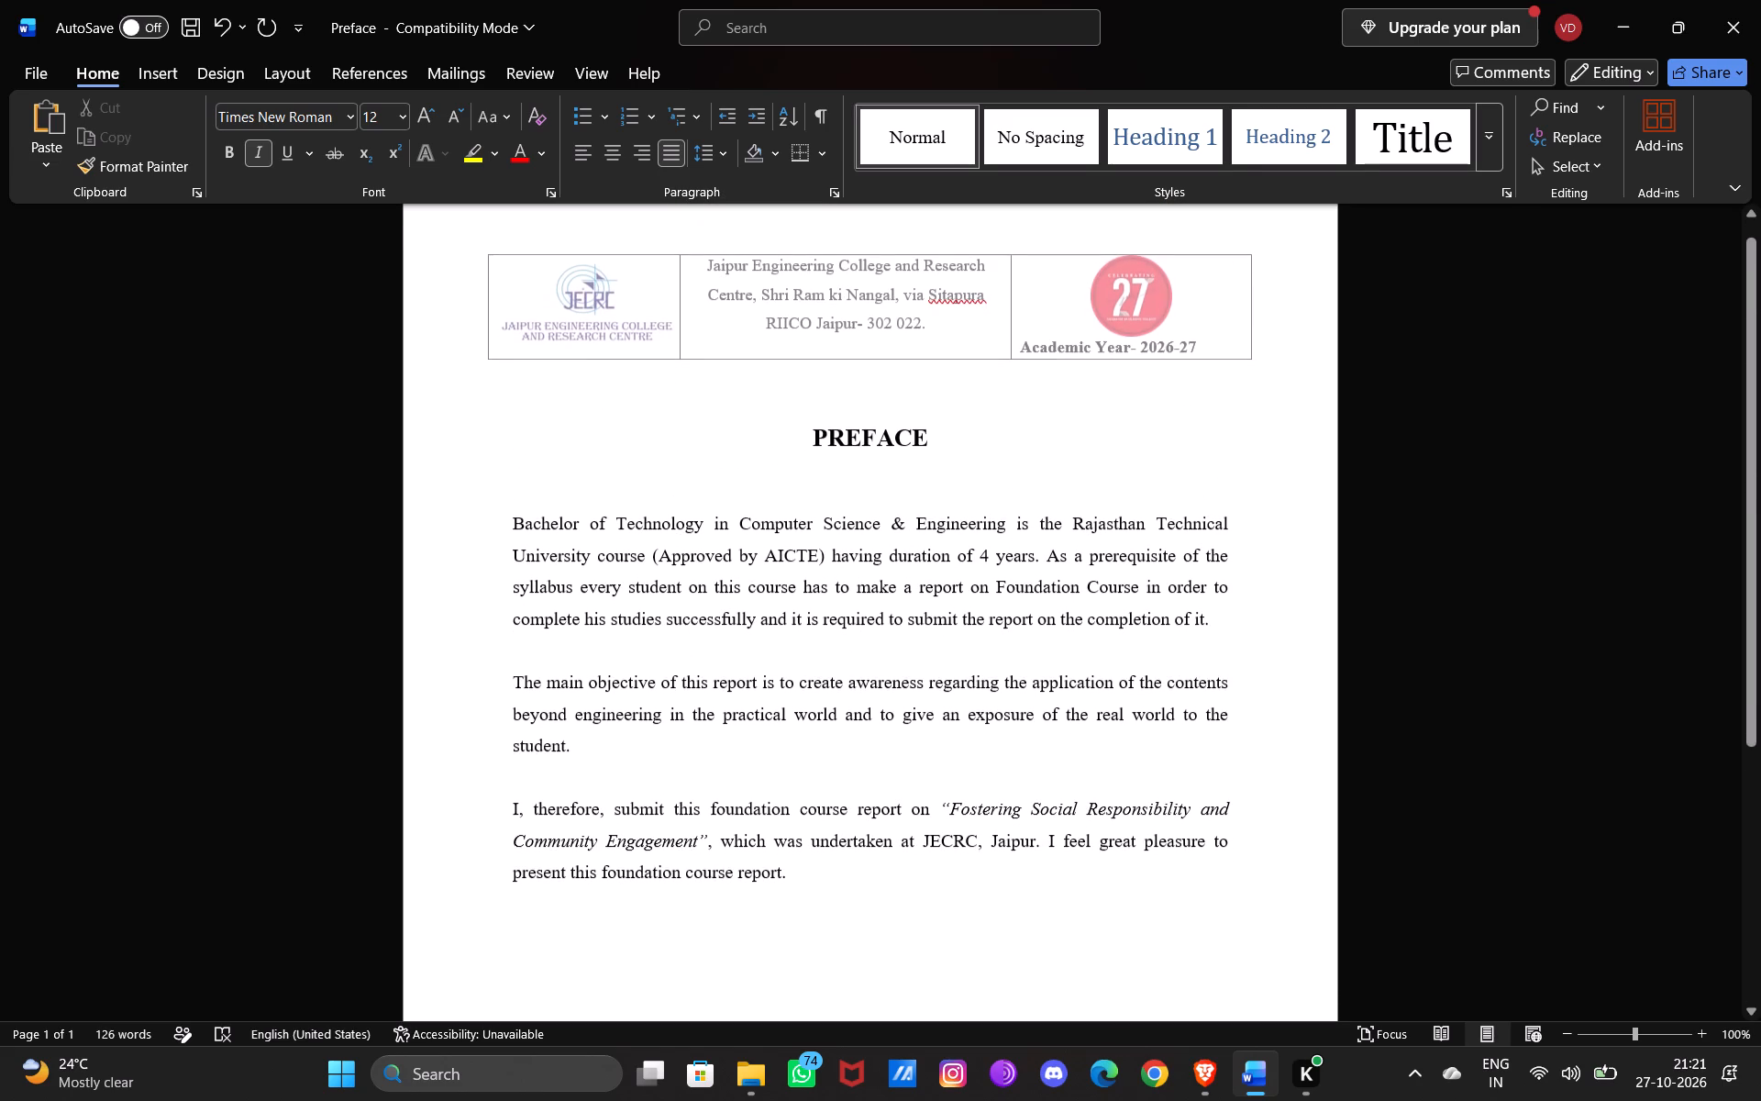
pyautogui.scroll(-1, 1281, 787)
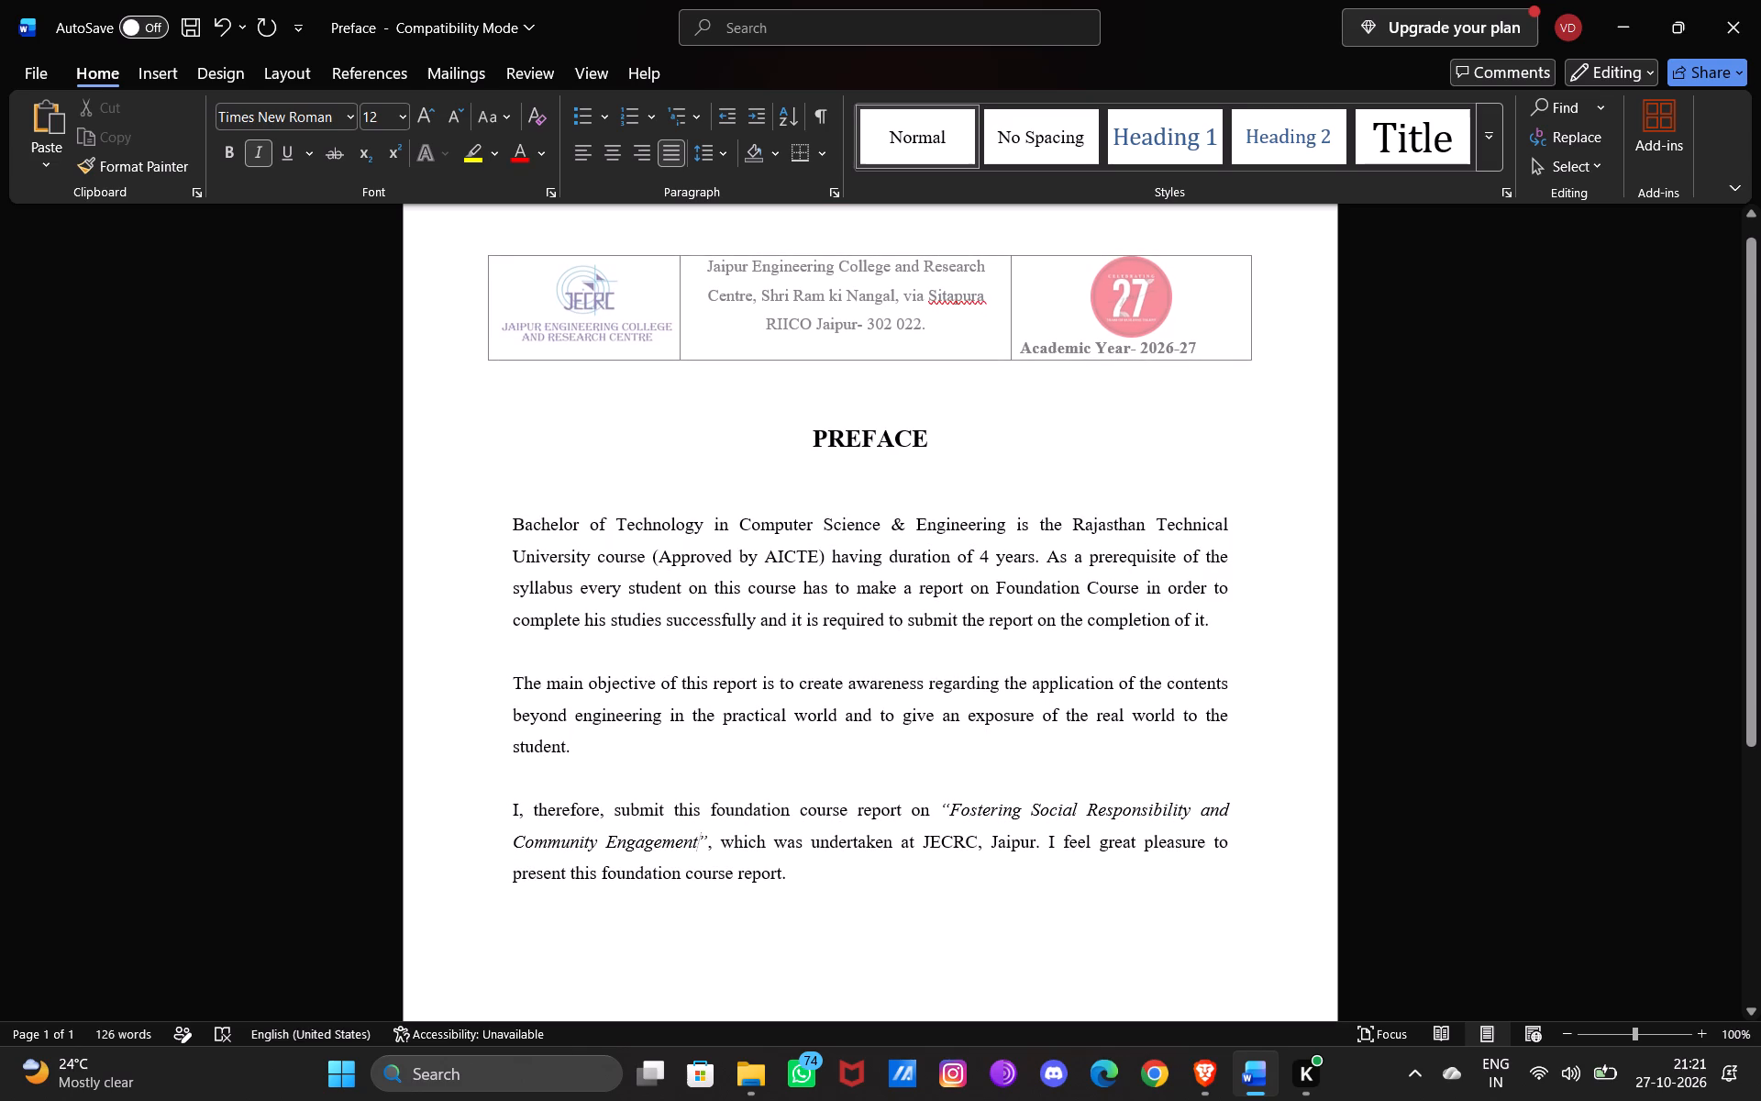
pyautogui.hotkey('ctrl', 's')
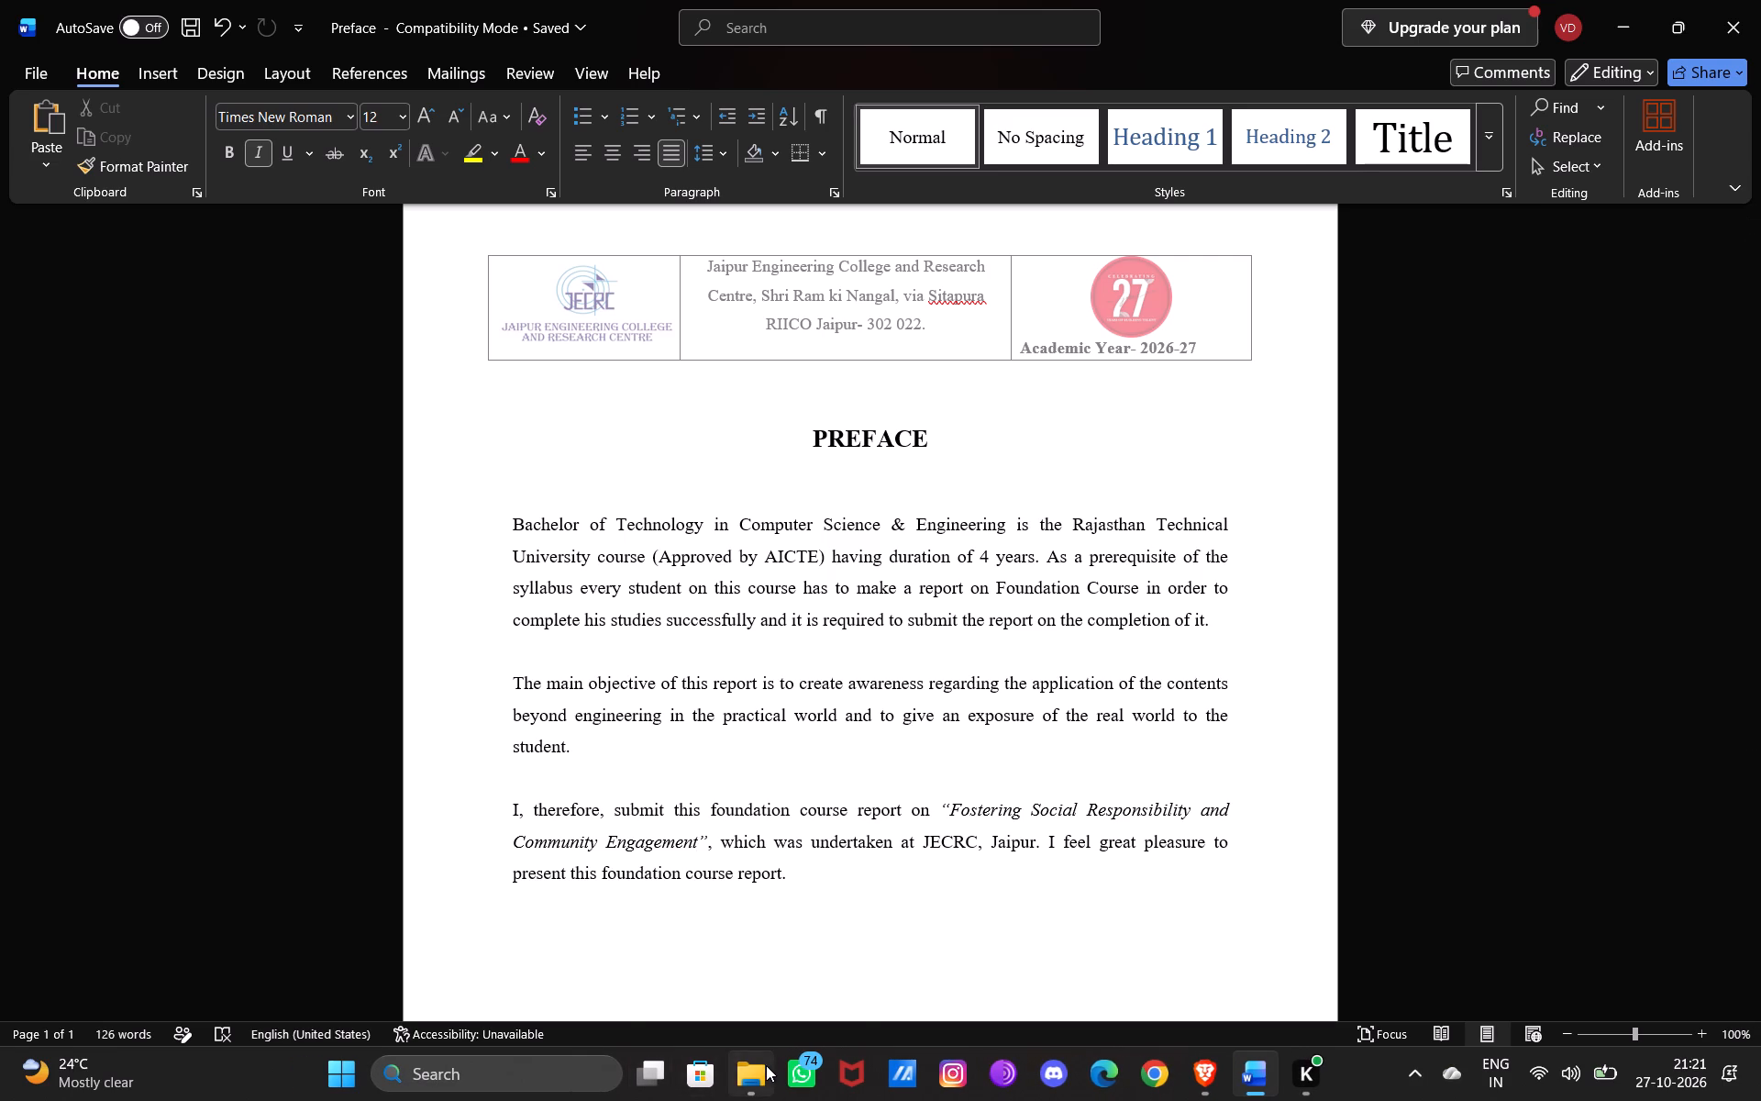
# Open the Declaration document from the Downloads folder and enable editing.
pyautogui.click(766, 1065)
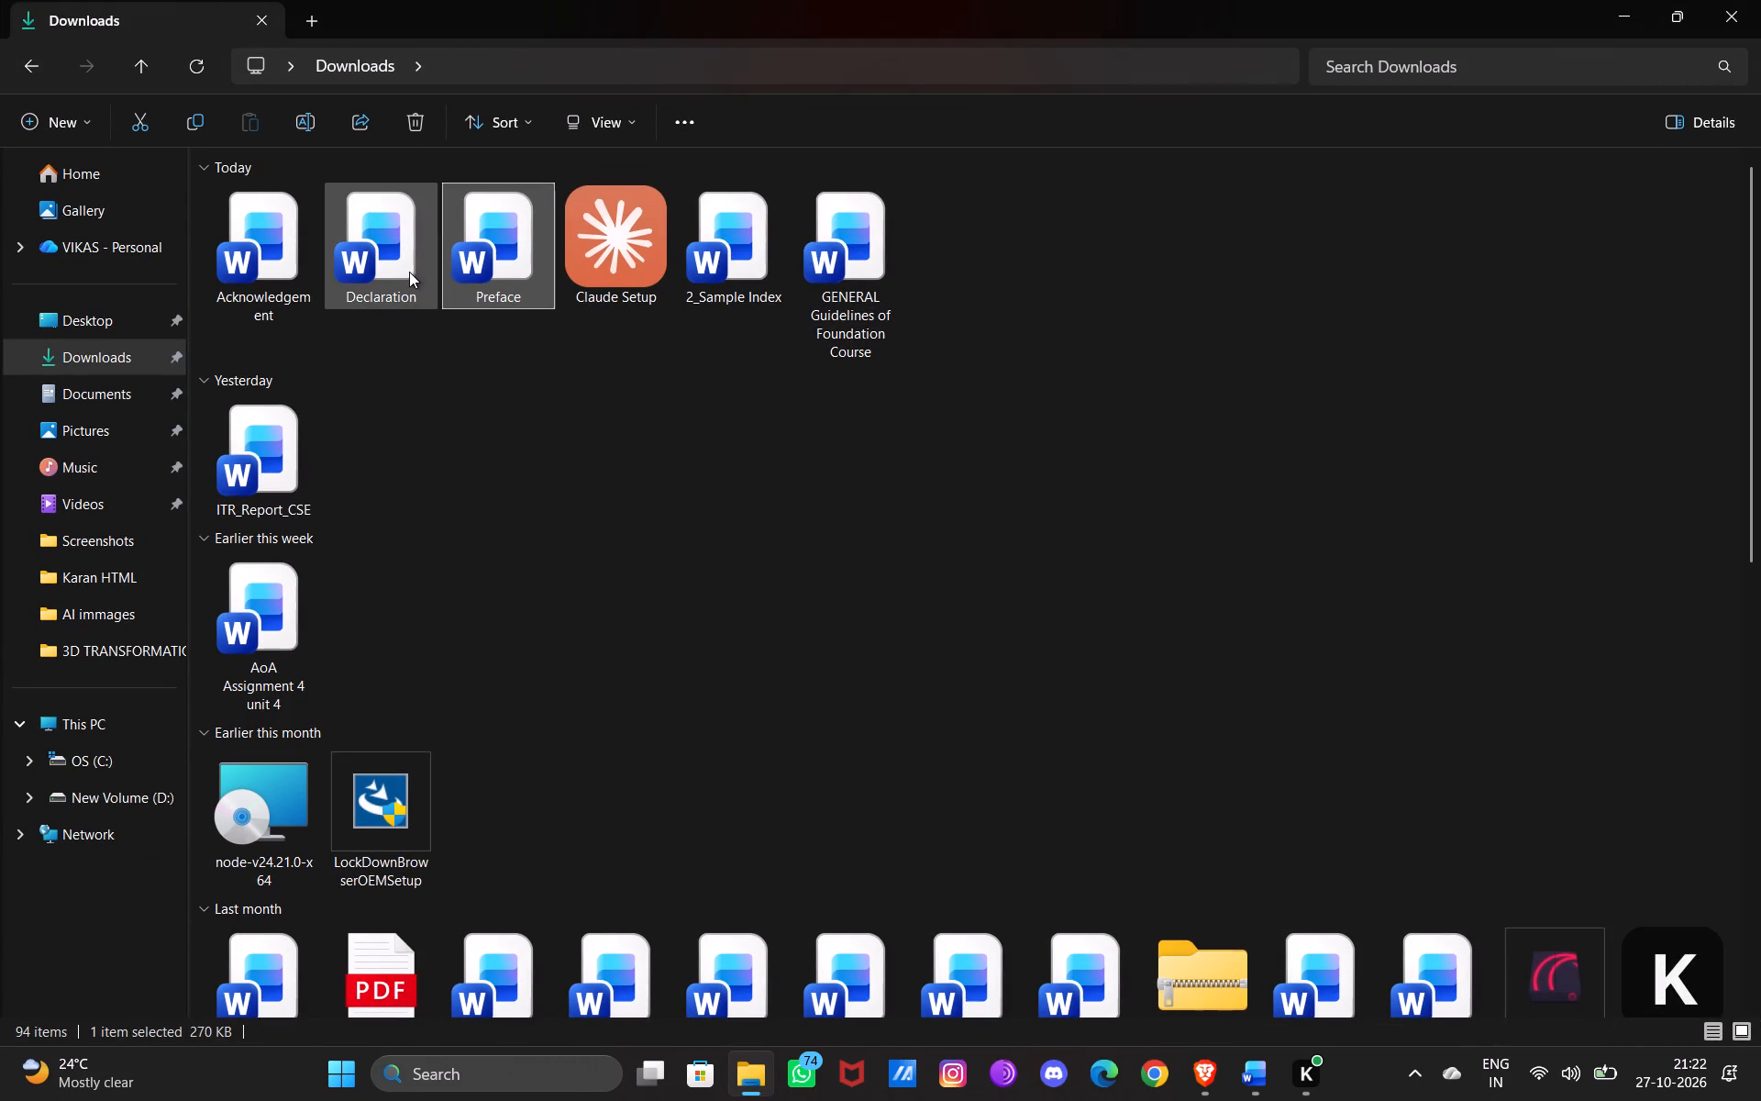
pyautogui.doubleClick(409, 272)
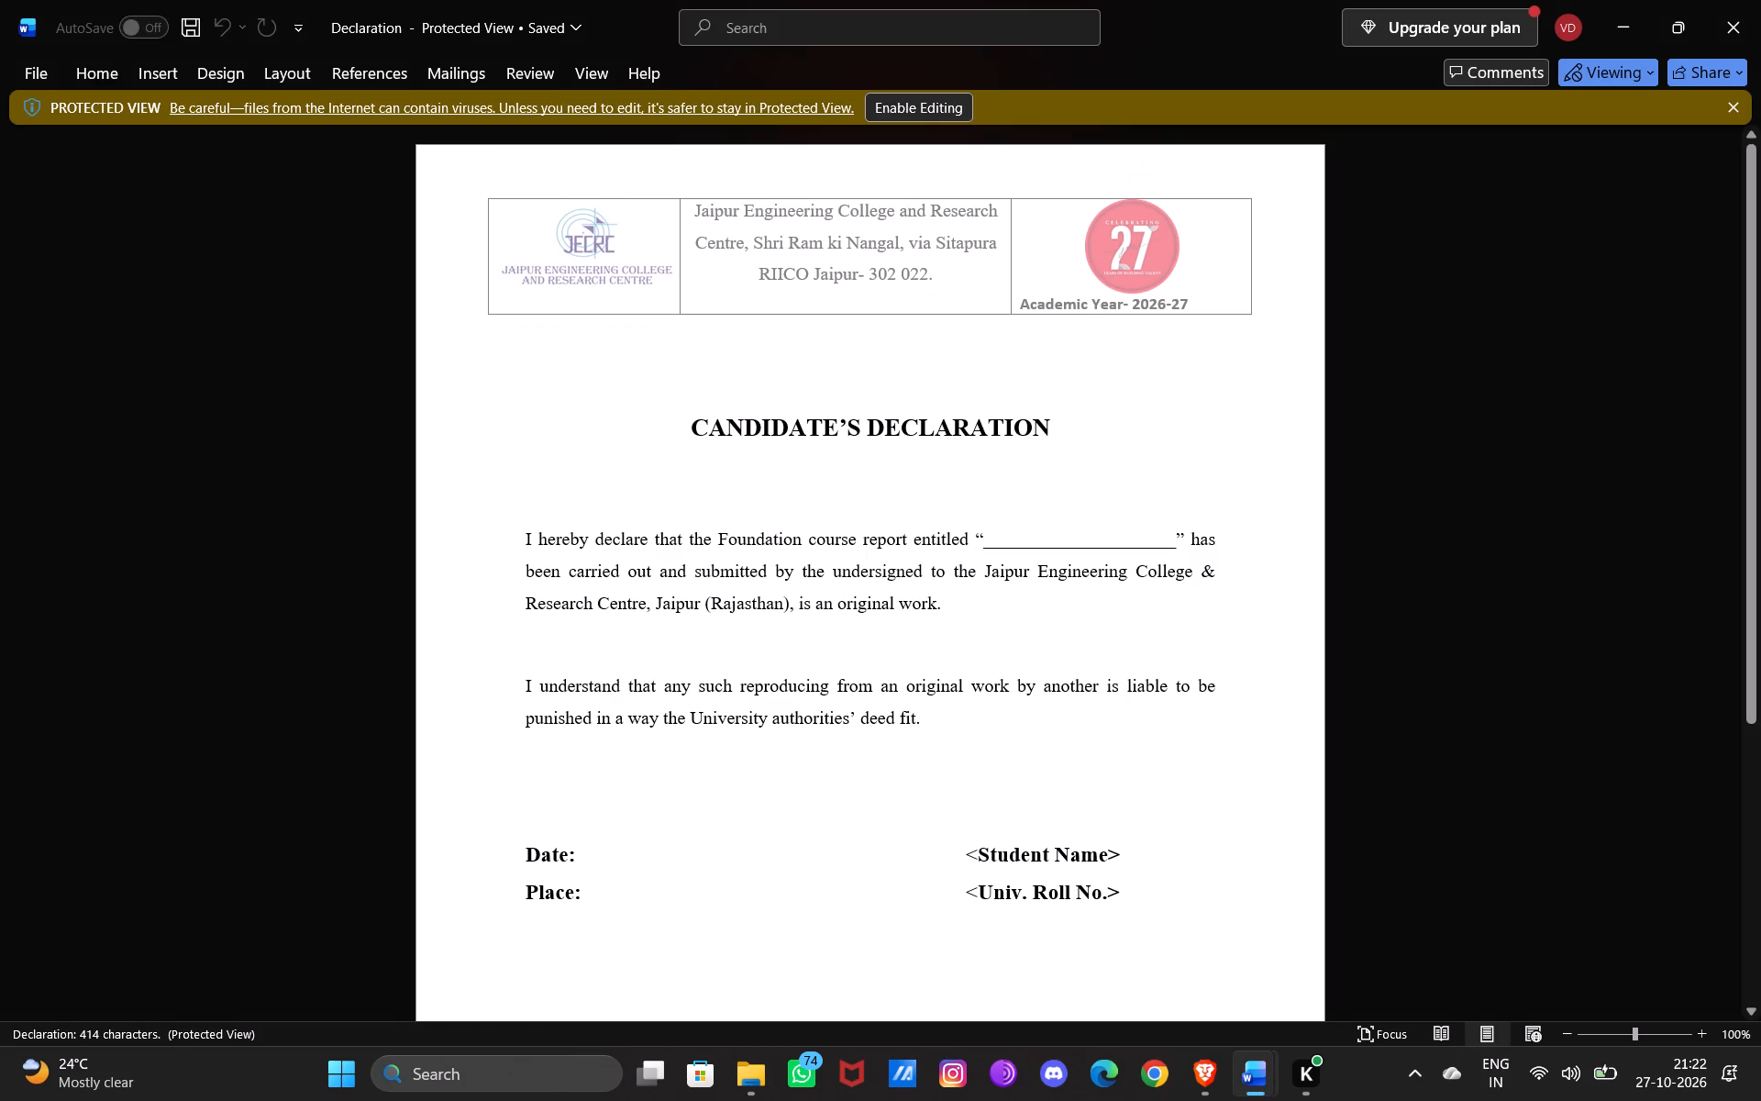
pyautogui.click(889, 109)
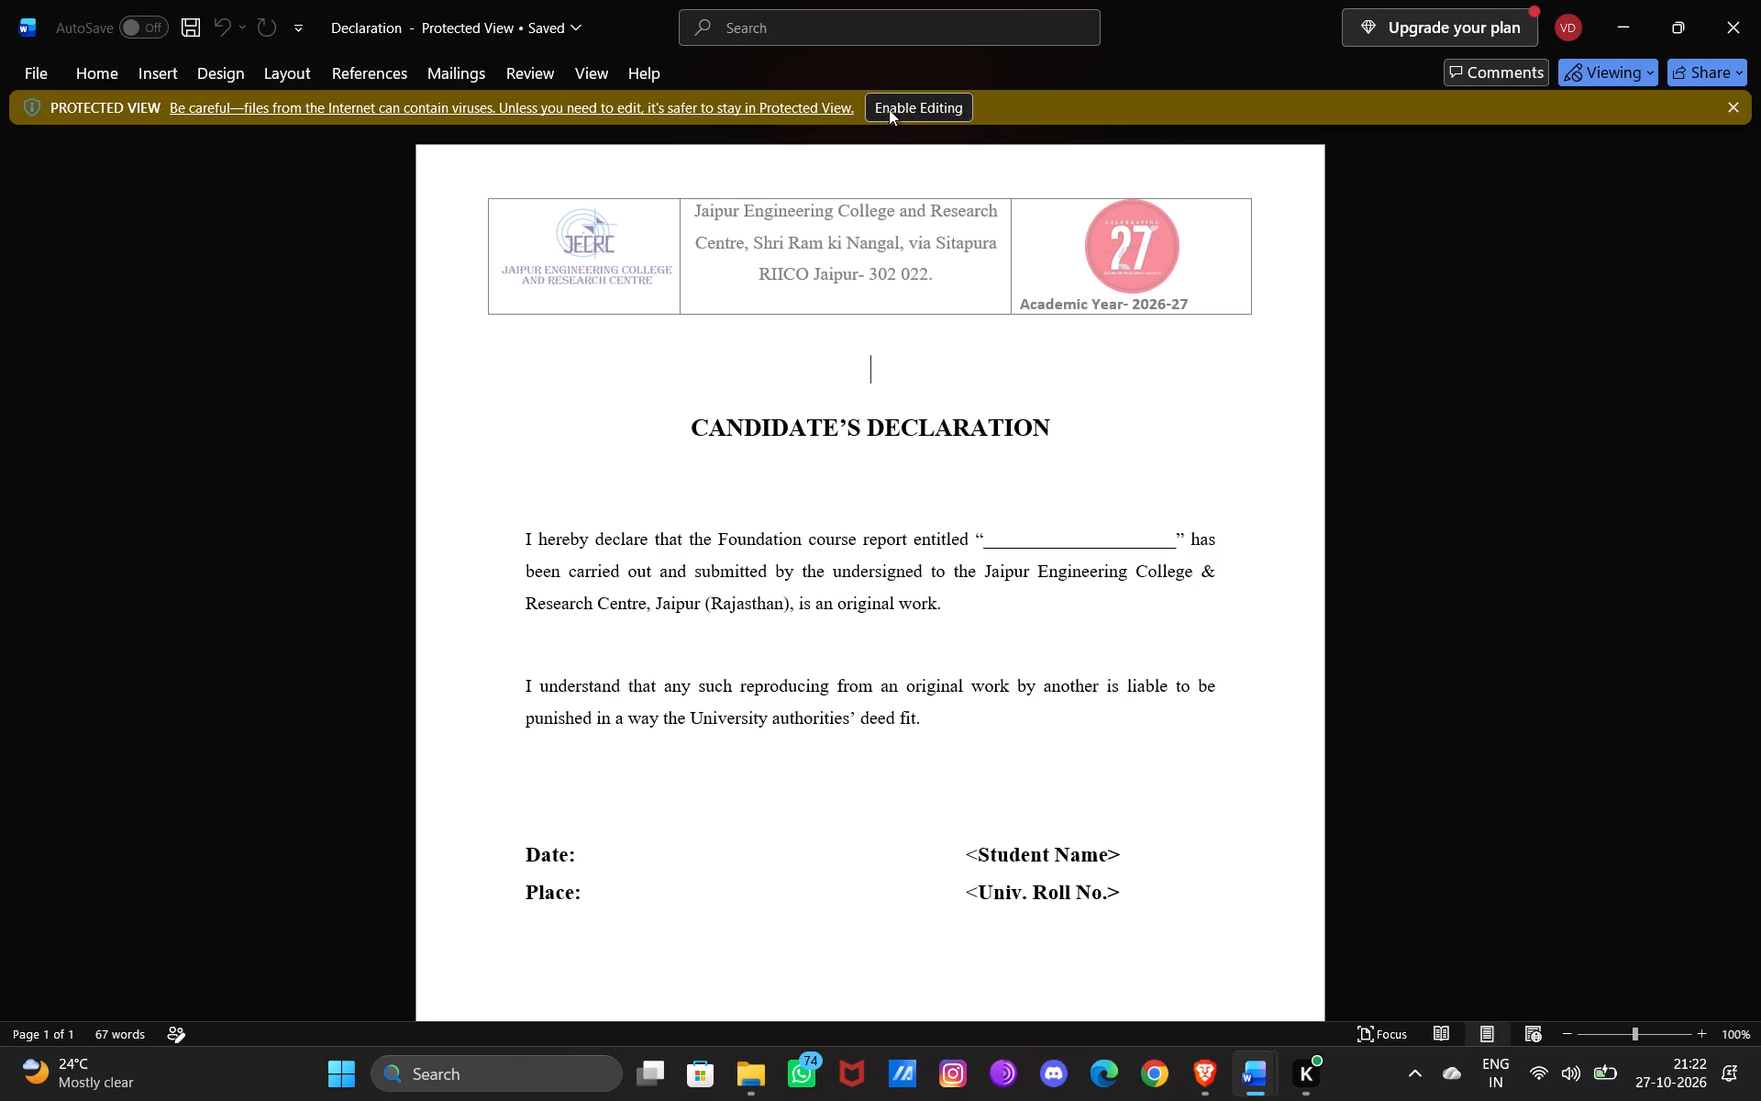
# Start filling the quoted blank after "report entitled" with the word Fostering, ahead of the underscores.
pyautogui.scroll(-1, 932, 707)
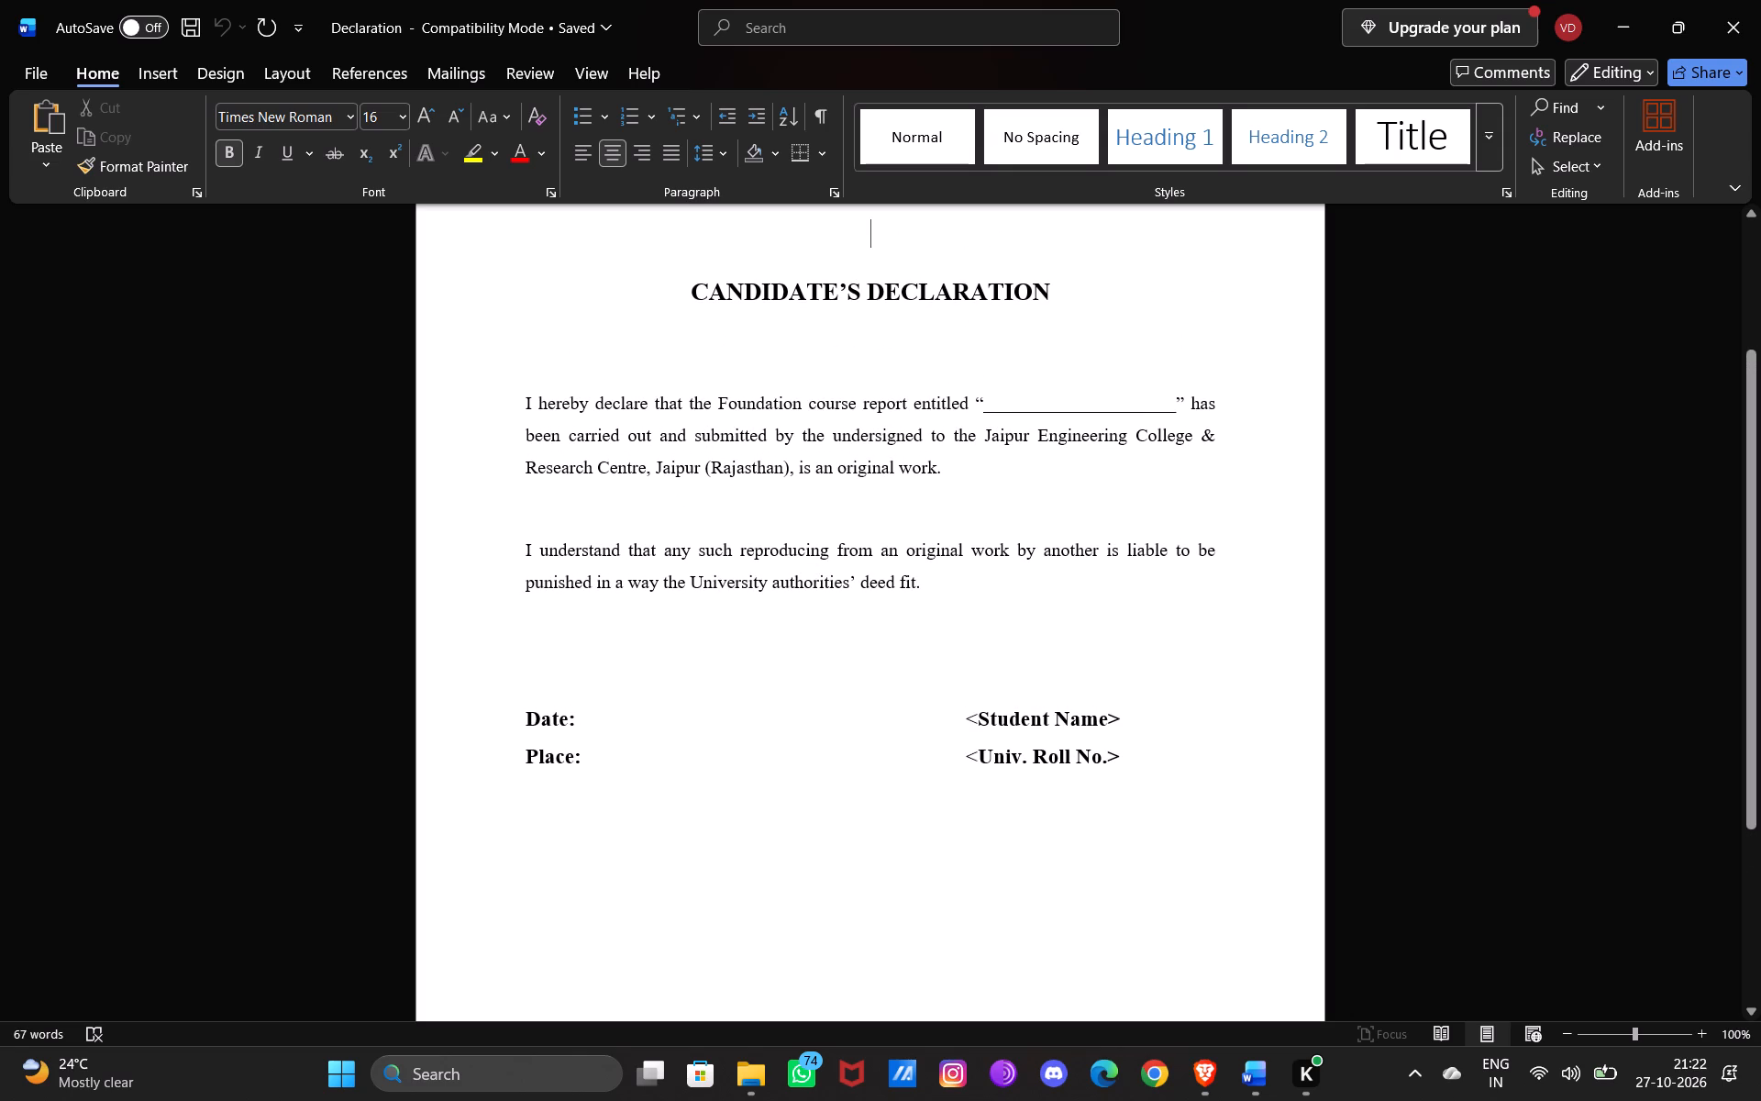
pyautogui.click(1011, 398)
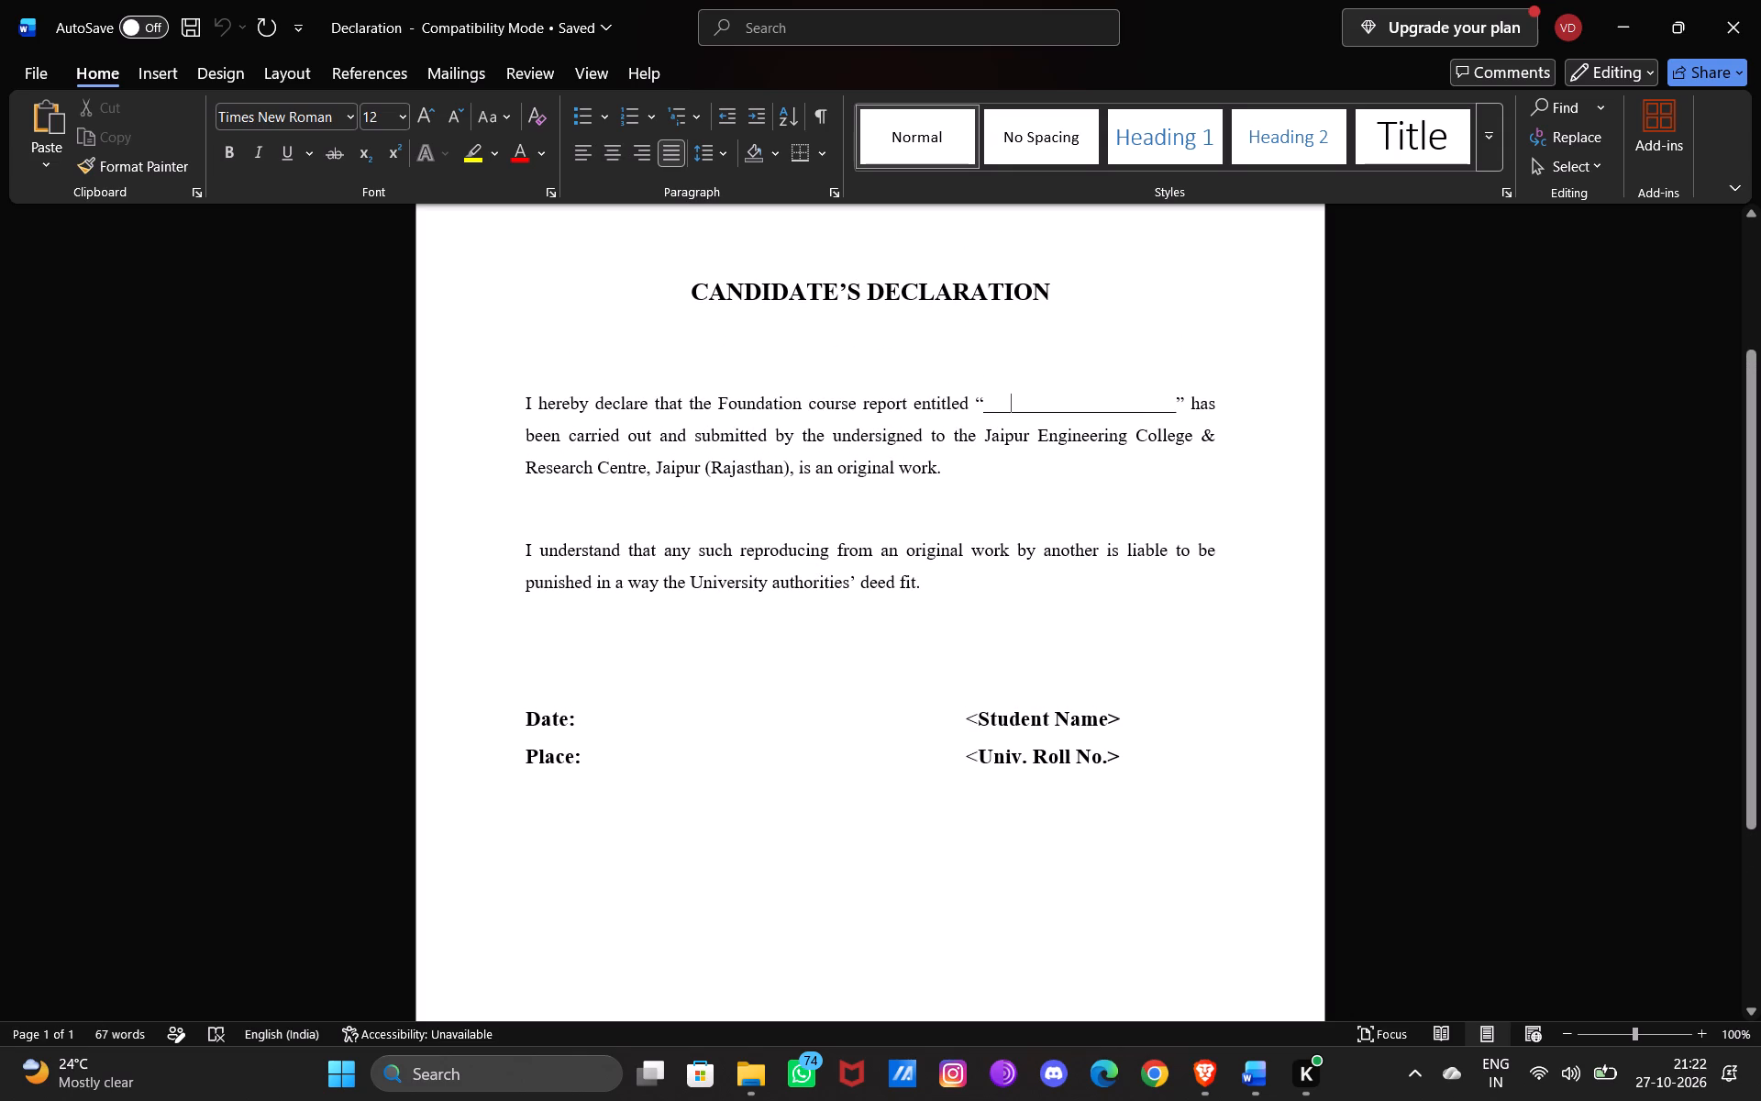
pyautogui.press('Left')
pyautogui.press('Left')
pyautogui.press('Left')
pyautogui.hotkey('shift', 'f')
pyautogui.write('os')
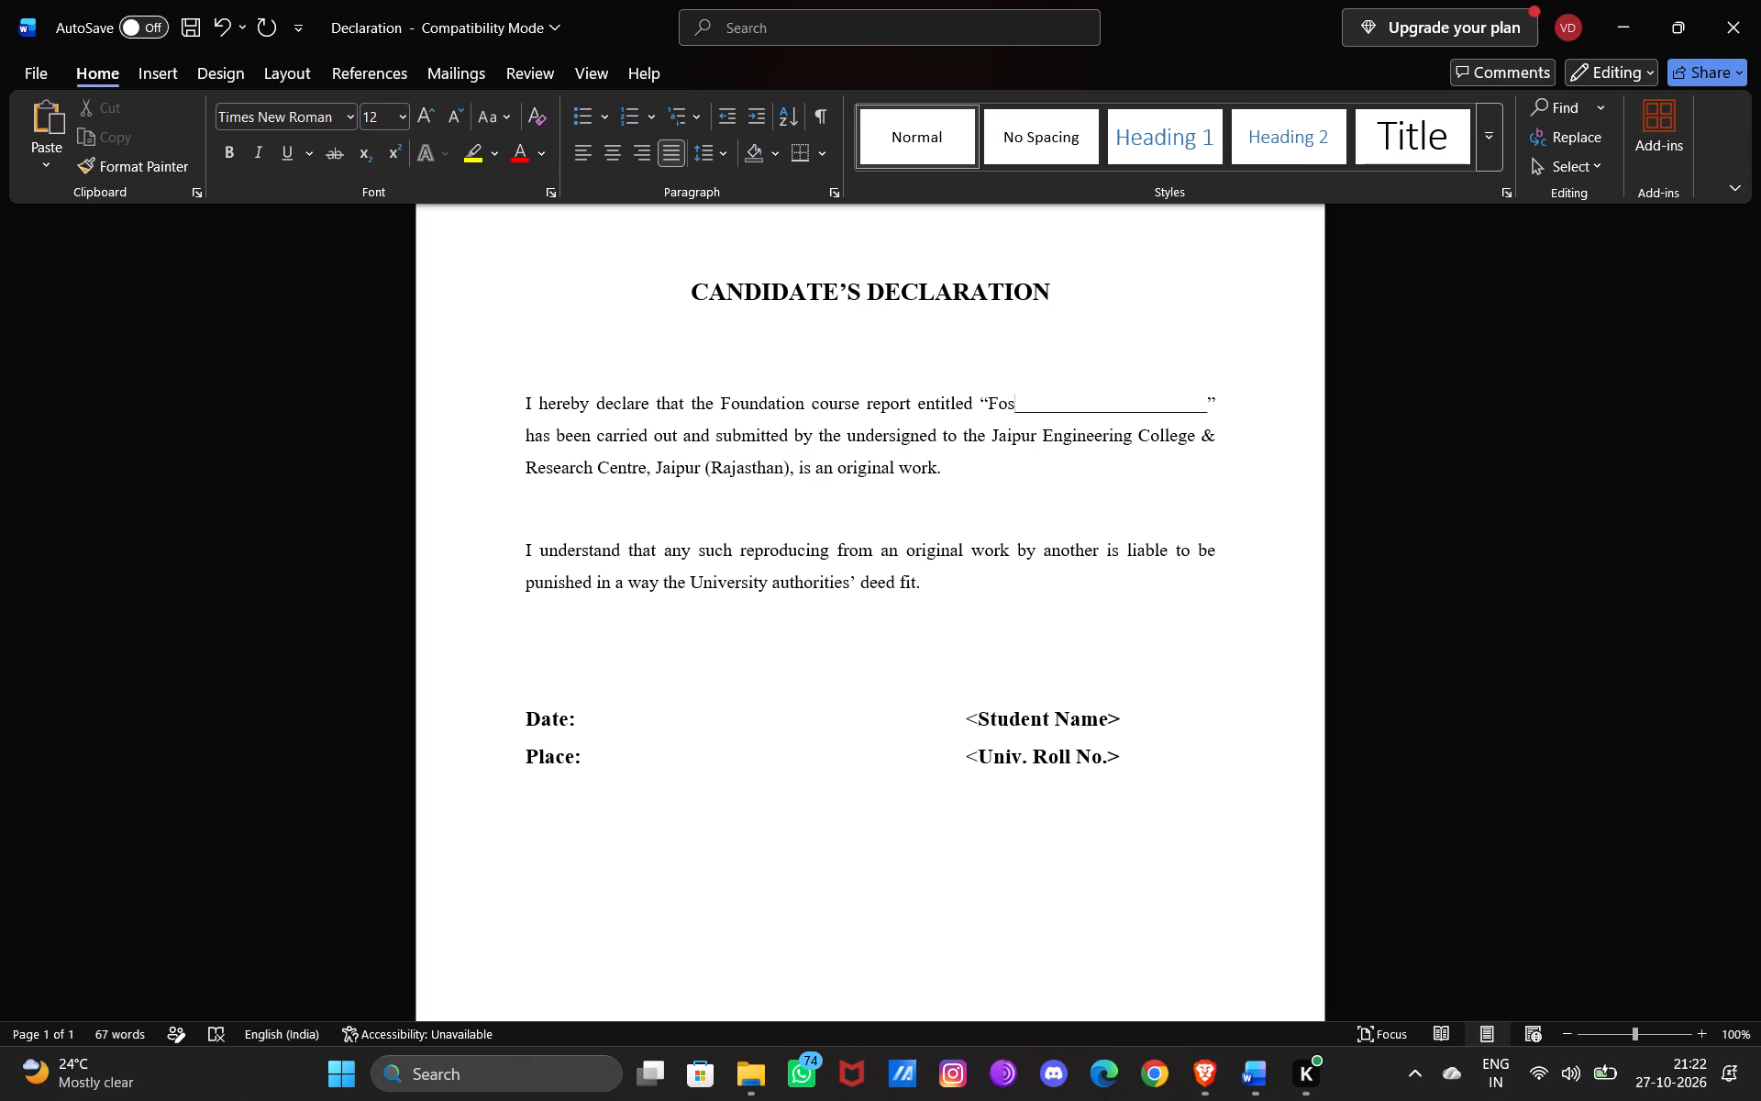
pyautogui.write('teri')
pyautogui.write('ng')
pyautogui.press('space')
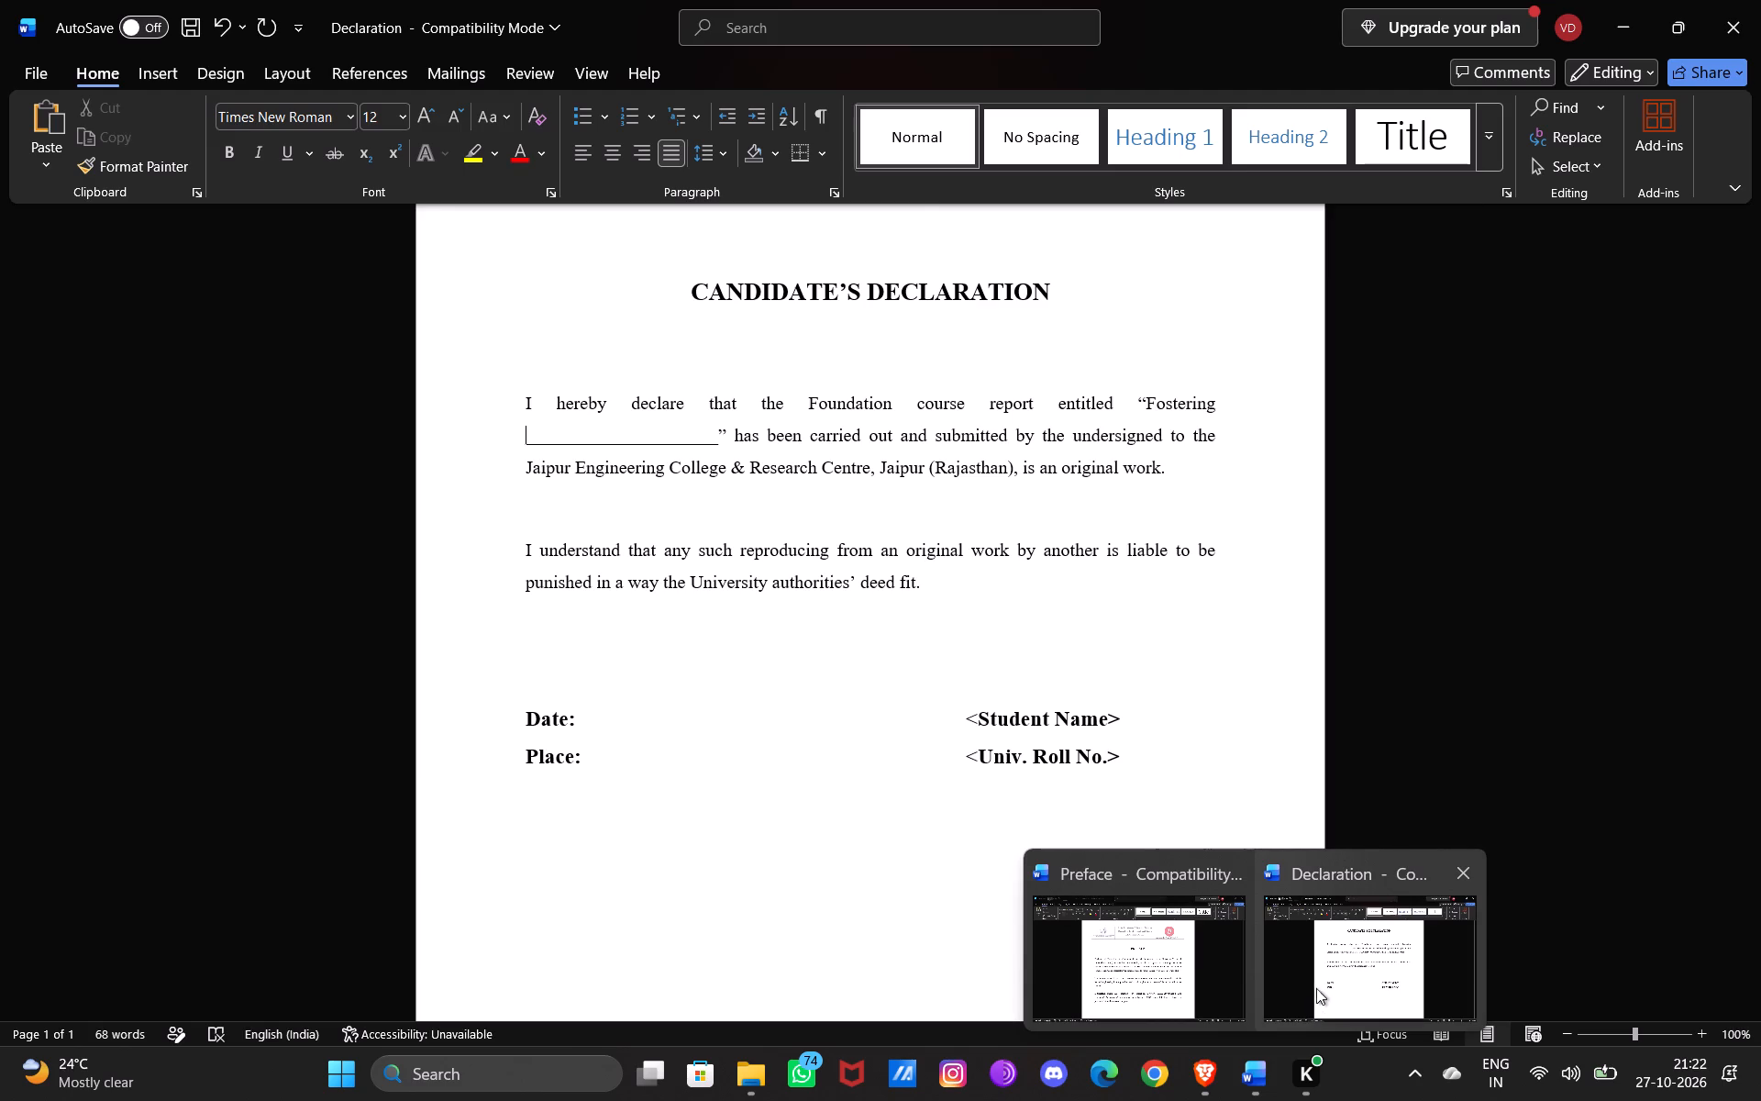
# Switch to the Preface document and copy the title Fostering Social Responsibility and Community Engagement without its quotation marks.
pyautogui.click(1183, 946)
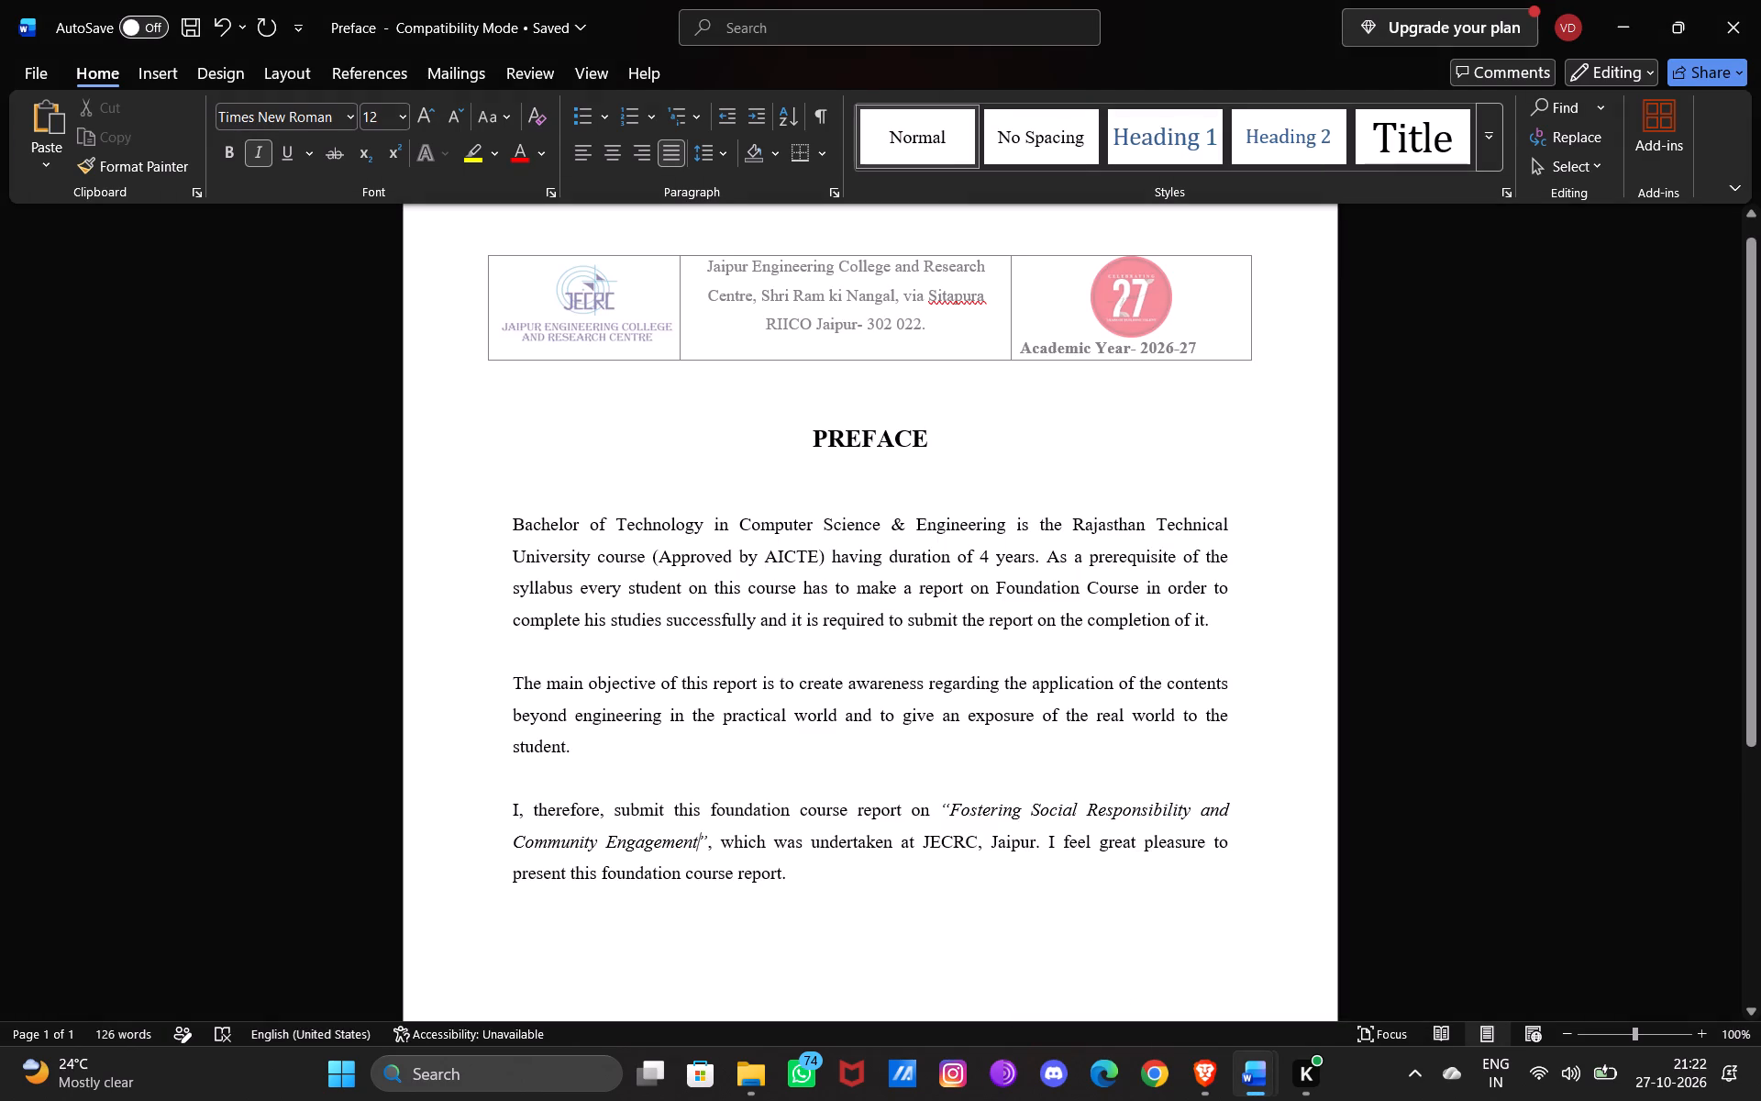
pyautogui.moveTo(698, 845); pyautogui.dragTo(698, 836)
pyautogui.moveTo(698, 836); pyautogui.dragTo(952, 818)
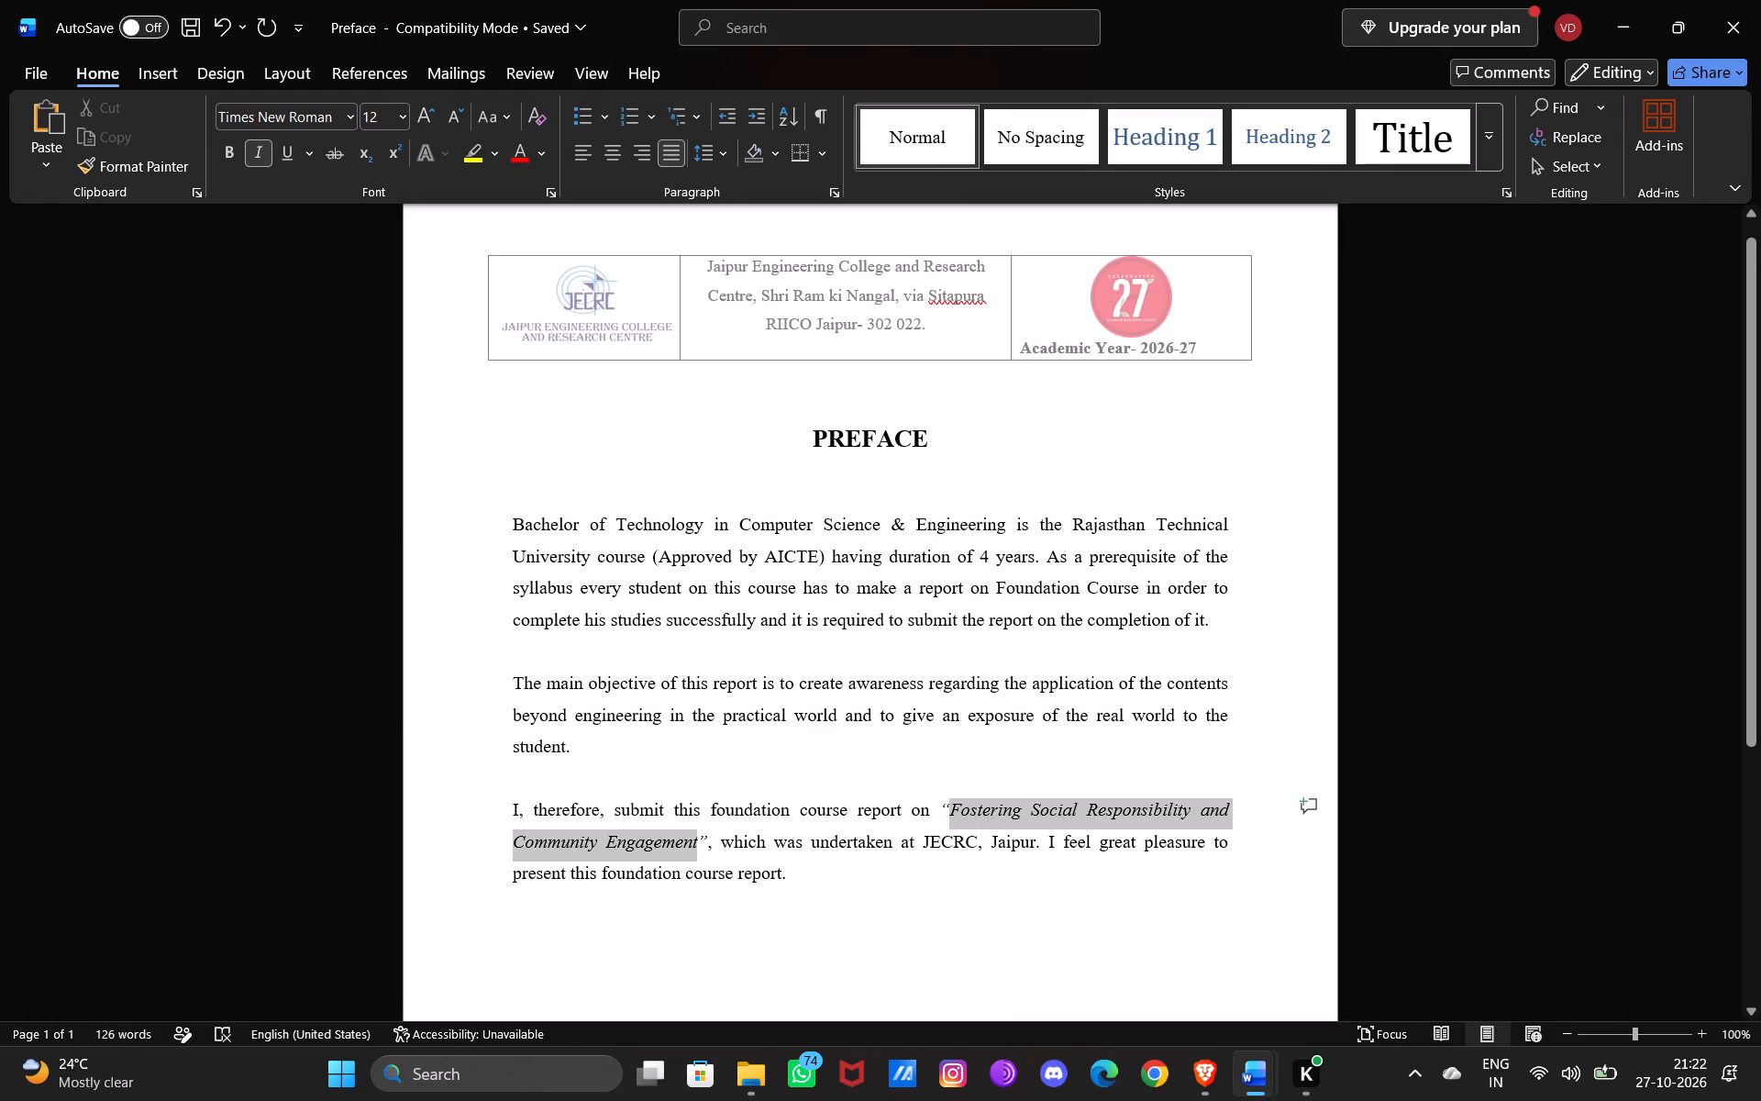
pyautogui.moveTo(952, 818); pyautogui.dragTo(955, 817)
pyautogui.hotkey('ctrl', 'c')
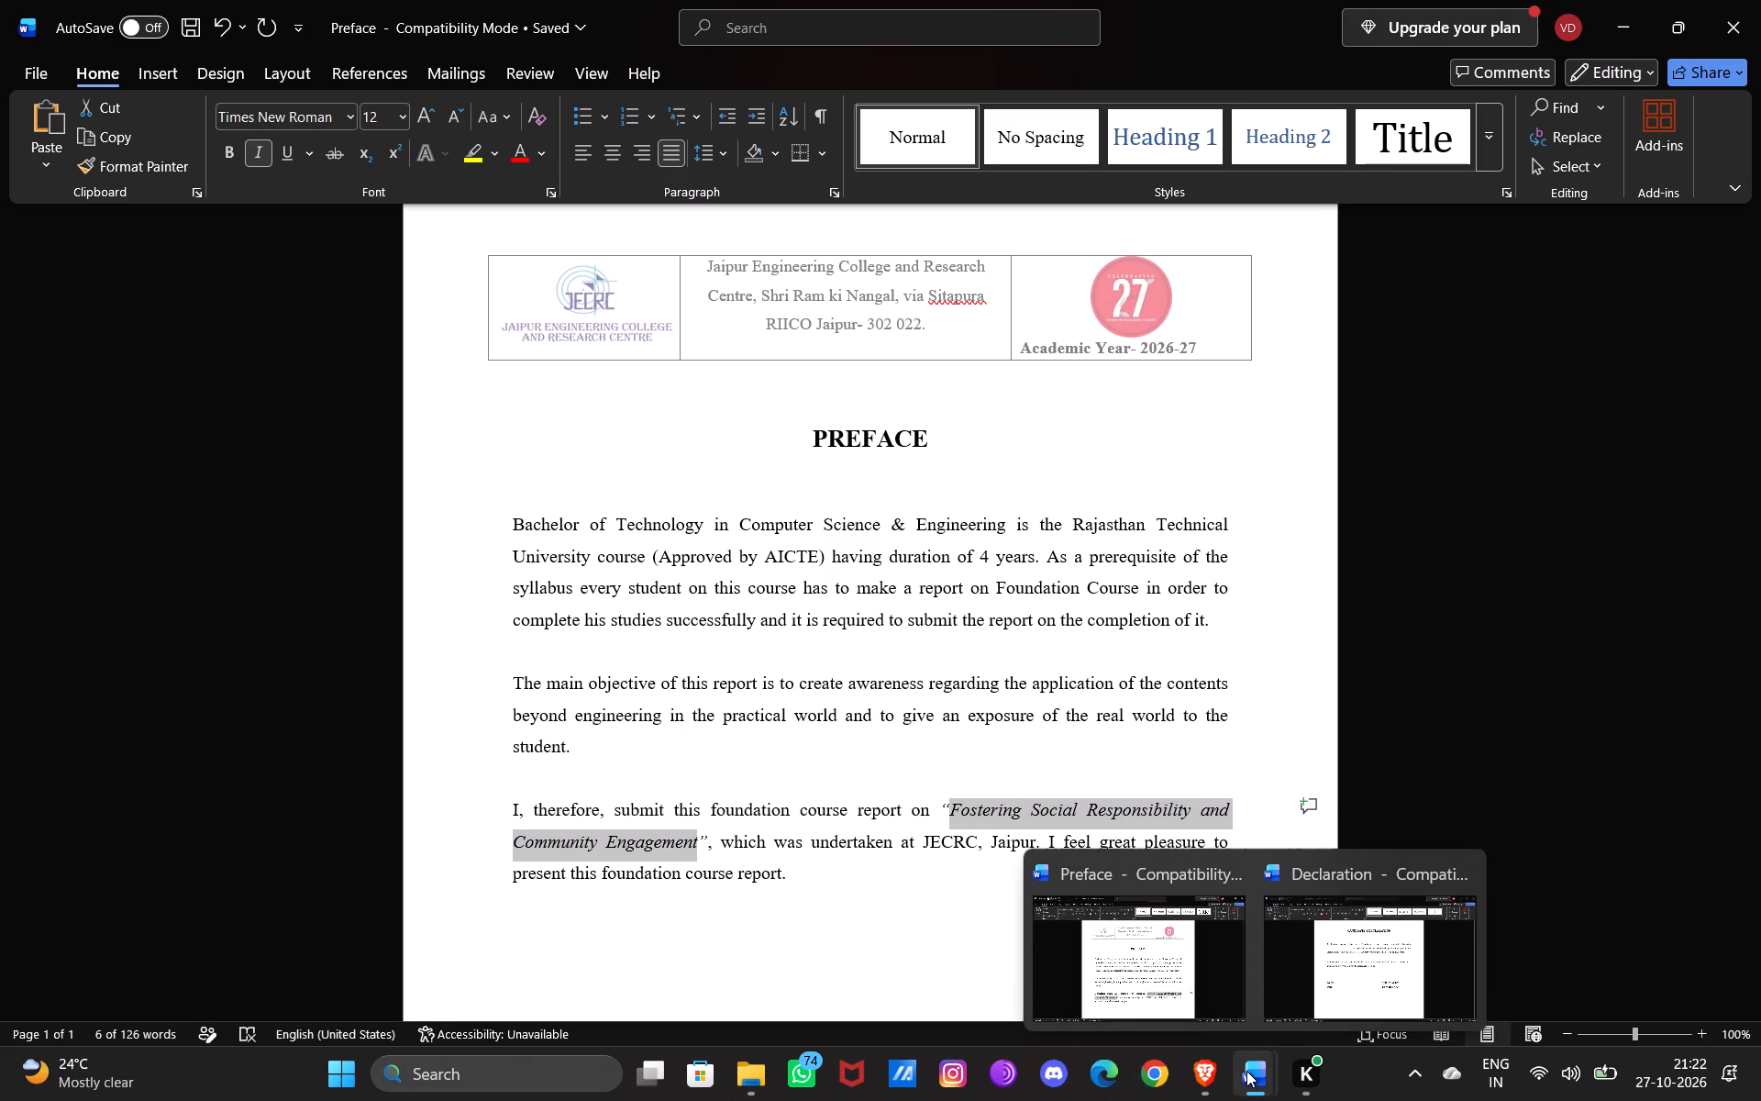
# Back in the Declaration, replace the word Fostering in the quoted blank with the copied title, ahead of the underscores.
pyautogui.click(1304, 979)
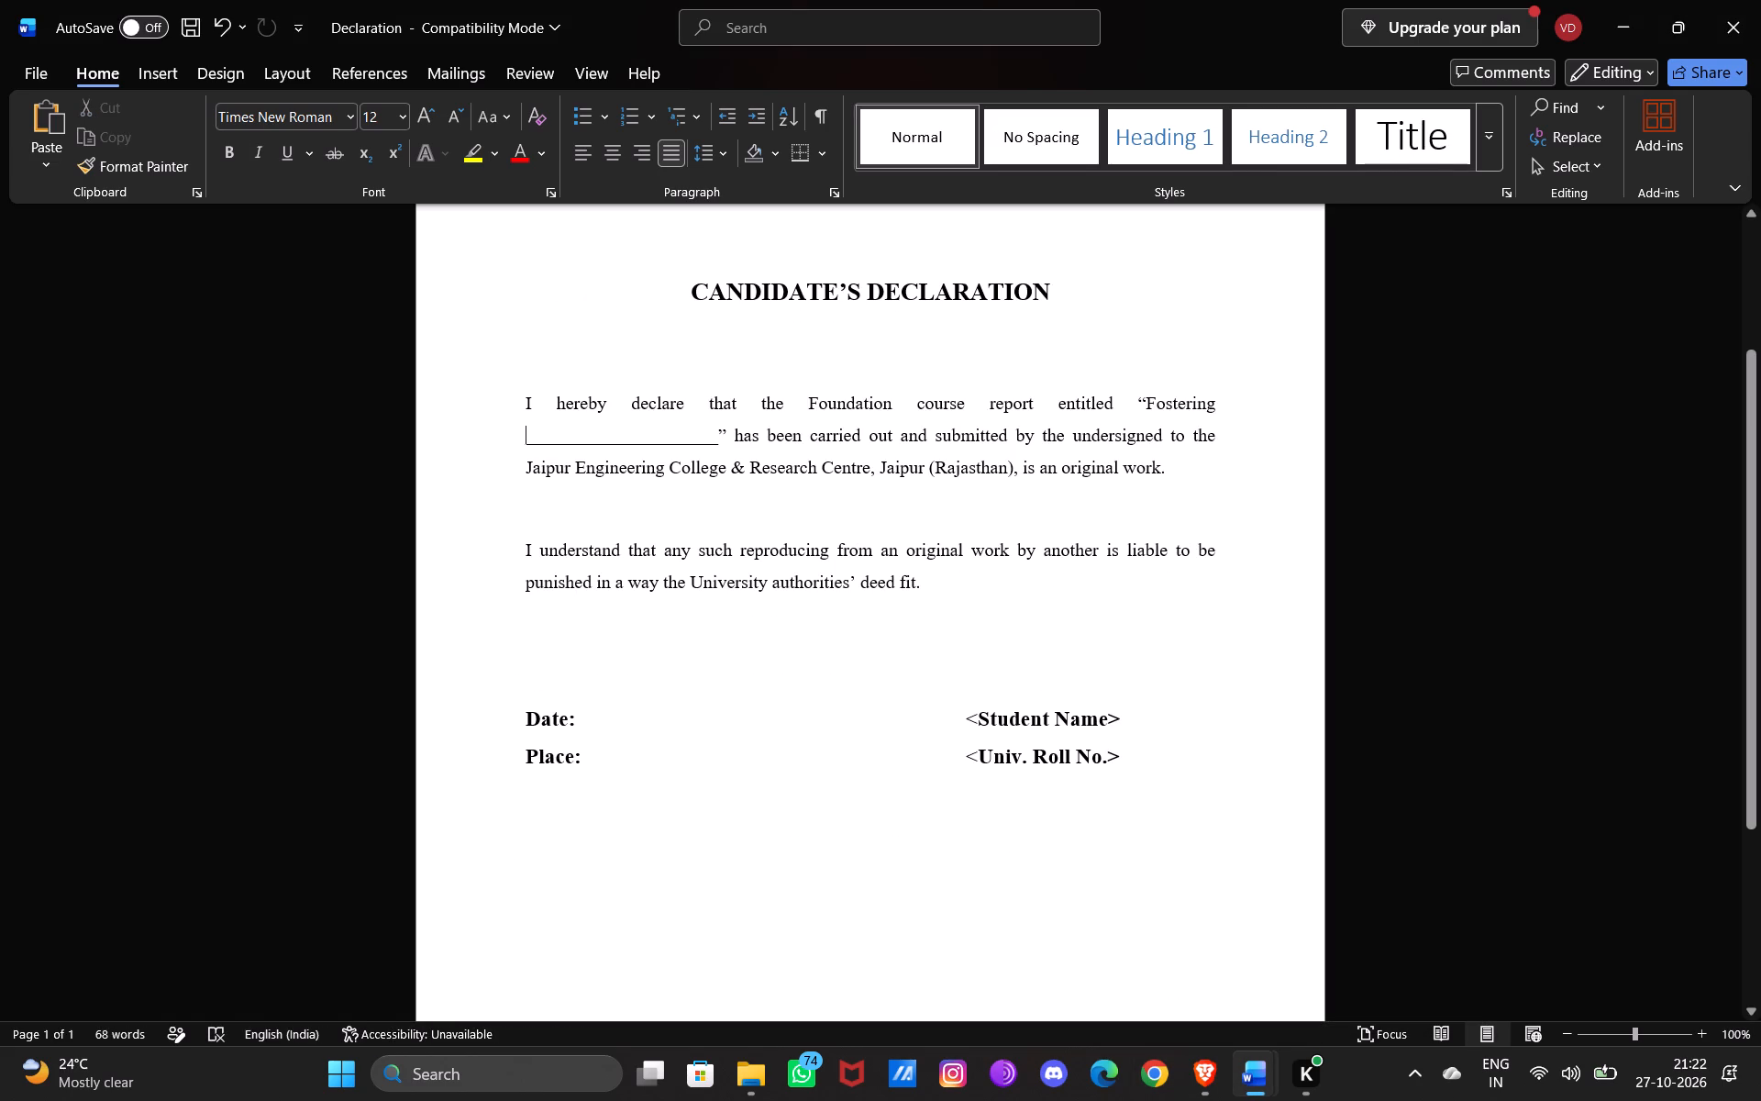
pyautogui.press('BackSpace')
pyautogui.press('BackSpace')
pyautogui.press('BackSpace')
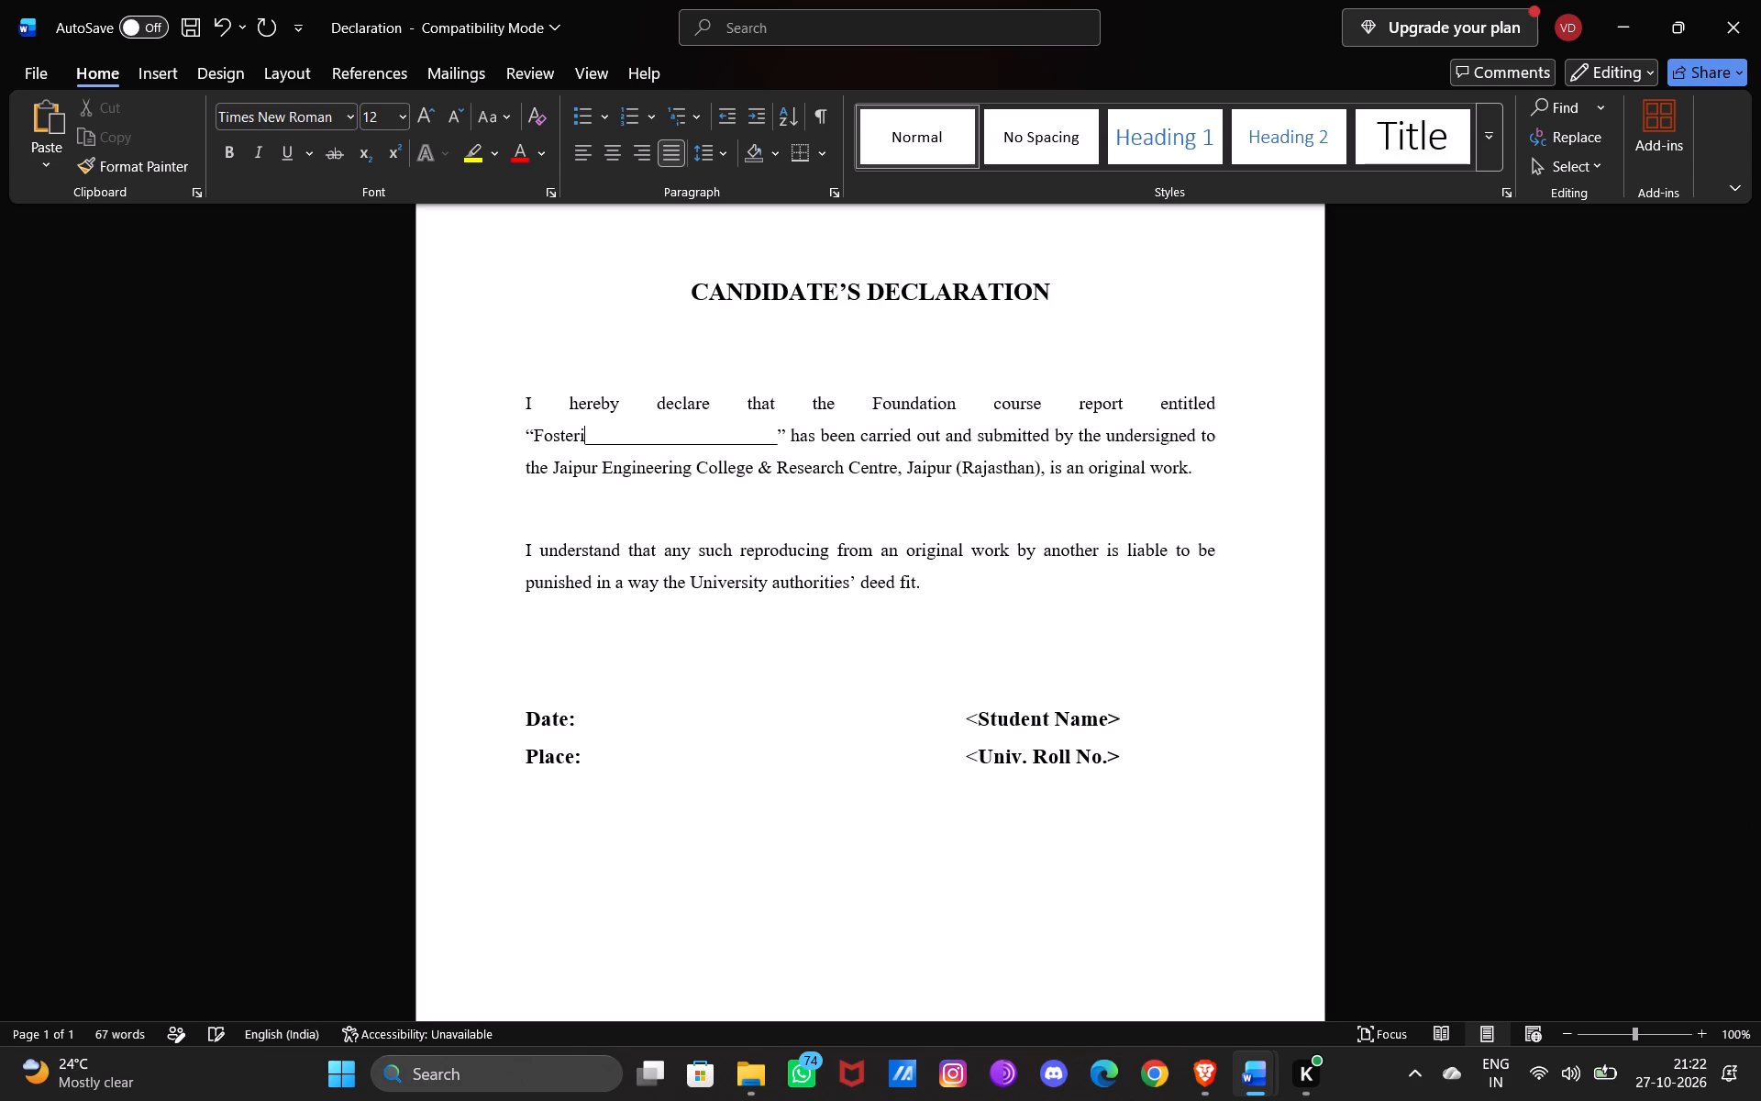
pyautogui.press('BackSpace')
pyautogui.press('BackSpace')
pyautogui.press('BackSpace')
pyautogui.press('BackSpace')
pyautogui.press('BackSpace')
pyautogui.press('BackSpace')
pyautogui.press('BackSpace')
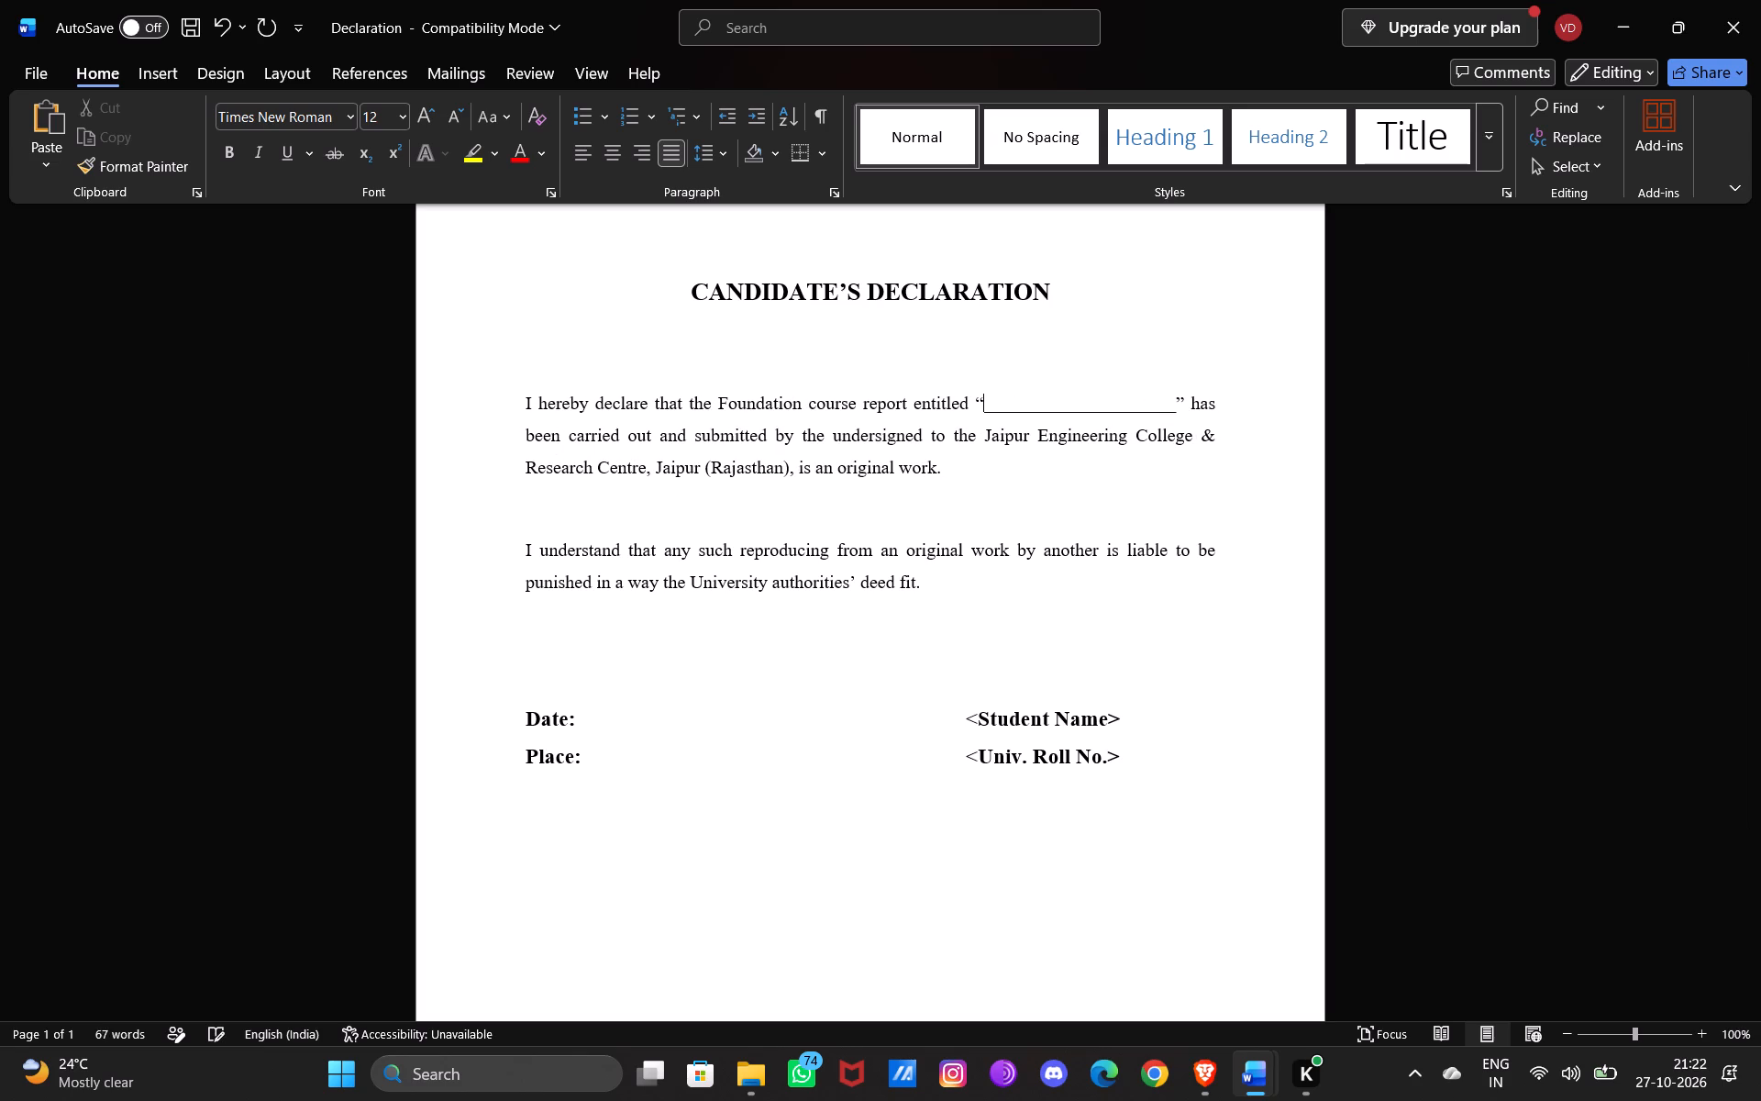
pyautogui.hotkey('ctrl', 'v')
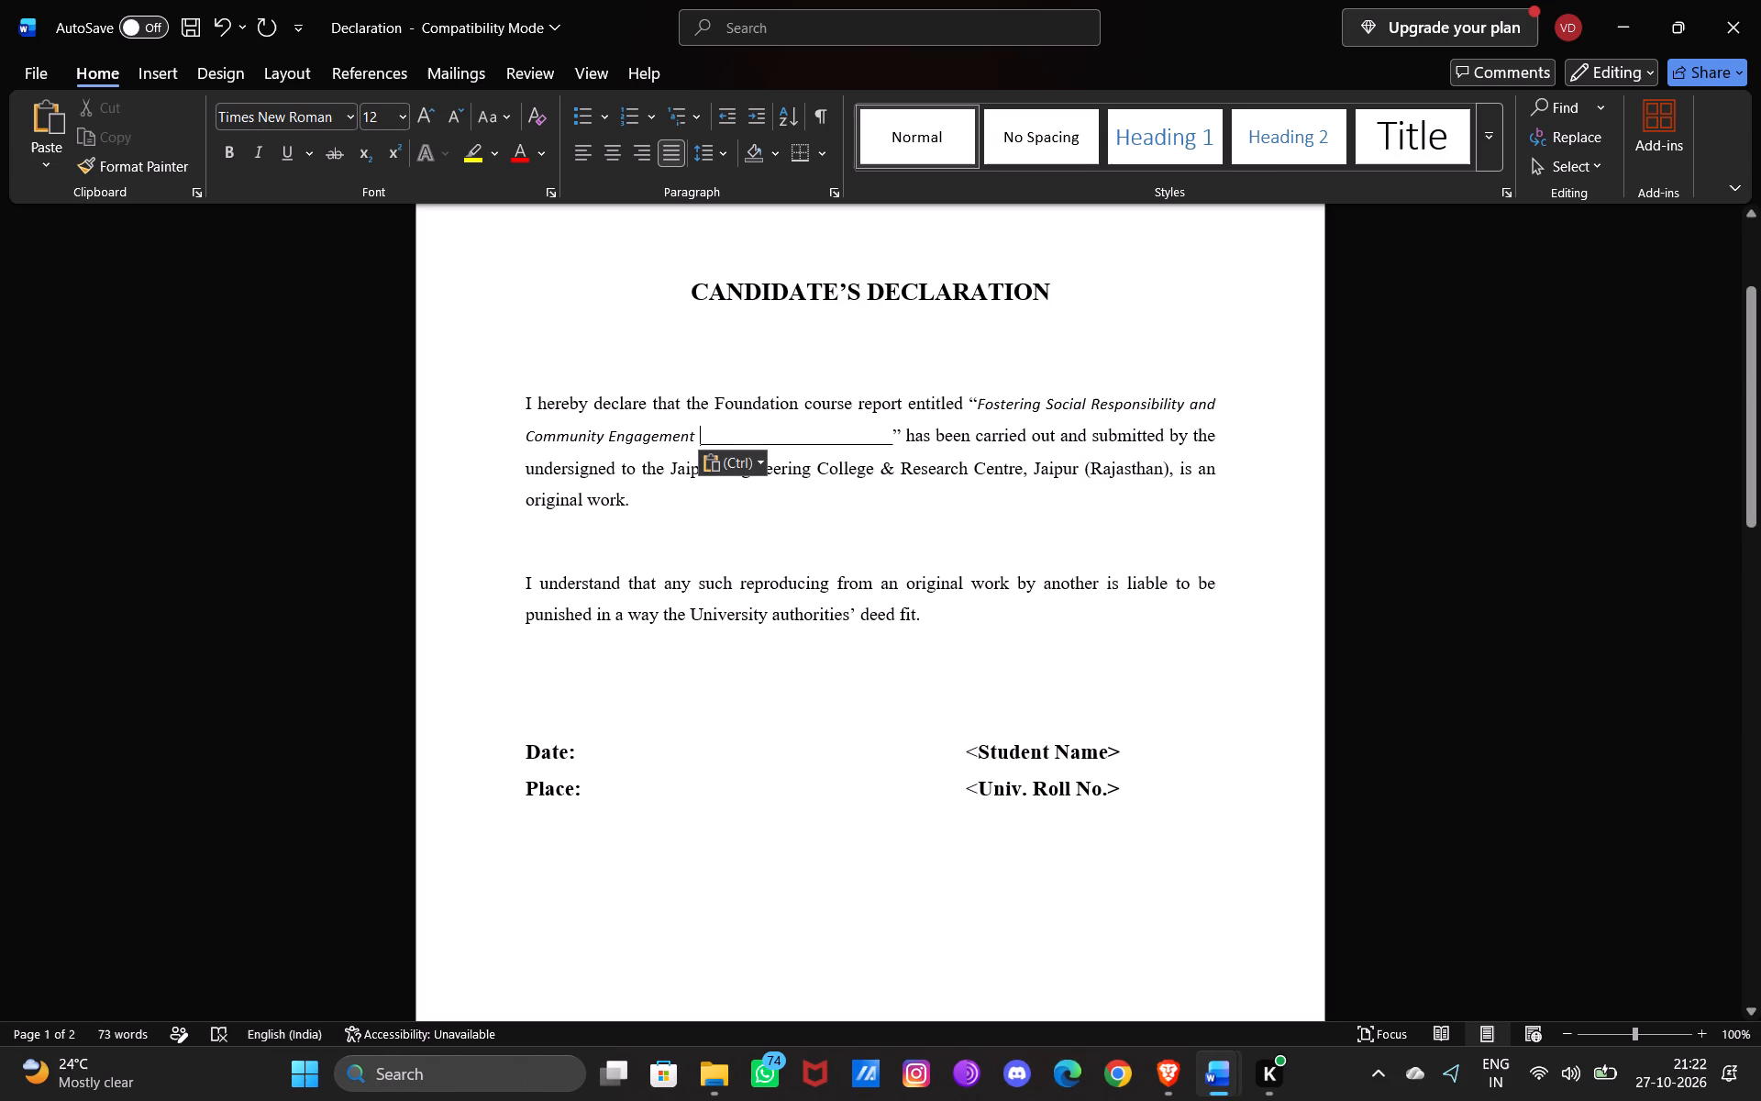
# Delete the leftover underscores and trailing space between the pasted title and its closing quotation mark in the Declaration.
pyautogui.click(895, 439)
pyautogui.press('BackSpace')
pyautogui.press('BackSpace')
pyautogui.press('BackSpace')
pyautogui.press('BackSpace')
pyautogui.press('BackSpace')
pyautogui.press('BackSpace')
pyautogui.press('BackSpace')
pyautogui.press('BackSpace')
pyautogui.press('BackSpace')
pyautogui.press('BackSpace')
pyautogui.press('BackSpace')
pyautogui.press('BackSpace')
pyautogui.press('BackSpace')
pyautogui.press('BackSpace')
pyautogui.press('BackSpace')
pyautogui.press('BackSpace')
pyautogui.press('BackSpace')
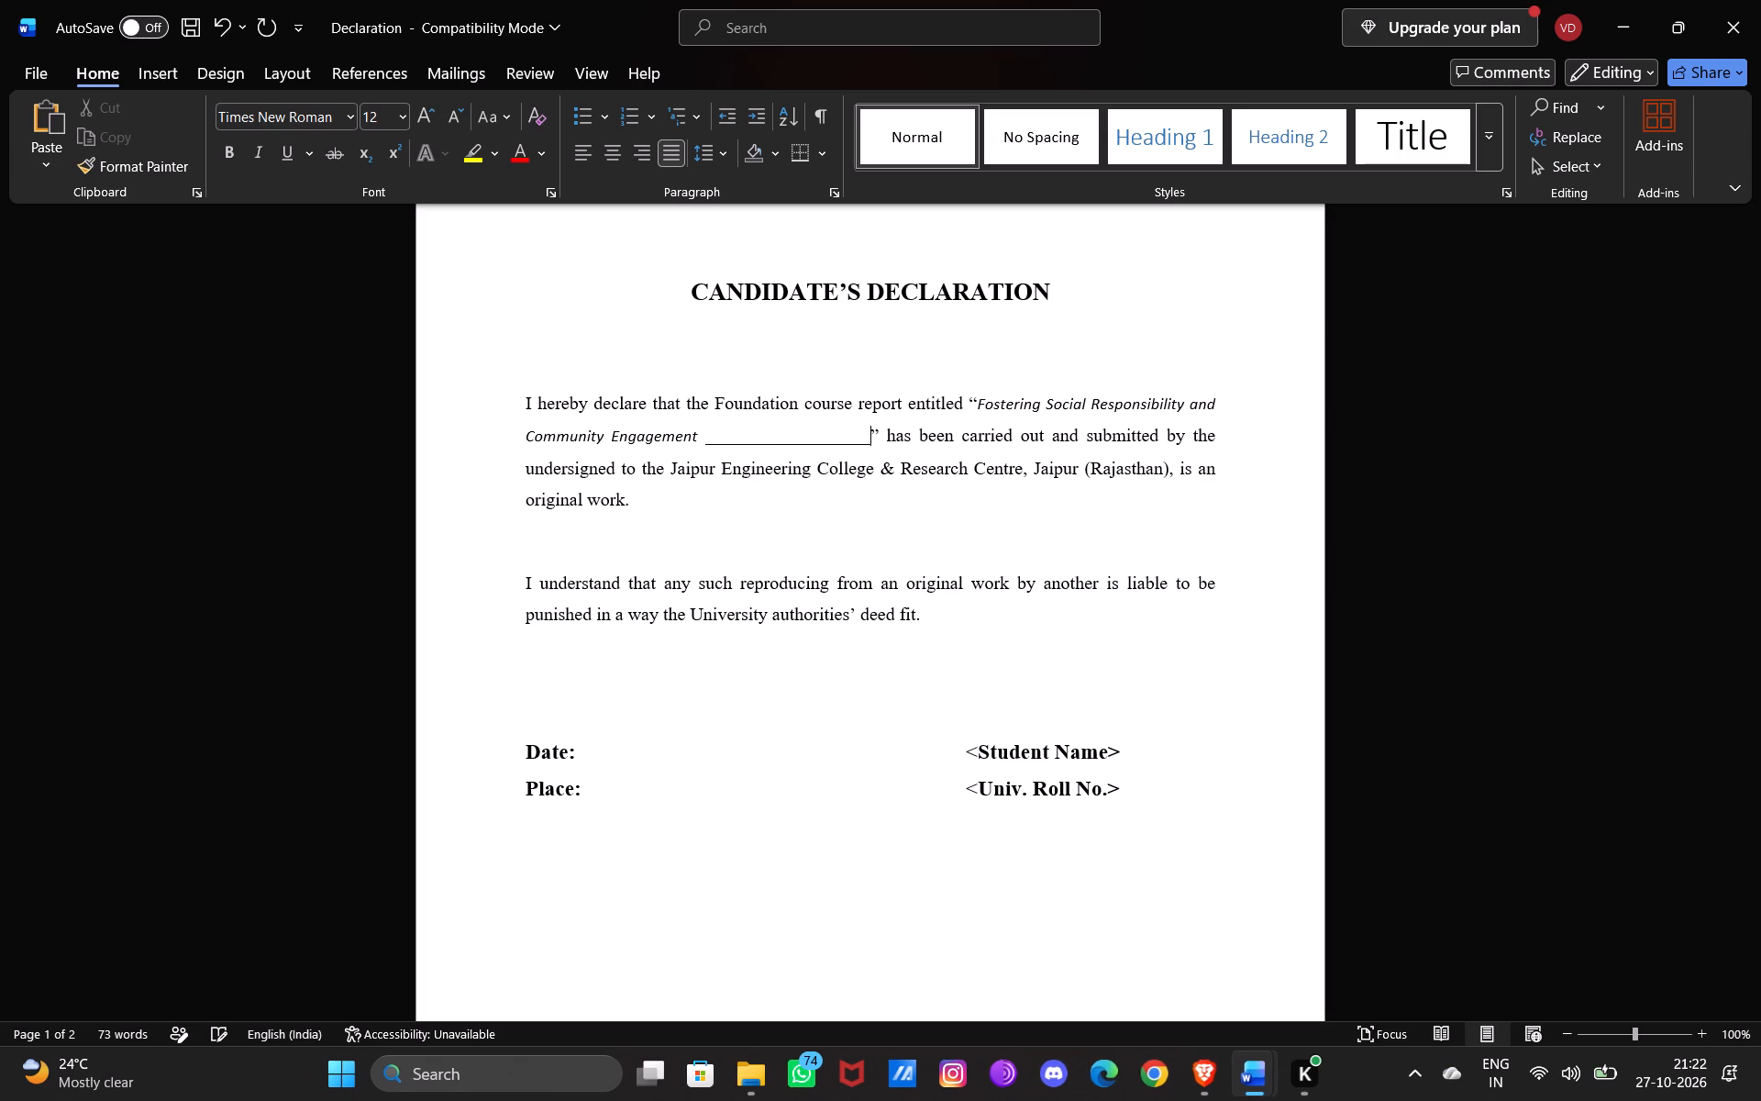
pyautogui.press('BackSpace')
pyautogui.press('BackSpace')
pyautogui.press('BackSpace')
pyautogui.press('BackSpace')
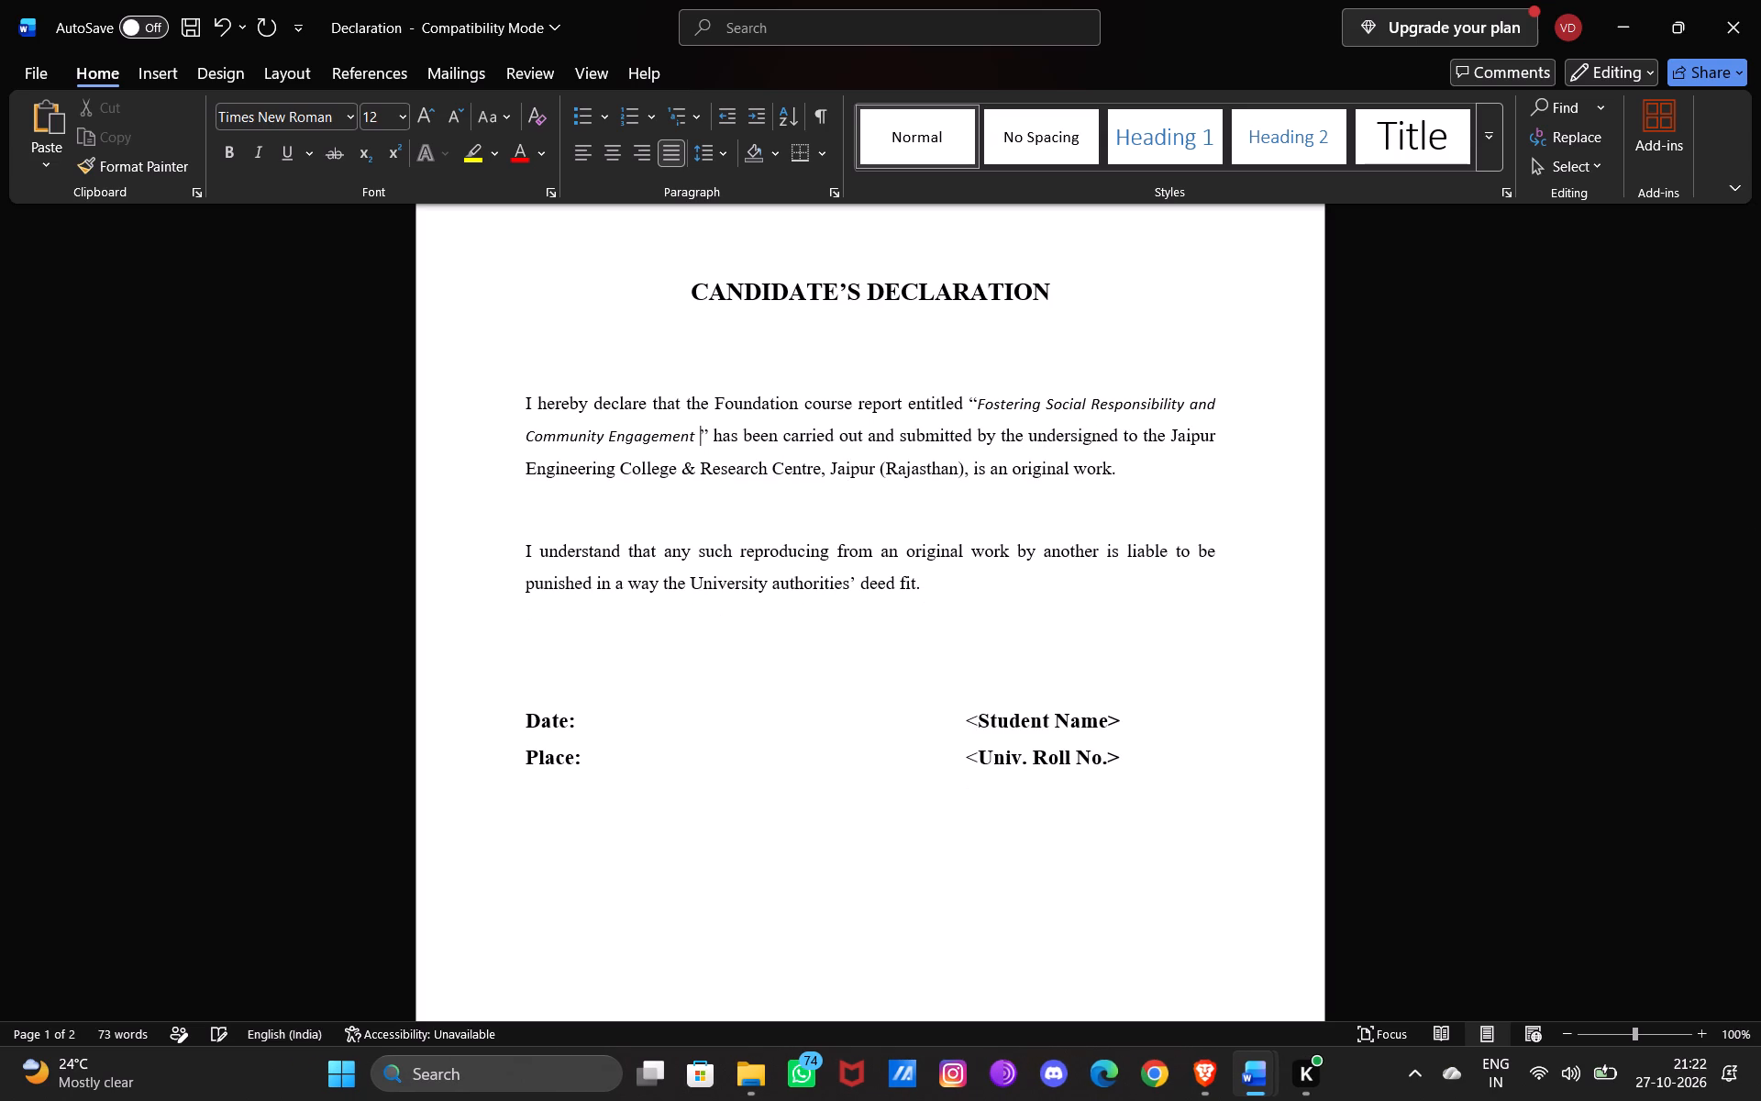
pyautogui.press('BackSpace')
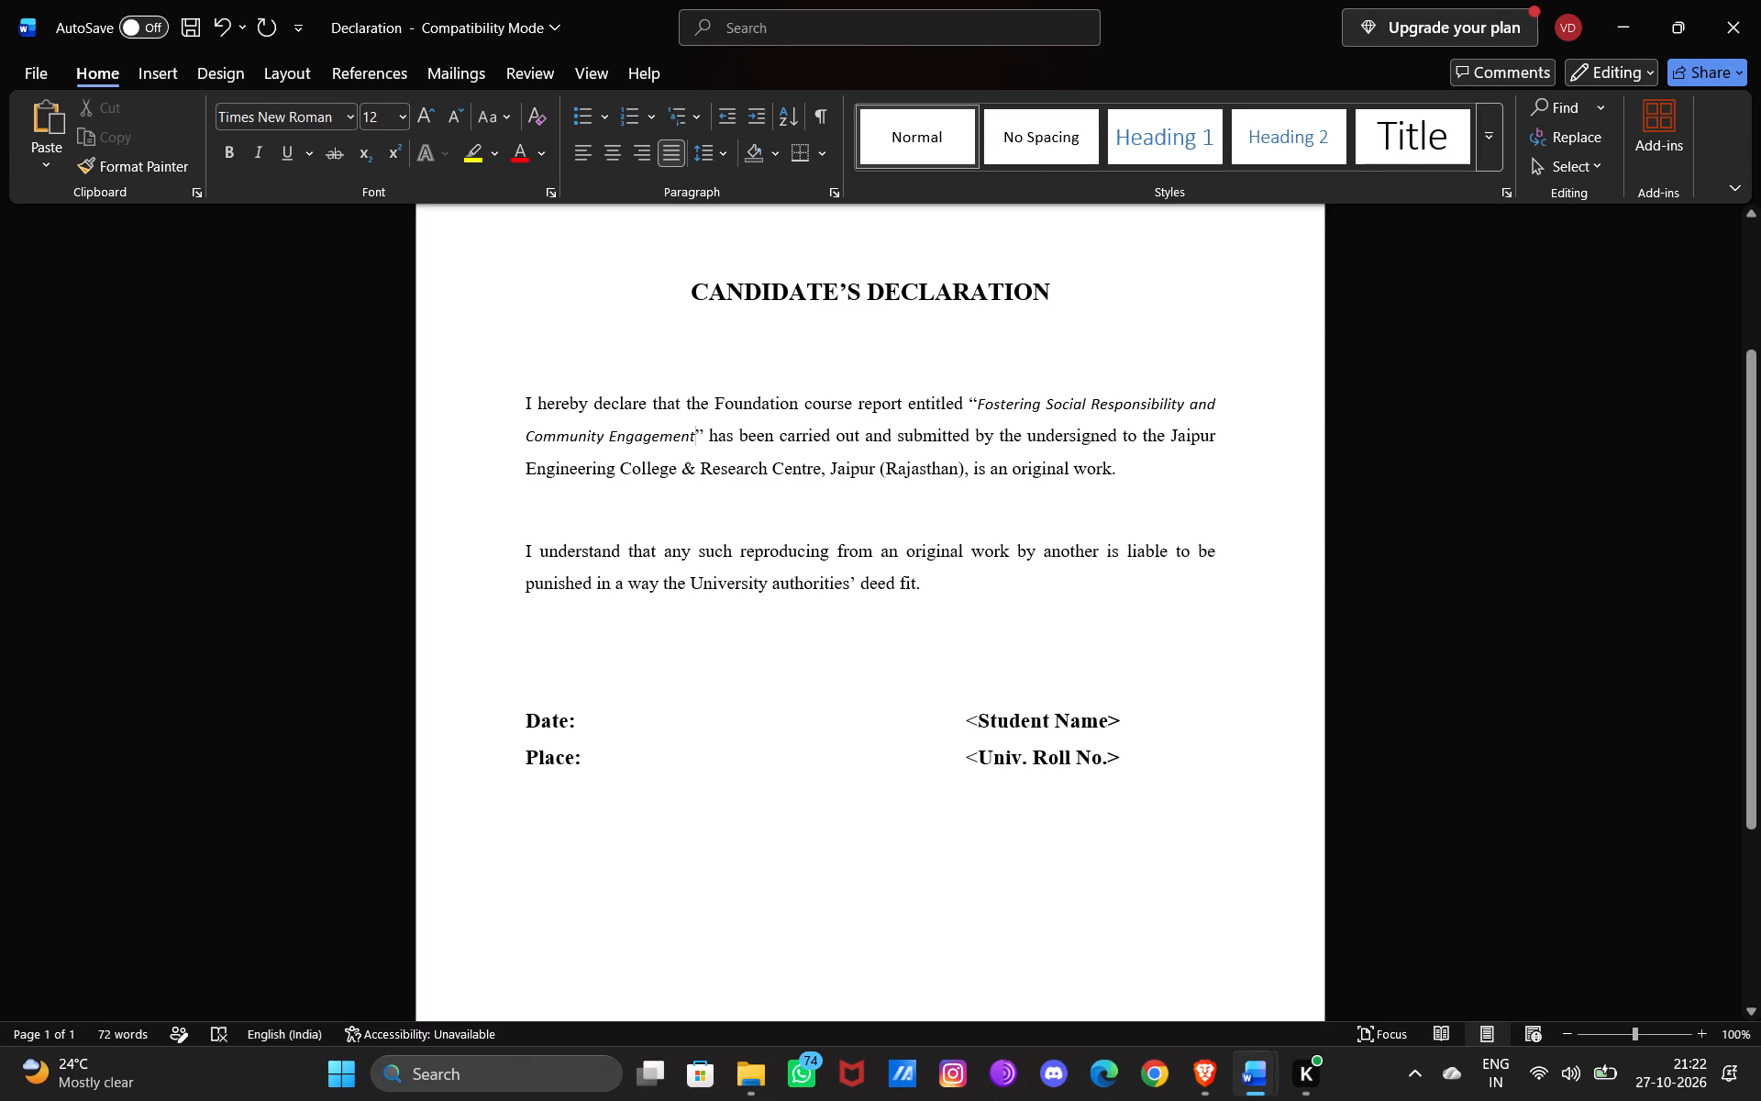
# Set the font size of the quoted title Fostering Social Responsibility and Community Engagement to 12.
pyautogui.moveTo(693, 435); pyautogui.dragTo(992, 410)
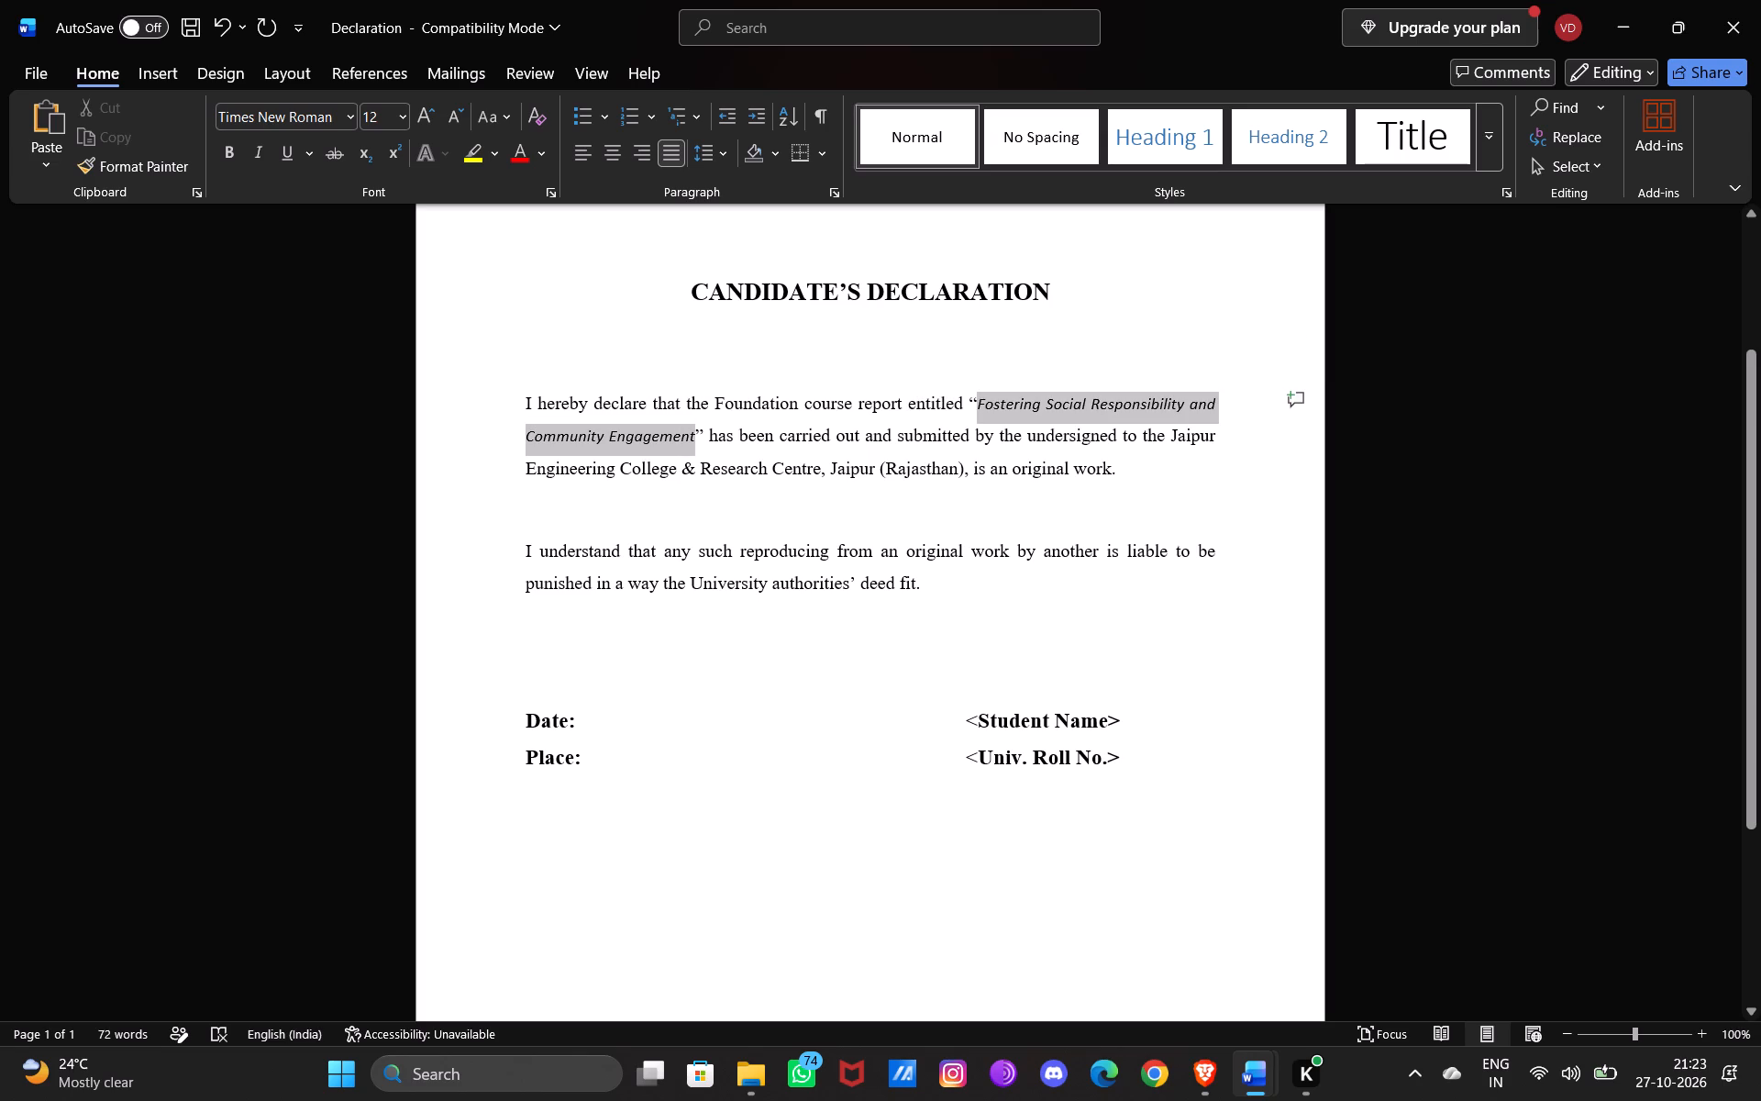
pyautogui.moveTo(992, 410); pyautogui.dragTo(983, 403)
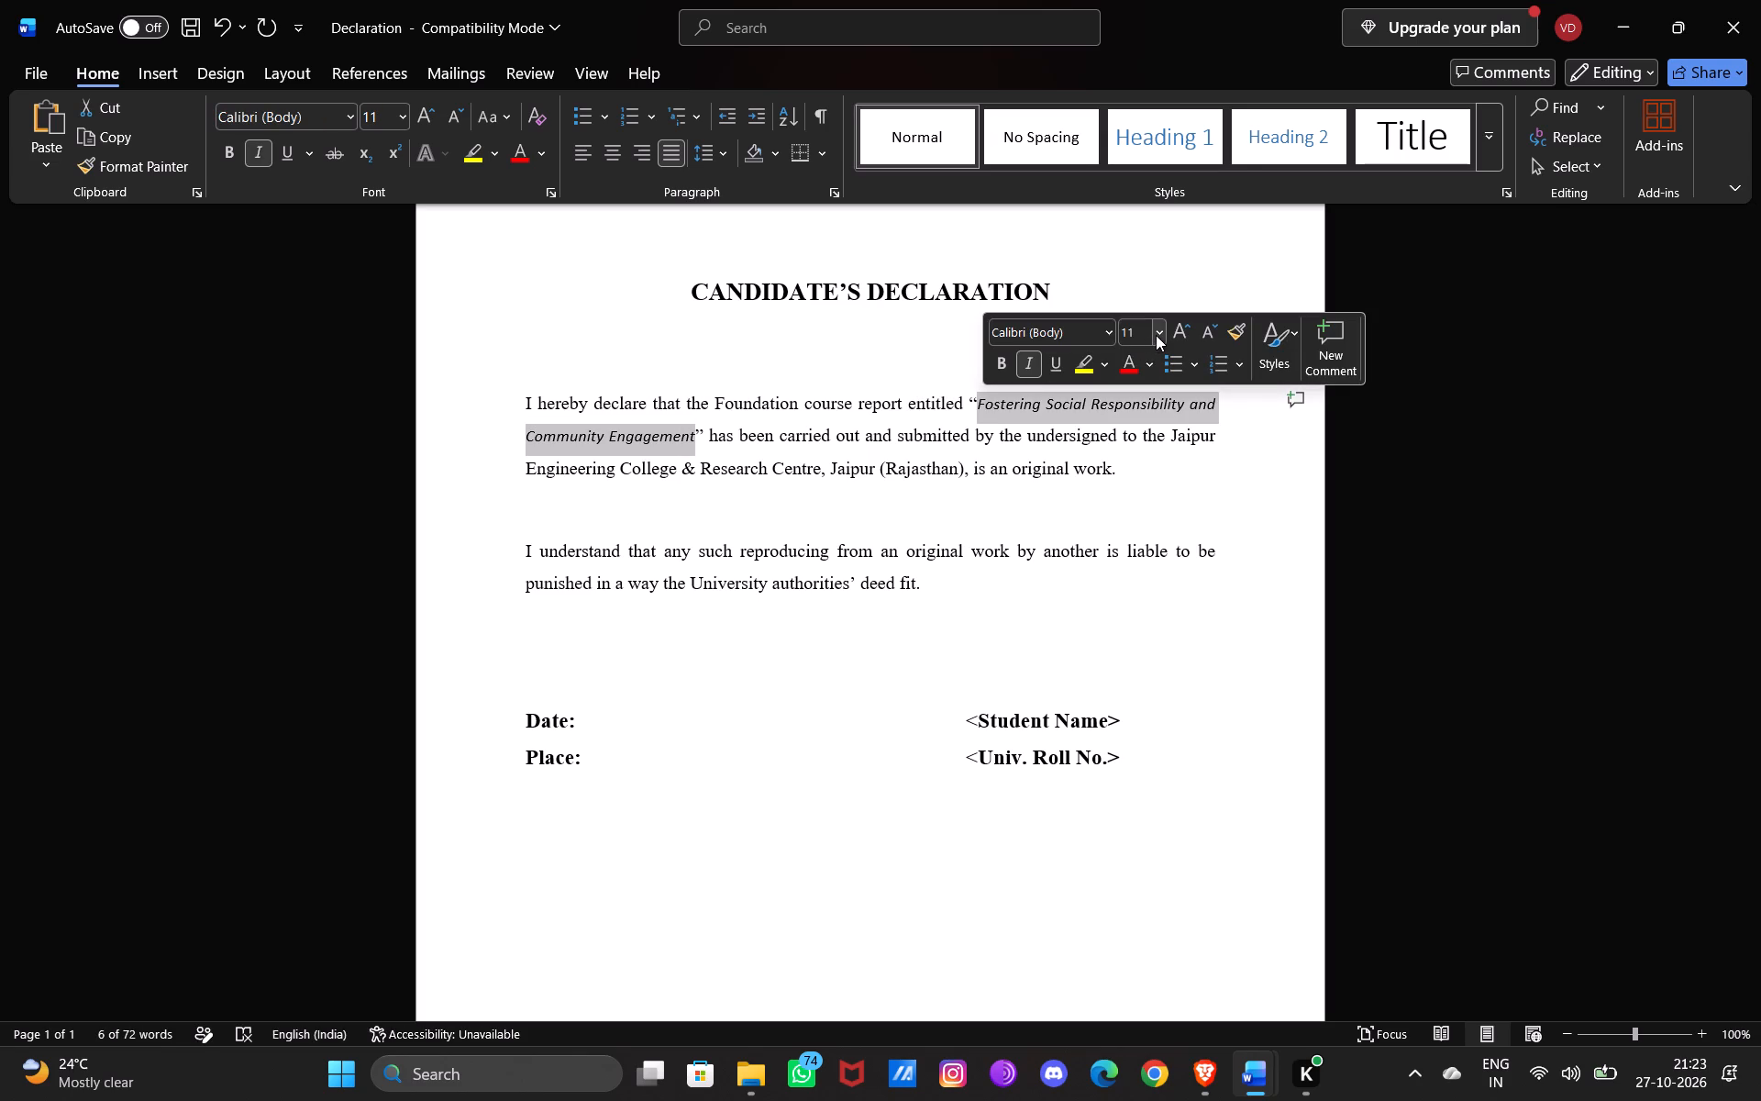
pyautogui.click(1156, 335)
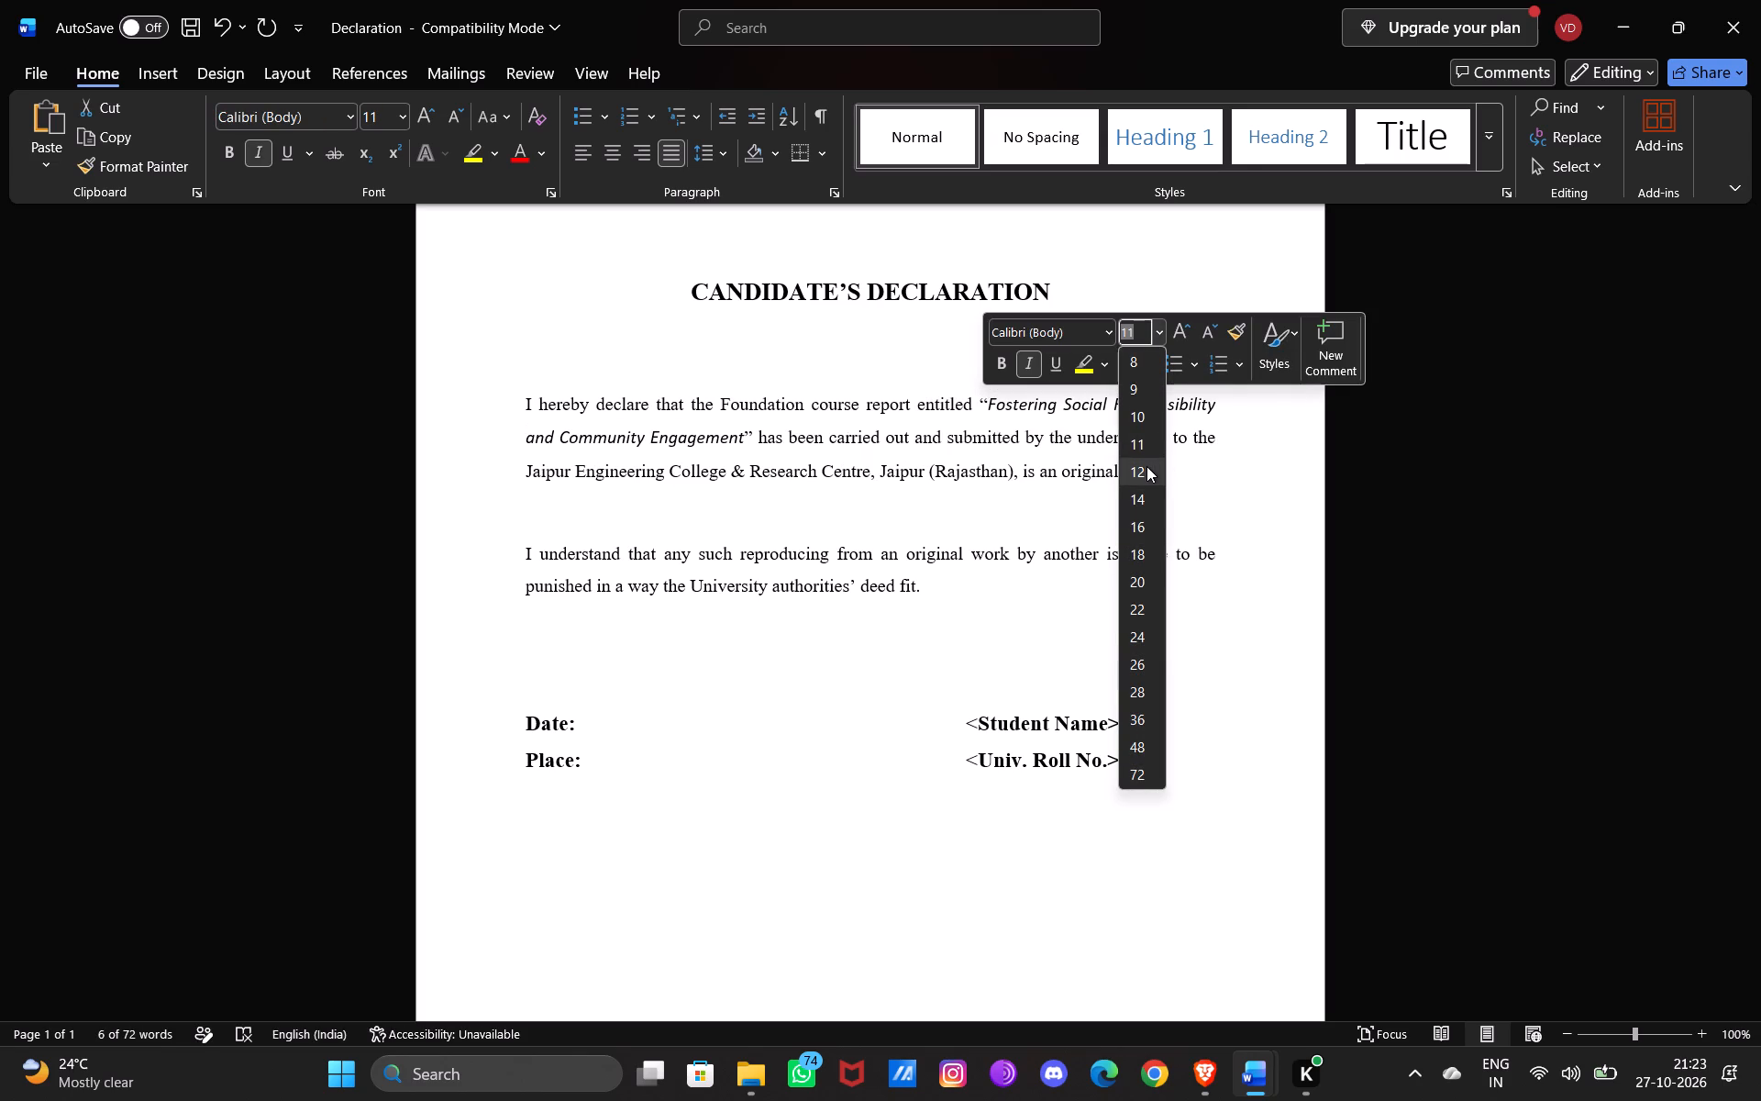
pyautogui.click(1146, 466)
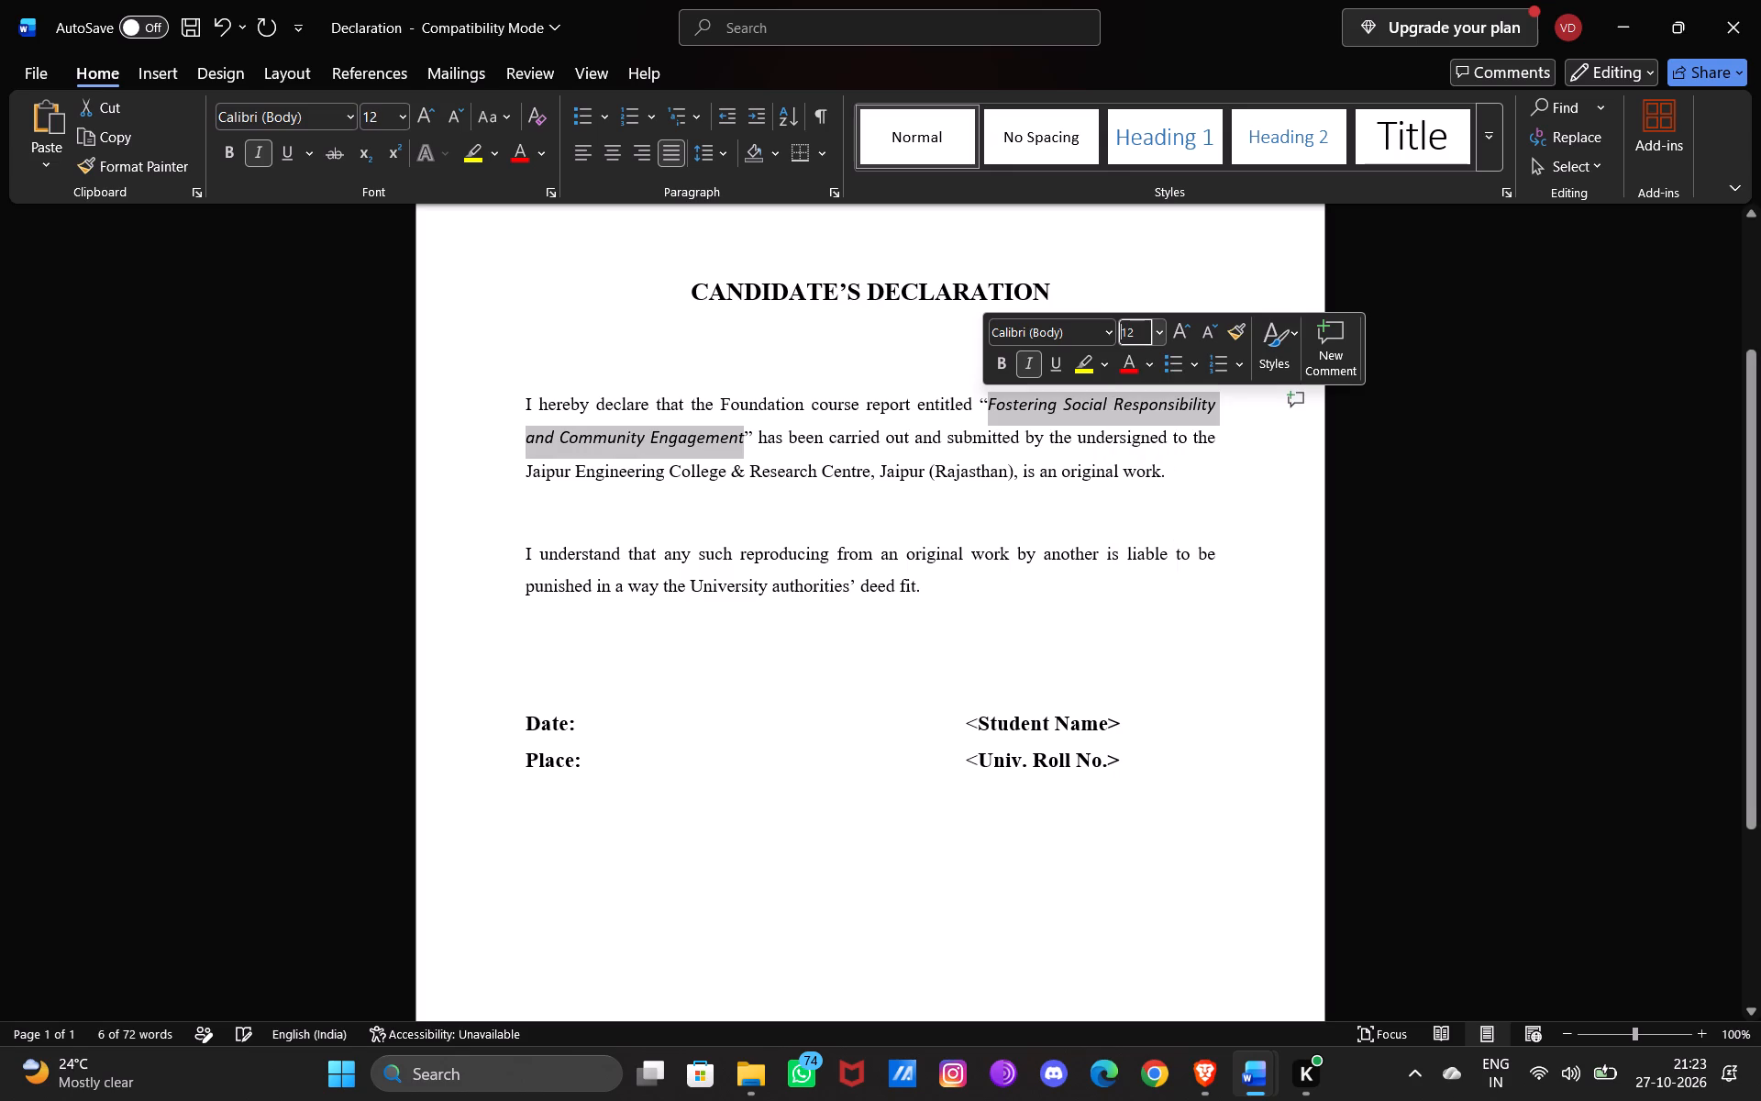
pyautogui.click(1262, 491)
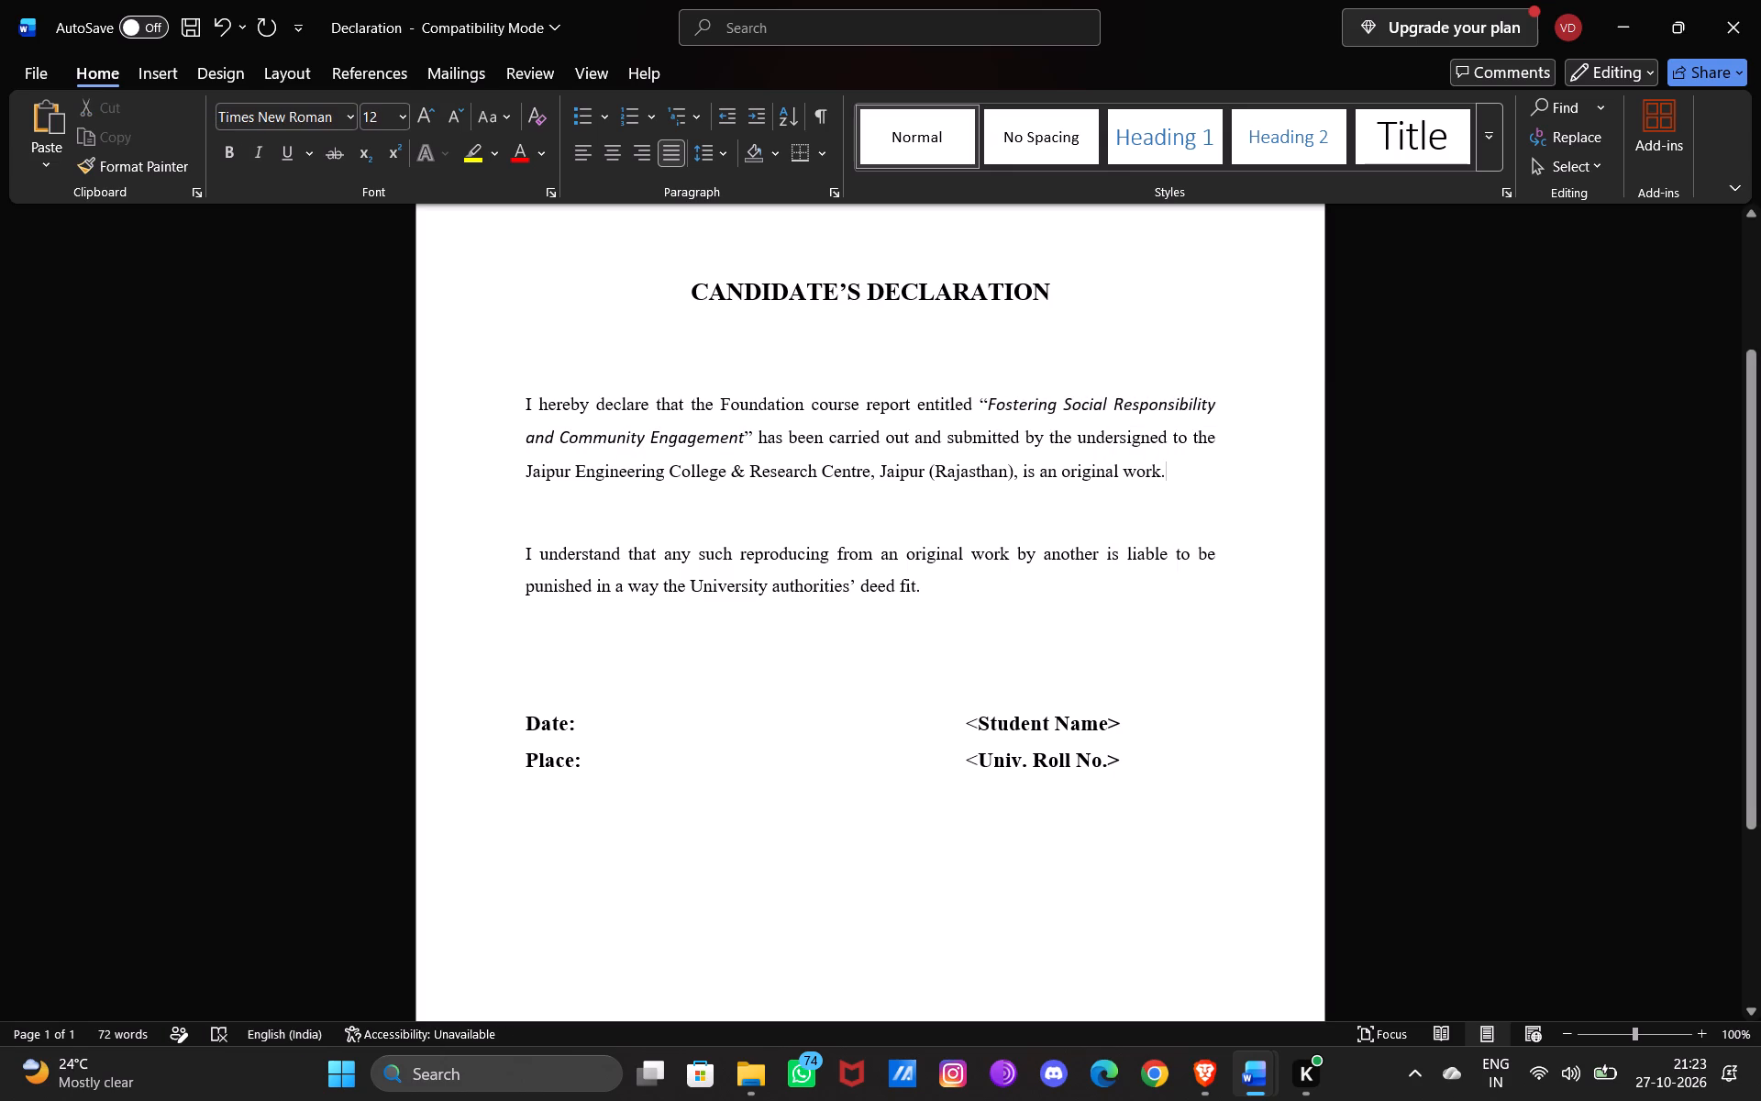
# Fill in the Declaration's date as 28-10-2026 and its place as Jaipur.
pyautogui.click(603, 723)
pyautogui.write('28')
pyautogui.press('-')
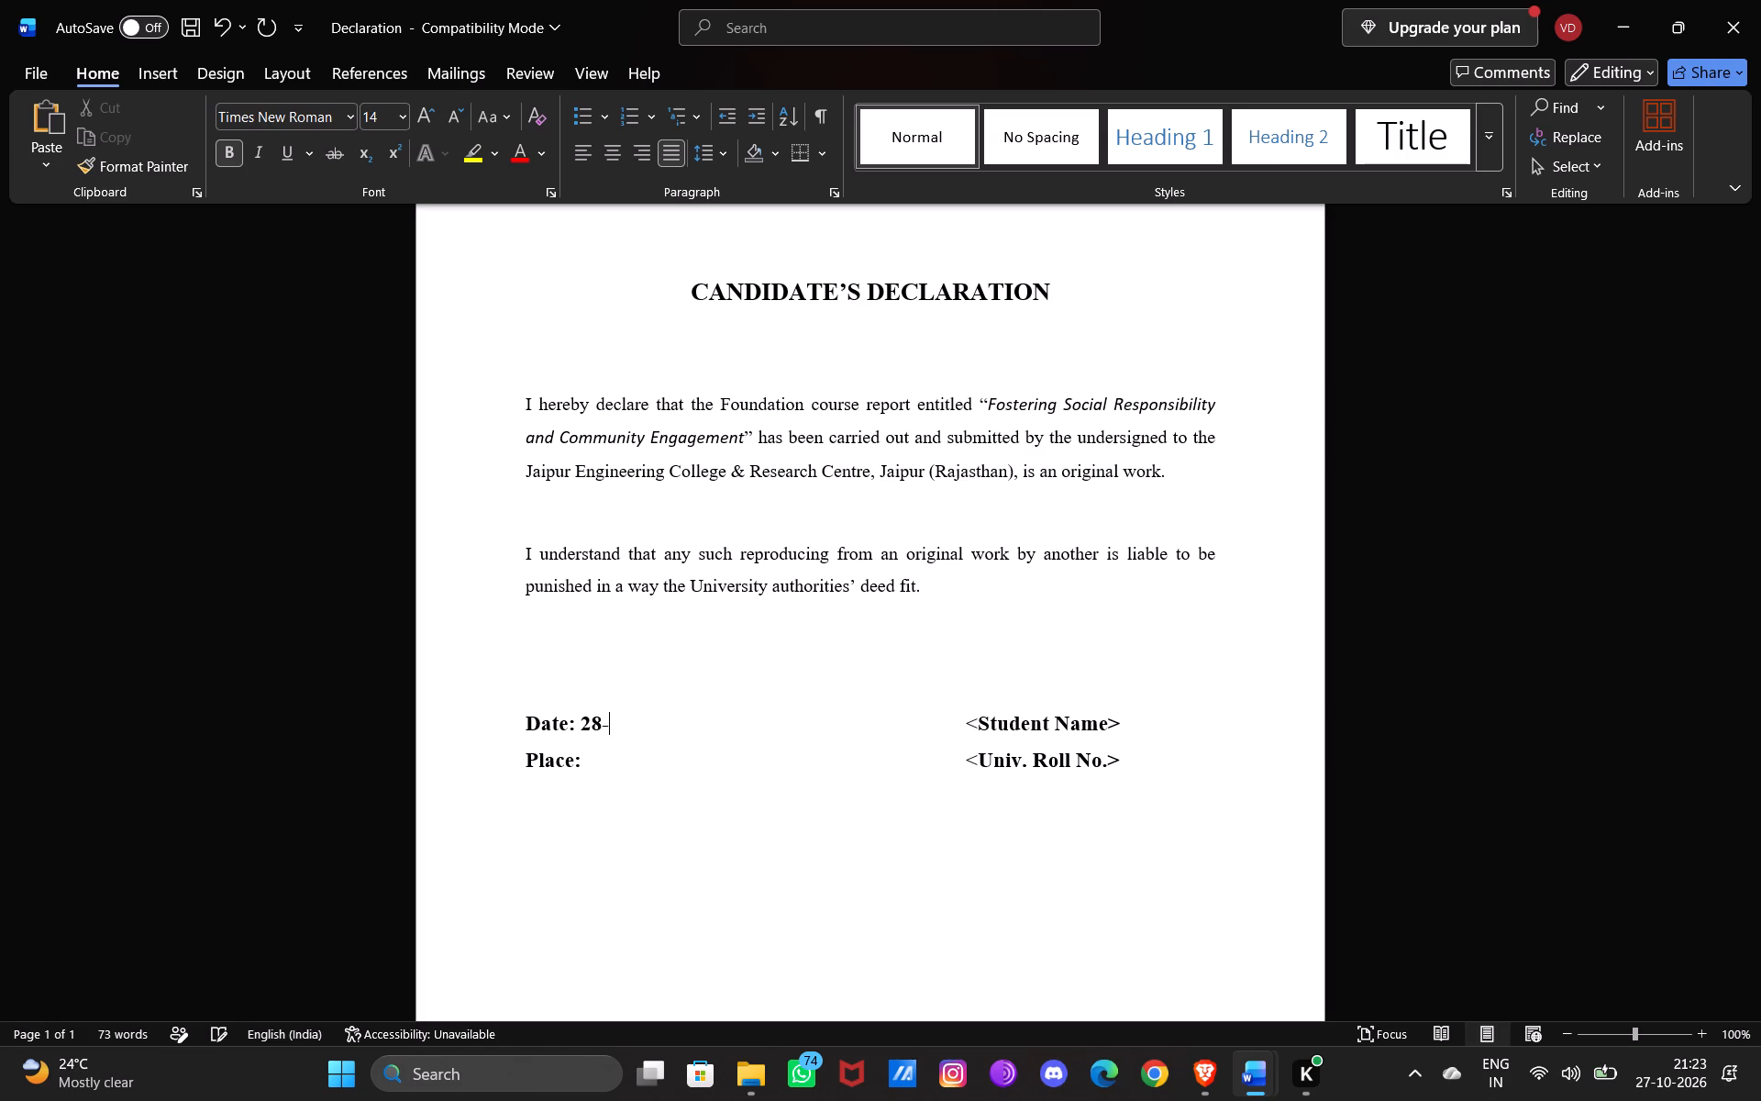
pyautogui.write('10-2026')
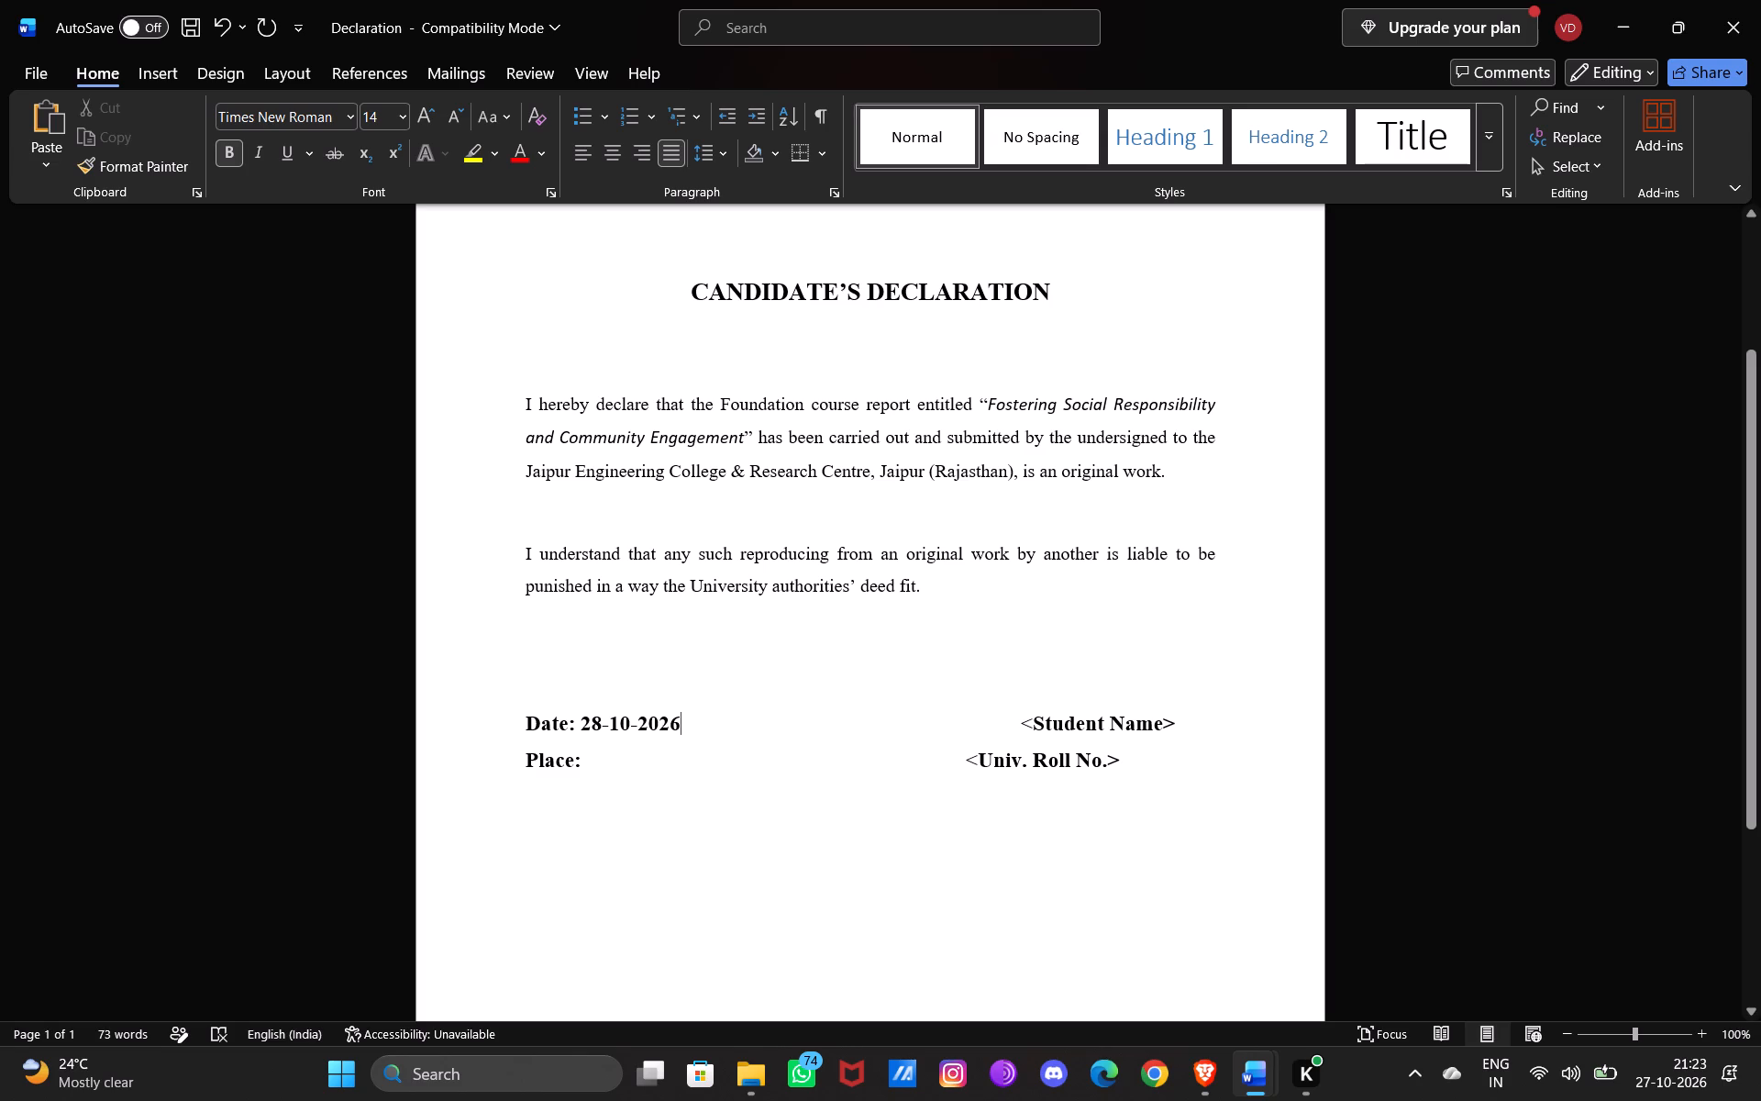
pyautogui.click(582, 762)
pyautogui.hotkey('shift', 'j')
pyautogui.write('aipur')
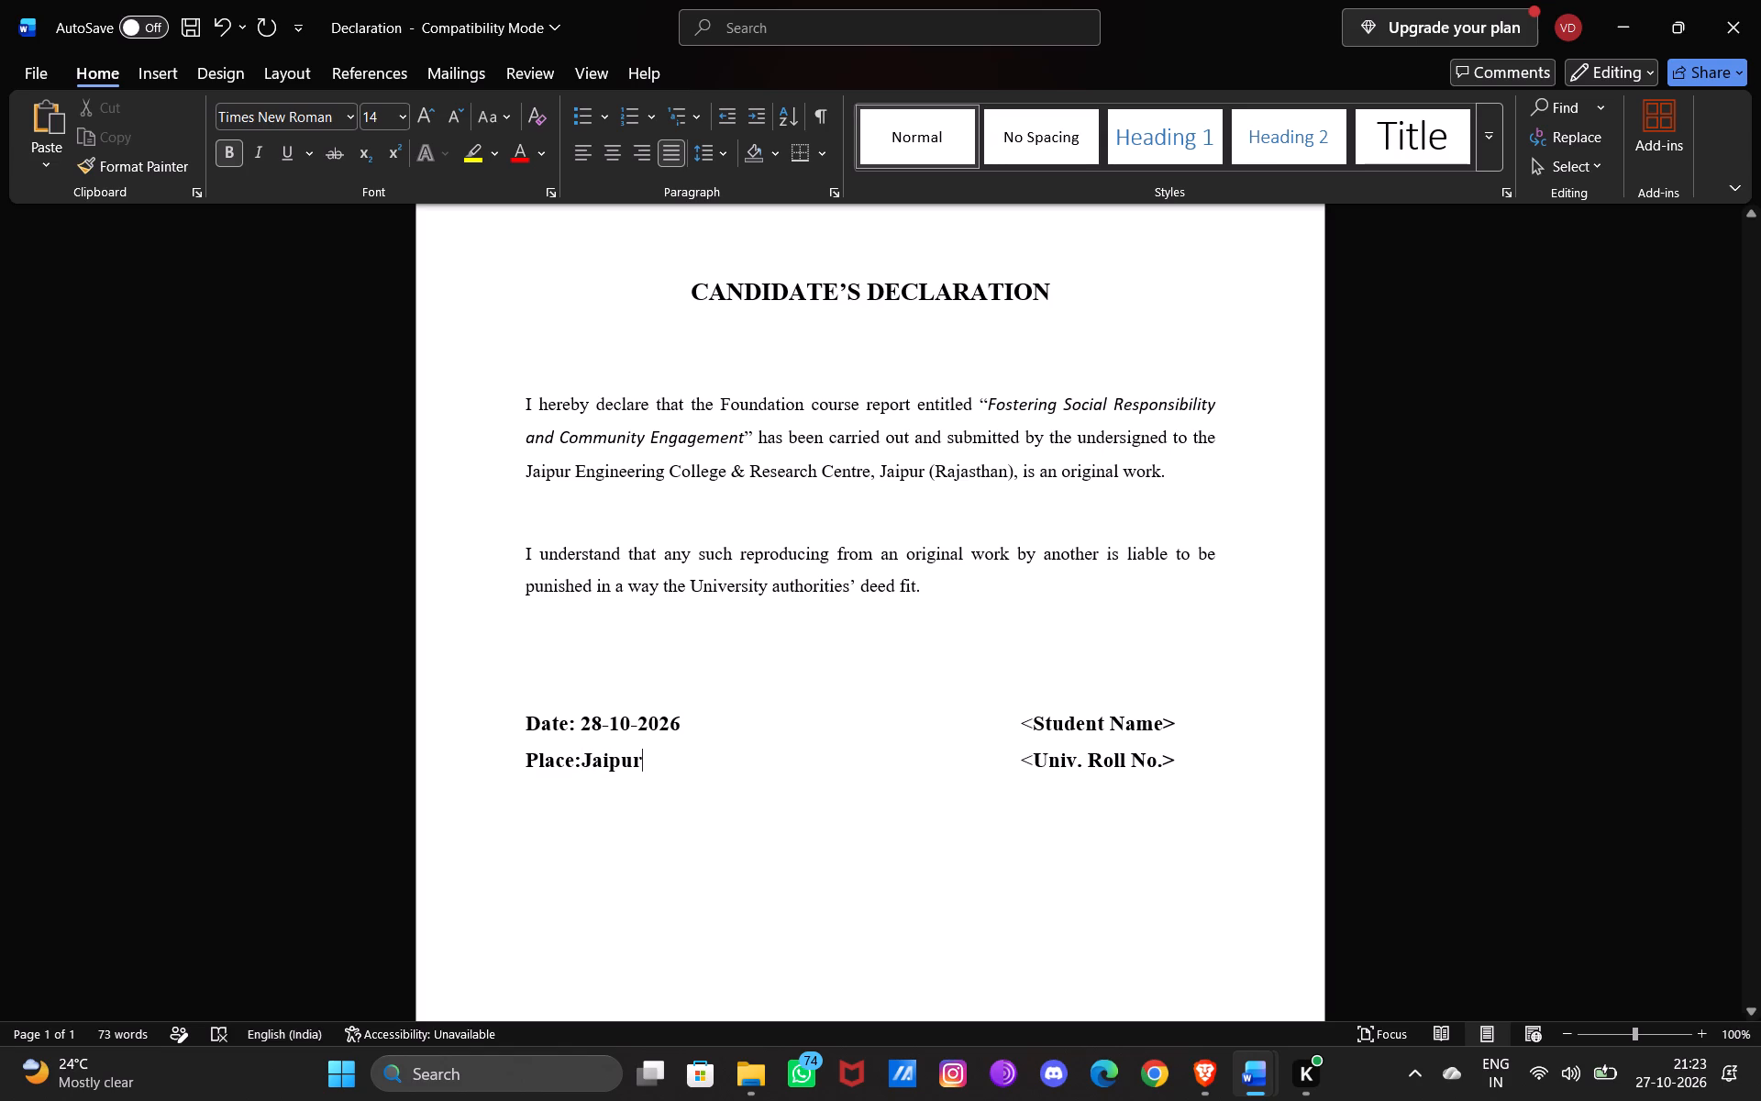
# Replace the <Student Name> placeholder beside the date with the student's first name.
pyautogui.click(1177, 723)
pyautogui.press('BackSpace')
pyautogui.press('BackSpace')
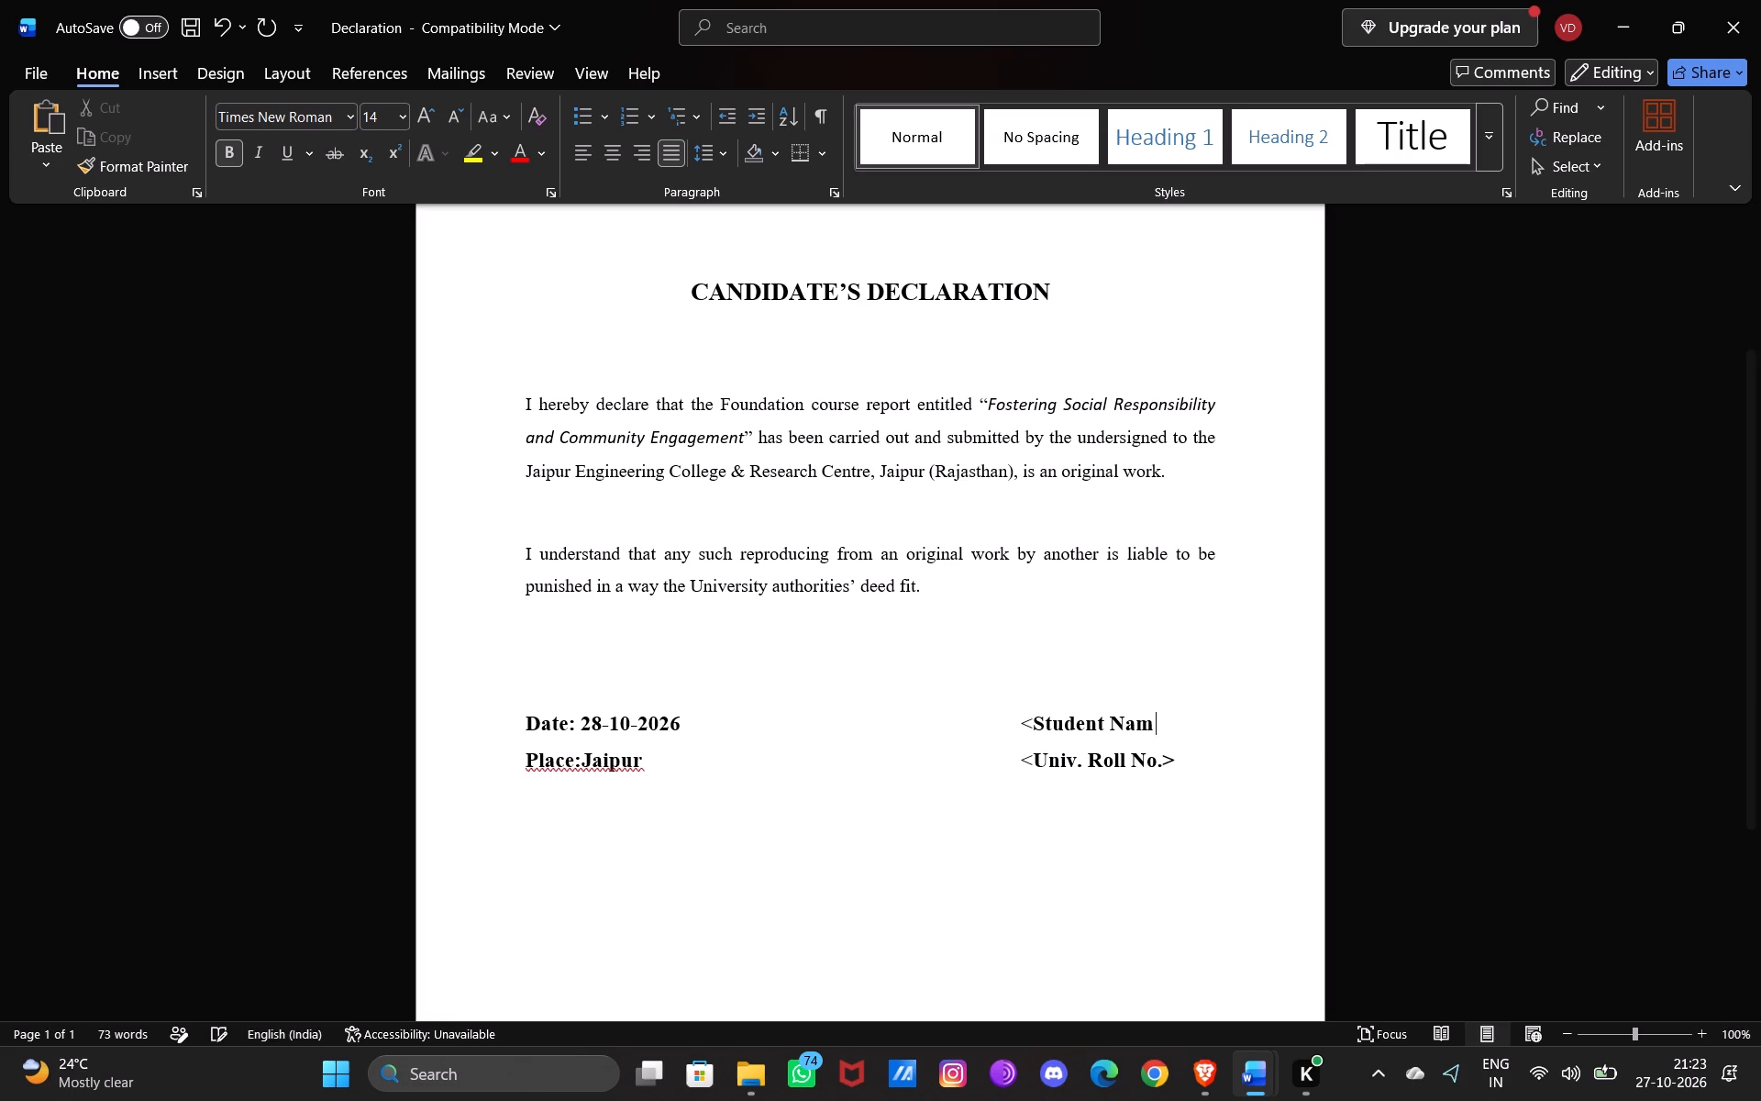
pyautogui.press('BackSpace')
pyautogui.press('BackSpace')
pyautogui.press('BackSpace')
pyautogui.press('BackSpace')
pyautogui.press('BackSpace')
pyautogui.press('BackSpace')
pyautogui.press('BackSpace')
pyautogui.press('BackSpace')
pyautogui.press('BackSpace')
pyautogui.press('BackSpace')
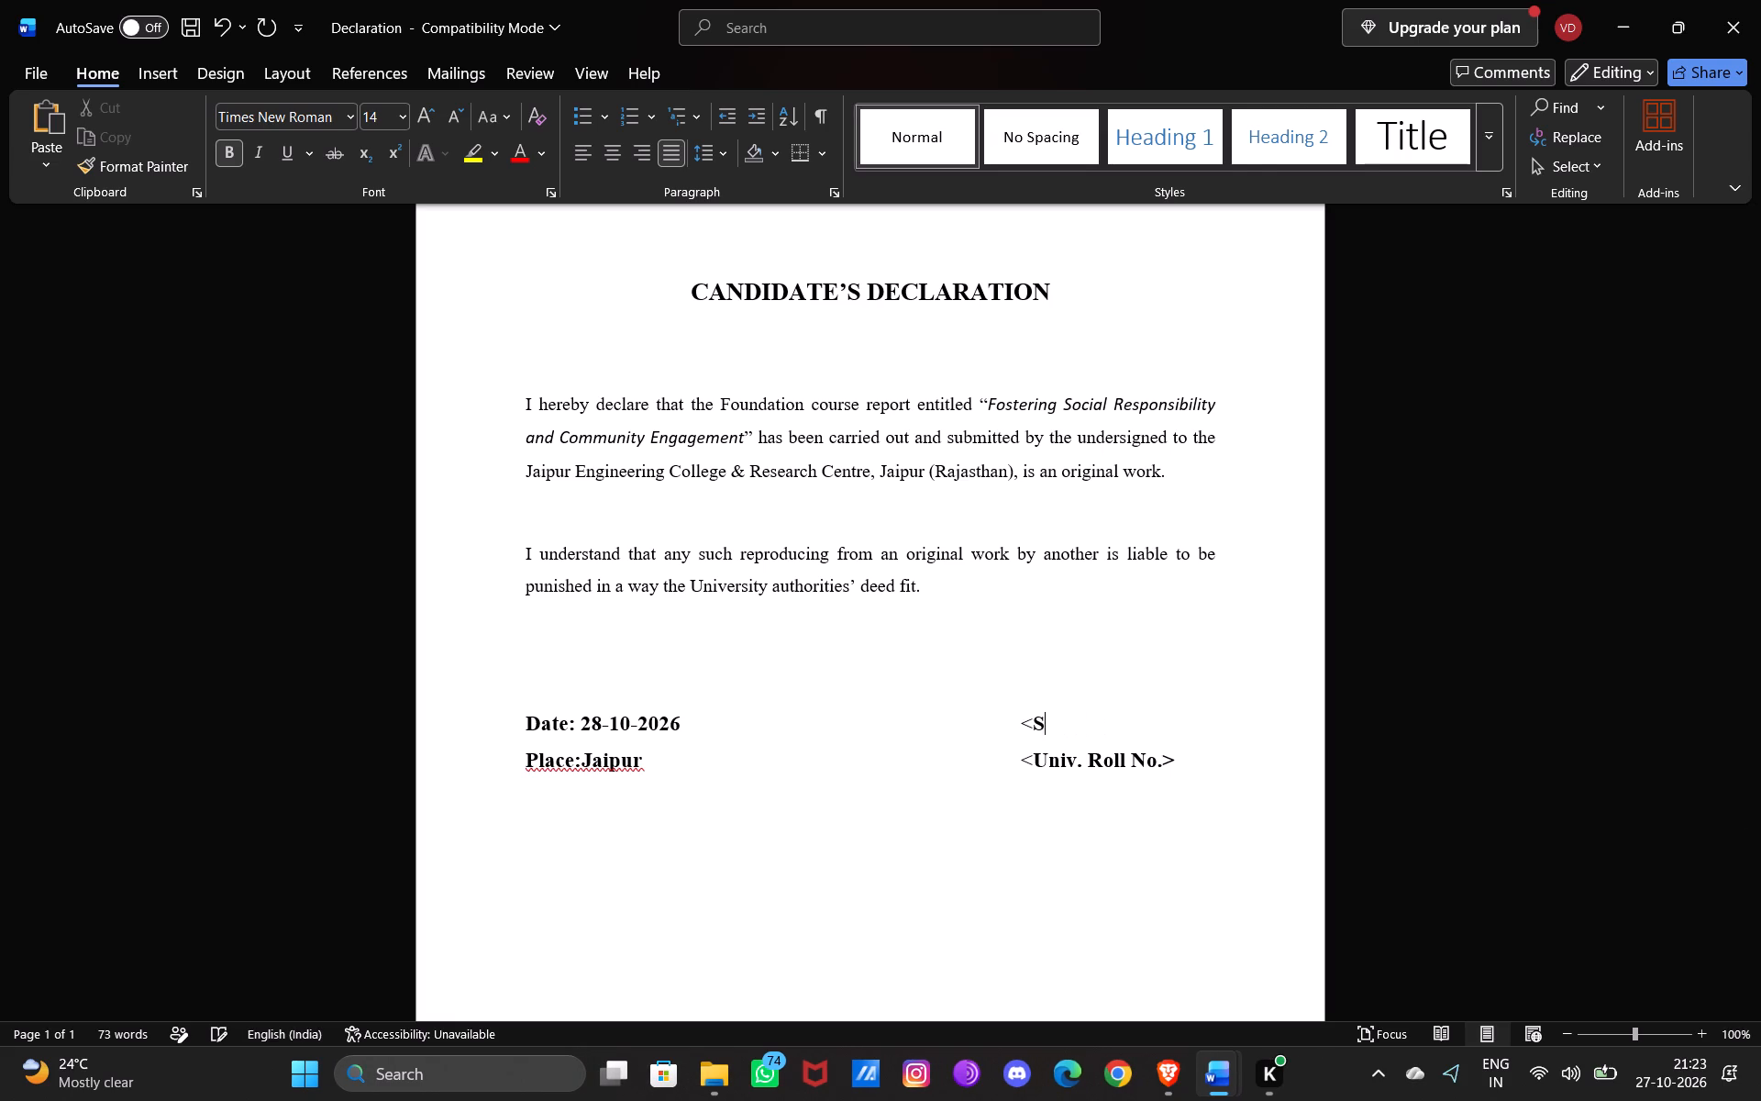
pyautogui.press('BackSpace')
pyautogui.press('BackSpace')
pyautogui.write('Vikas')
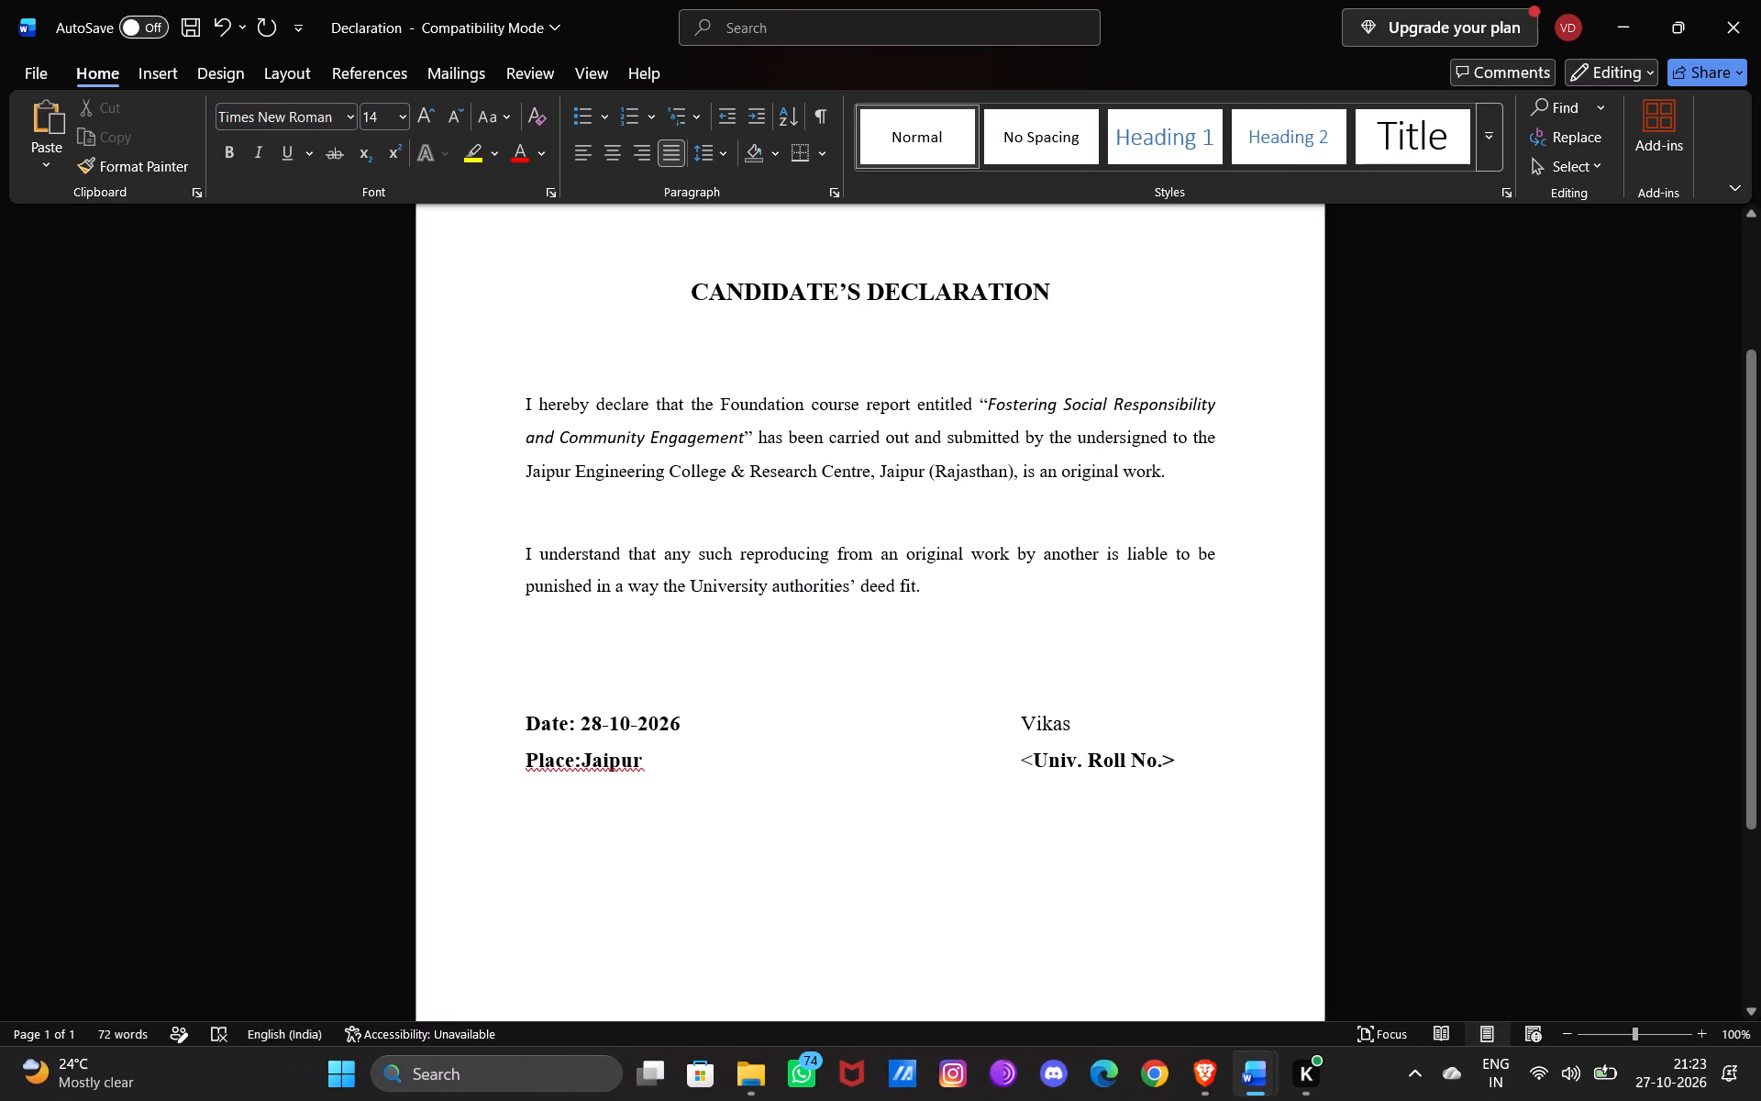
# Replace the <Univ. Roll No.> placeholder beneath the student's name with the student's university roll number.
pyautogui.click(1173, 758)
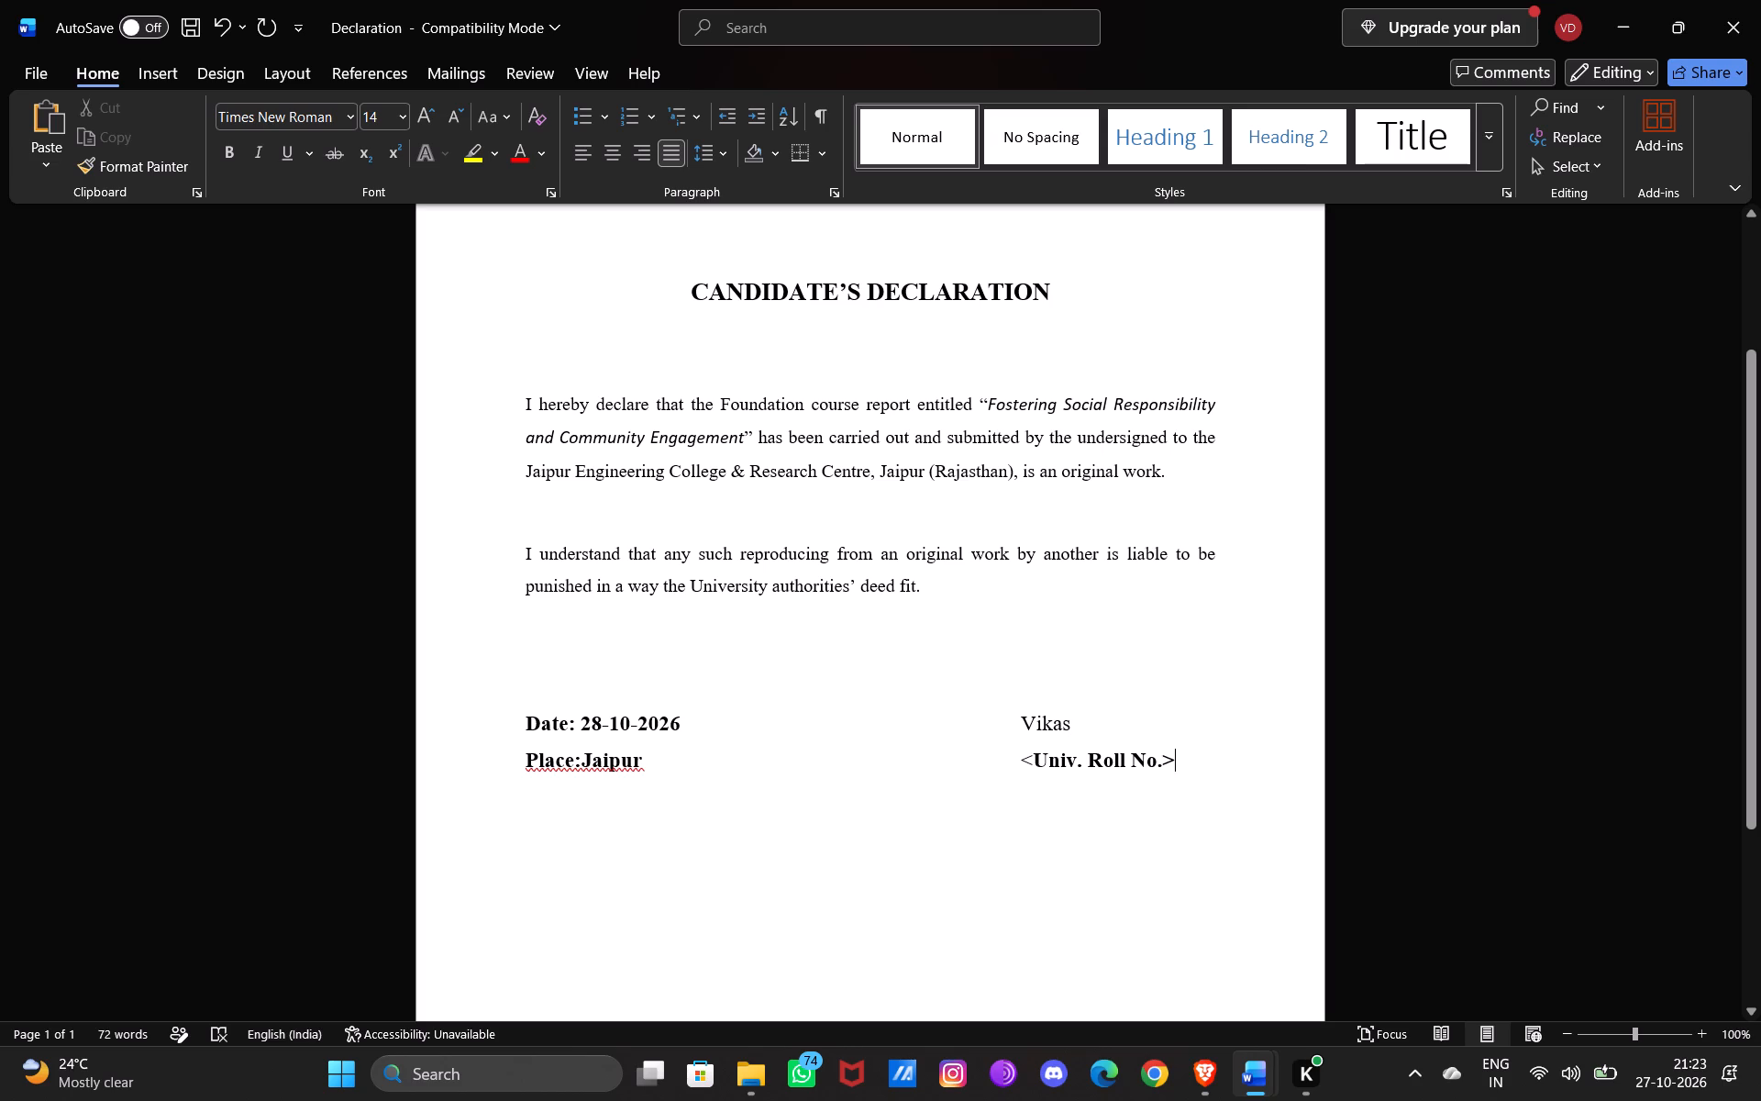
pyautogui.press('BackSpace')
pyautogui.press('BackSpace')
pyautogui.press('BackSpace')
pyautogui.press('BackSpace')
pyautogui.press('BackSpace')
pyautogui.press('BackSpace')
pyautogui.press('BackSpace')
pyautogui.press('BackSpace')
pyautogui.press('BackSpace')
pyautogui.press('BackSpace')
pyautogui.press('BackSpace')
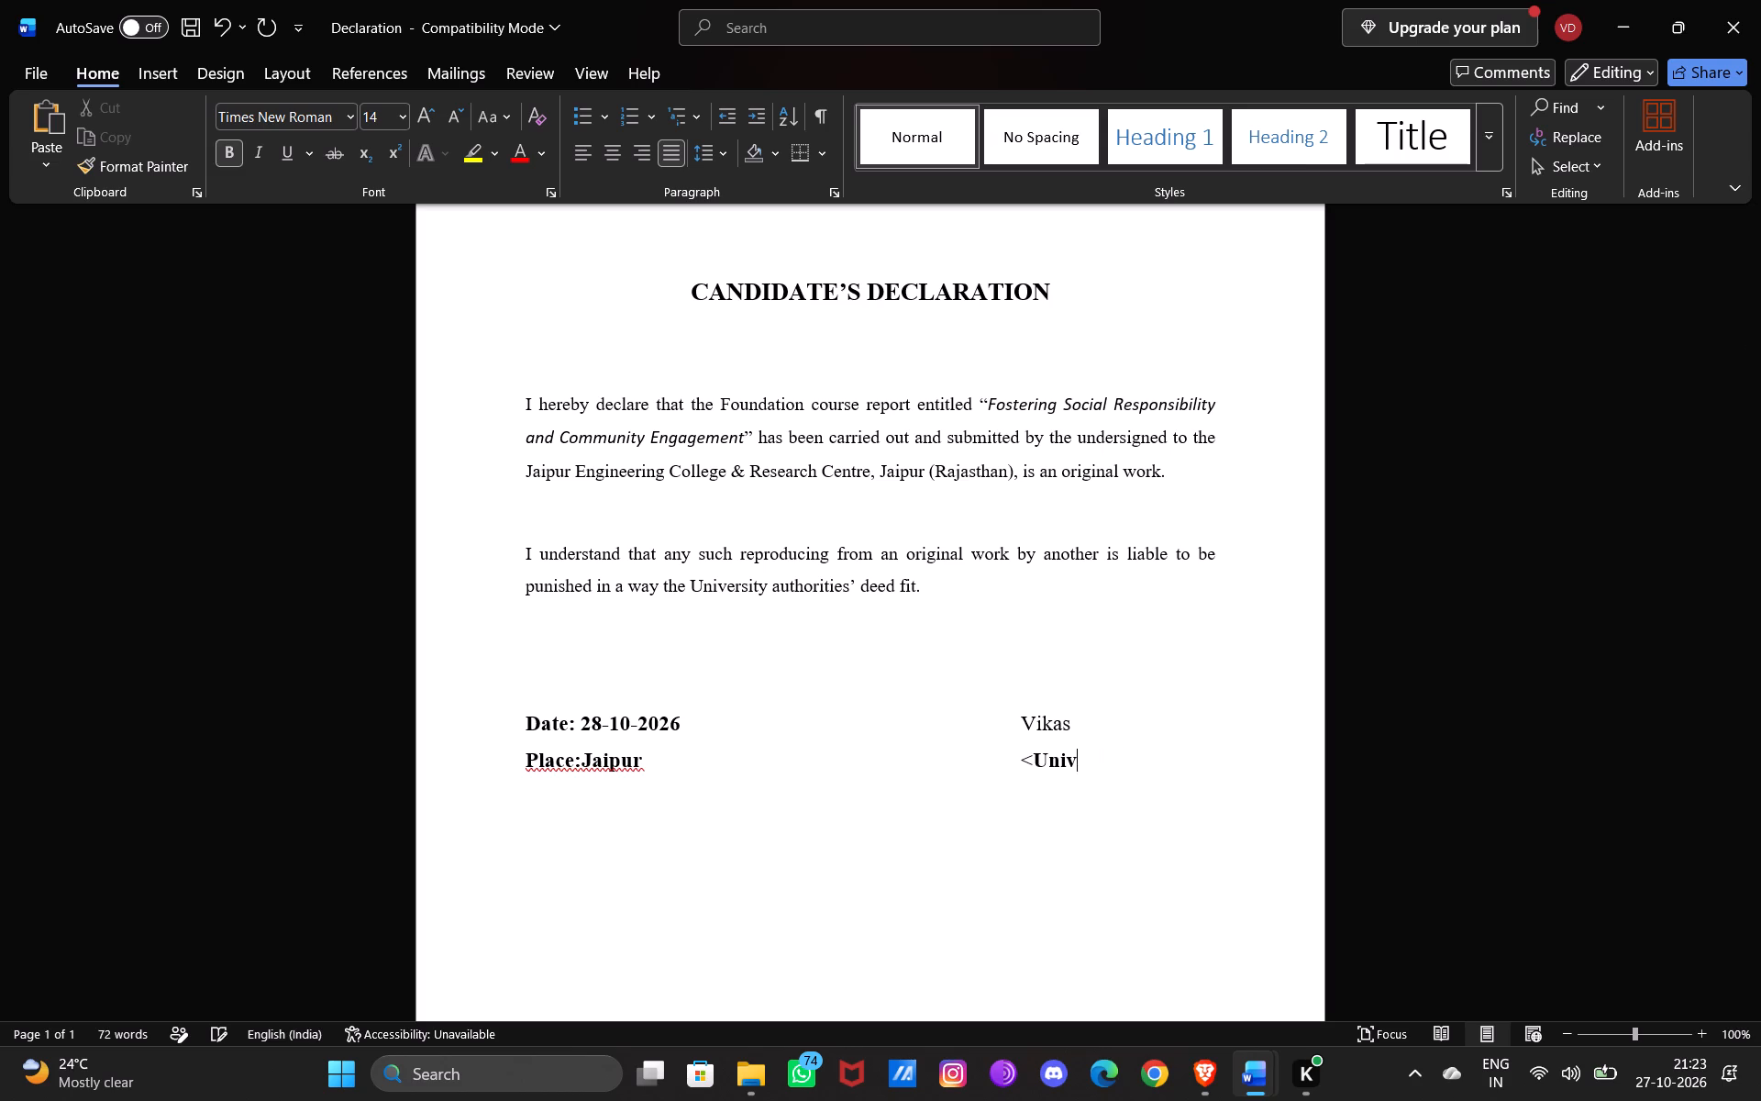
pyautogui.press('BackSpace')
pyautogui.press('BackSpace')
pyautogui.press('BackSpace')
pyautogui.press('BackSpace')
pyautogui.press('BackSpace')
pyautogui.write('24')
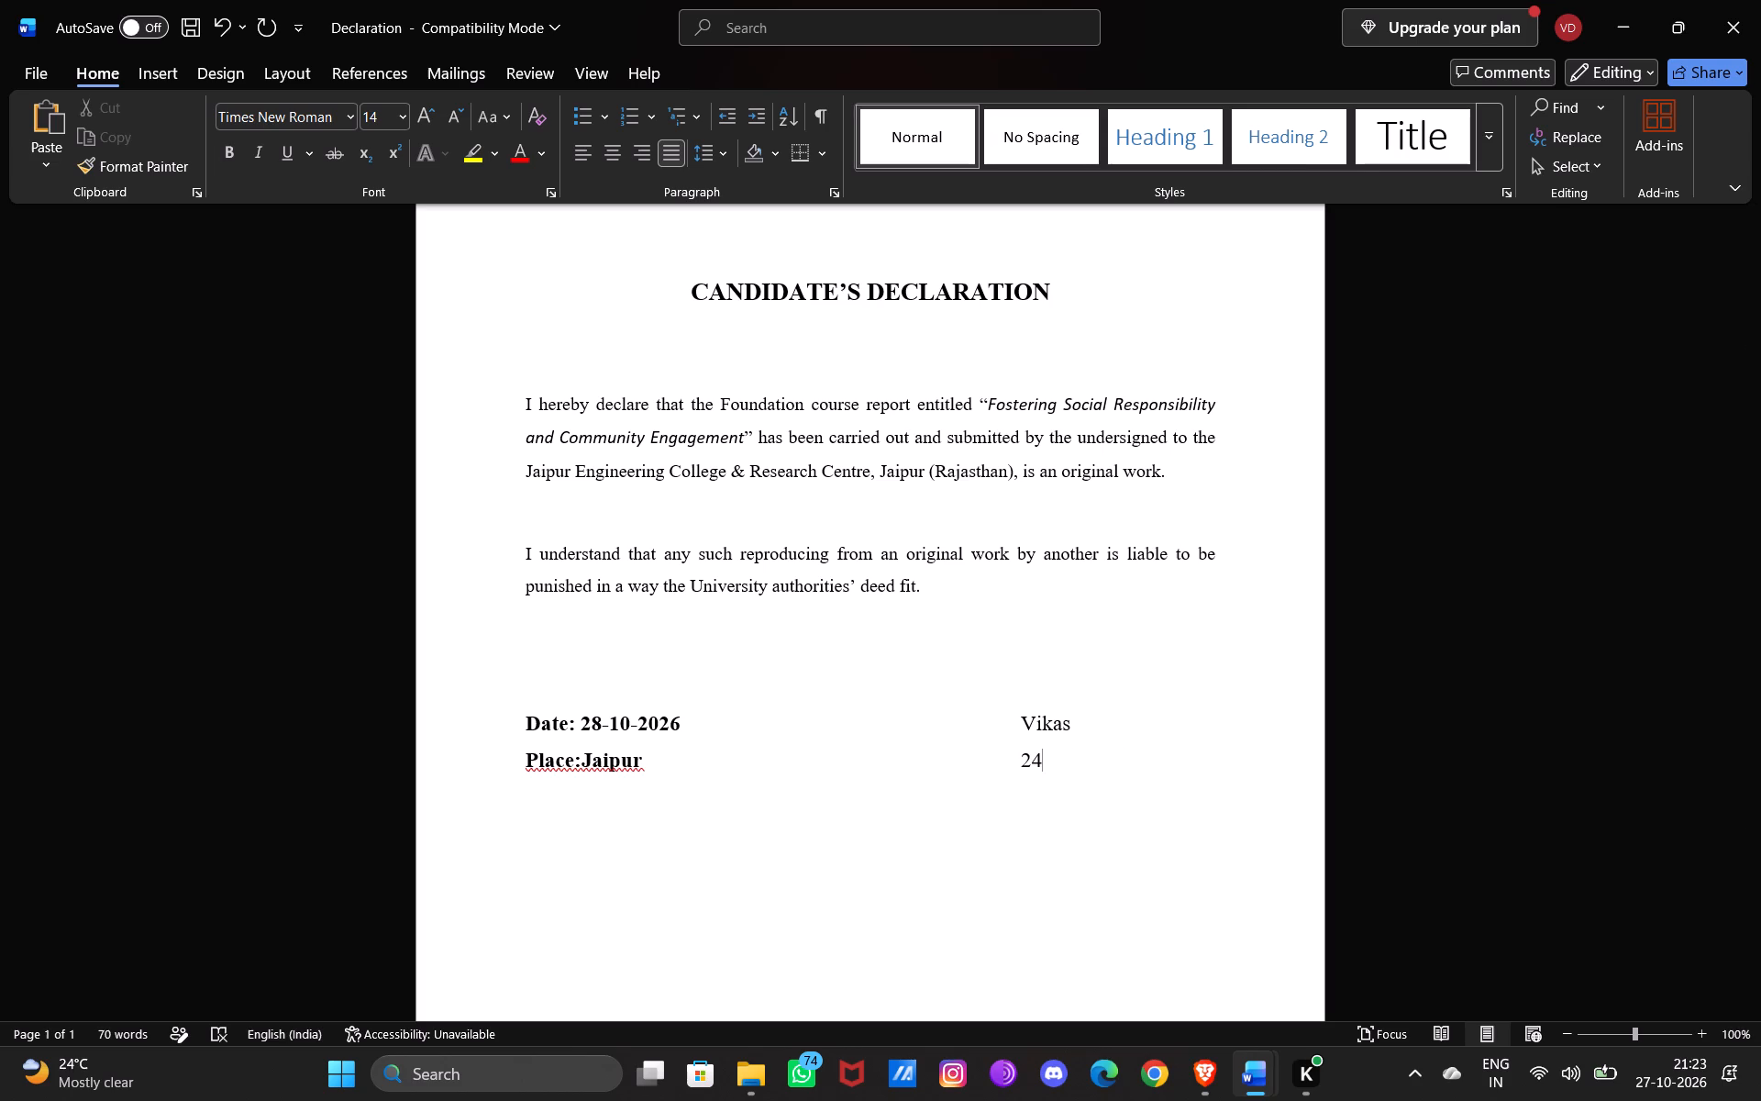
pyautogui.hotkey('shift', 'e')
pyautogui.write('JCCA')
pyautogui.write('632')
# Insert a space between "Place:" and Jaipur.
pyautogui.click(581, 767)
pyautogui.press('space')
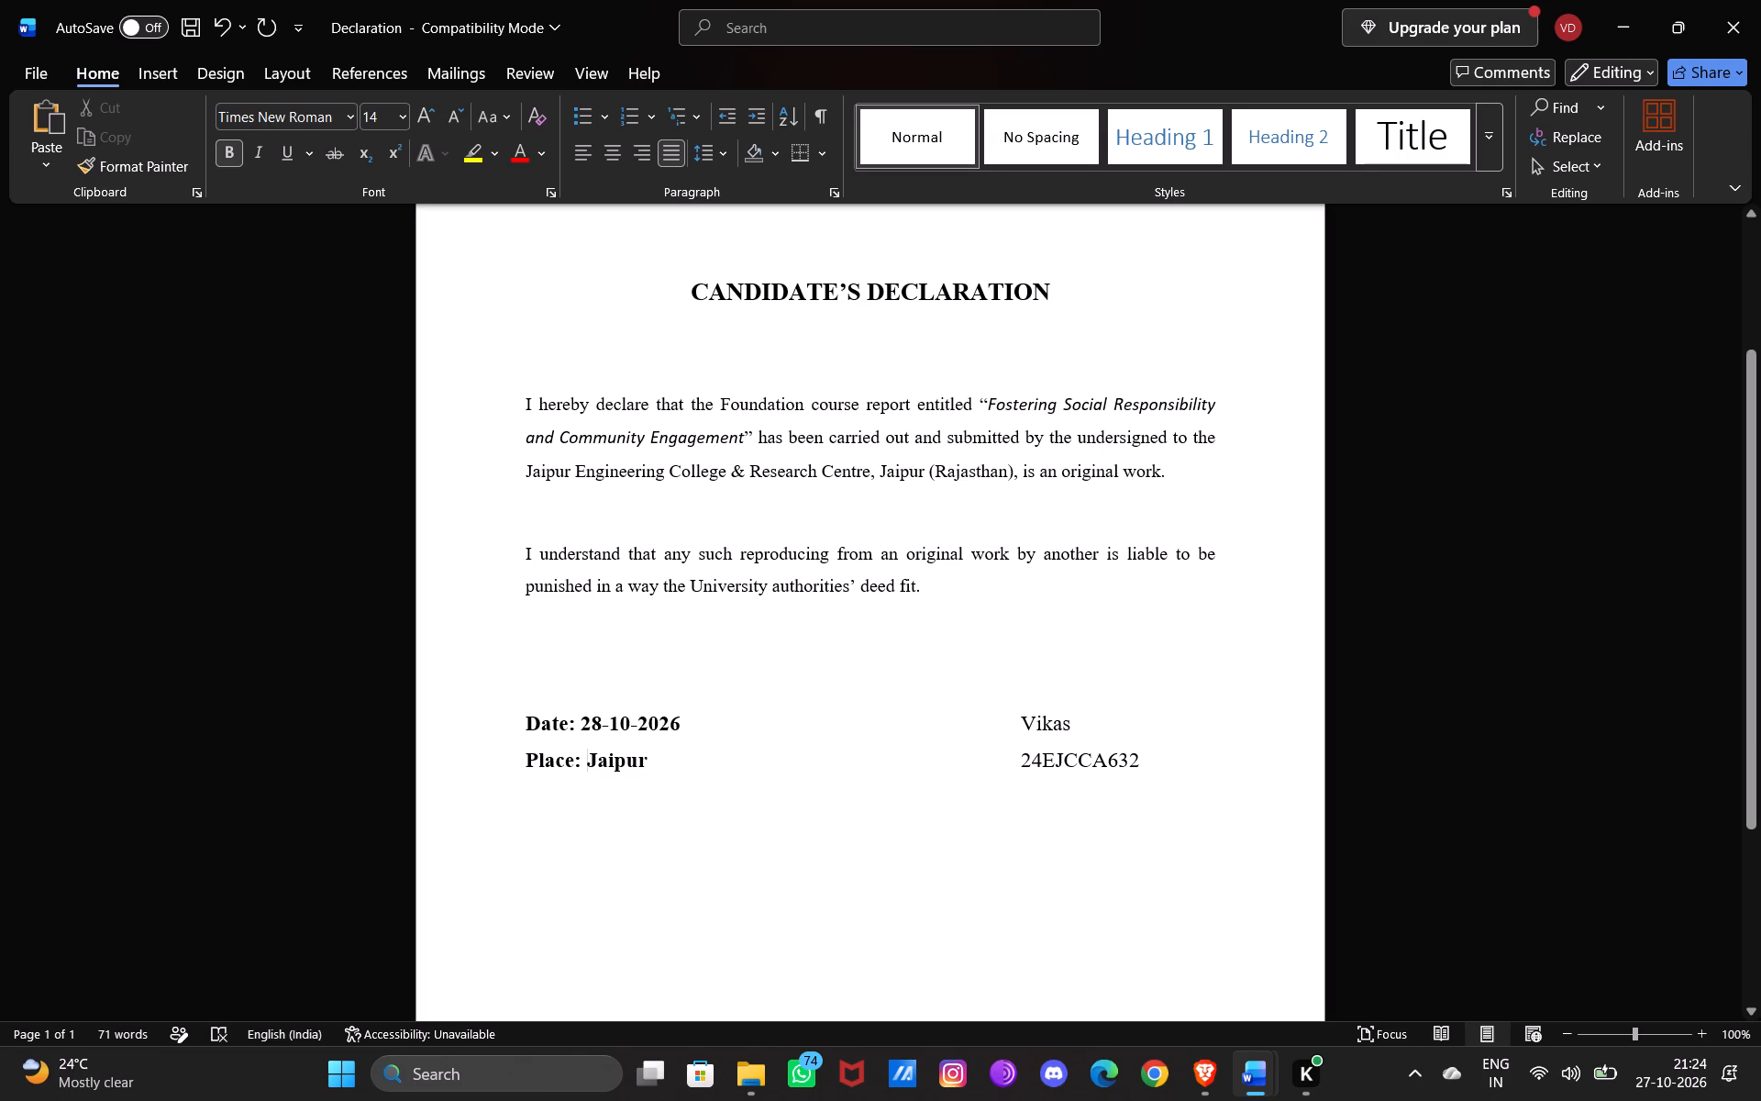
# Remove the bold formatting from the "Place: Jaipur" and "Date: 28-10-2026" text, including both labels.
pyautogui.moveTo(648, 762); pyautogui.dragTo(534, 718)
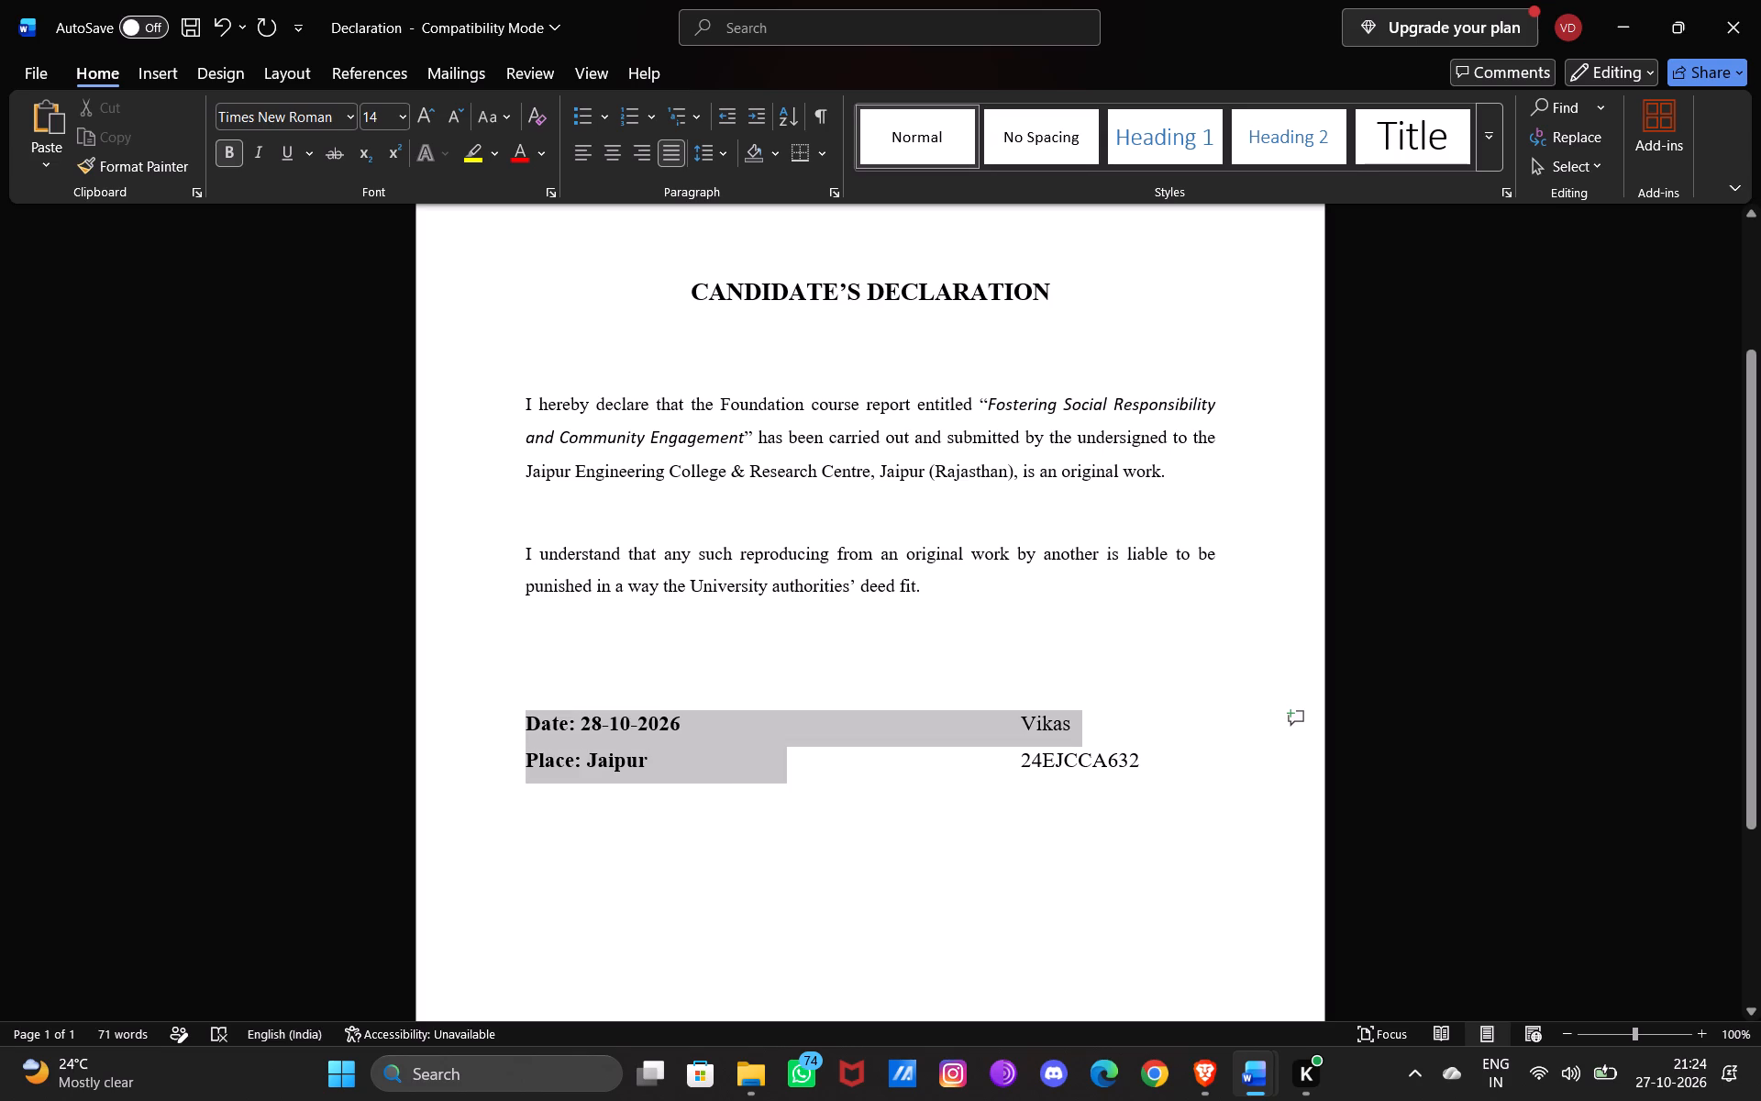
pyautogui.moveTo(534, 718); pyautogui.dragTo(588, 763)
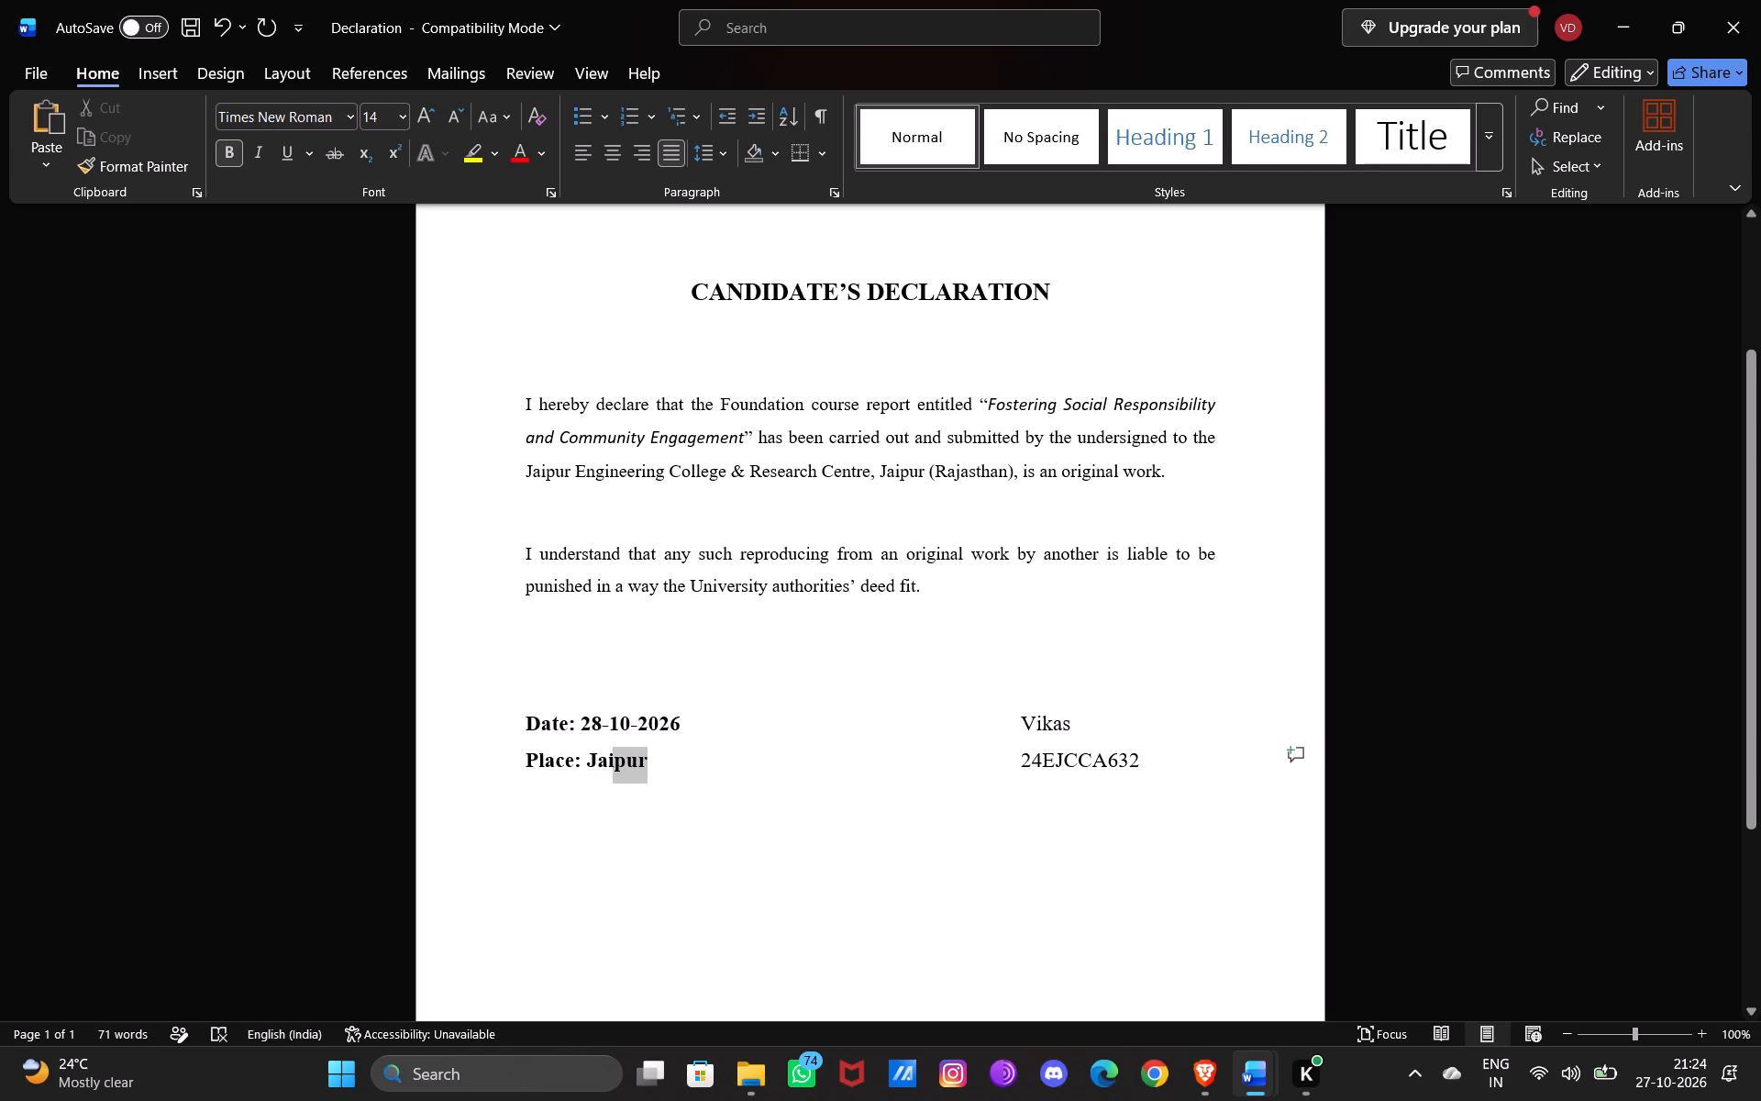
pyautogui.moveTo(588, 763); pyautogui.dragTo(523, 757)
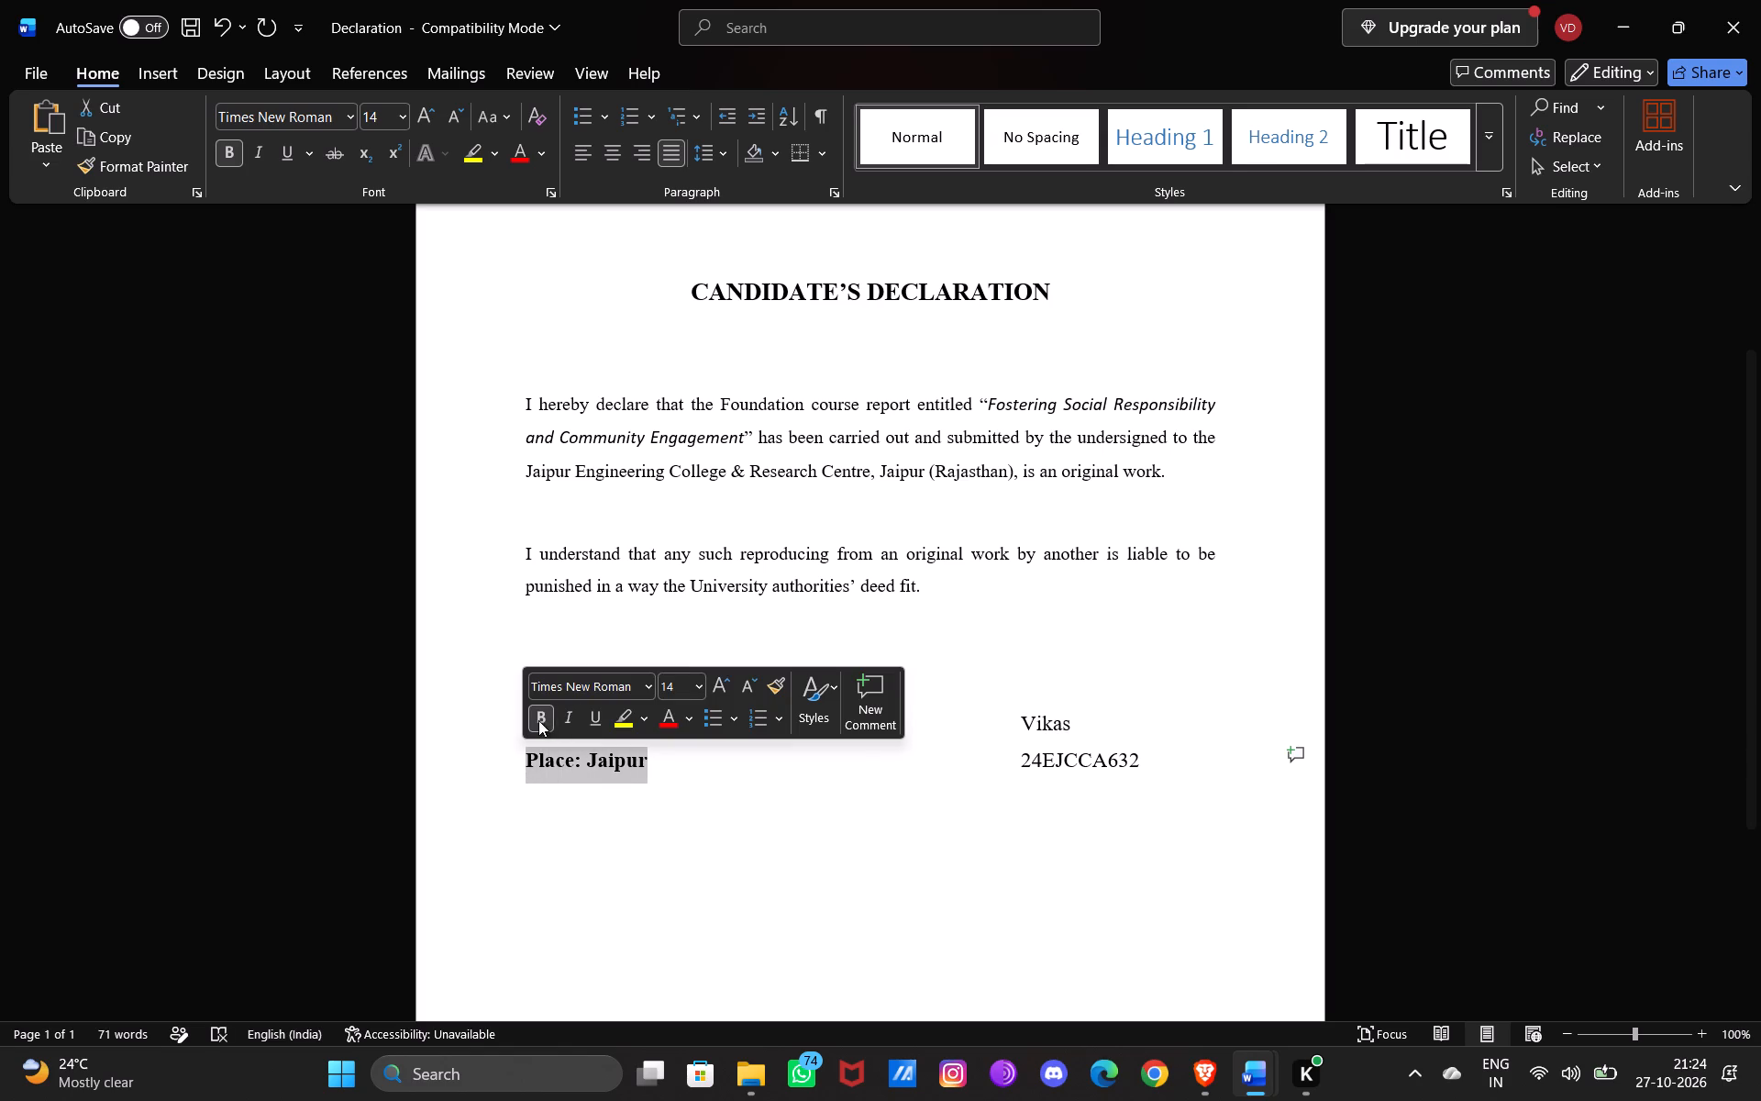
pyautogui.click(538, 720)
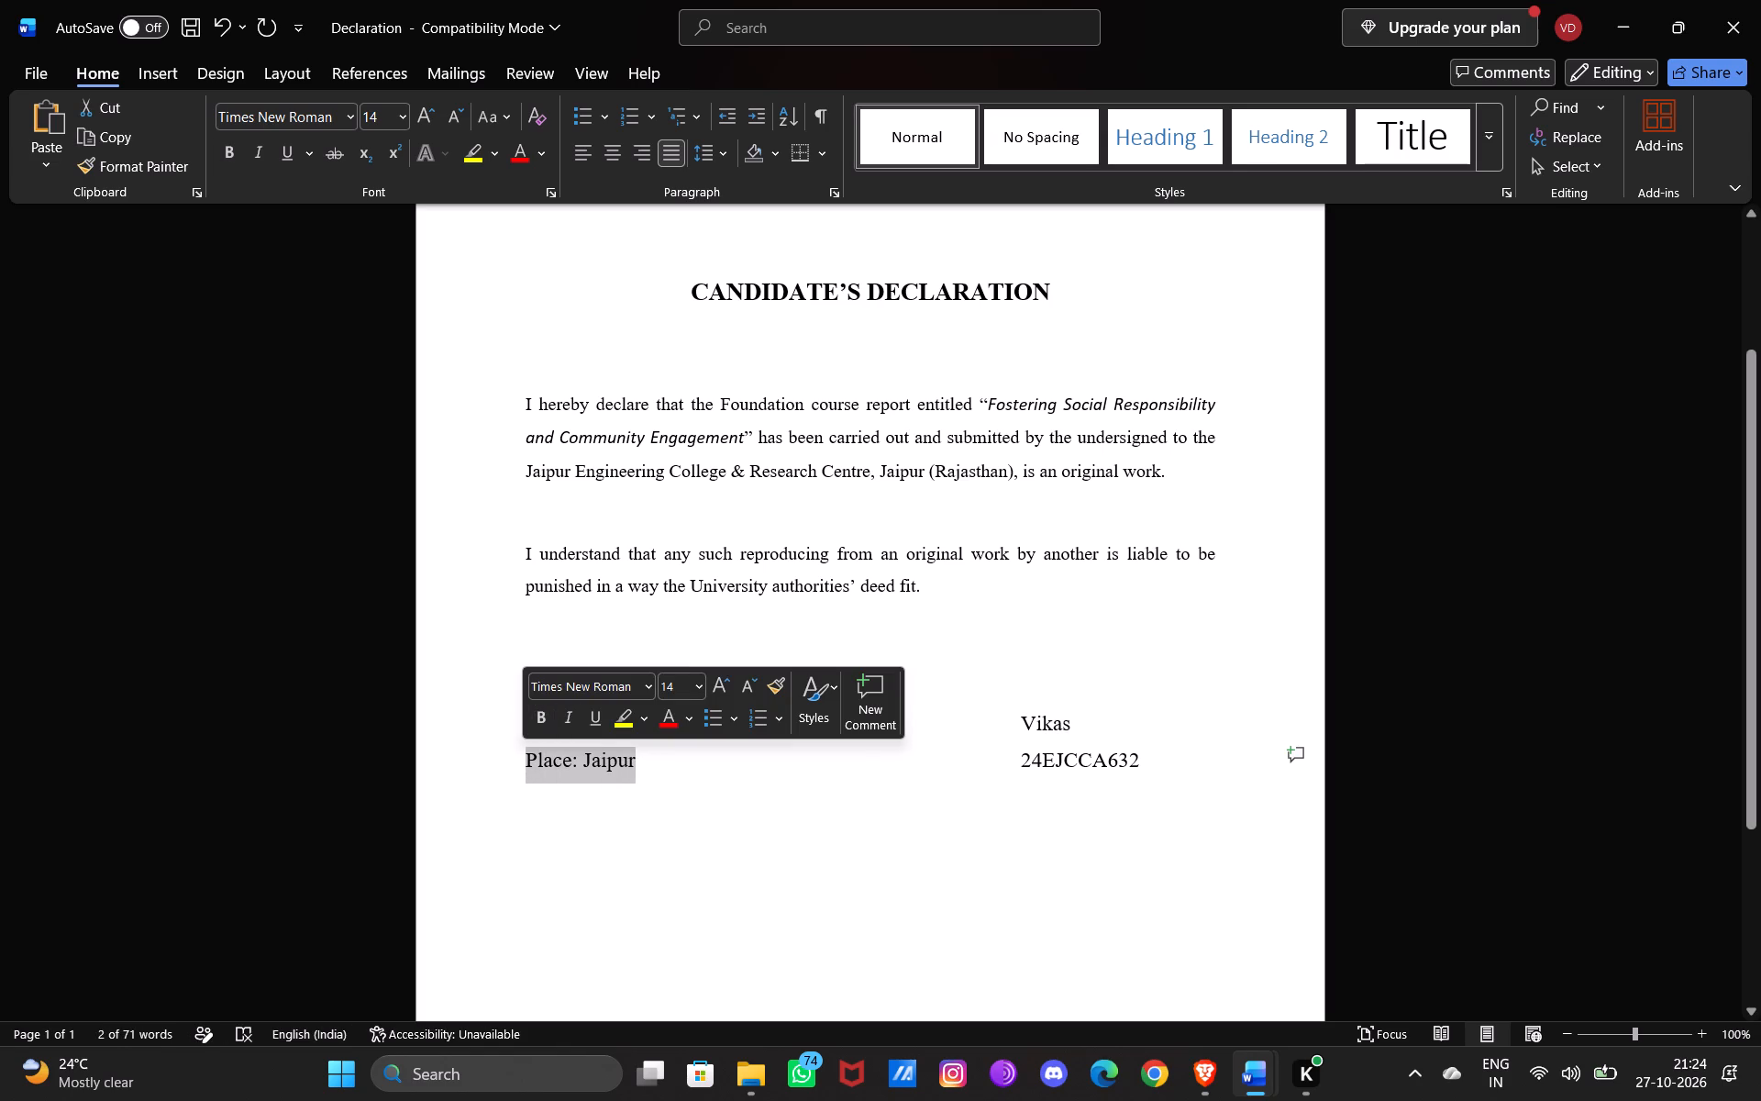
pyautogui.click(665, 763)
pyautogui.moveTo(679, 727); pyautogui.dragTo(559, 728)
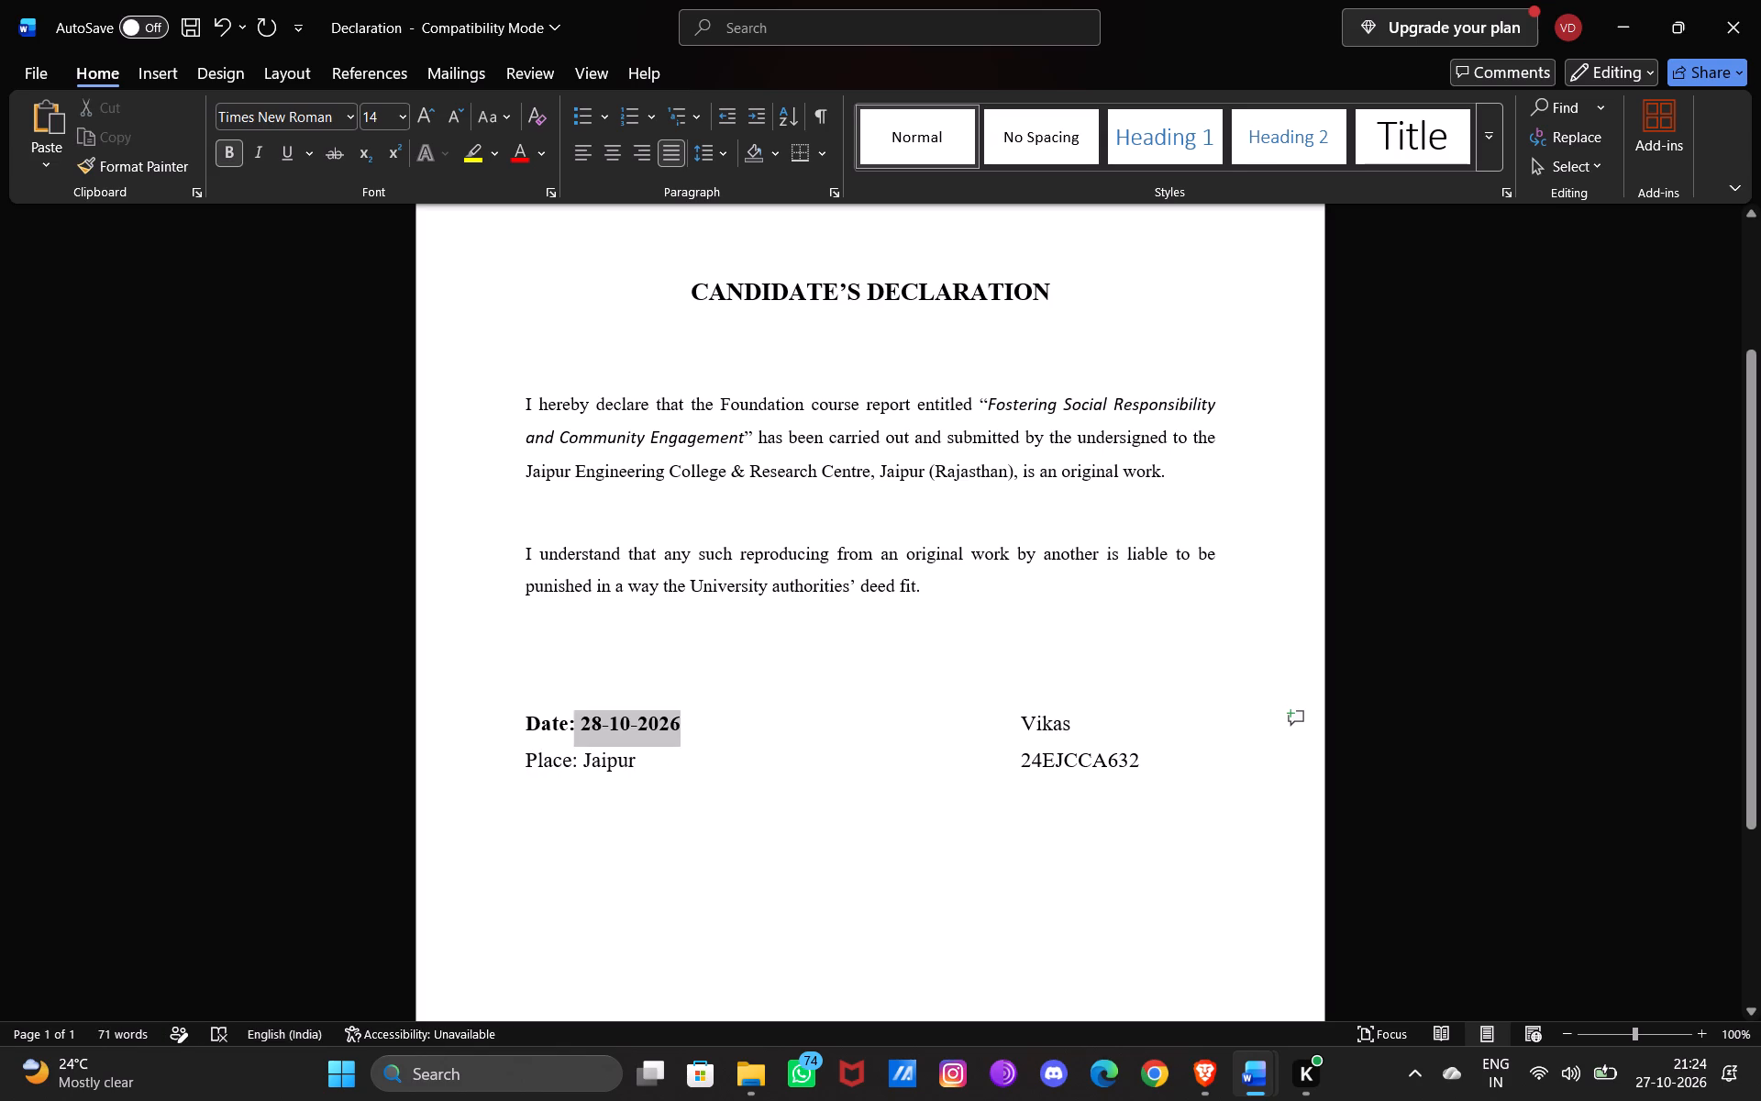
pyautogui.moveTo(559, 728); pyautogui.dragTo(530, 725)
pyautogui.click(547, 681)
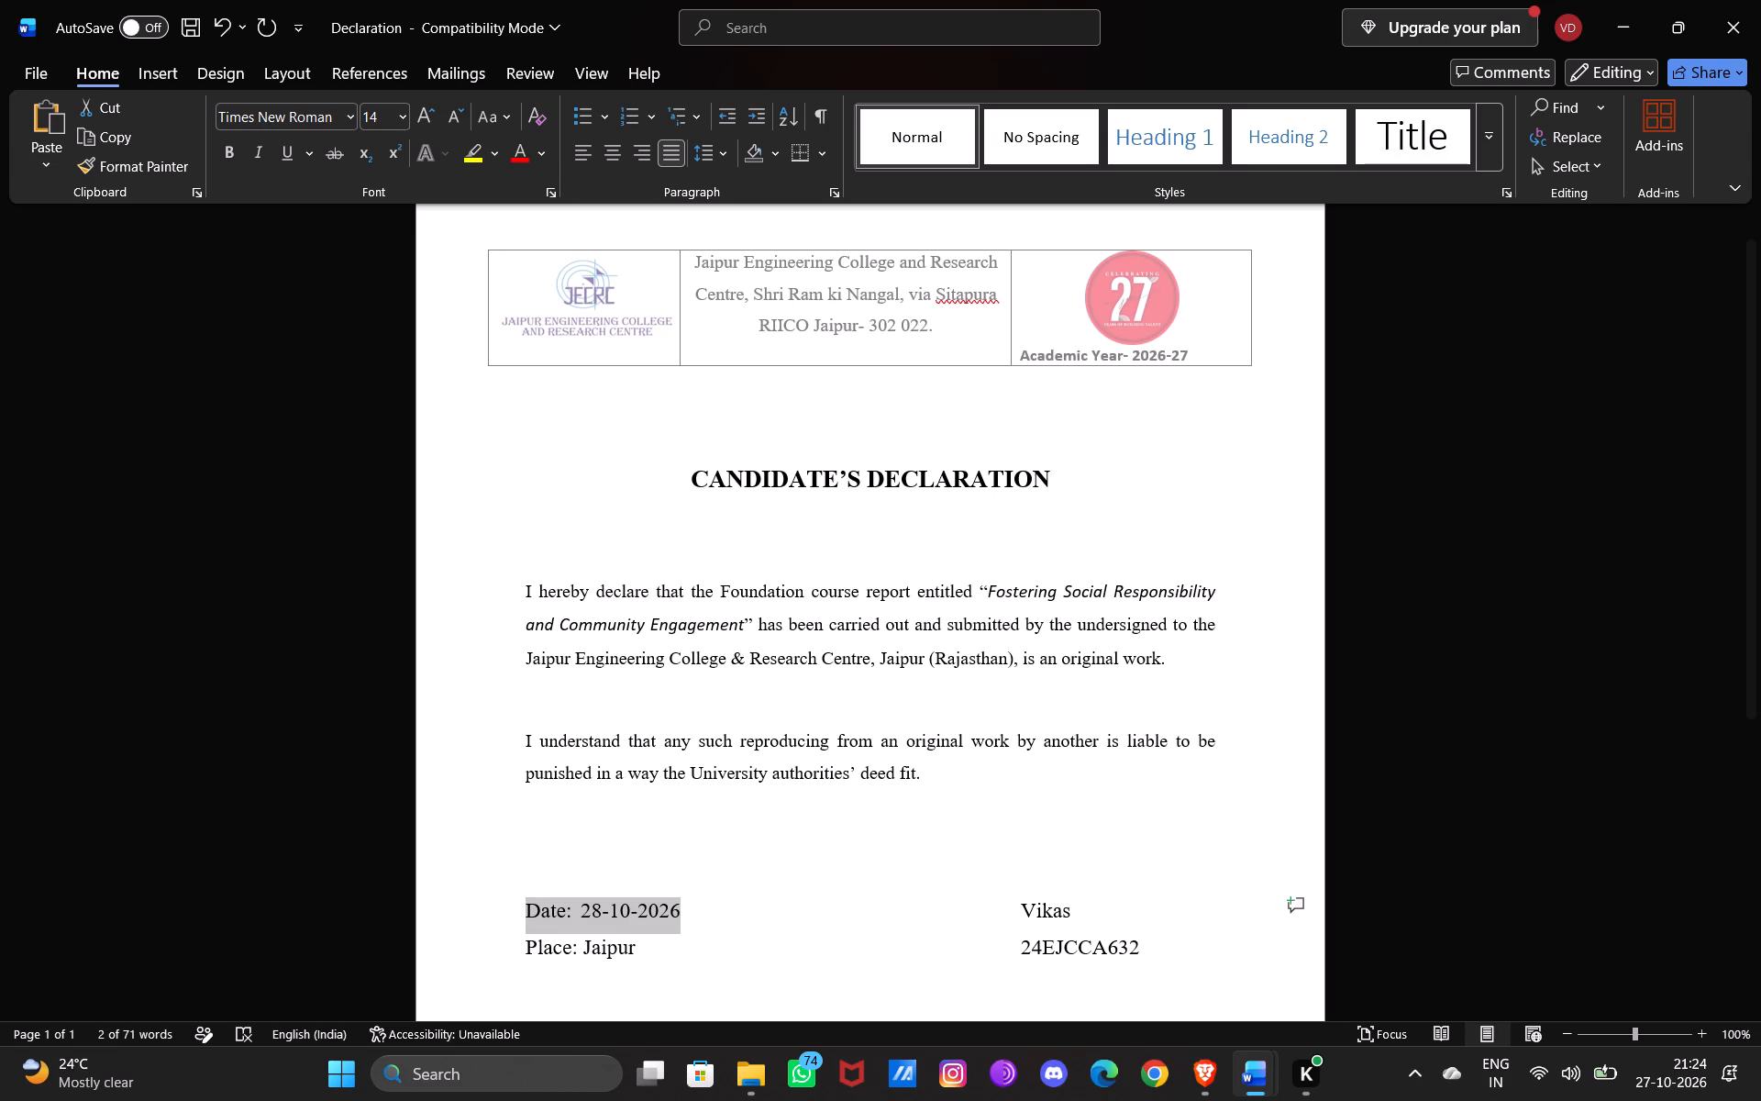
# Save the Declaration document.
pyautogui.hotkey('ctrl', 's')
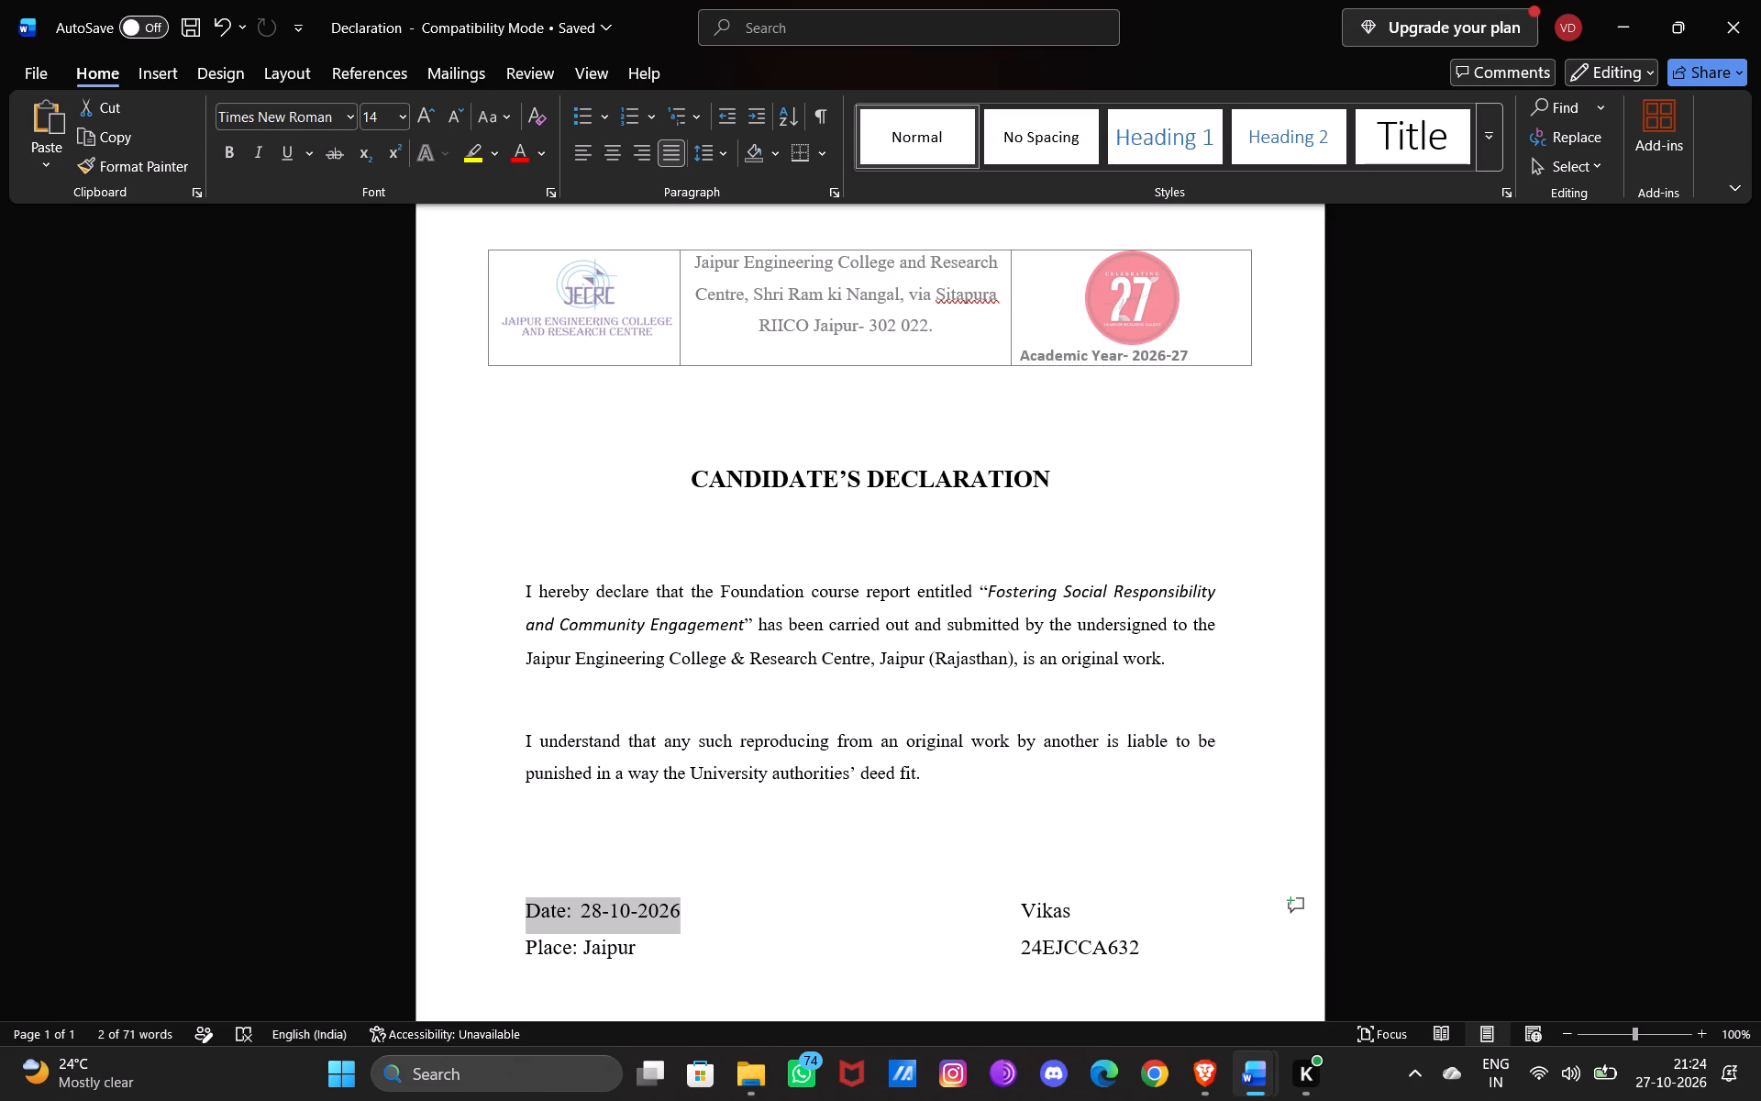
# Open the Acknowledgement document from the Downloads folder and enable editing.
pyautogui.click(753, 1100)
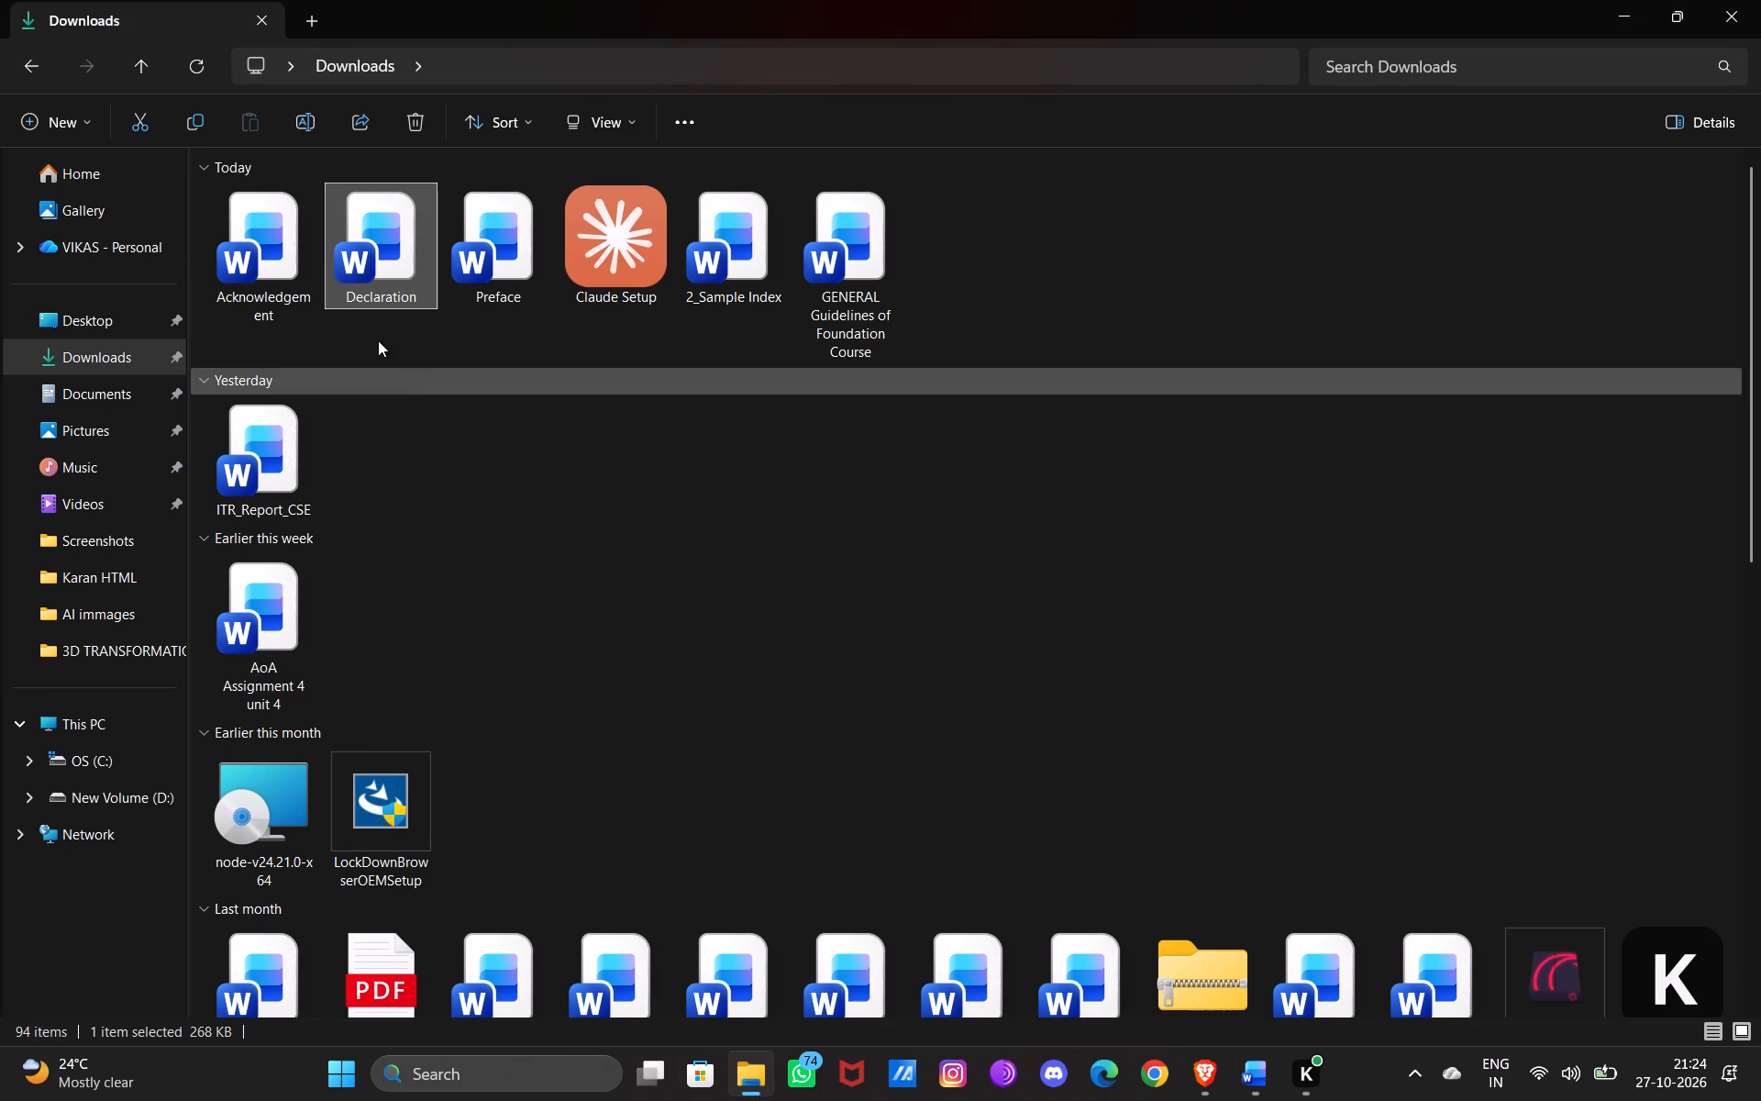
pyautogui.doubleClick(288, 251)
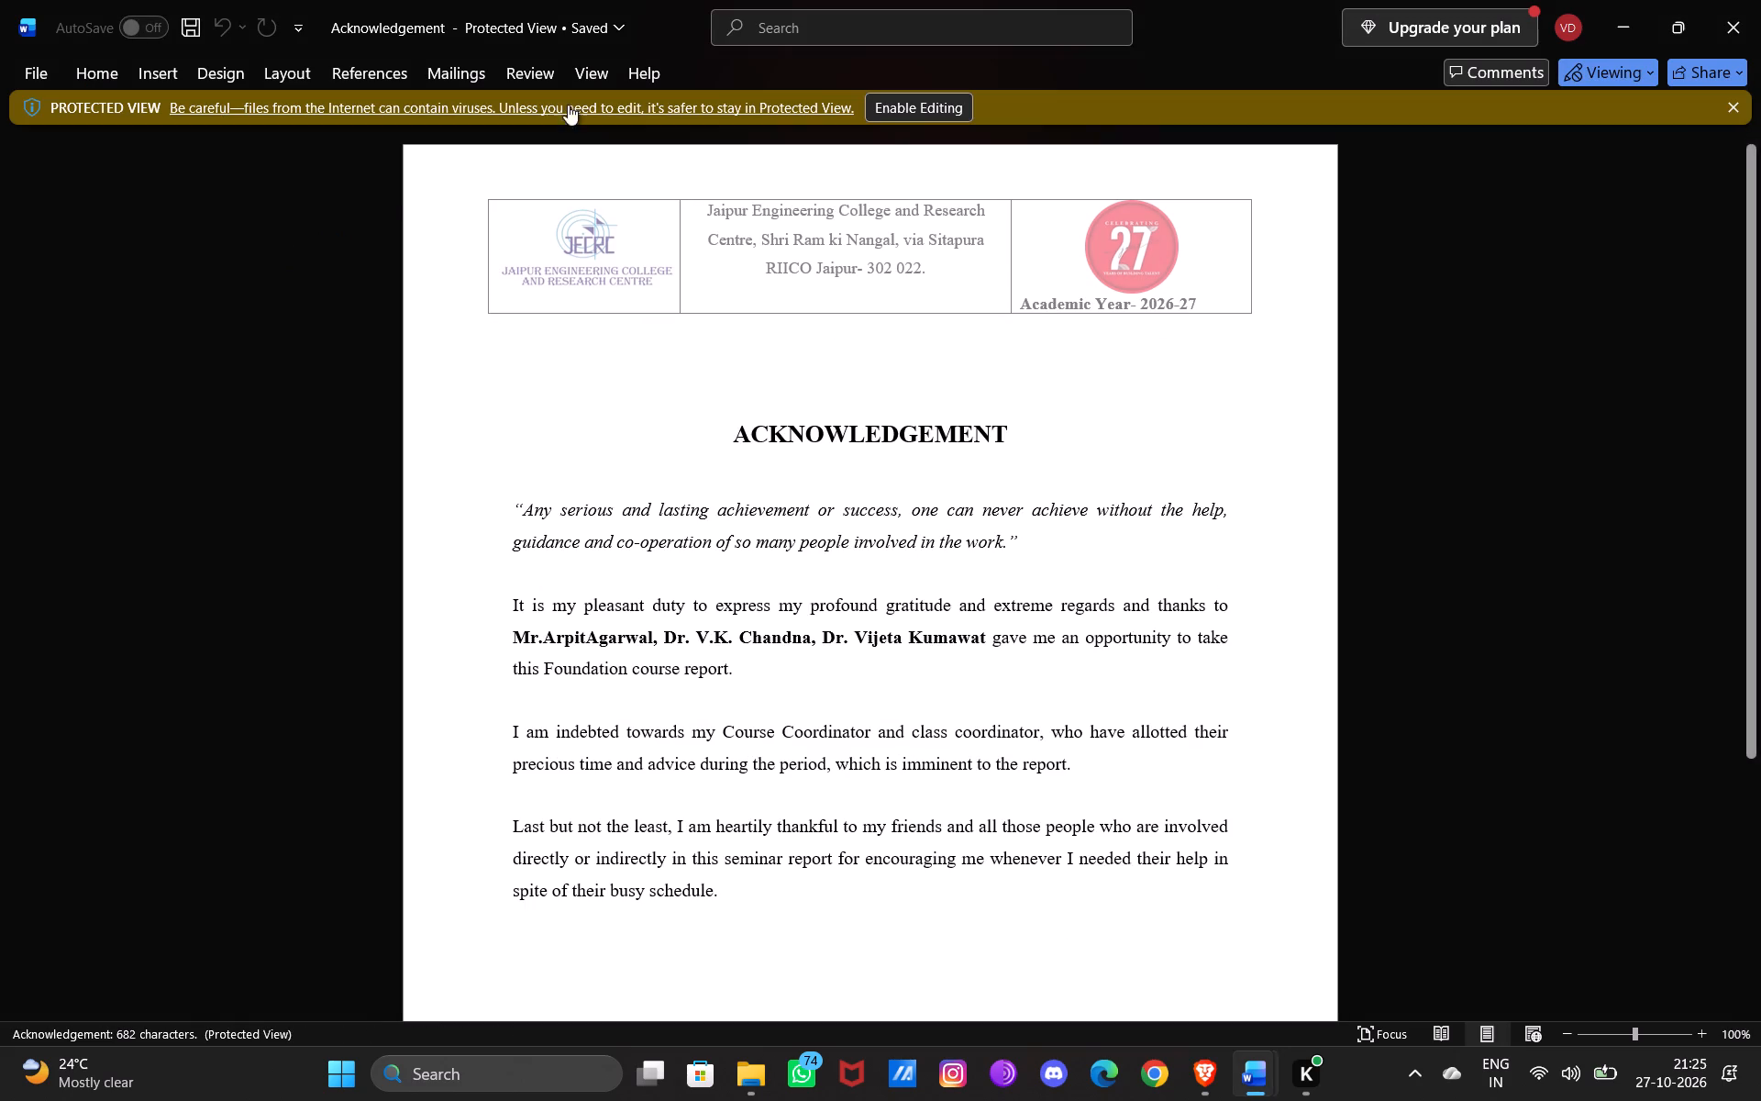
pyautogui.click(892, 117)
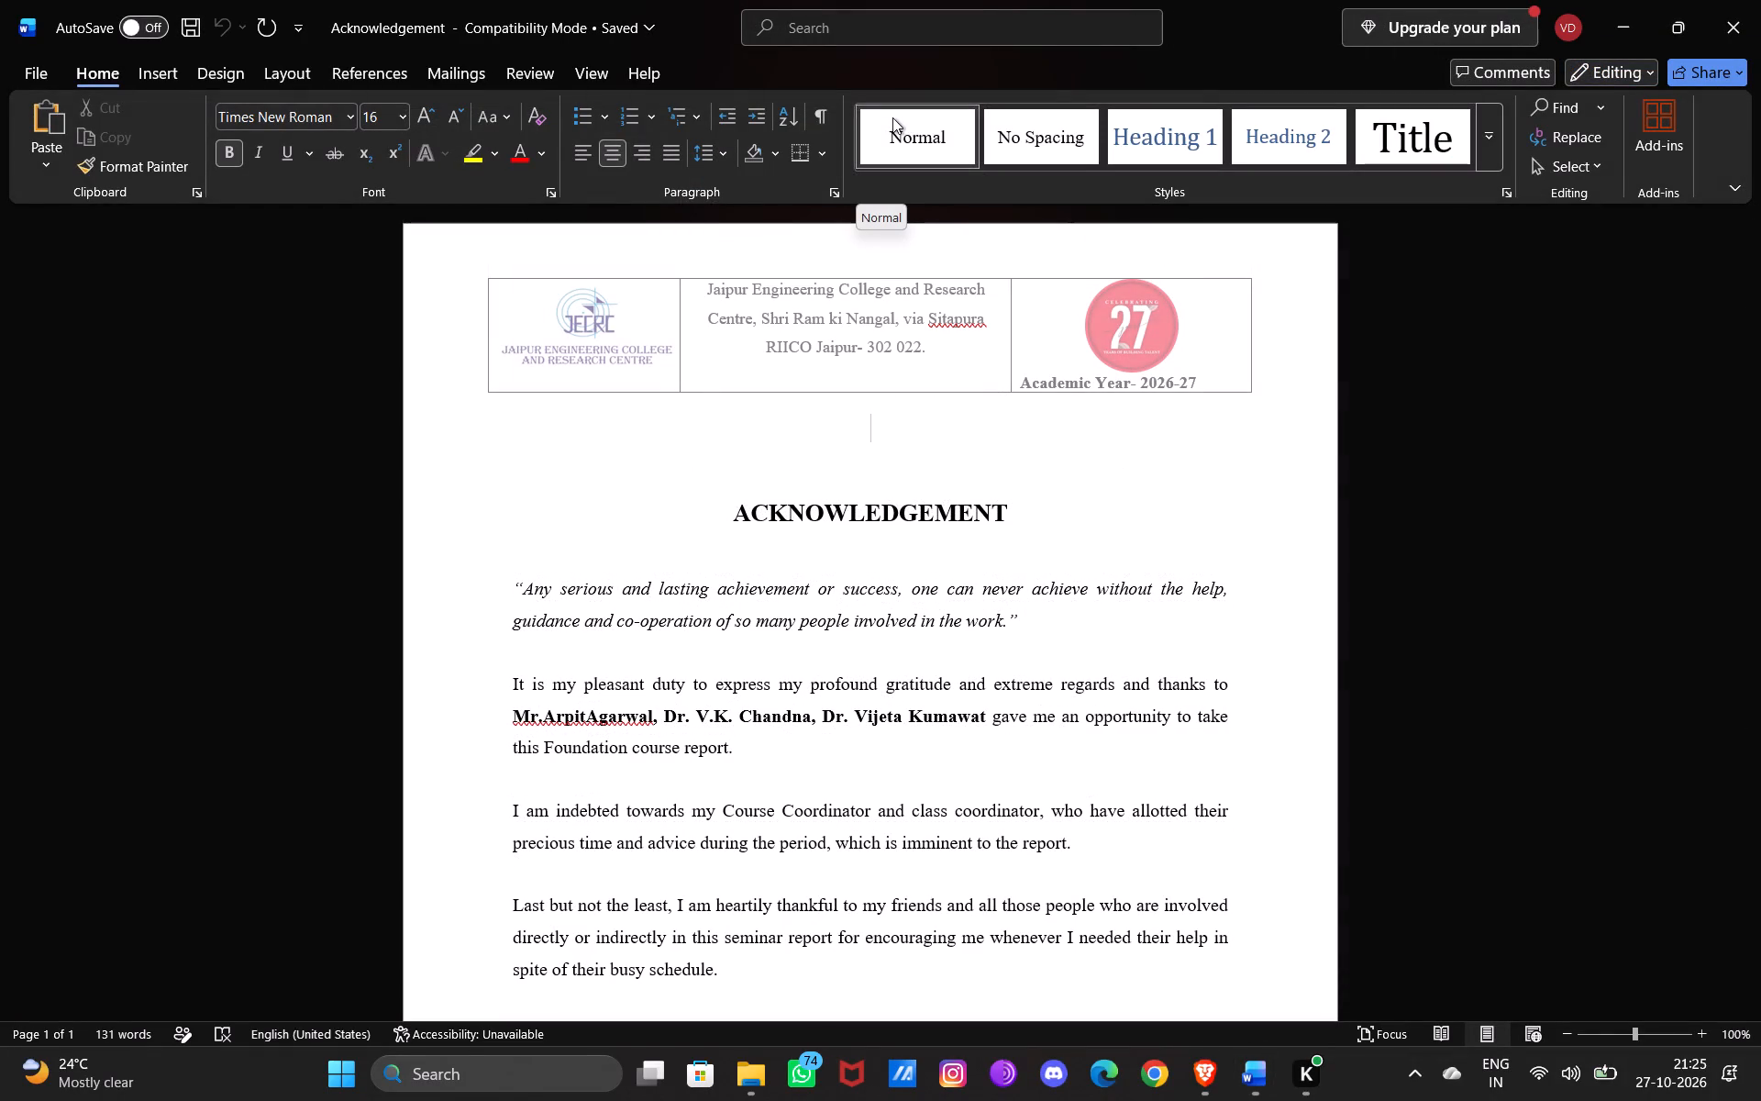
pyautogui.scroll(-1, 892, 117)
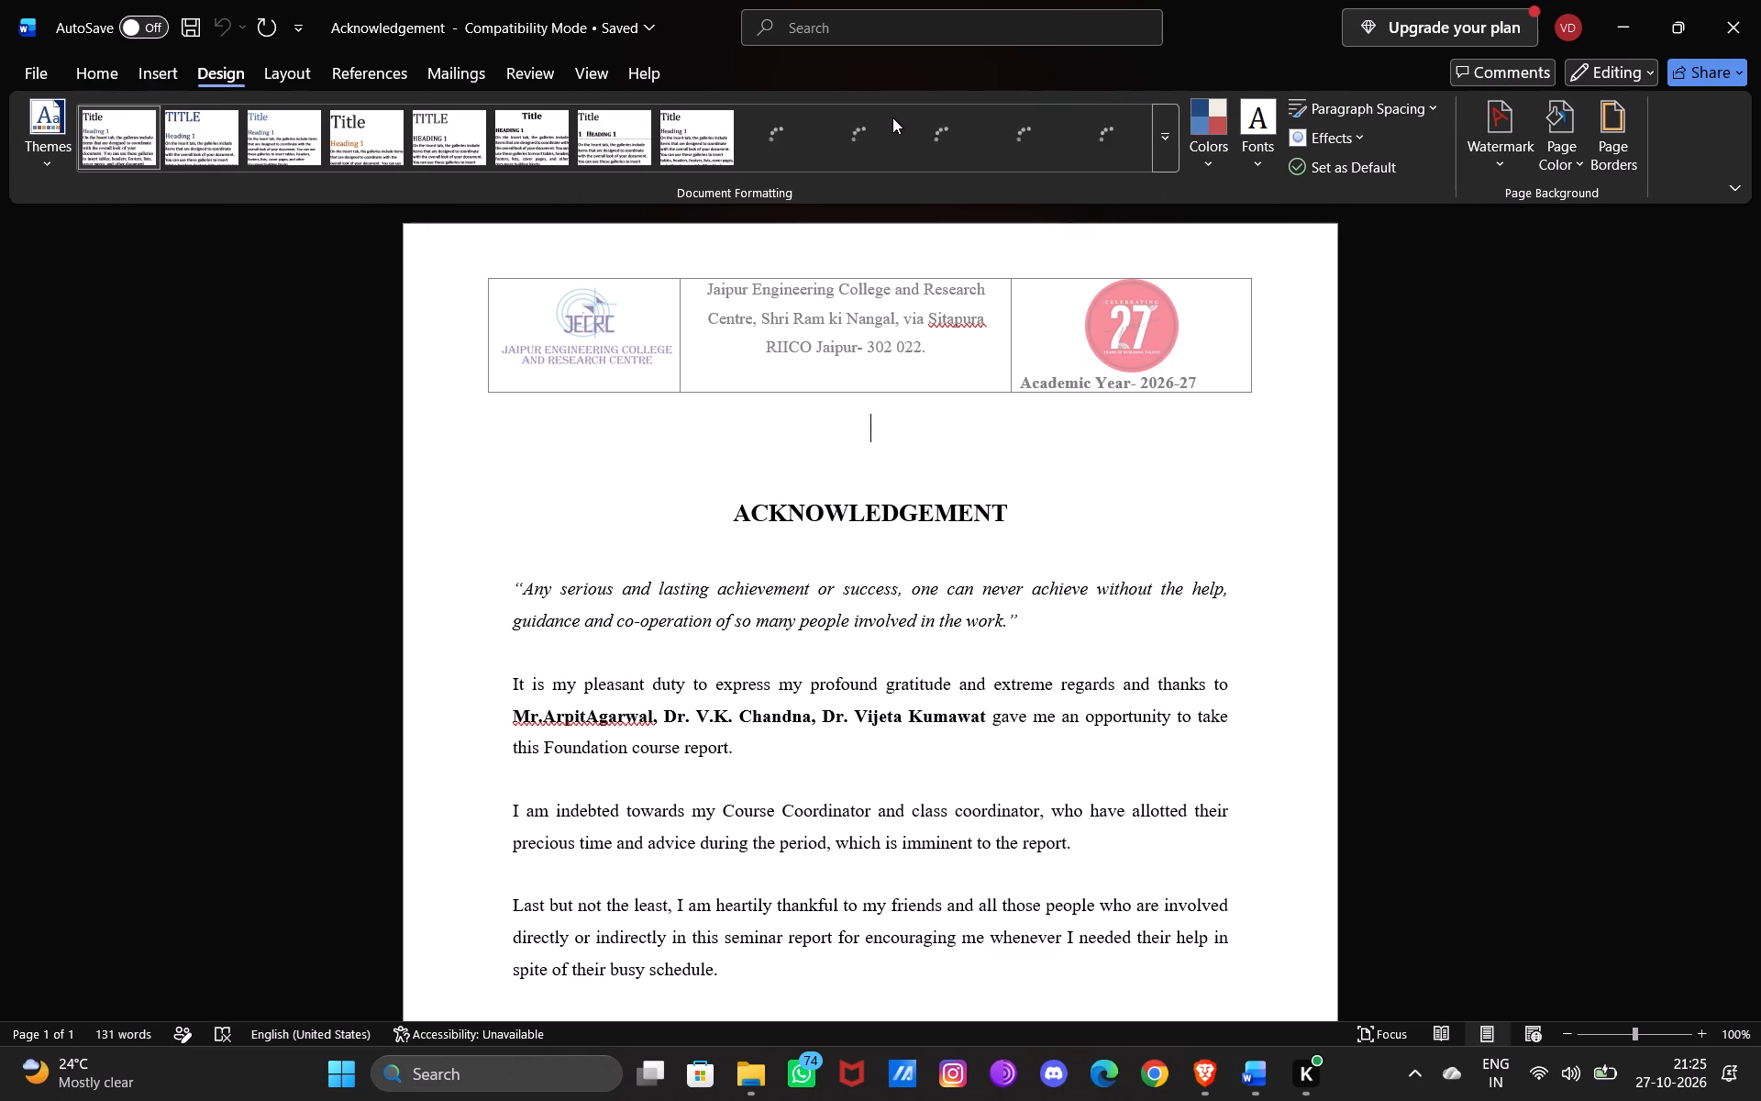
pyautogui.scroll(-1, 1386, 530)
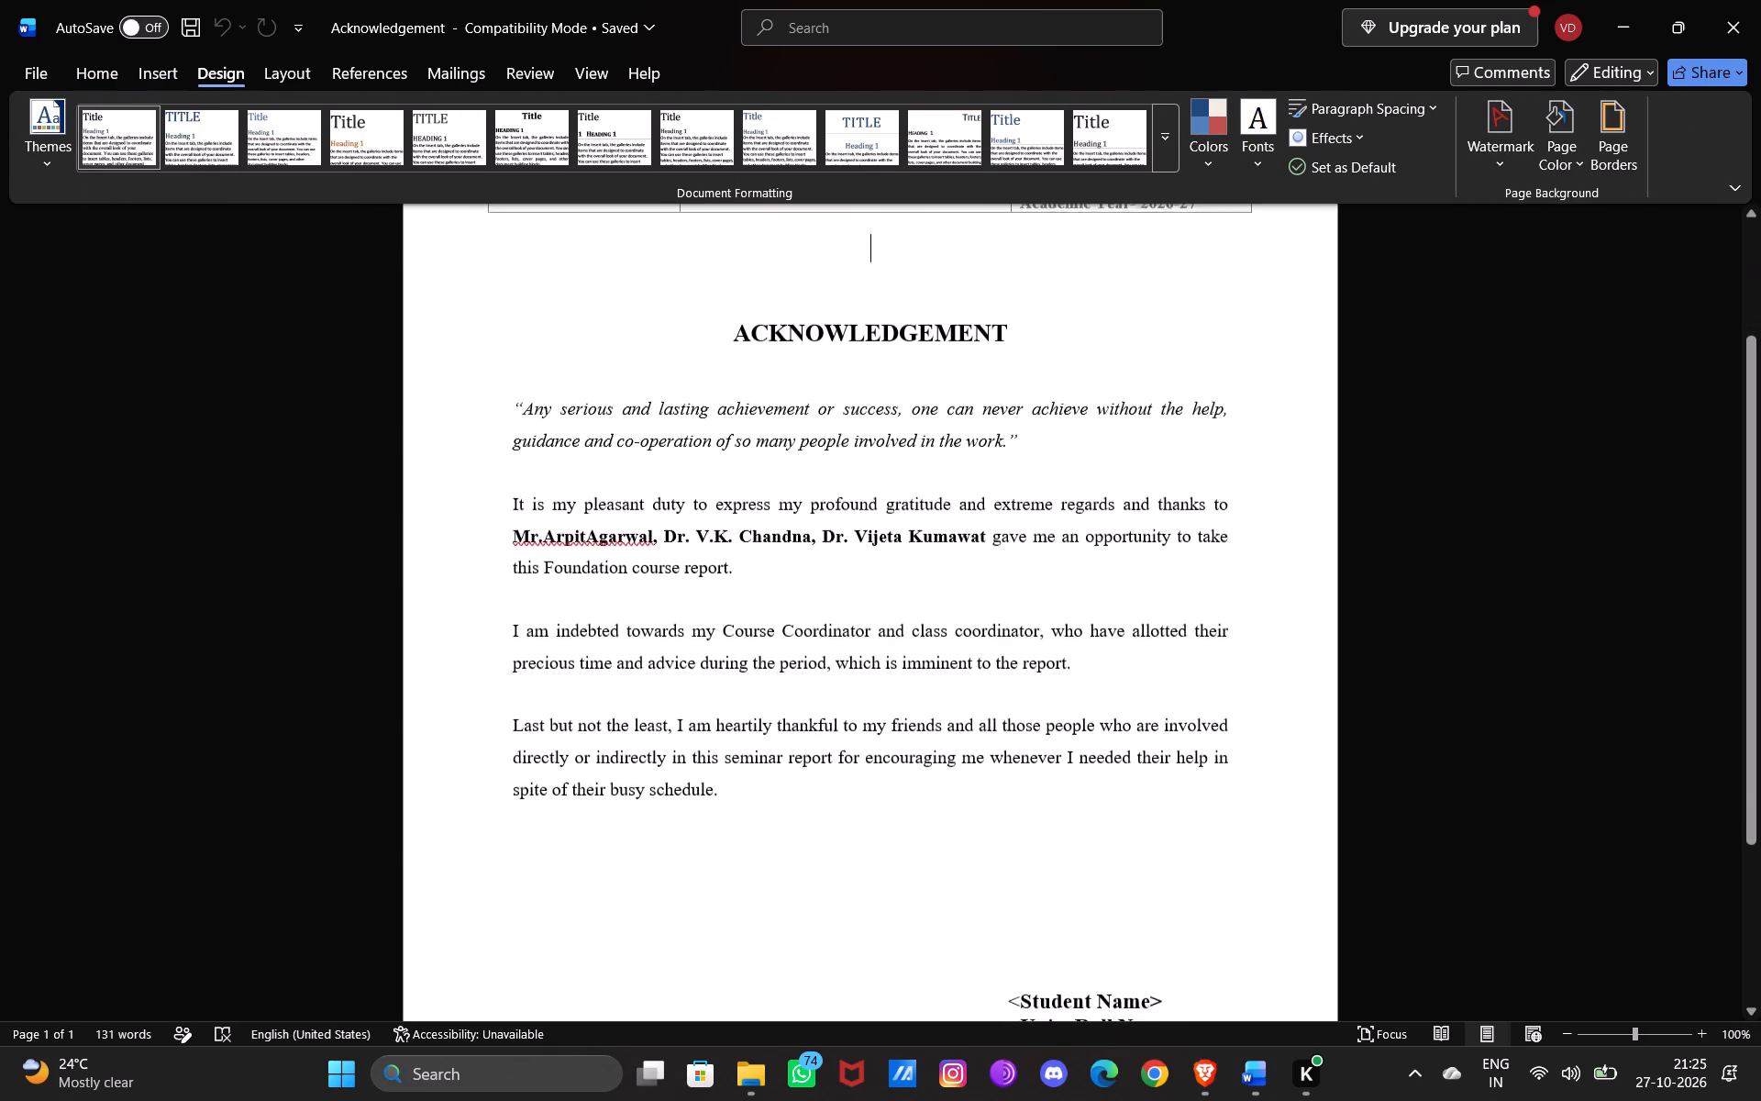
# Insert the missing spaces after "Mr." and between the first and last name of the first person thanked in the acknowledgement.
pyautogui.scroll(-1, 1386, 530)
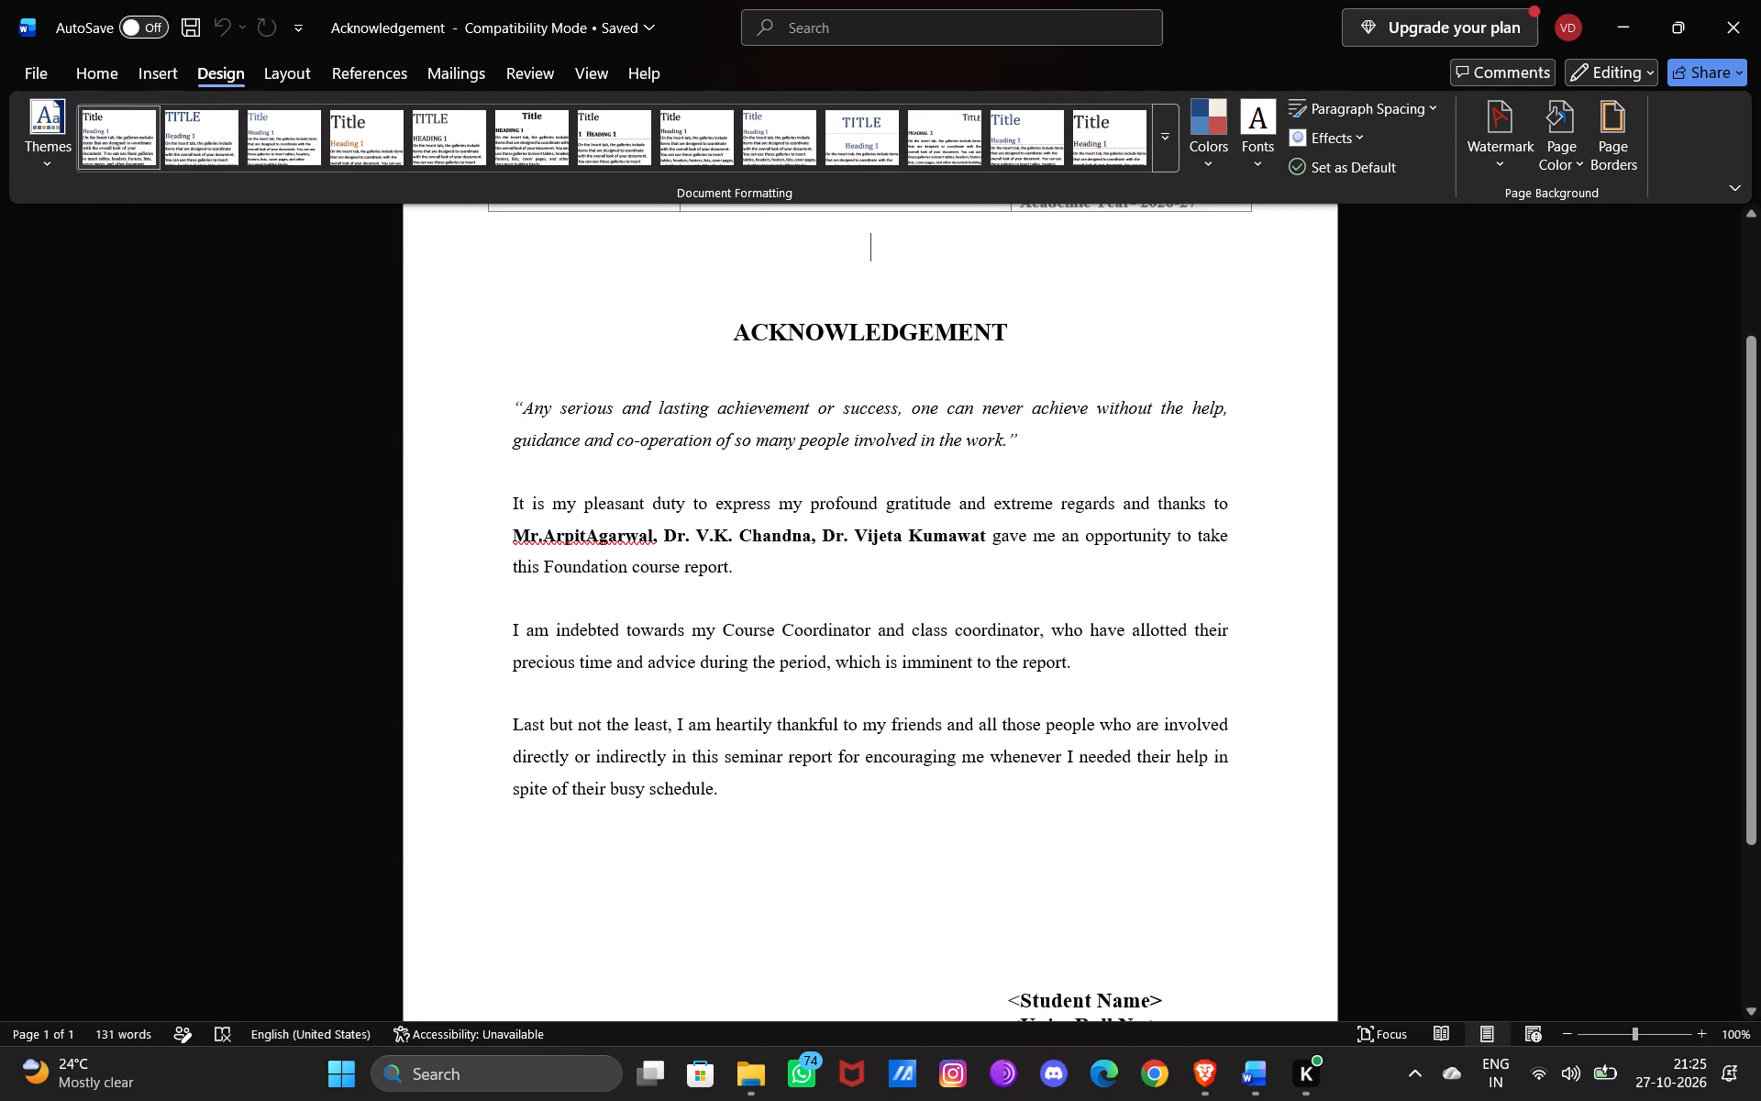
pyautogui.click(591, 534)
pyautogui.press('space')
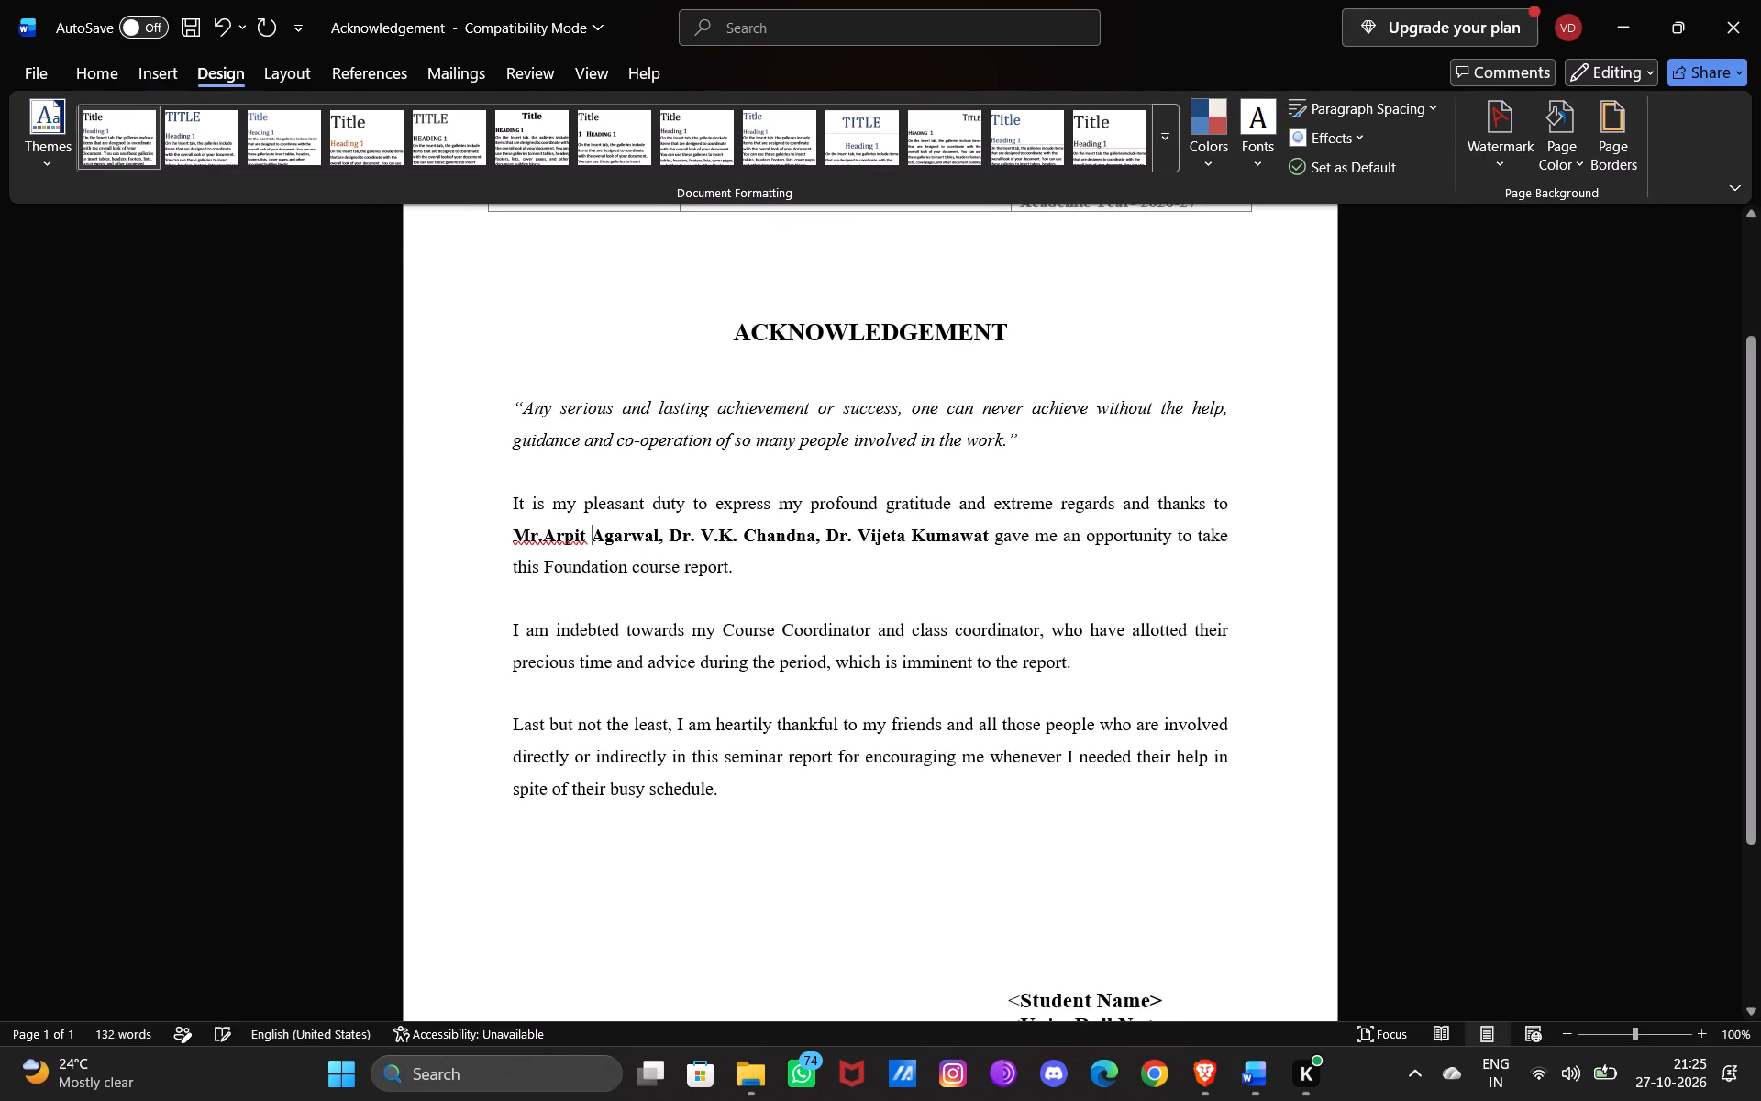
pyautogui.click(540, 537)
pyautogui.press('Right')
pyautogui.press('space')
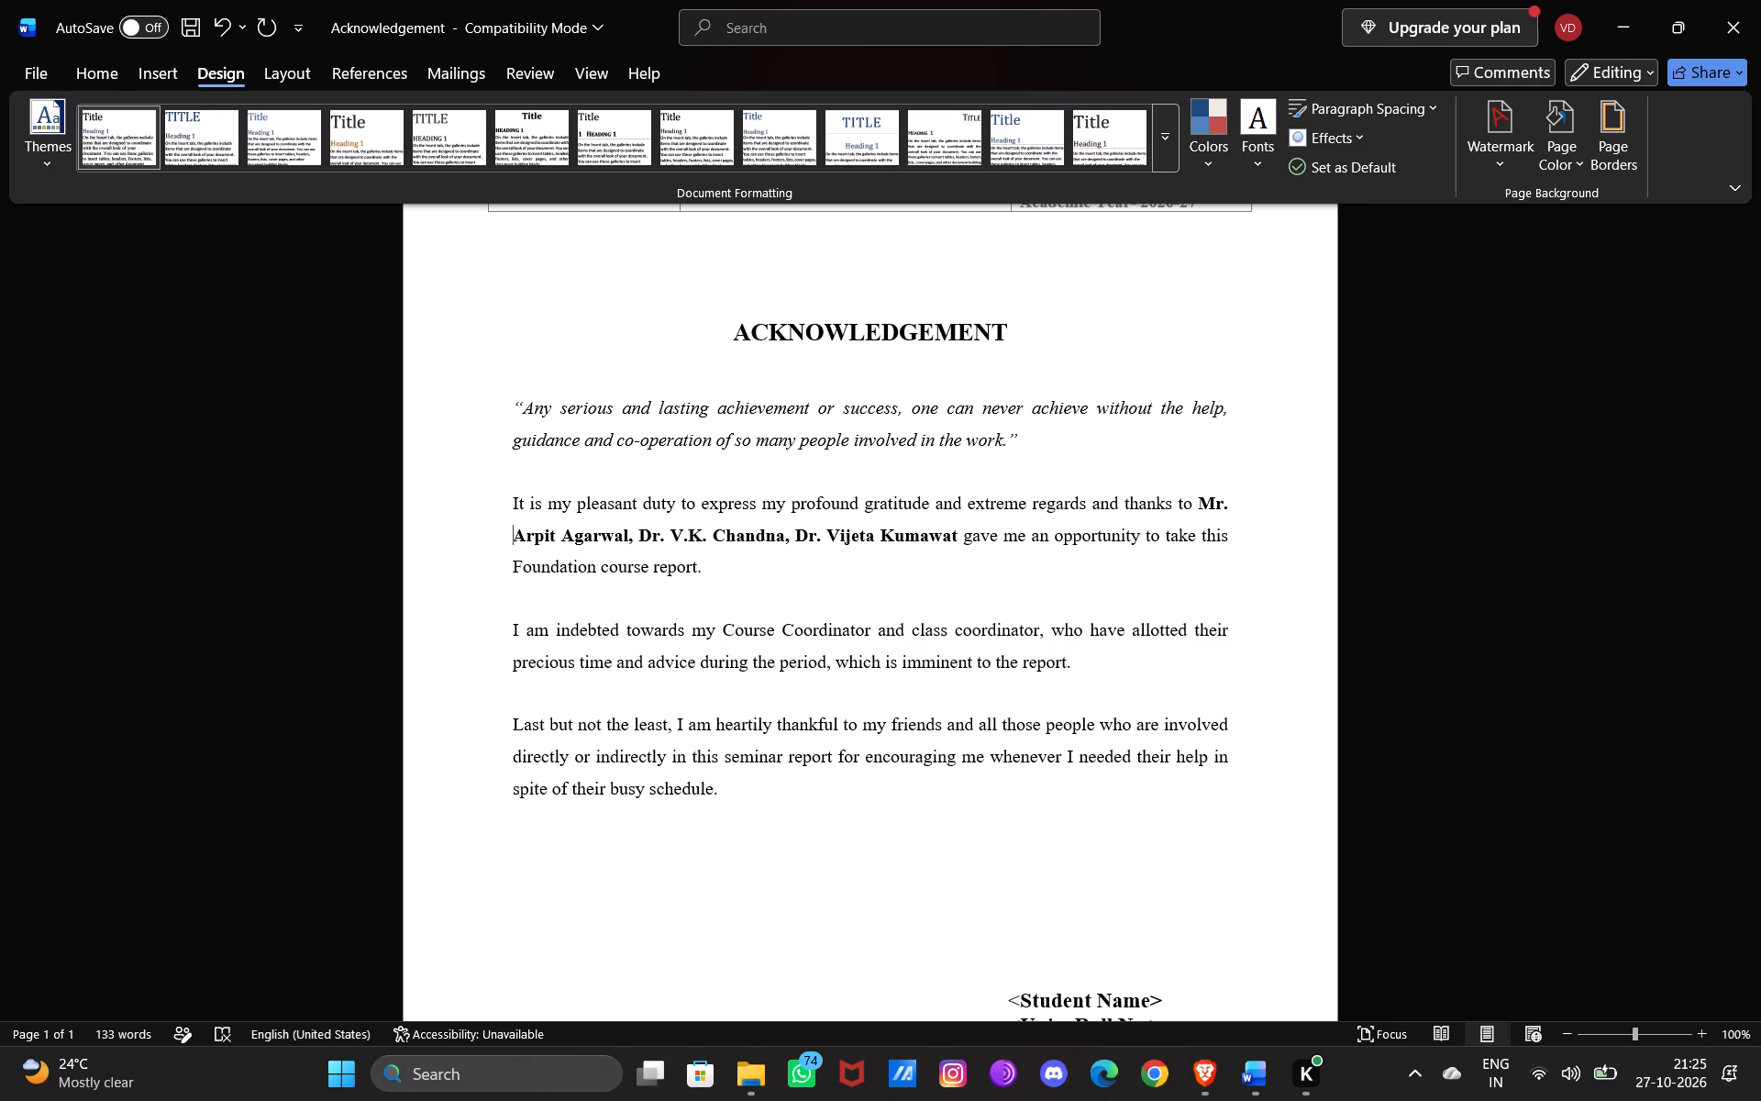
# Replace the name after the last "Dr." in the acknowledgement's thanks paragraph with the new faculty member's name.
pyautogui.click(958, 538)
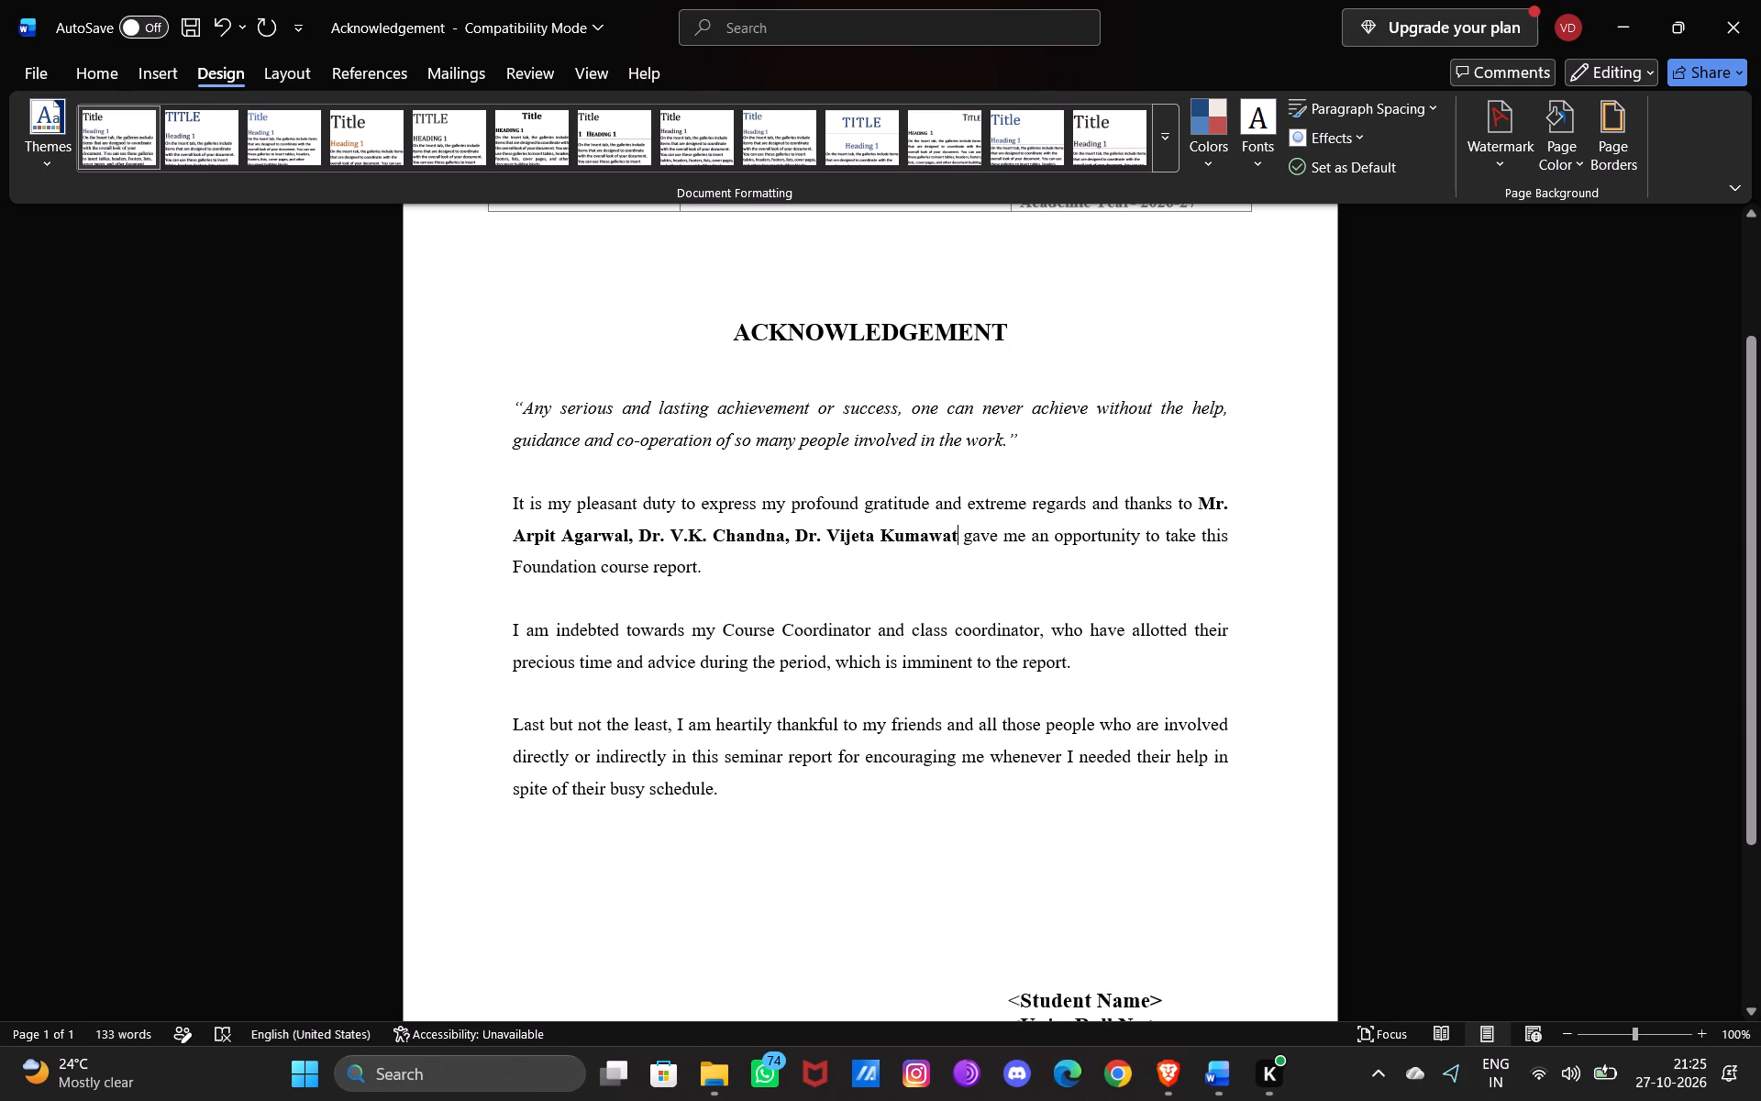
pyautogui.press('BackSpace')
pyautogui.press('BackSpace')
pyautogui.press('BackSpace')
pyautogui.press('BackSpace')
pyautogui.press('BackSpace')
pyautogui.press('BackSpace')
pyautogui.press('BackSpace')
pyautogui.press('BackSpace')
pyautogui.press('BackSpace')
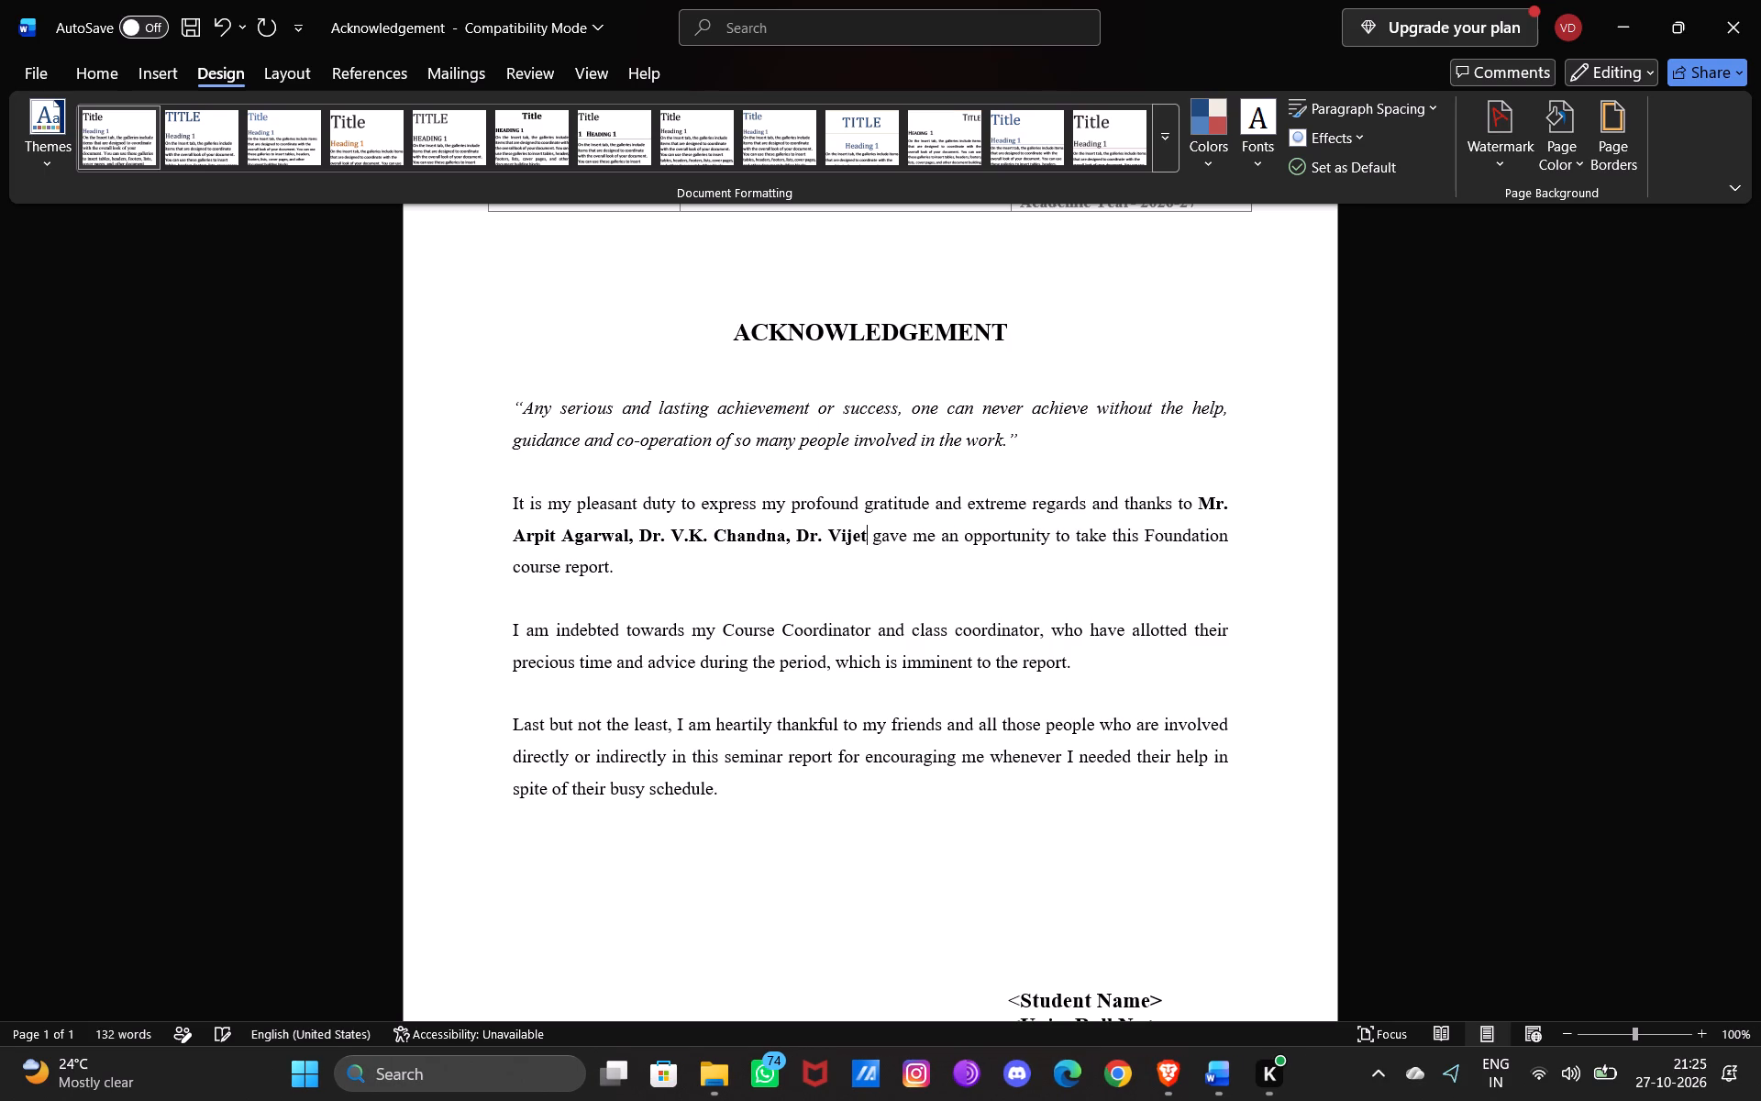
pyautogui.press('BackSpace')
pyautogui.press('BackSpace')
pyautogui.press('BackSpace')
pyautogui.press('BackSpace')
pyautogui.press('BackSpace')
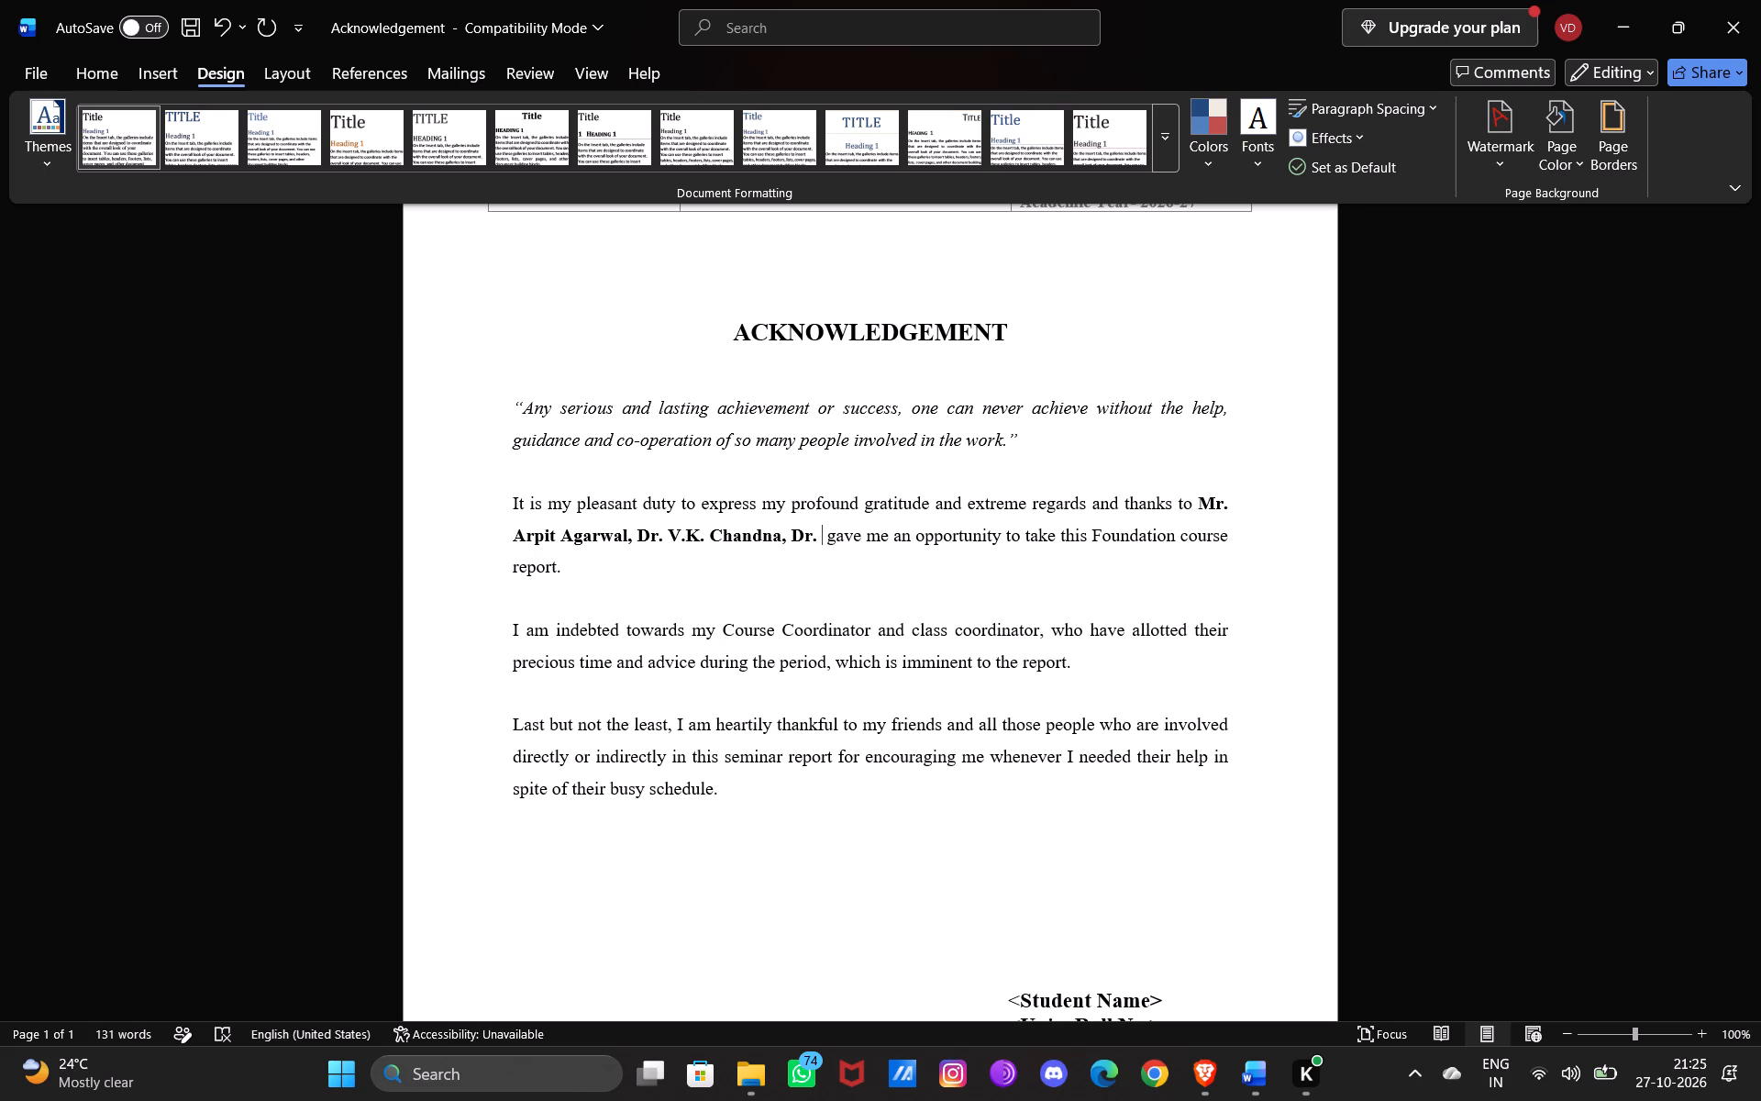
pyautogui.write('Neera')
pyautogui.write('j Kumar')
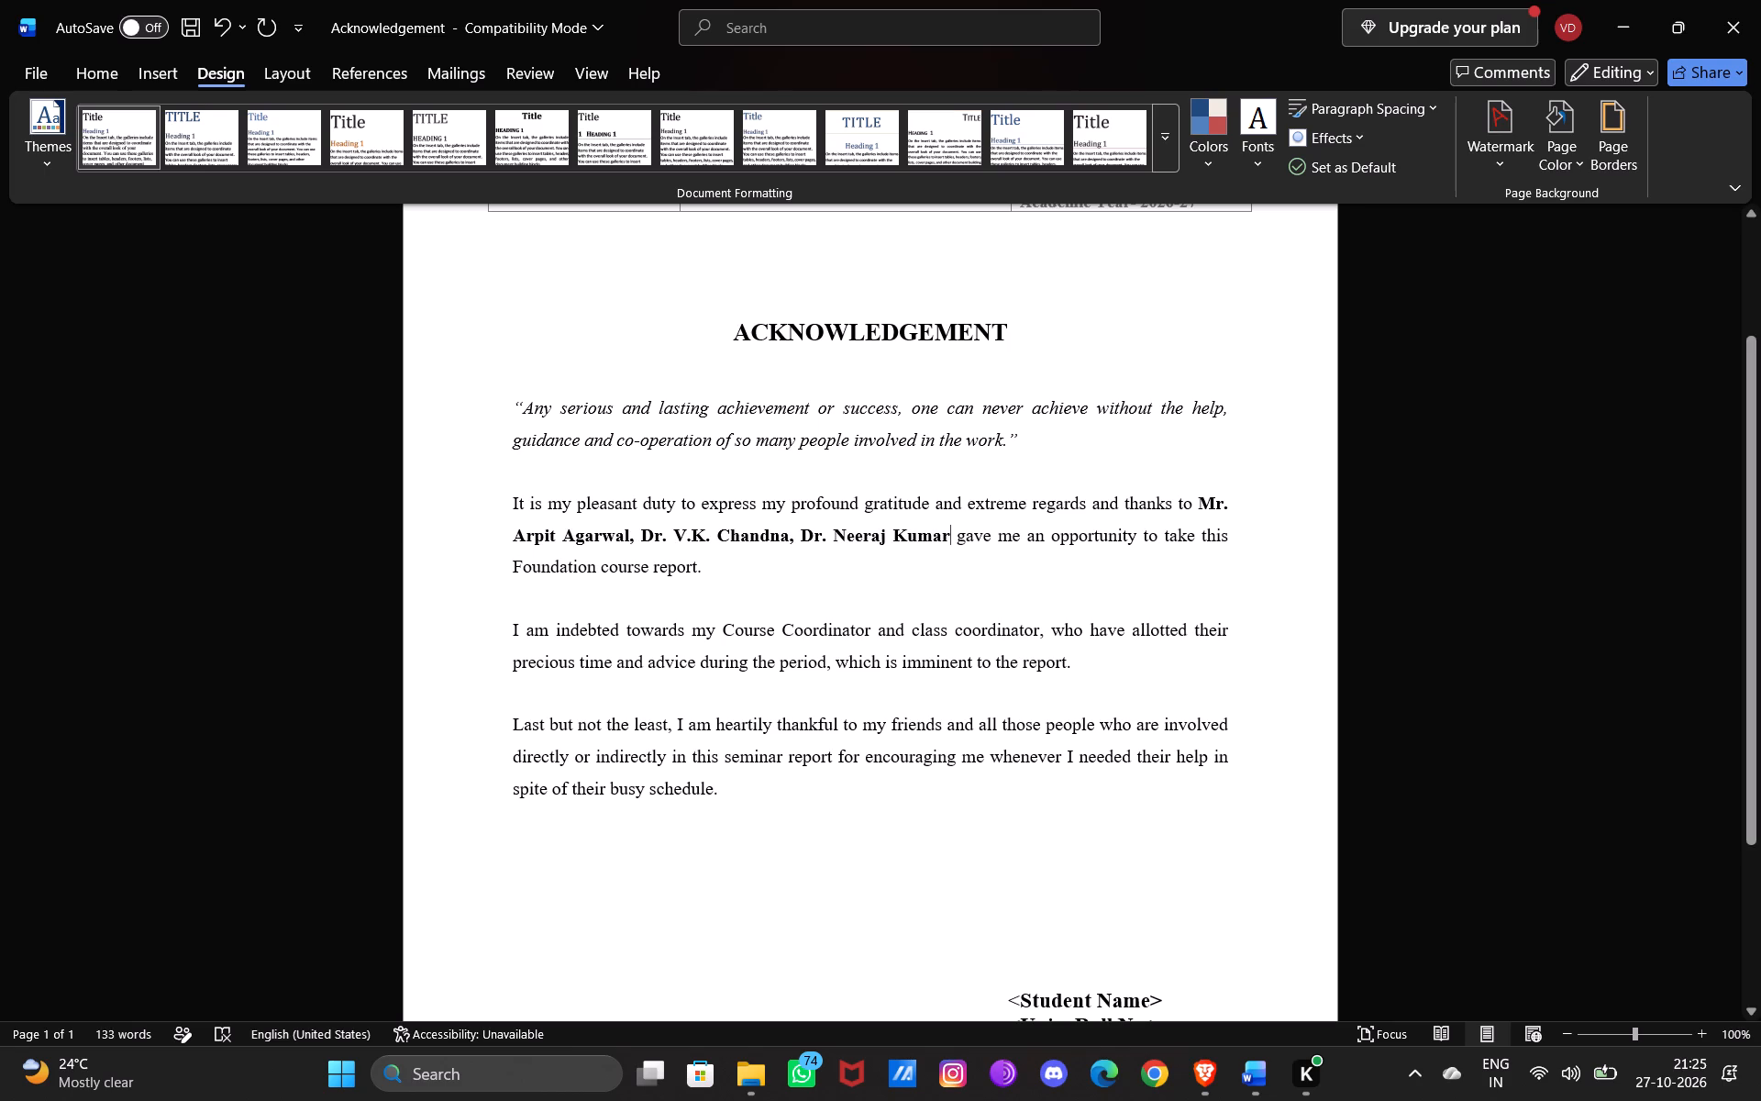
# Replace the "<Student Name>" placeholder at the end of the acknowledgement with the student's name.
pyautogui.scroll(-1, 1093, 686)
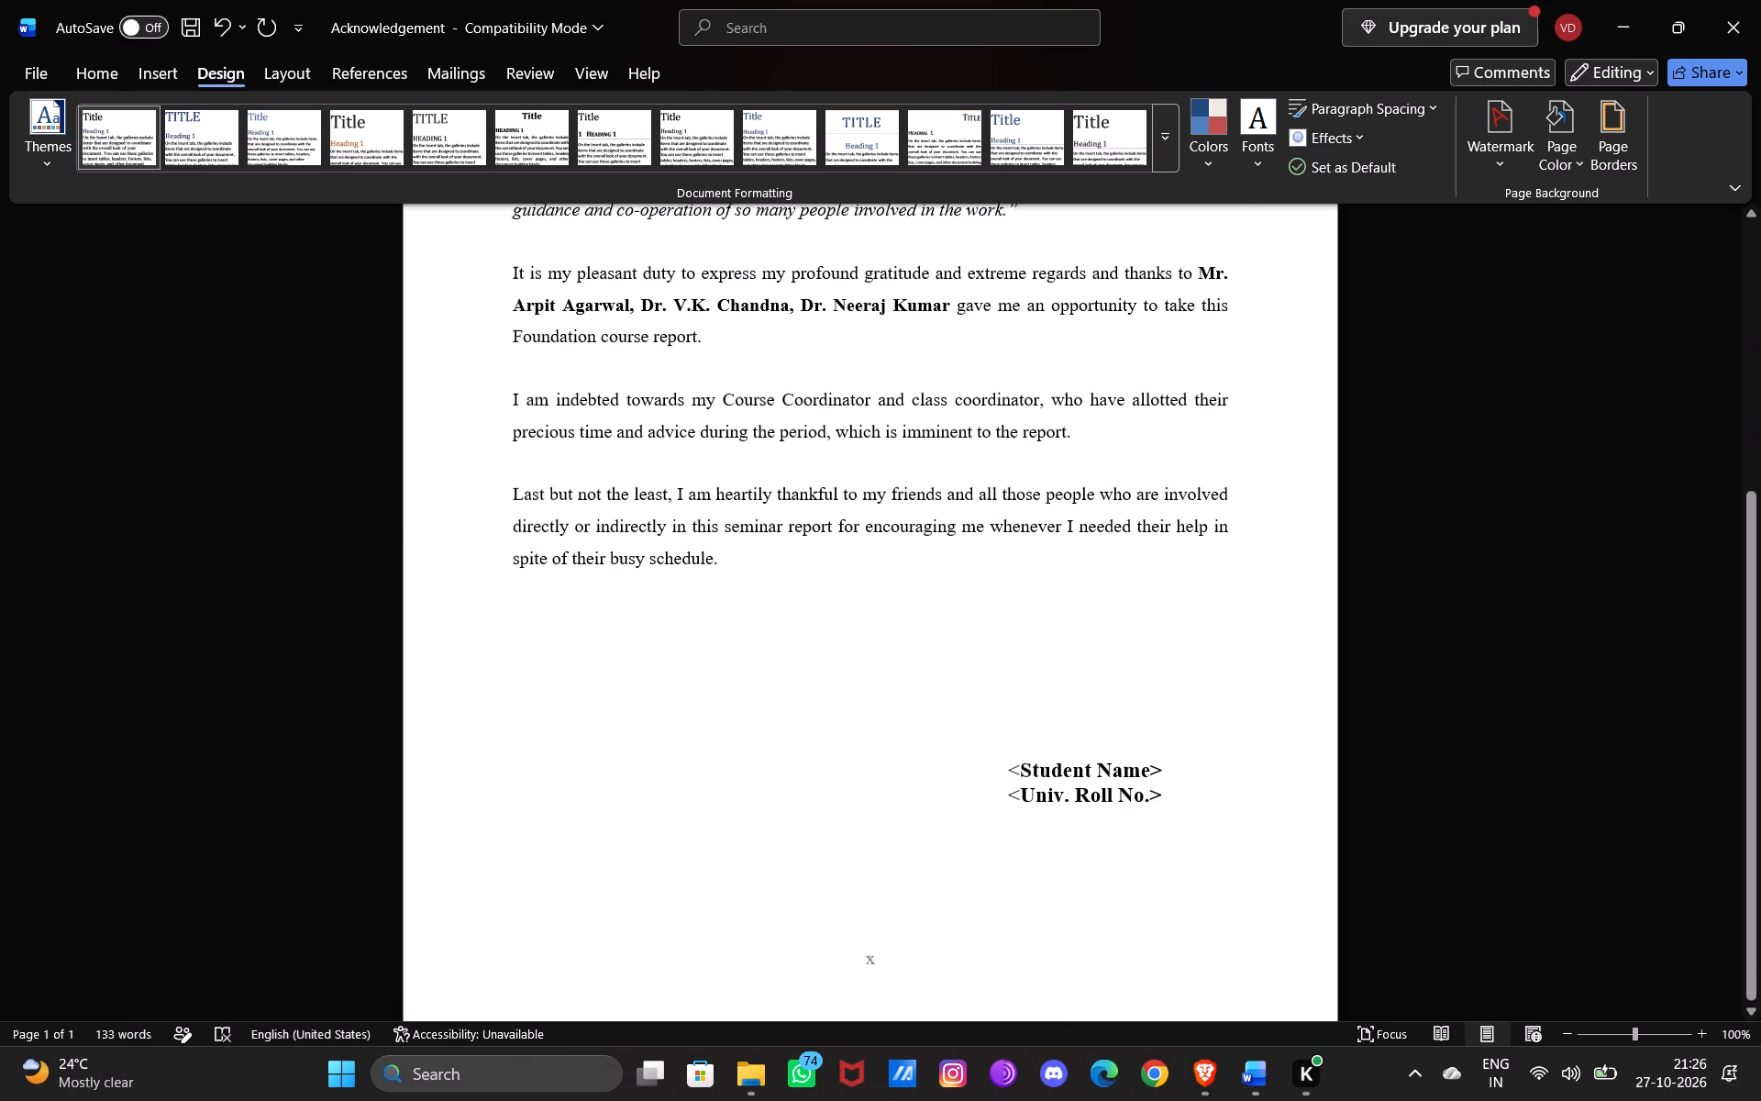
pyautogui.scroll(-1, 1093, 686)
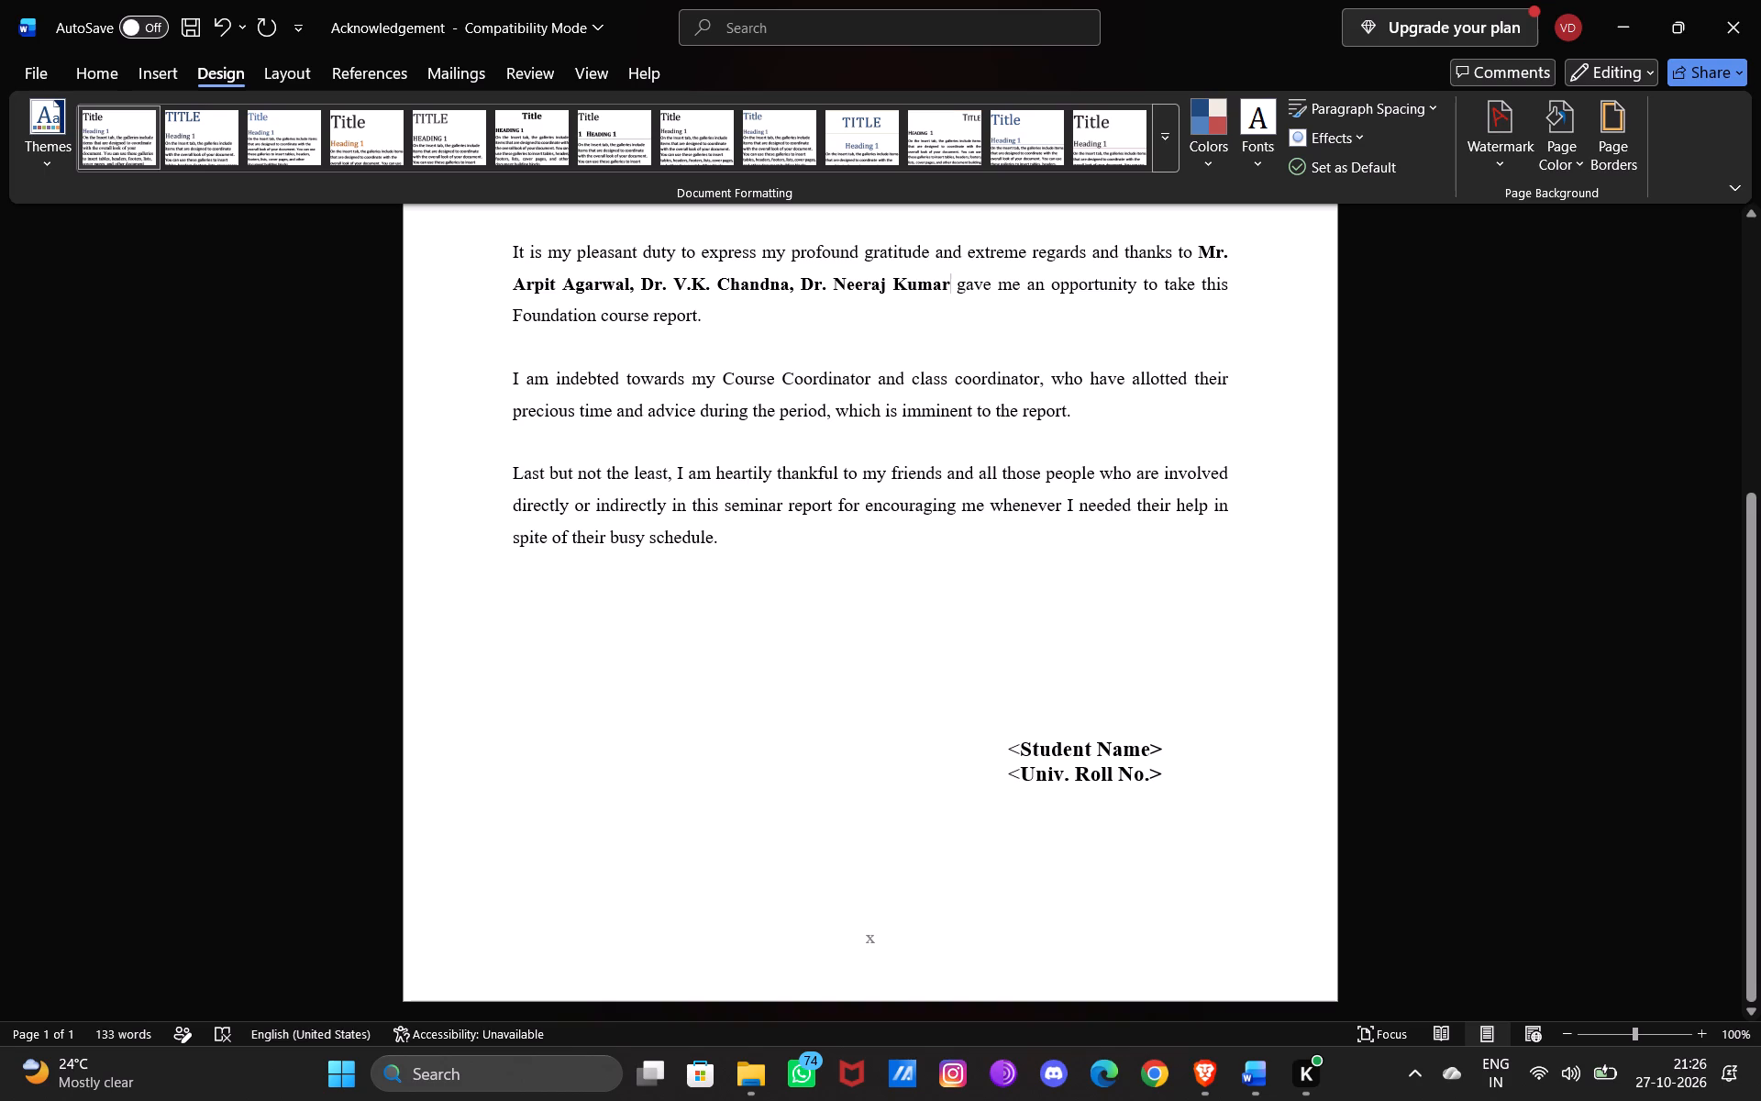
pyautogui.moveTo(1165, 749); pyautogui.dragTo(1012, 743)
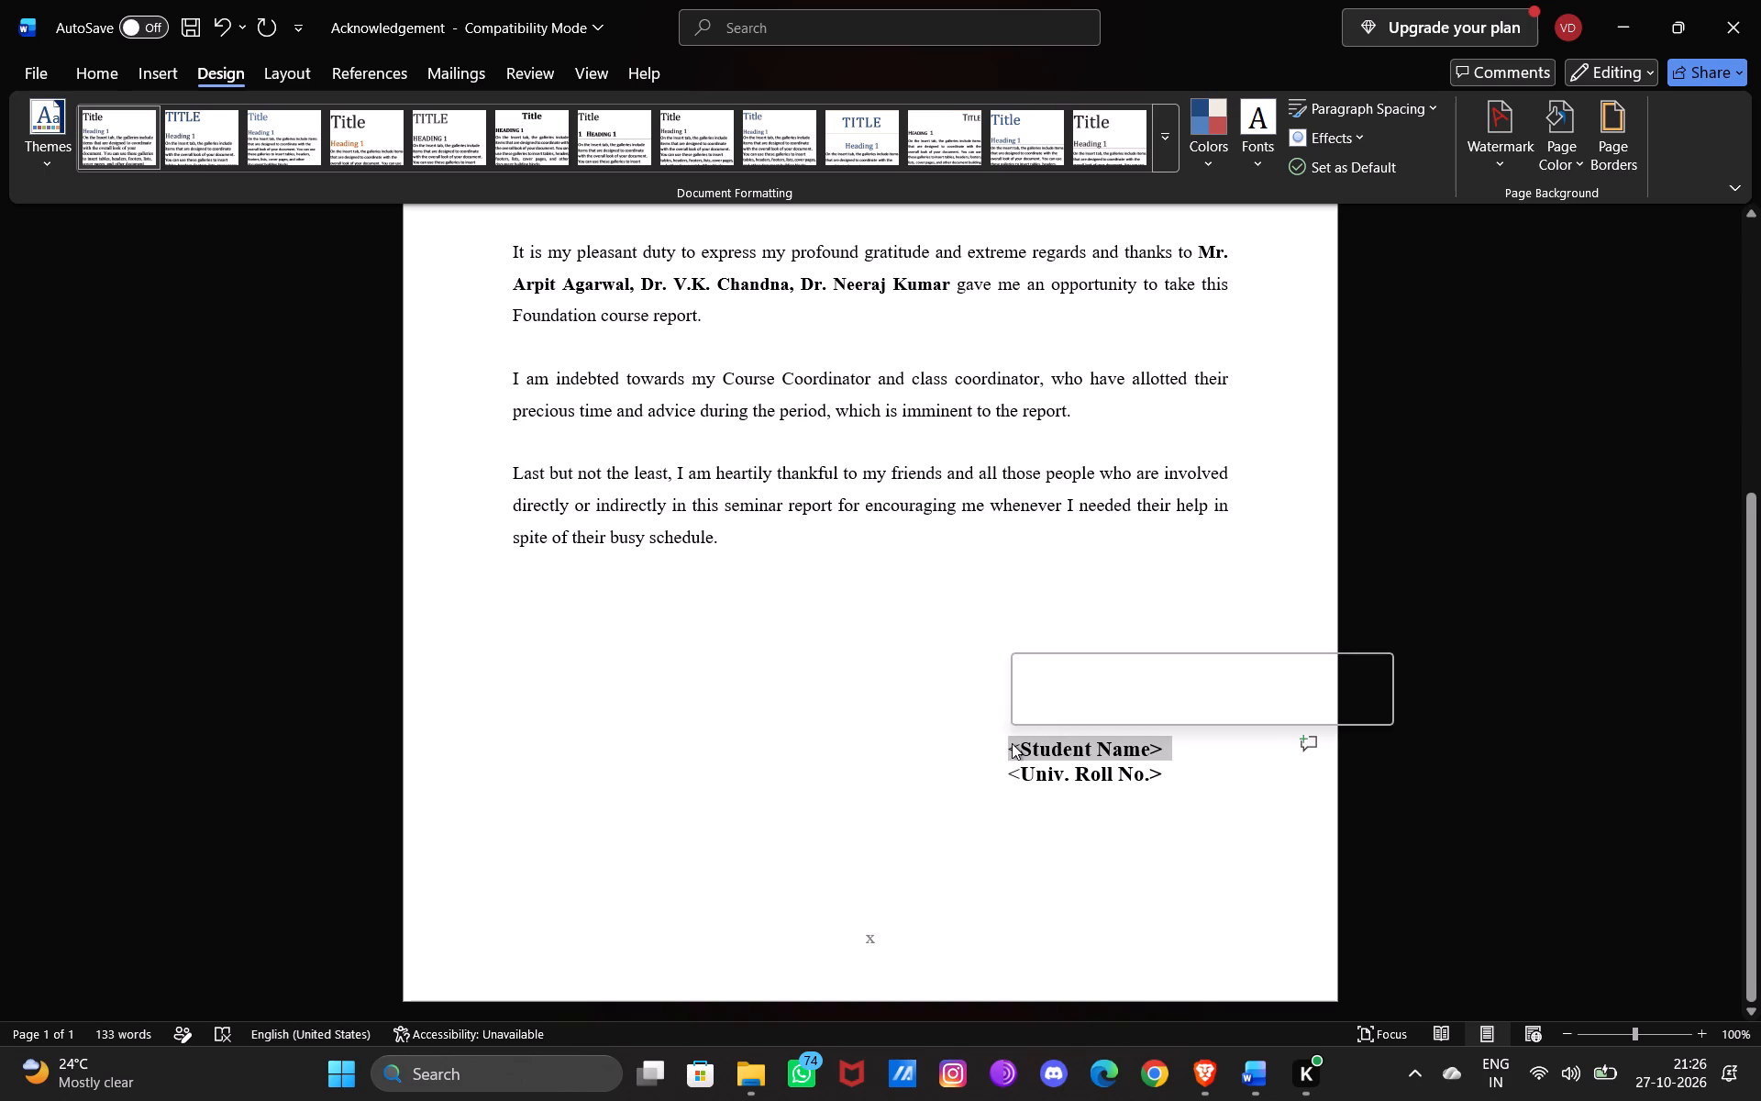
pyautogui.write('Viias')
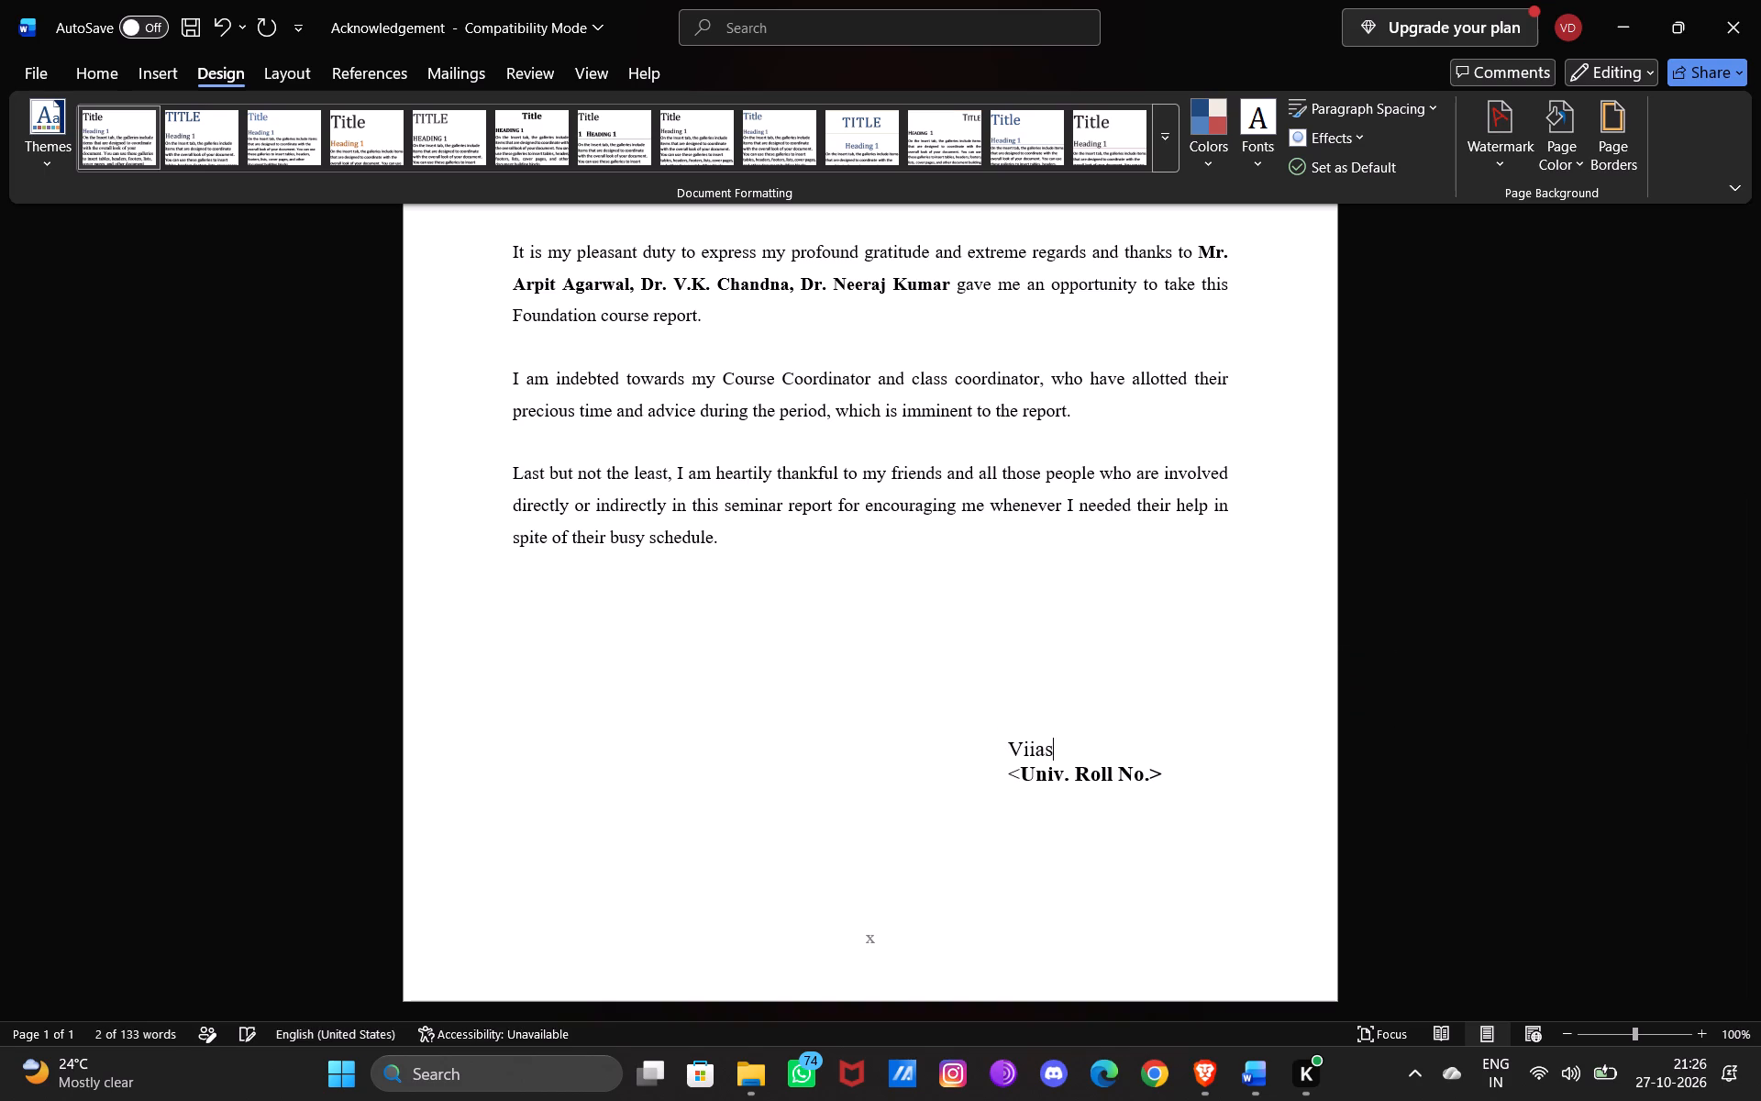
# Correct the spelling of the student's first name in the signature block below the acknowledgement text.
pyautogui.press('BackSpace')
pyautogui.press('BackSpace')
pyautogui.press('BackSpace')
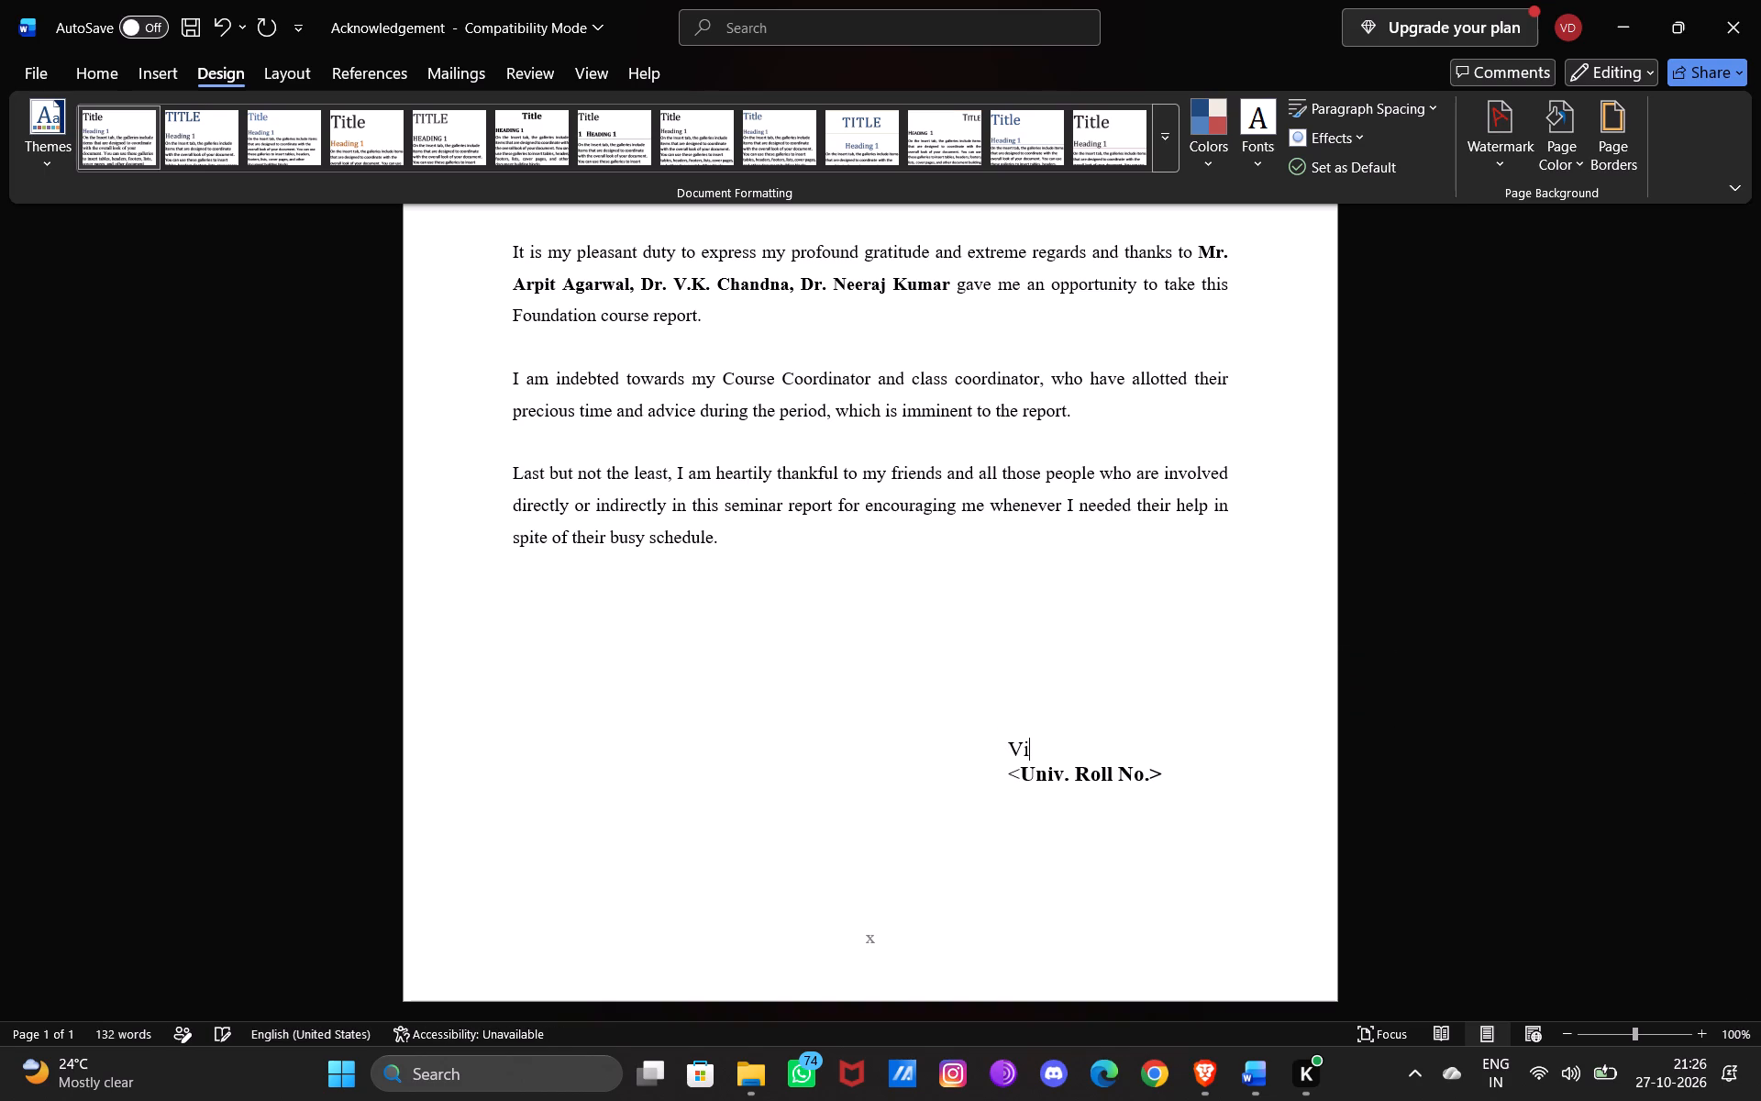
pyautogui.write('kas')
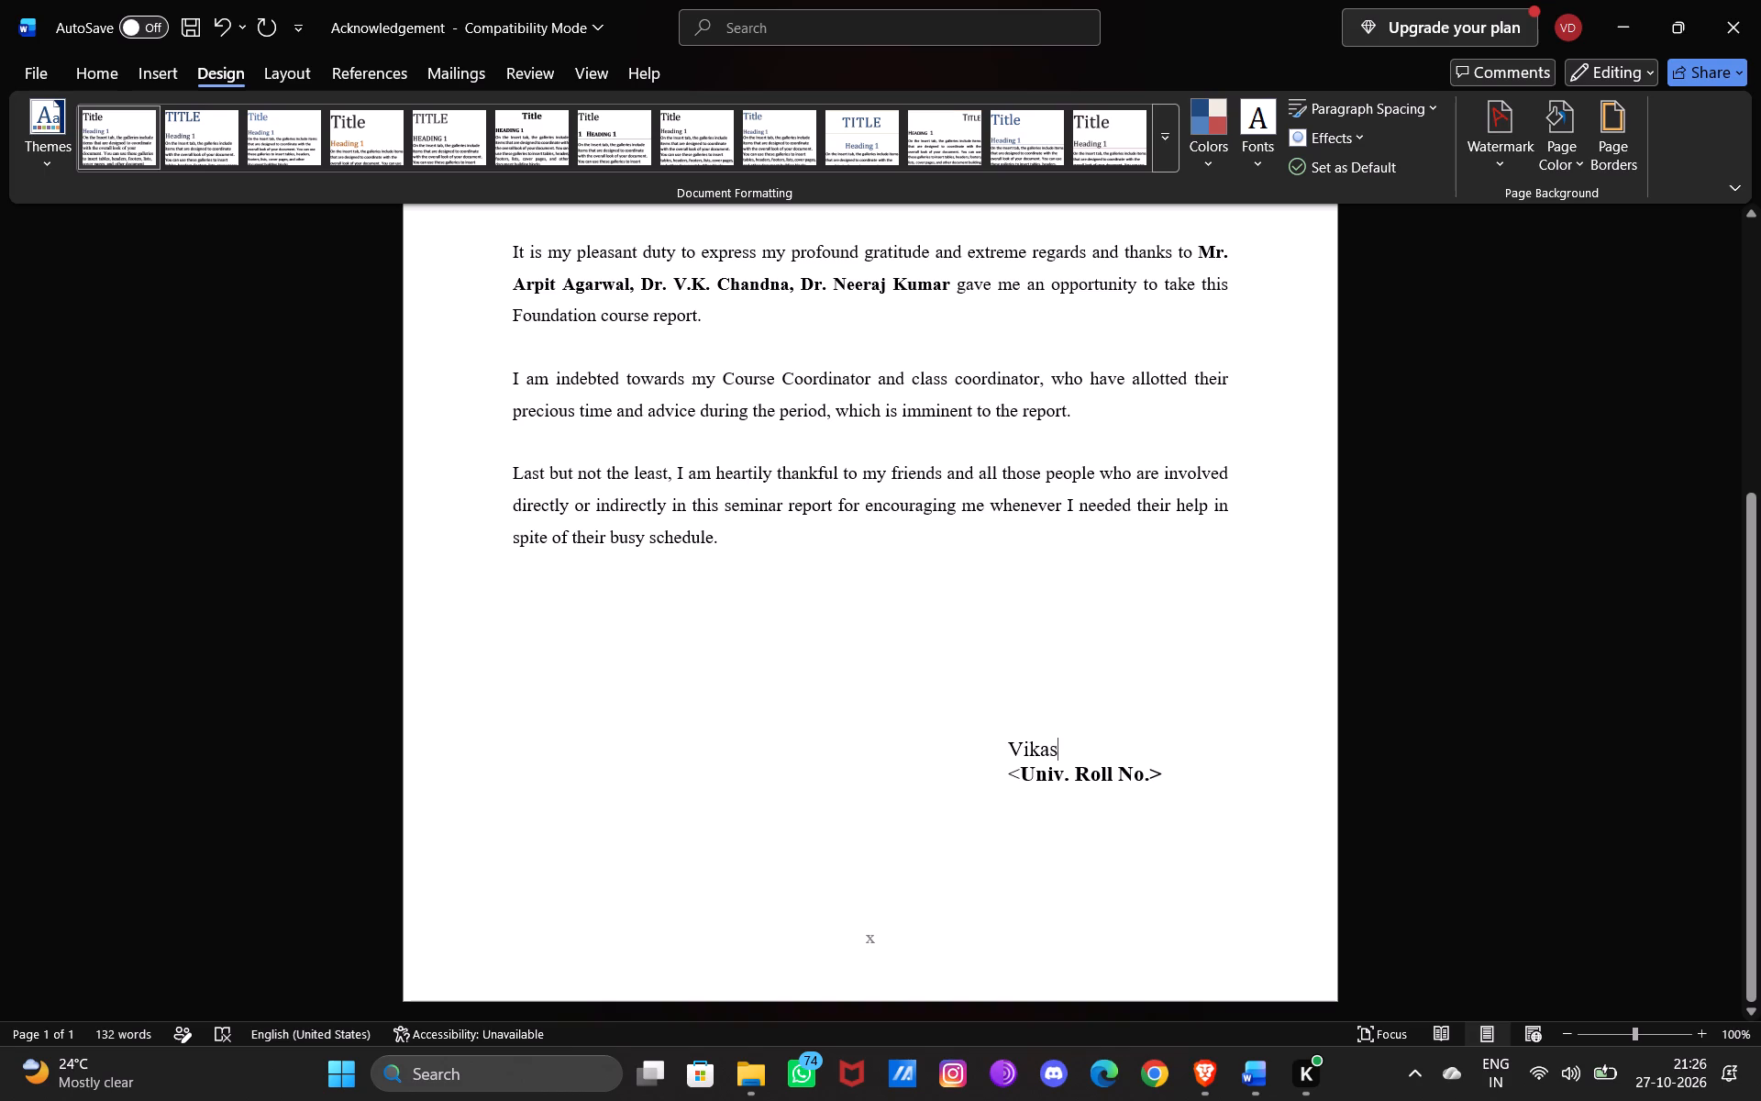
# Replace the "<Univ. Roll No.>" placeholder under the student name with the student's university roll number.
pyautogui.moveTo(1158, 775); pyautogui.dragTo(1003, 773)
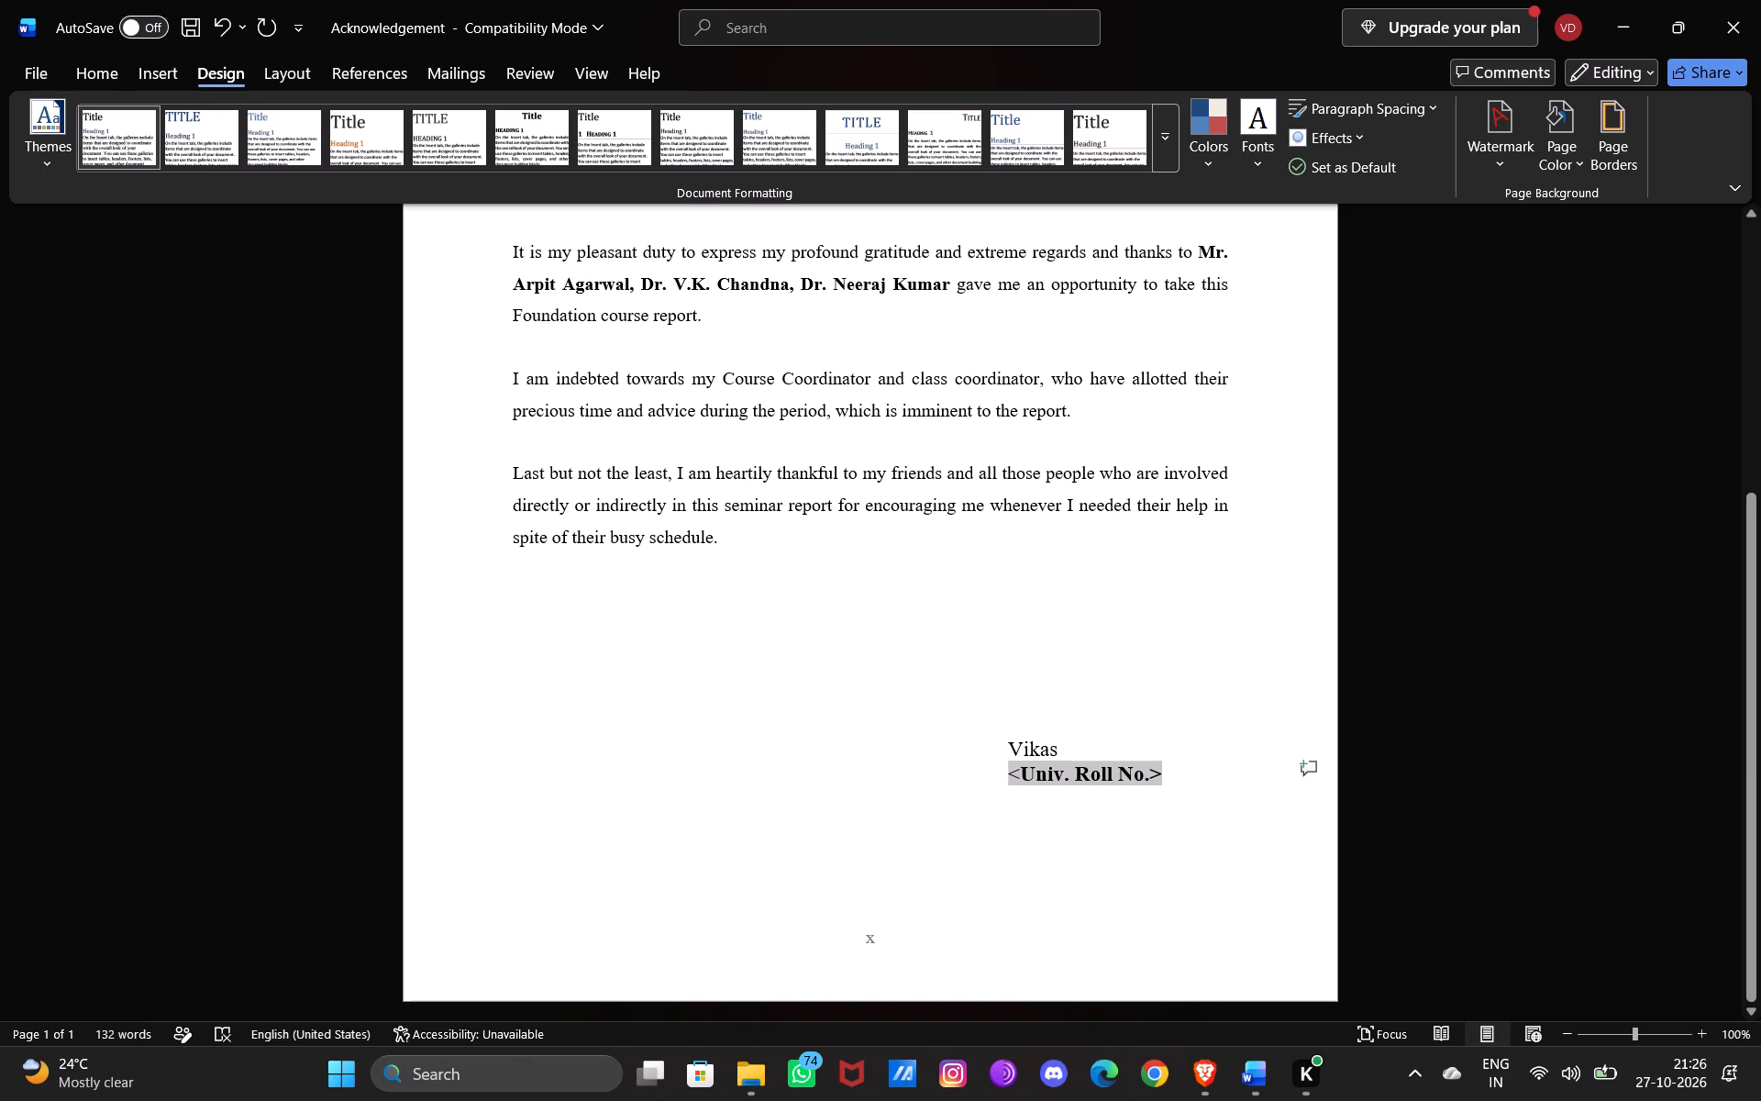
pyautogui.moveTo(1003, 773); pyautogui.dragTo(1009, 773)
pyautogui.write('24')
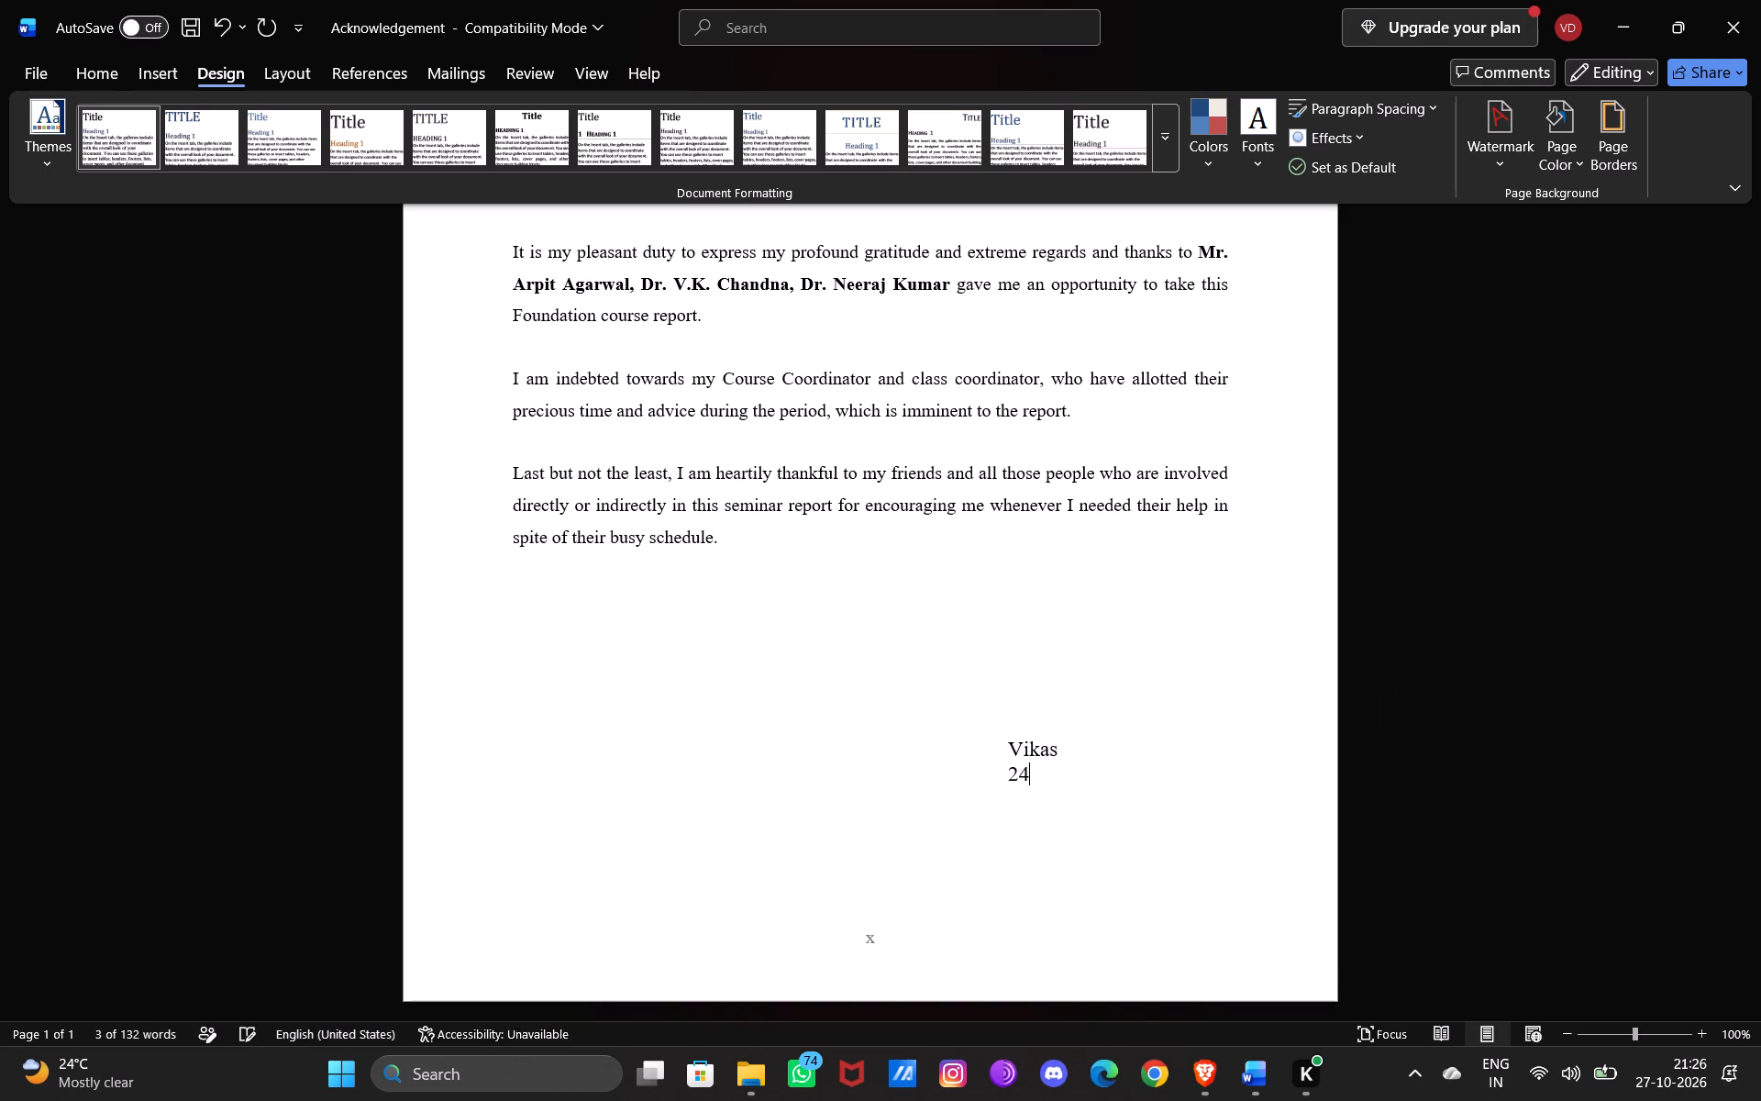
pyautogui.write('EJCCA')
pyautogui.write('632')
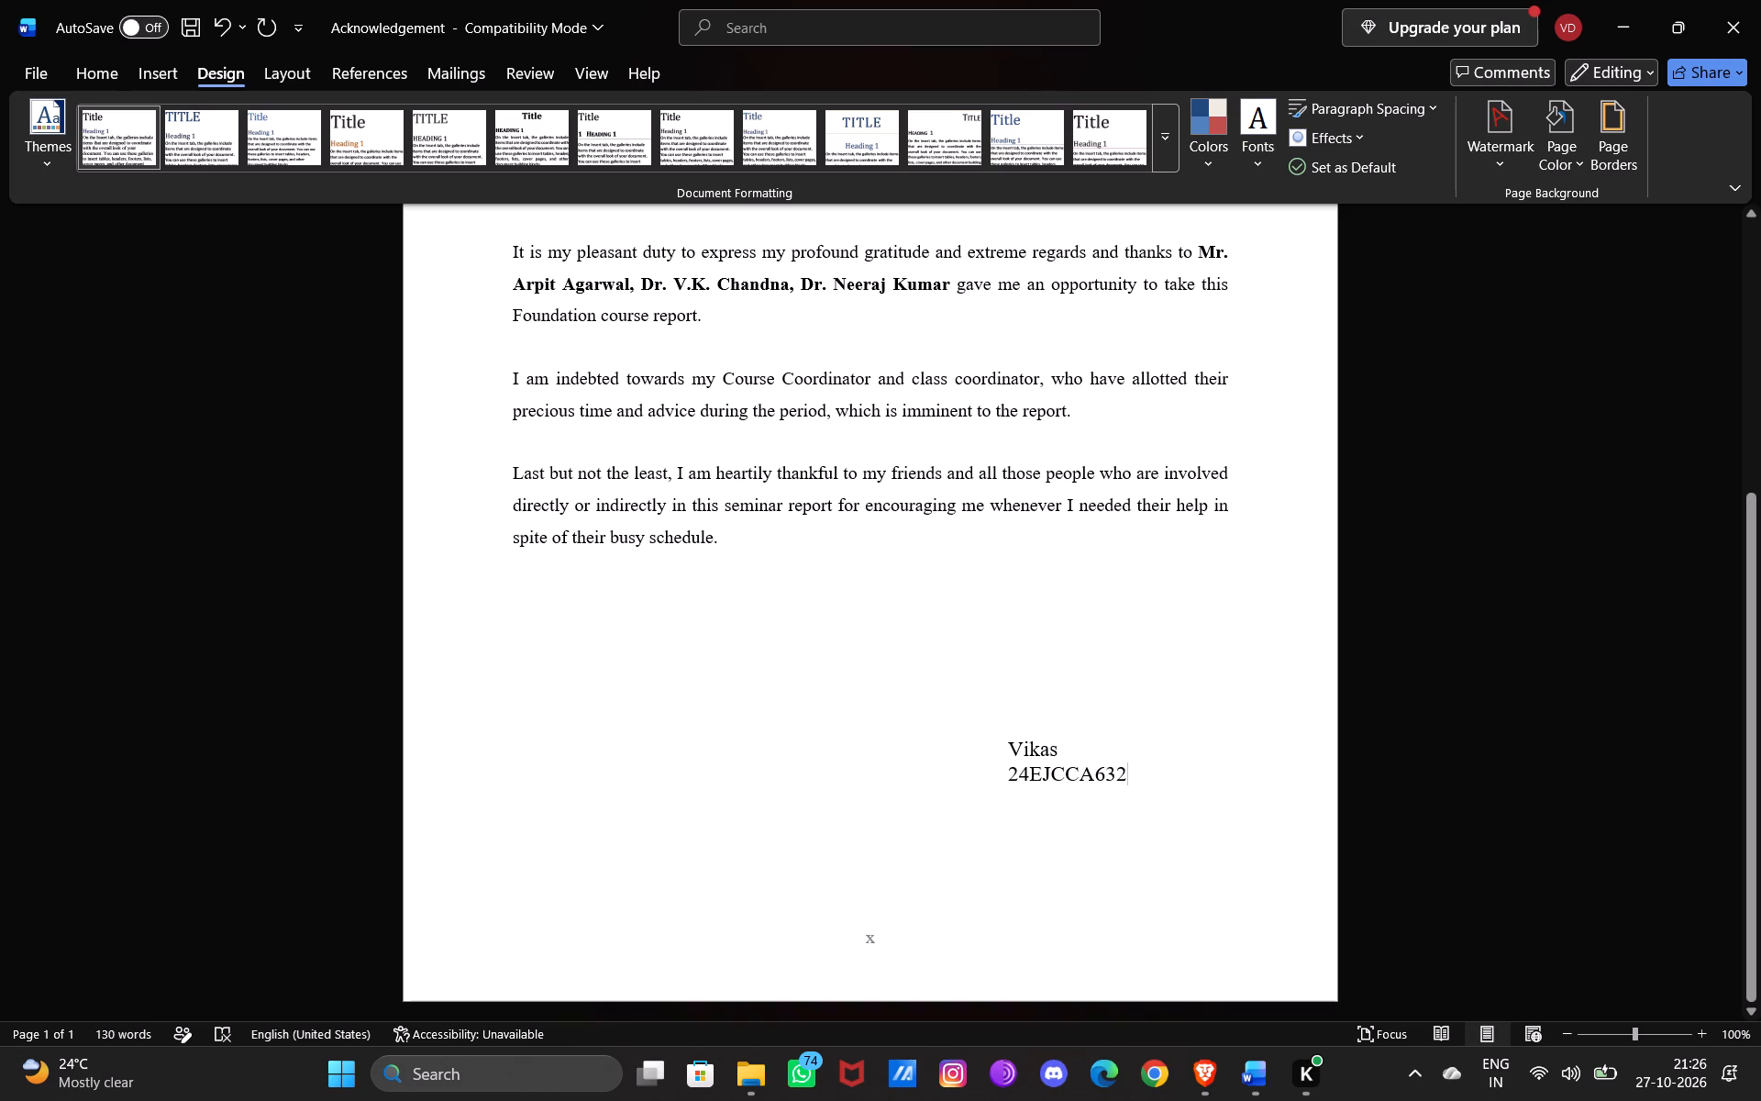
# Make the student name and roll number in the signature block bold.
pyautogui.moveTo(1132, 772); pyautogui.dragTo(1006, 747)
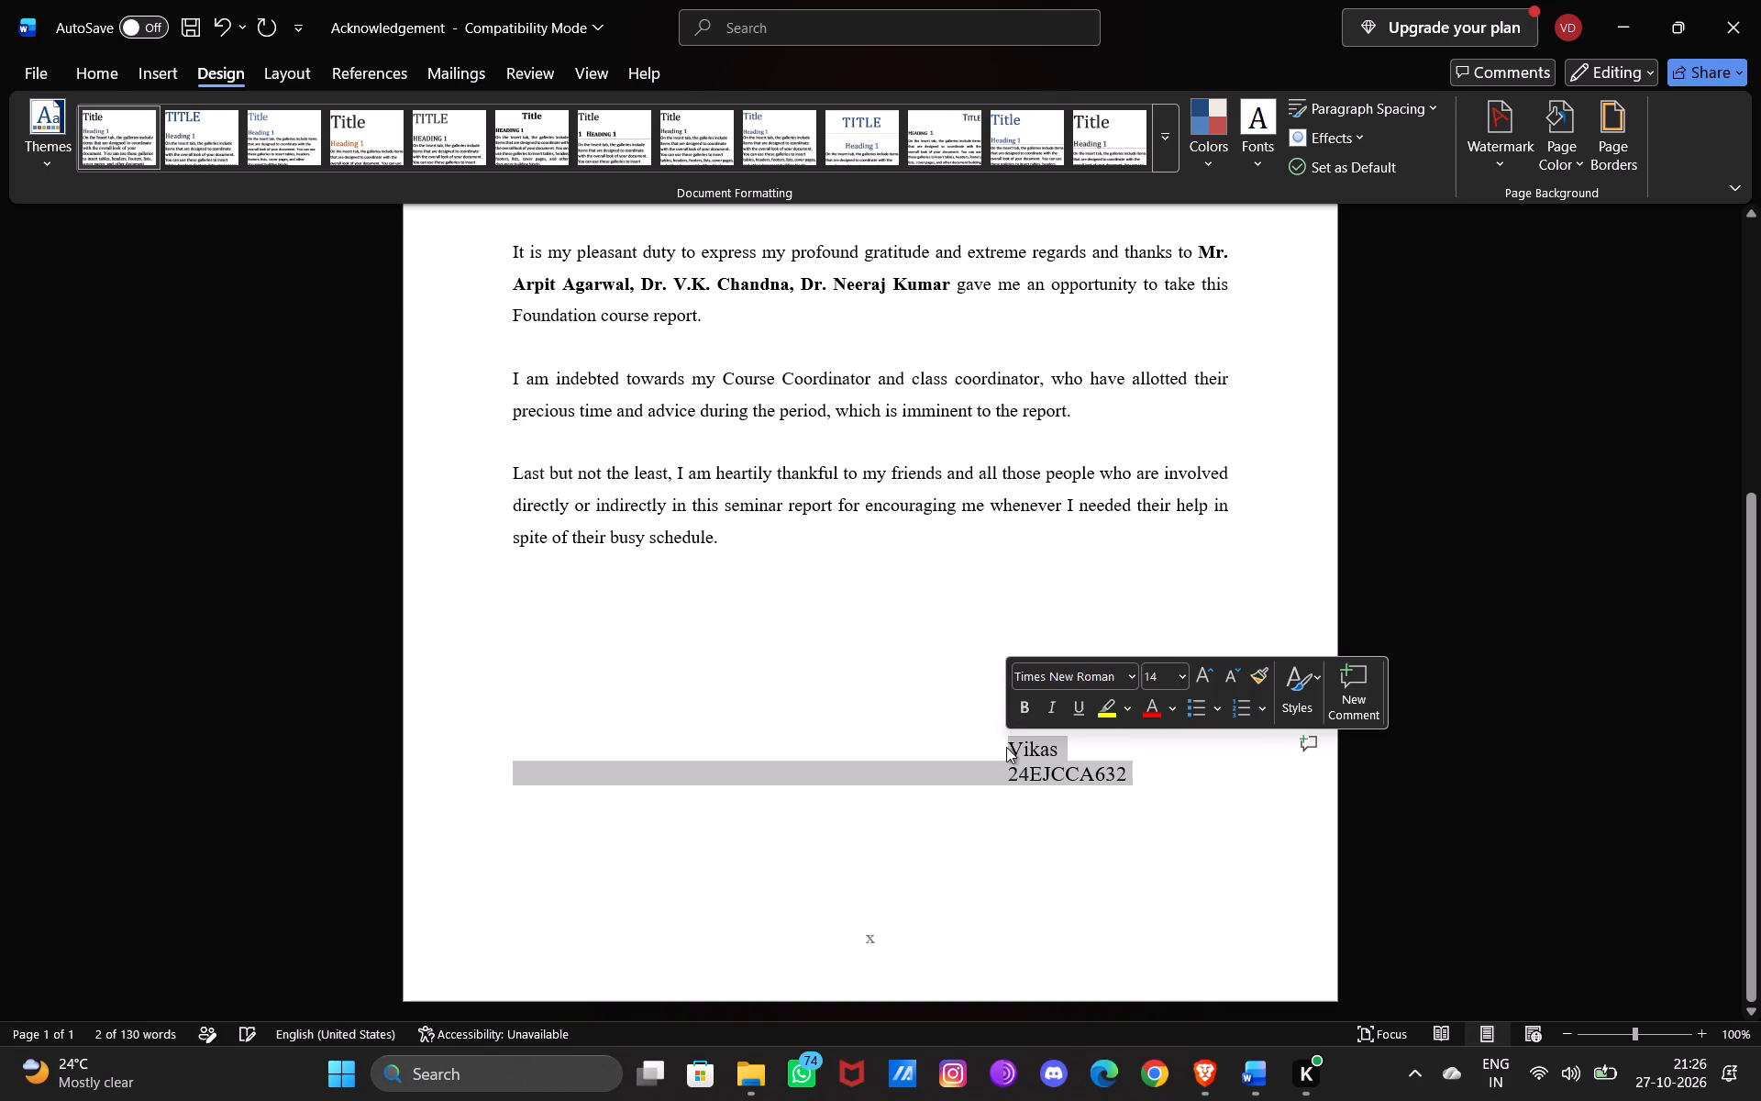
pyautogui.click(1028, 706)
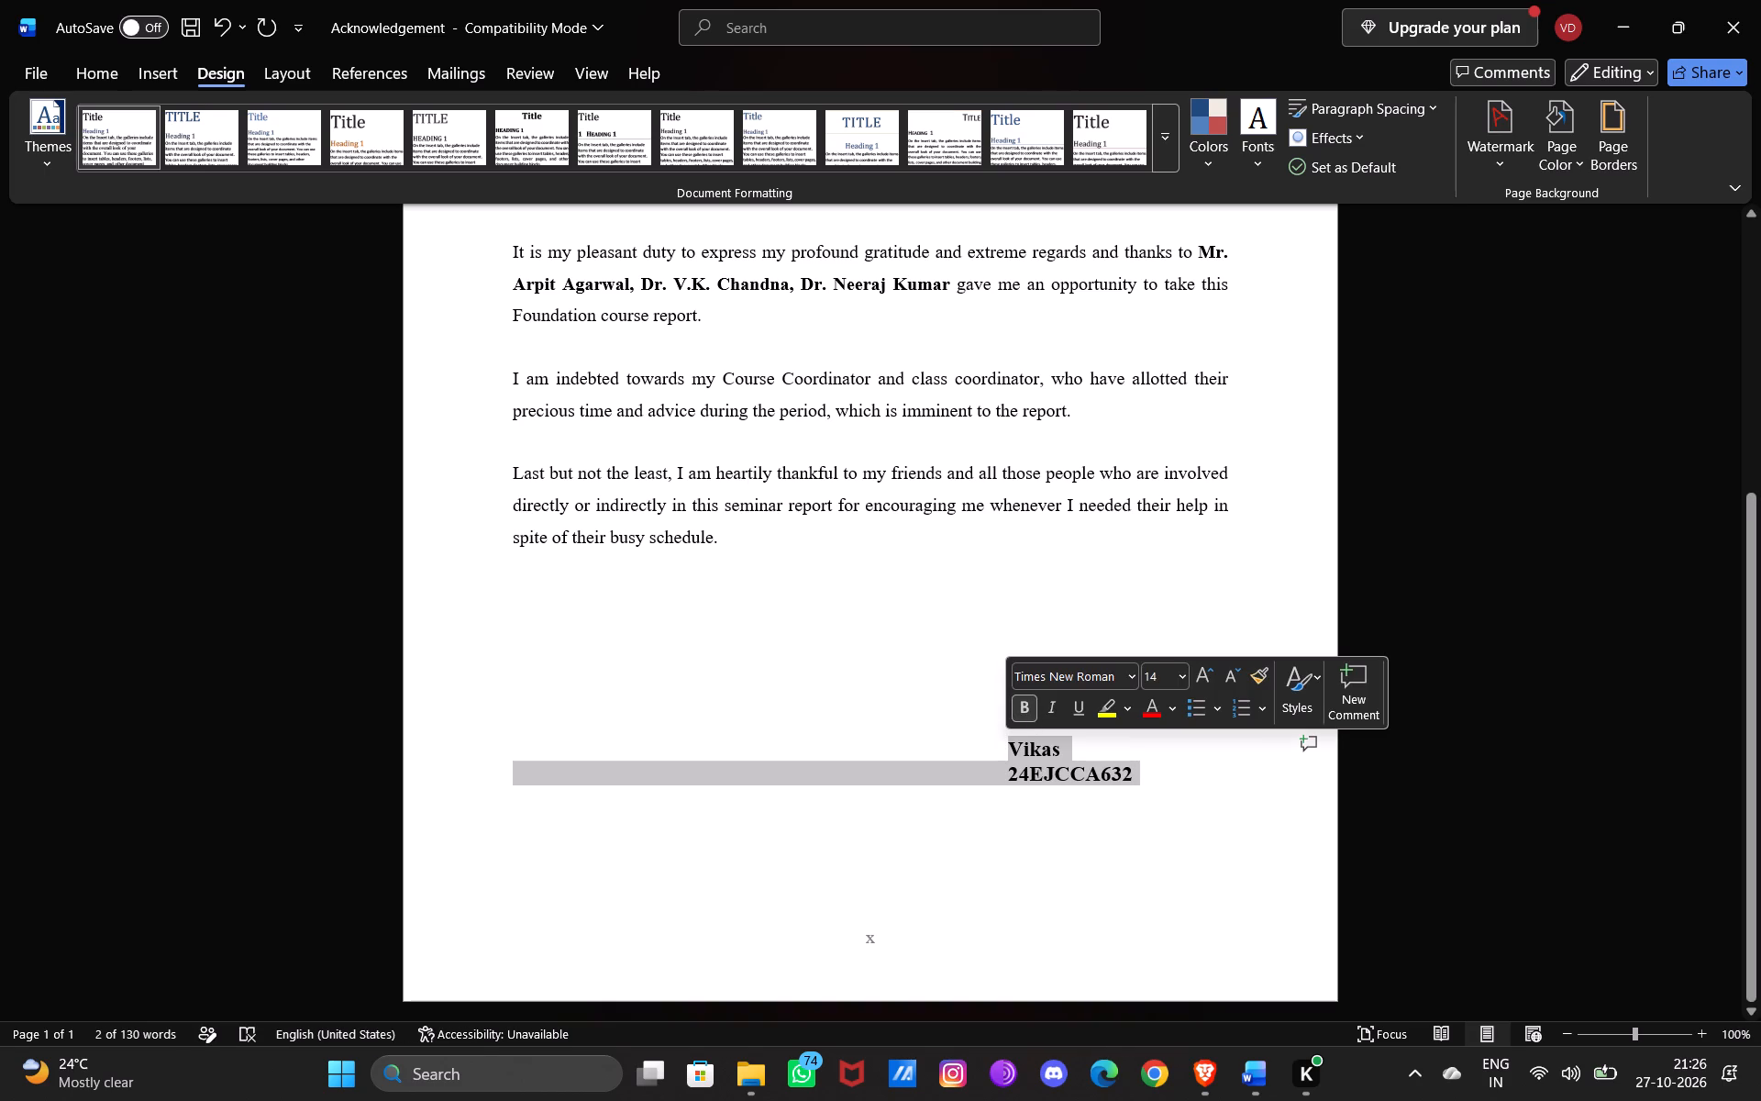
pyautogui.click(1152, 785)
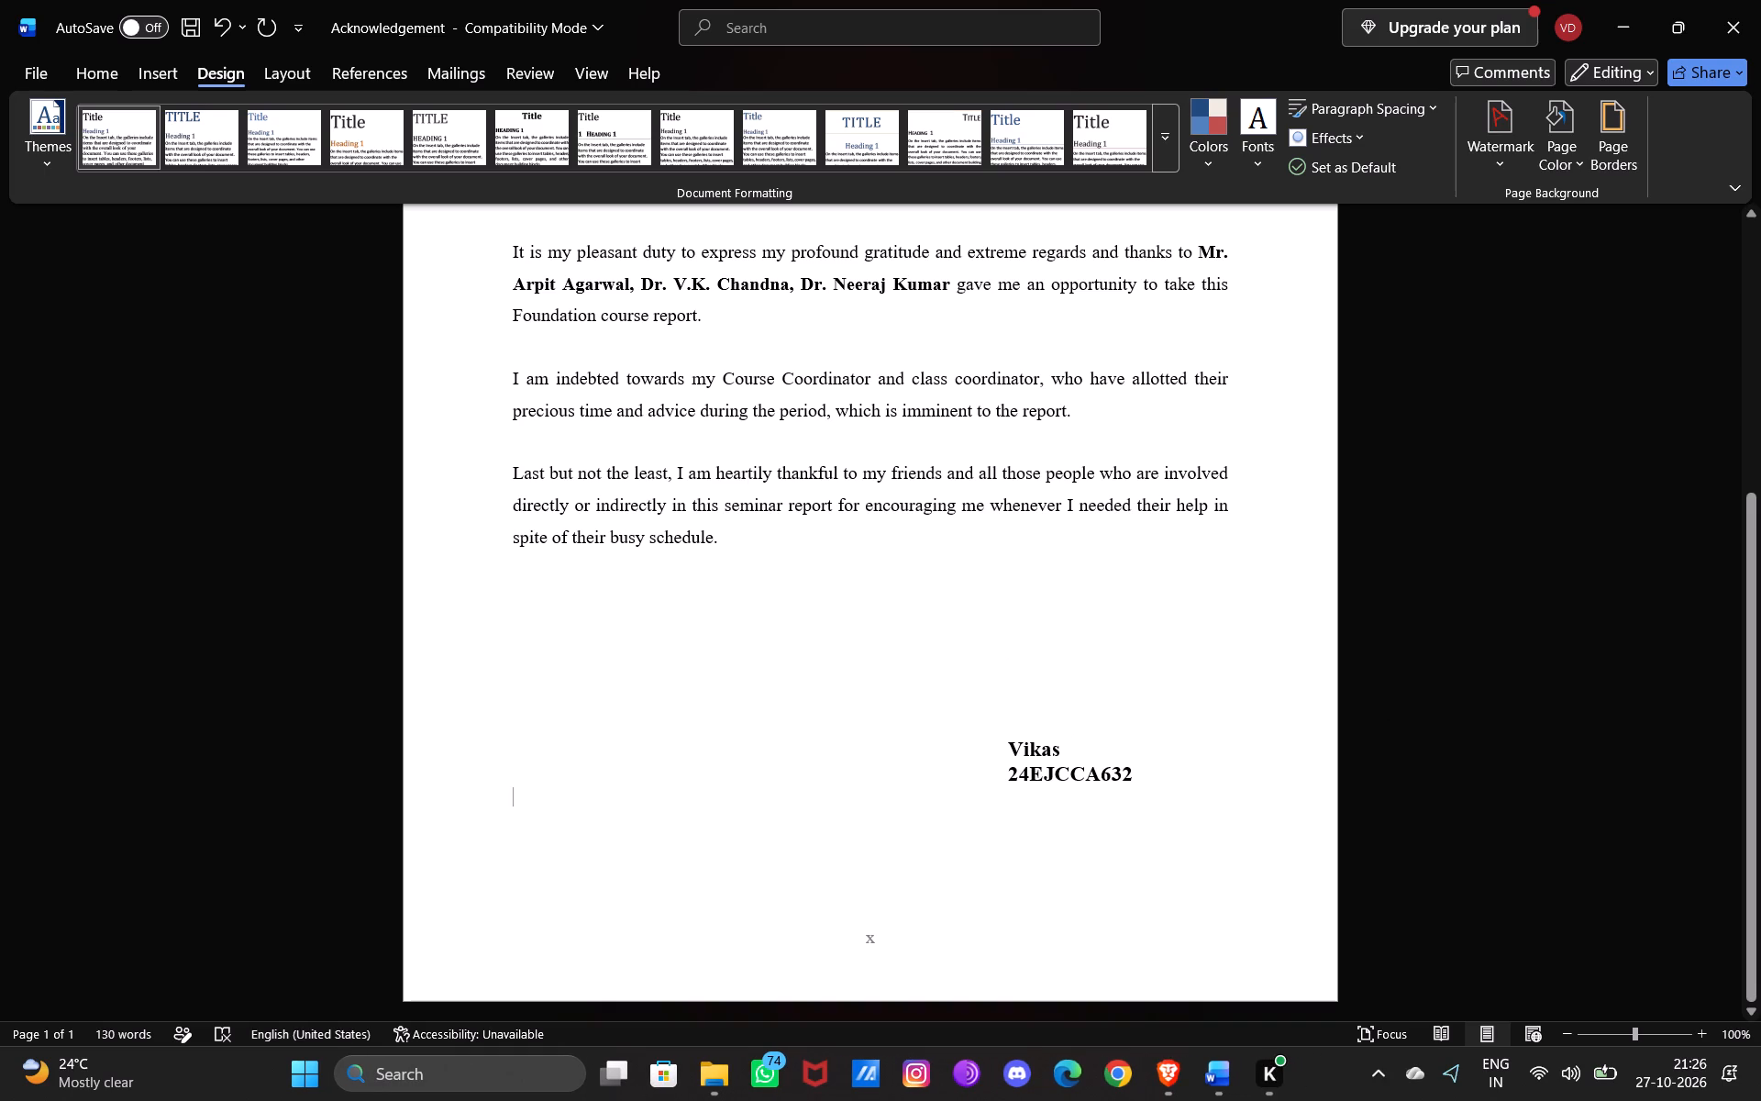
# Check the completed acknowledgement page from the signature block up to the header, and save the Acknowledgement document.
pyautogui.scroll(-2, 1117, 853)
pyautogui.scroll(1, 1117, 853)
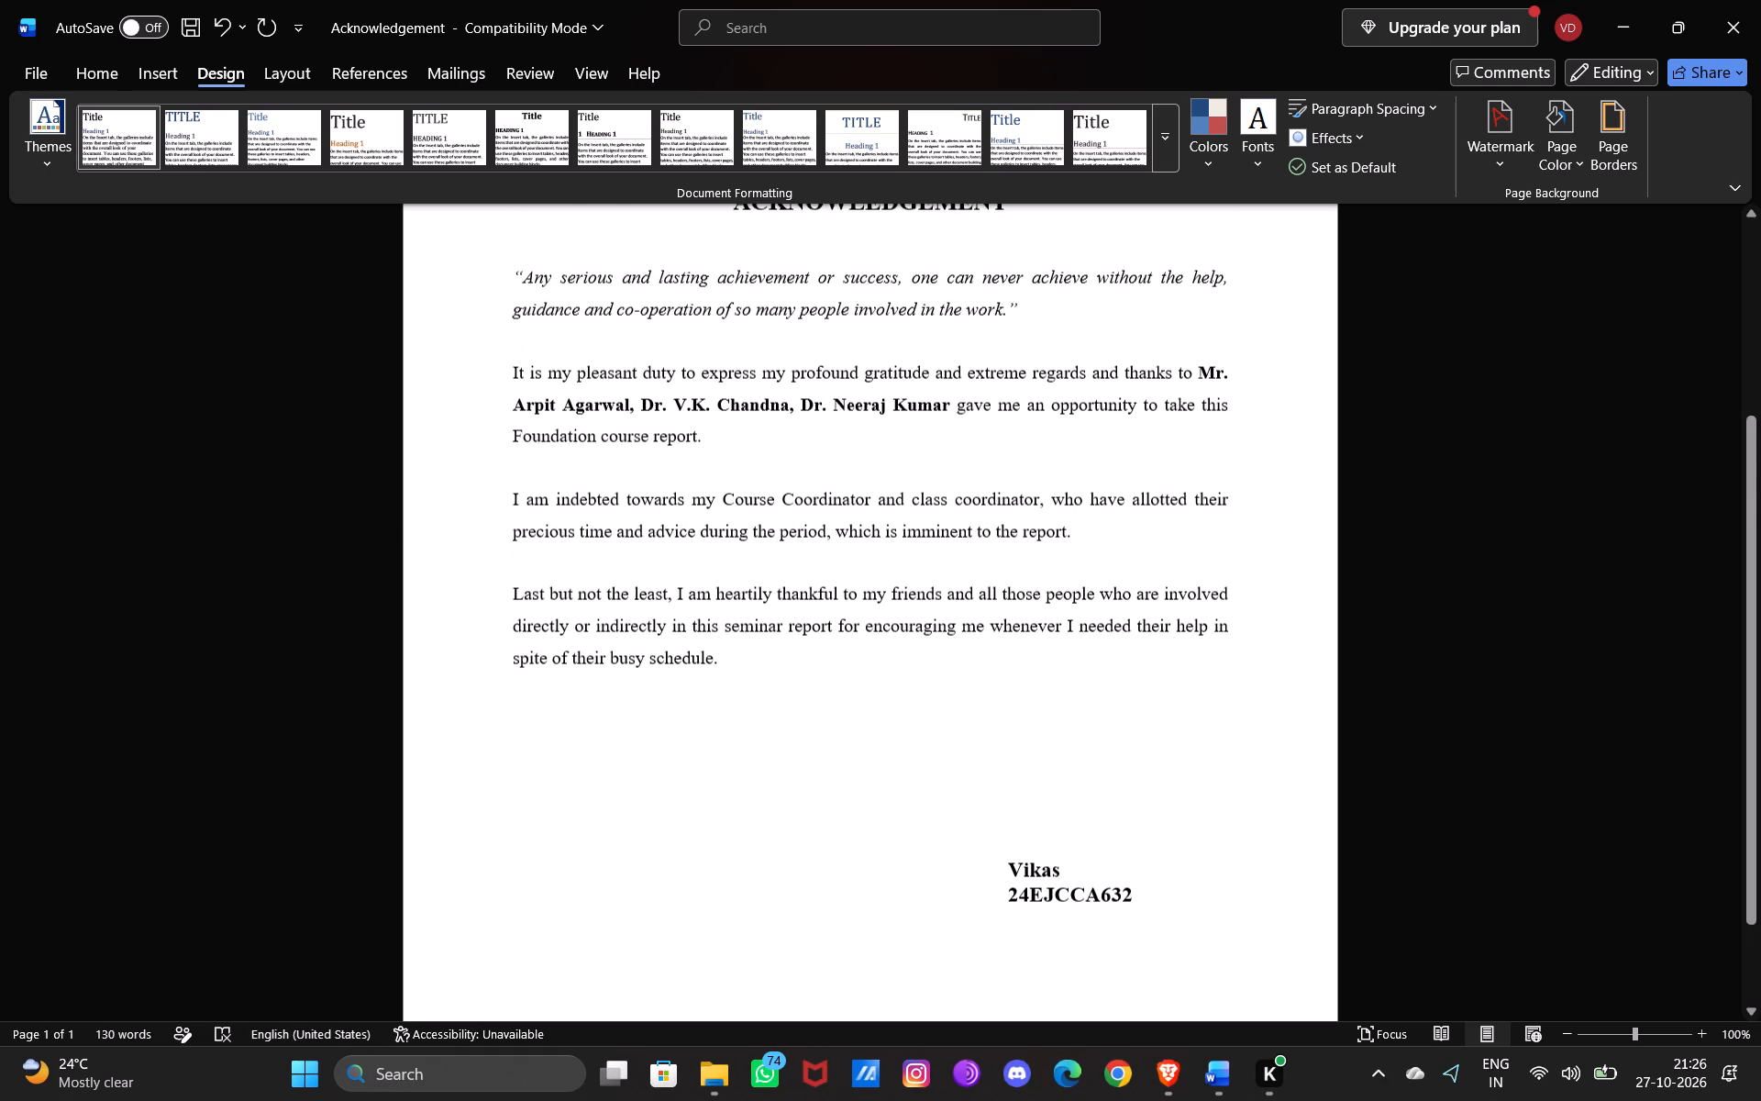
pyautogui.scroll(3, 1117, 853)
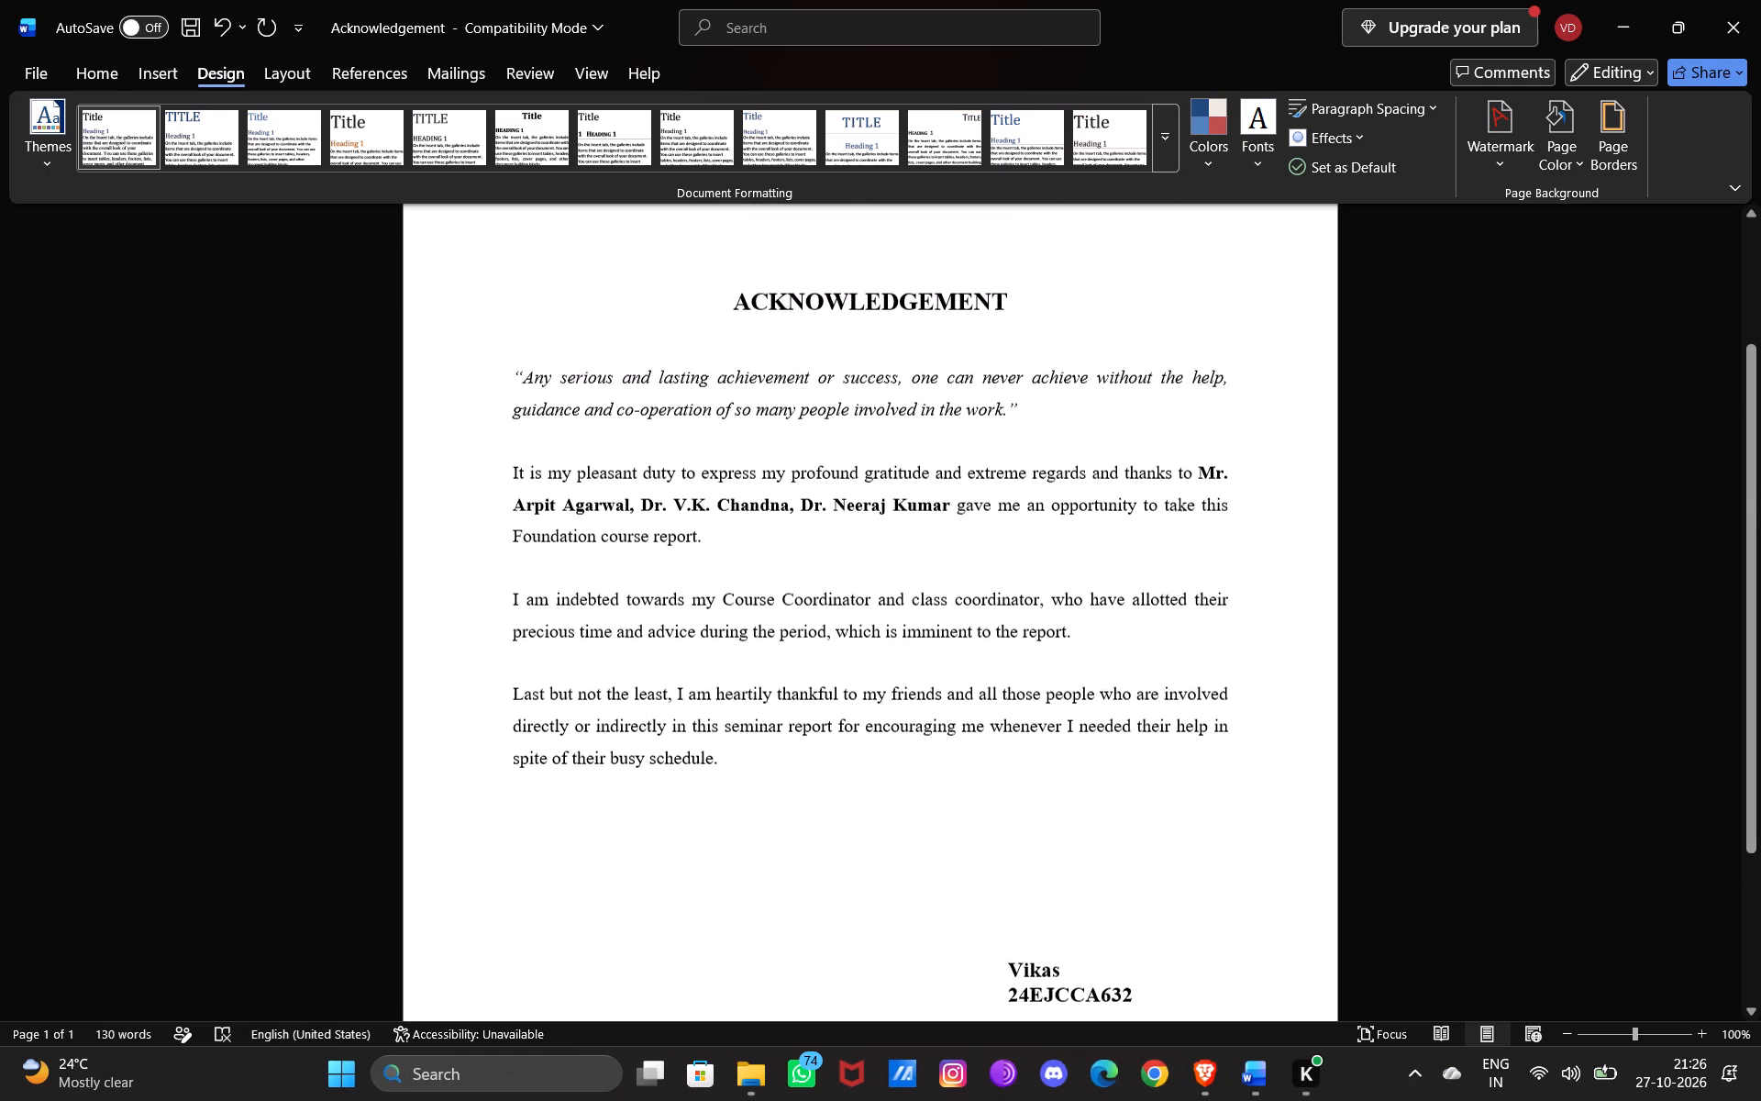
pyautogui.scroll(1, 1117, 853)
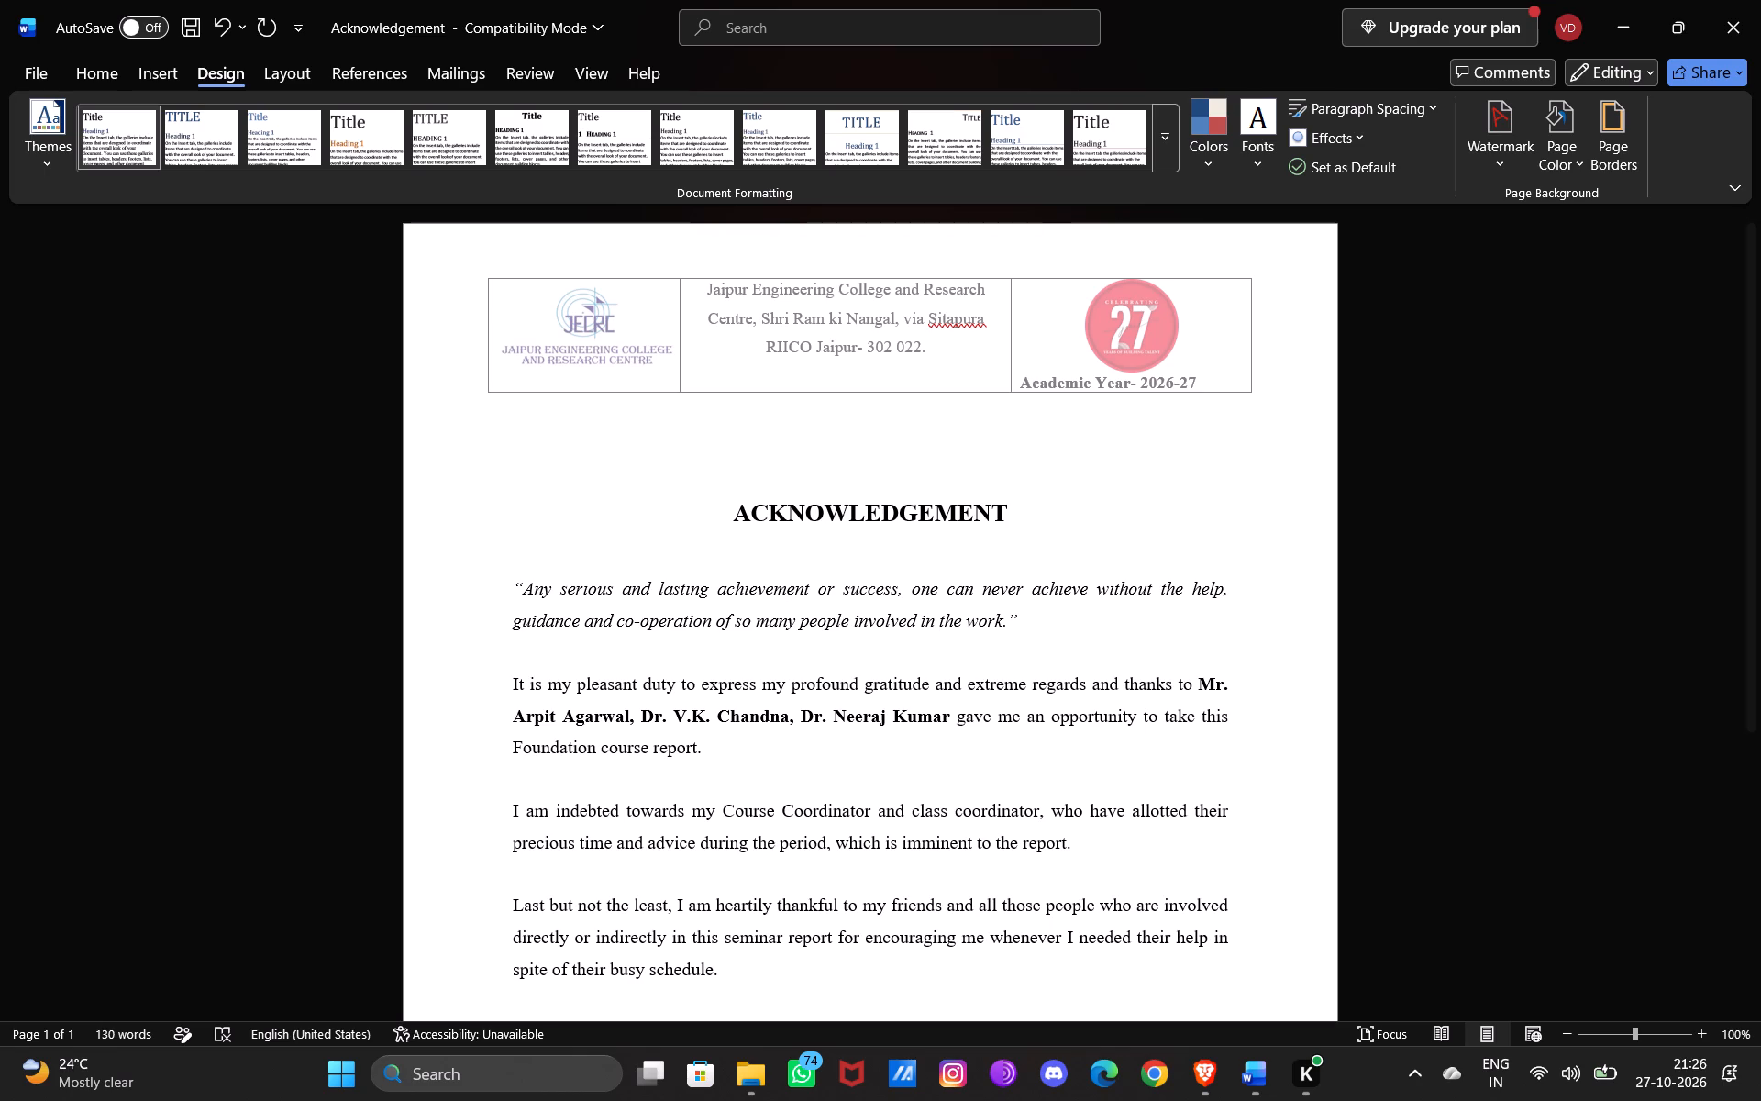
pyautogui.hotkey('ctrl', 's')
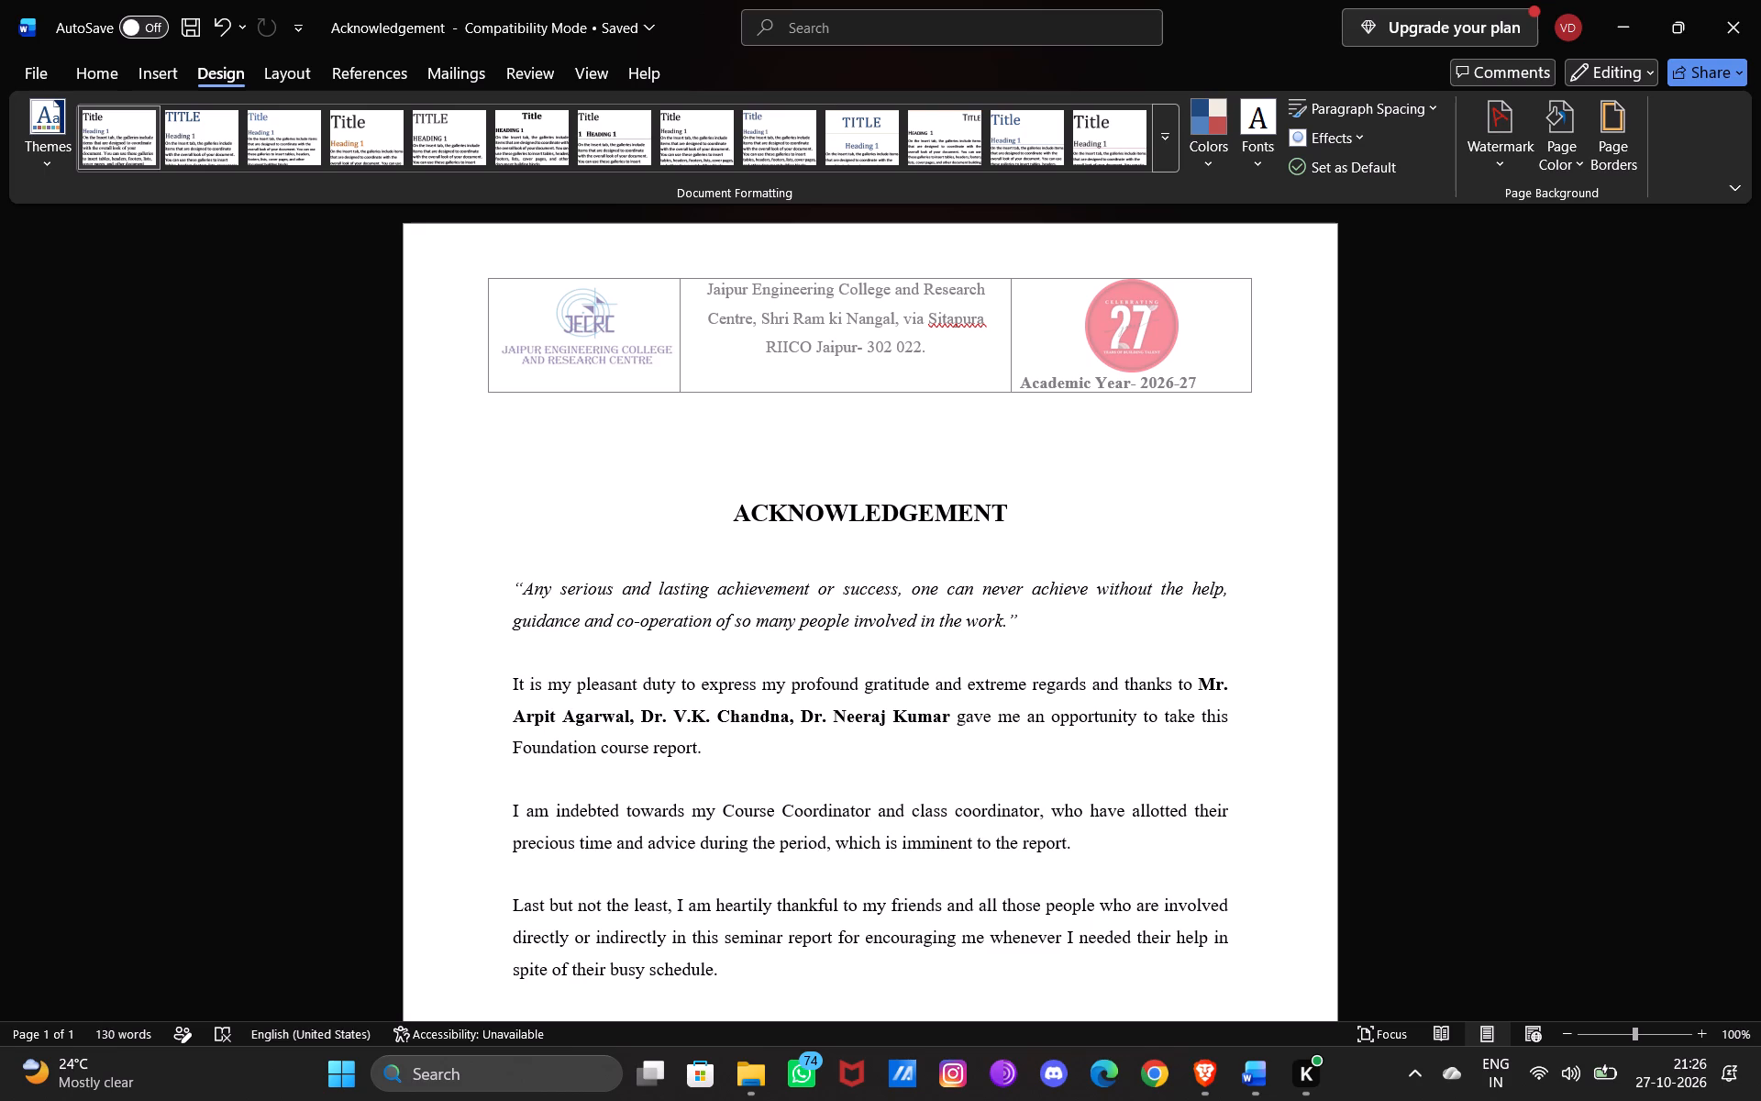
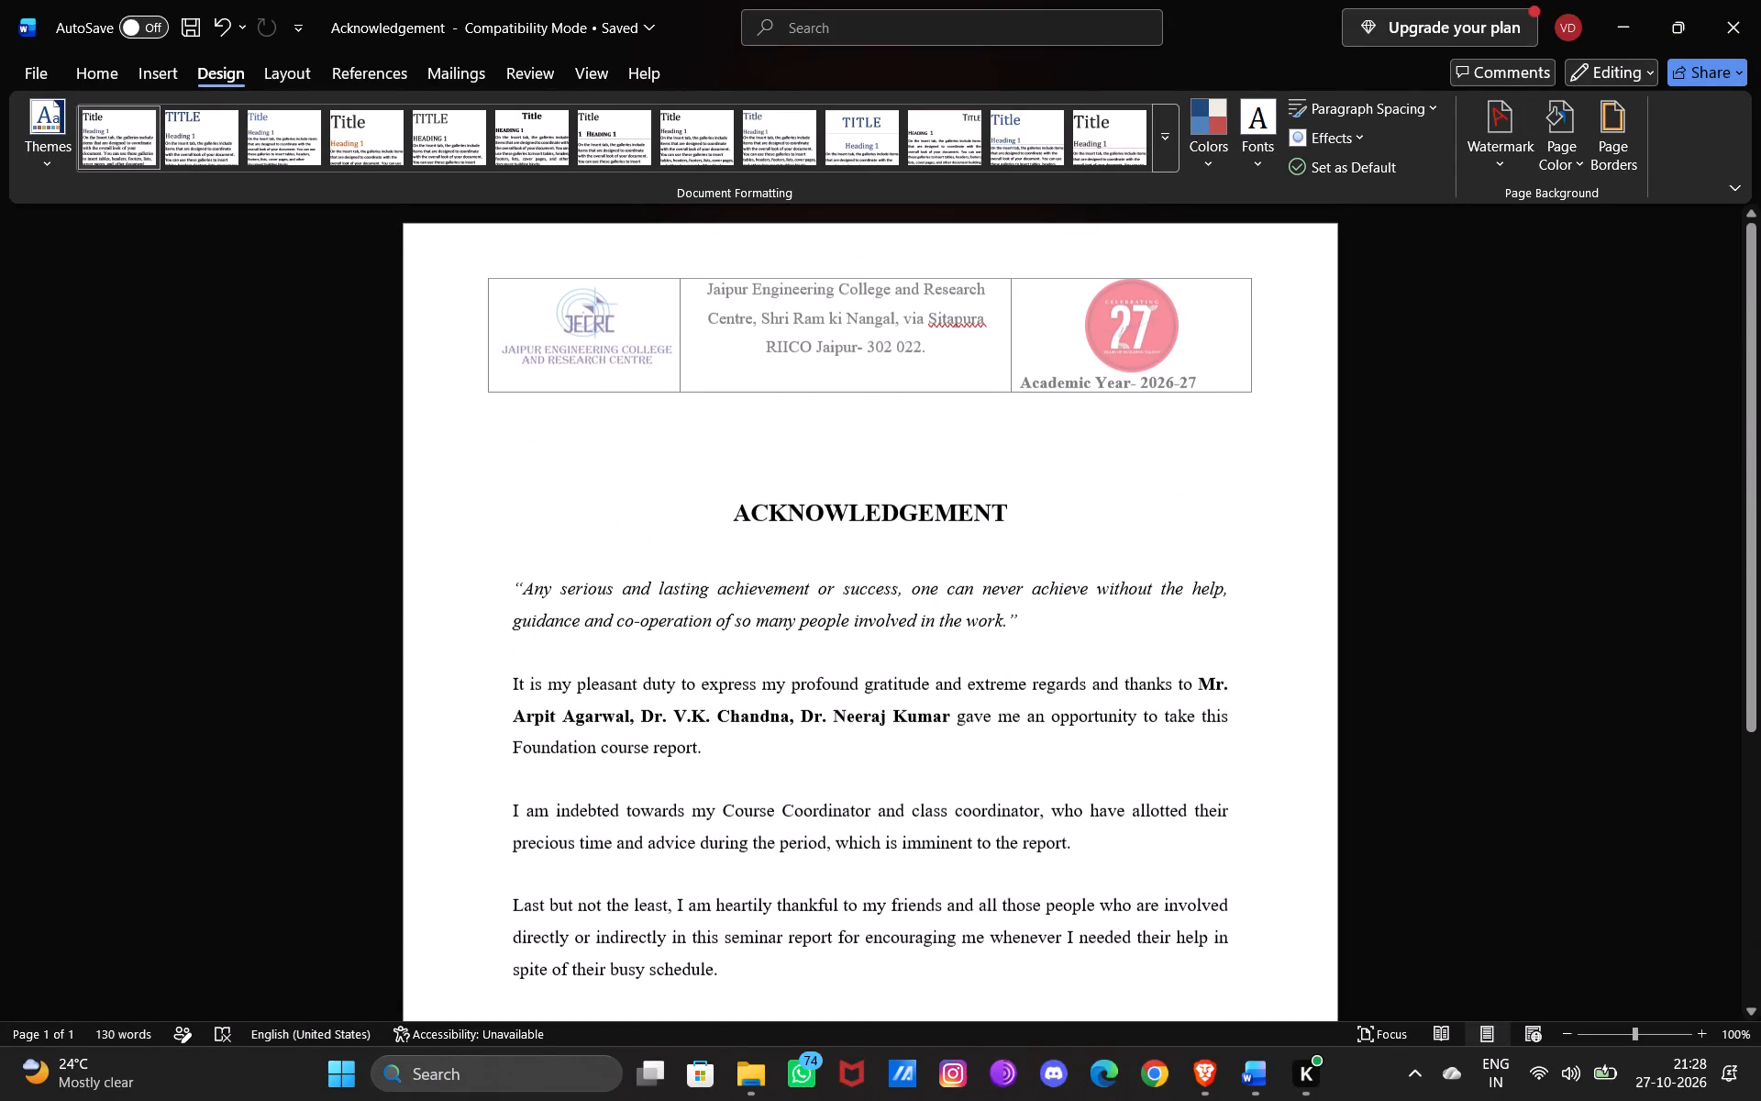
# Save the Acknowledgement document again and close it.
pyautogui.hotkey('ctrl', 's')
pyautogui.hotkey('ctrl', 's')
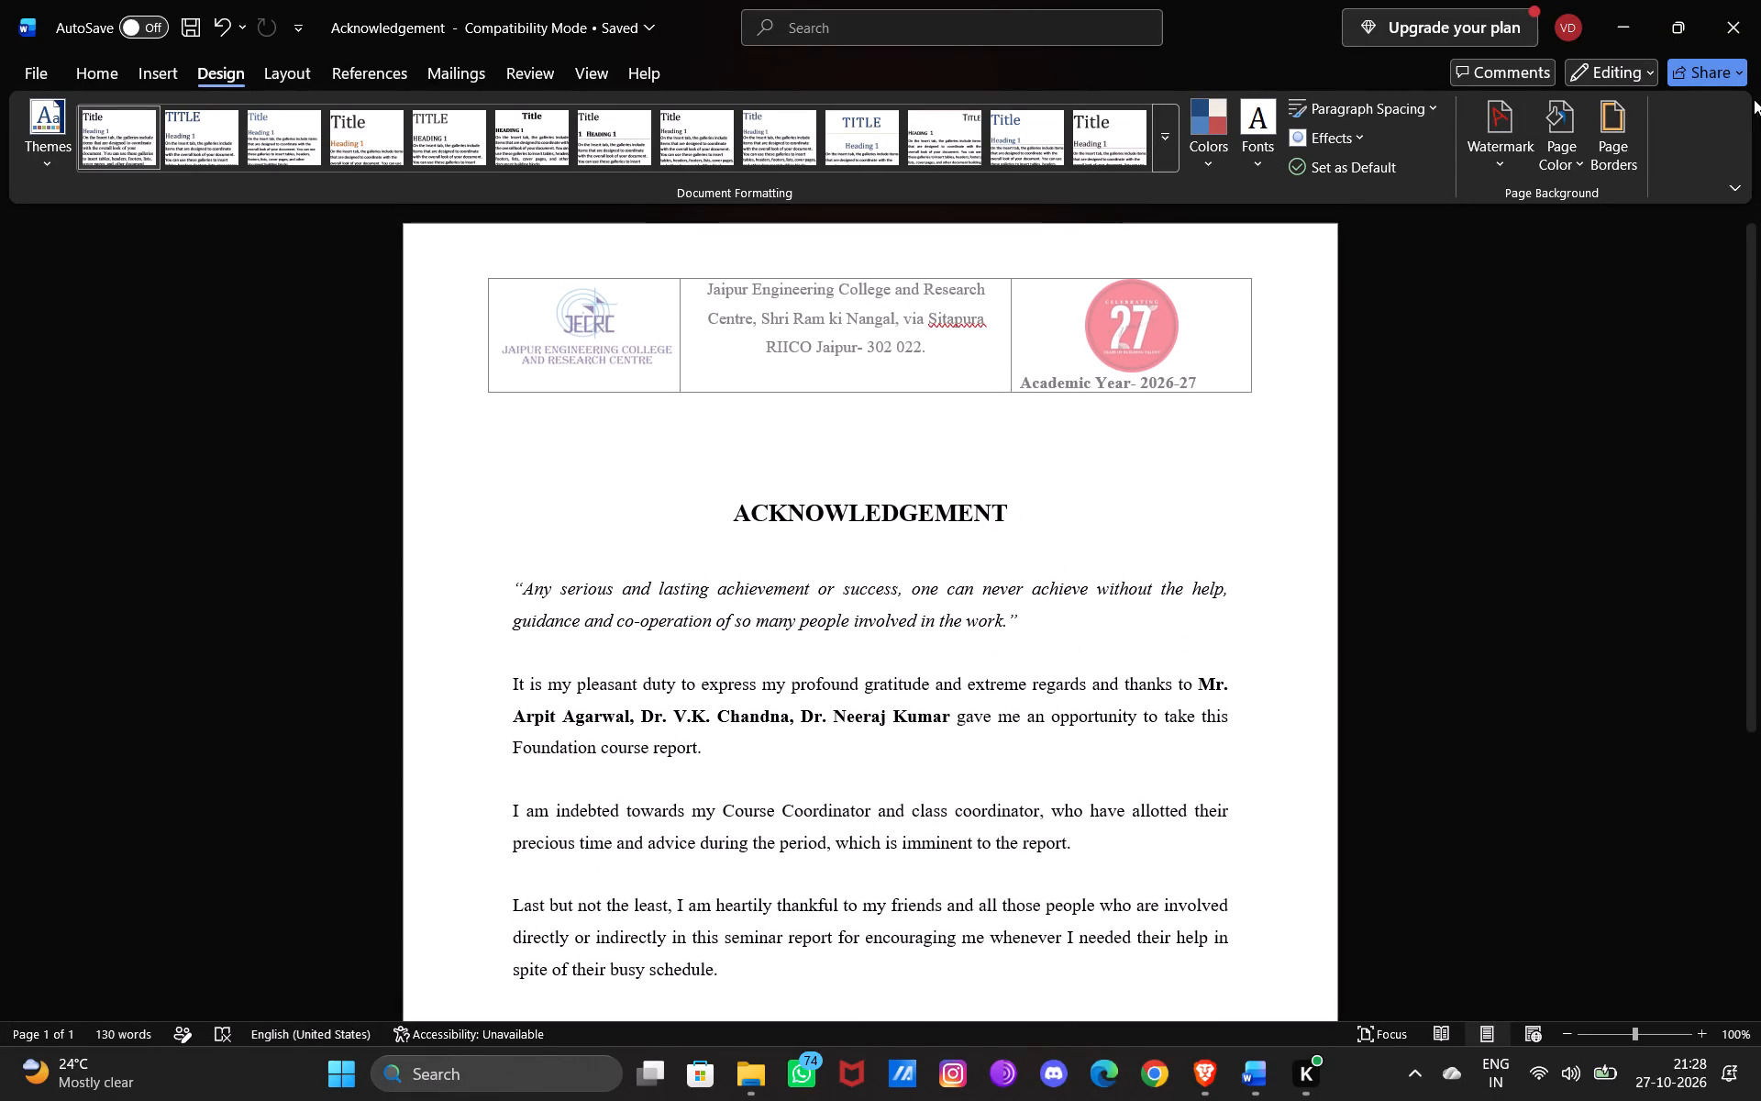
pyautogui.click(1744, 34)
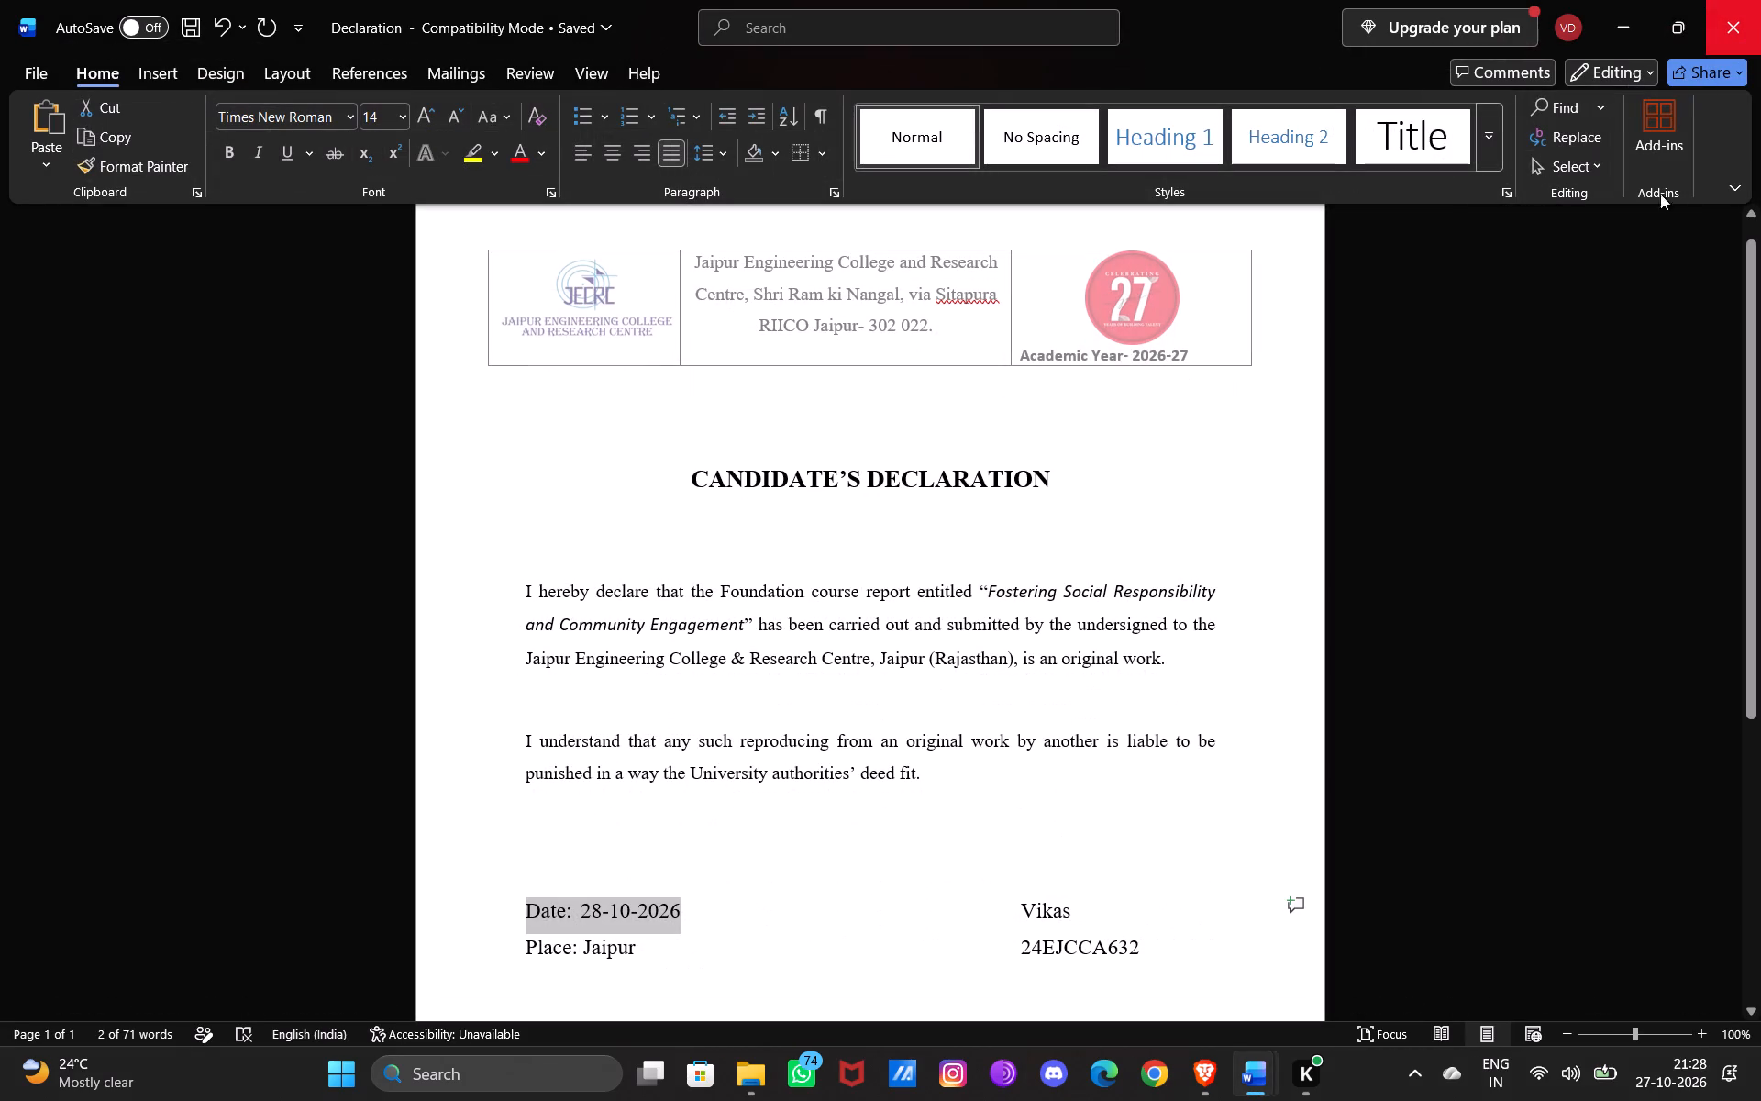
# Close the candidate's Declaration document to get back to the Downloads folder.
pyautogui.click(1489, 725)
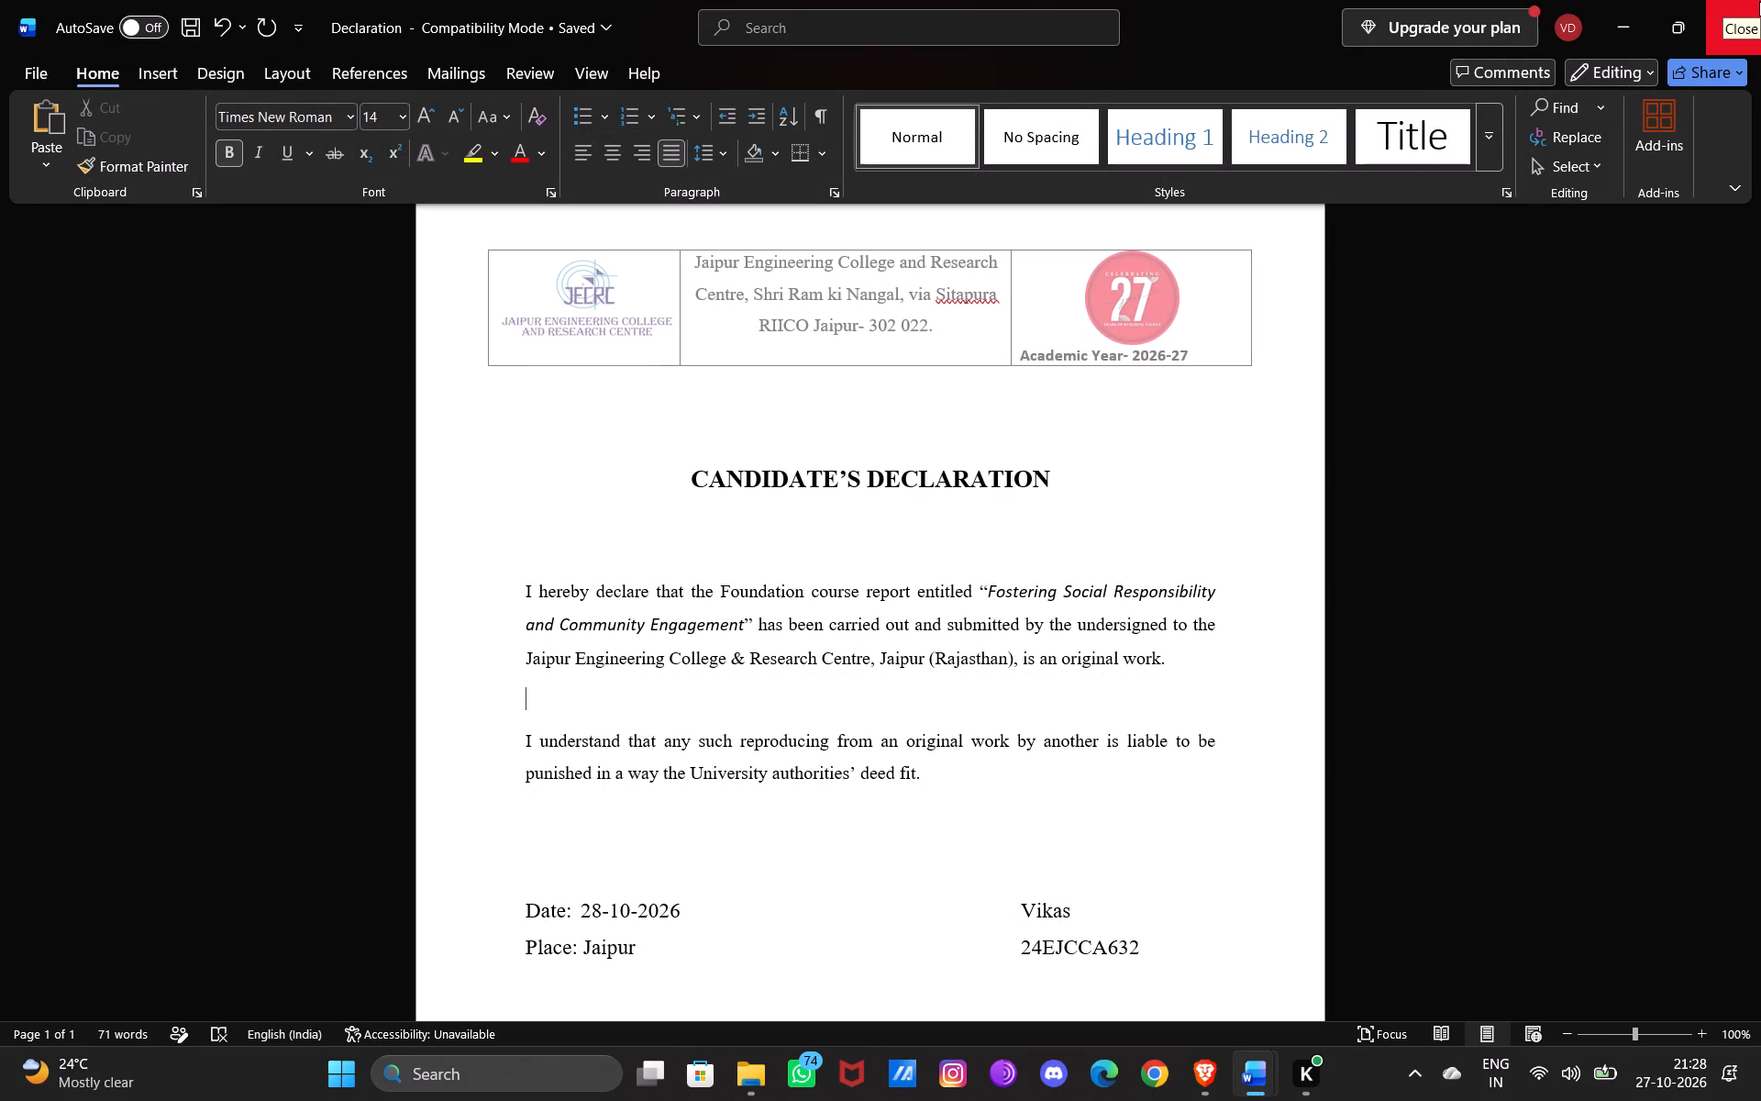
pyautogui.click(1759, 1)
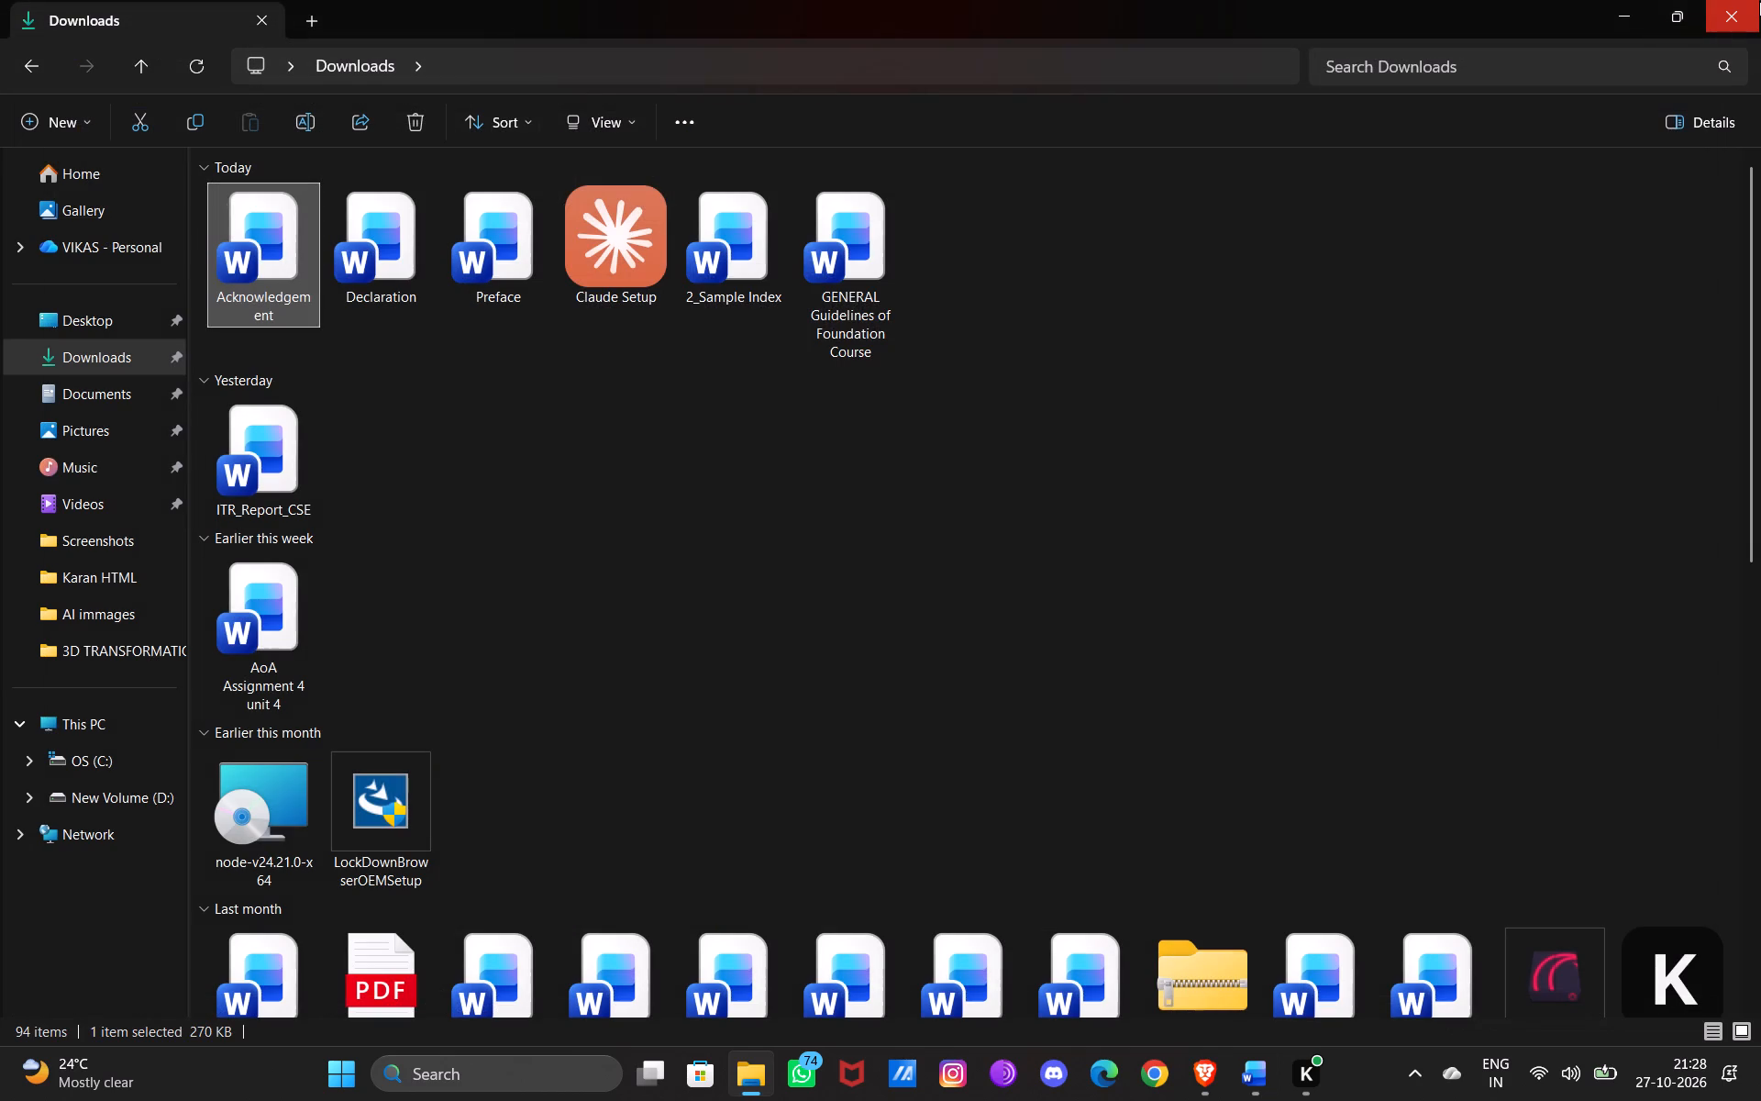
# Open the 2_Sample Index document to view its table of contents, and switch back to the Downloads folder in File Explorer.
pyautogui.doubleClick(745, 223)
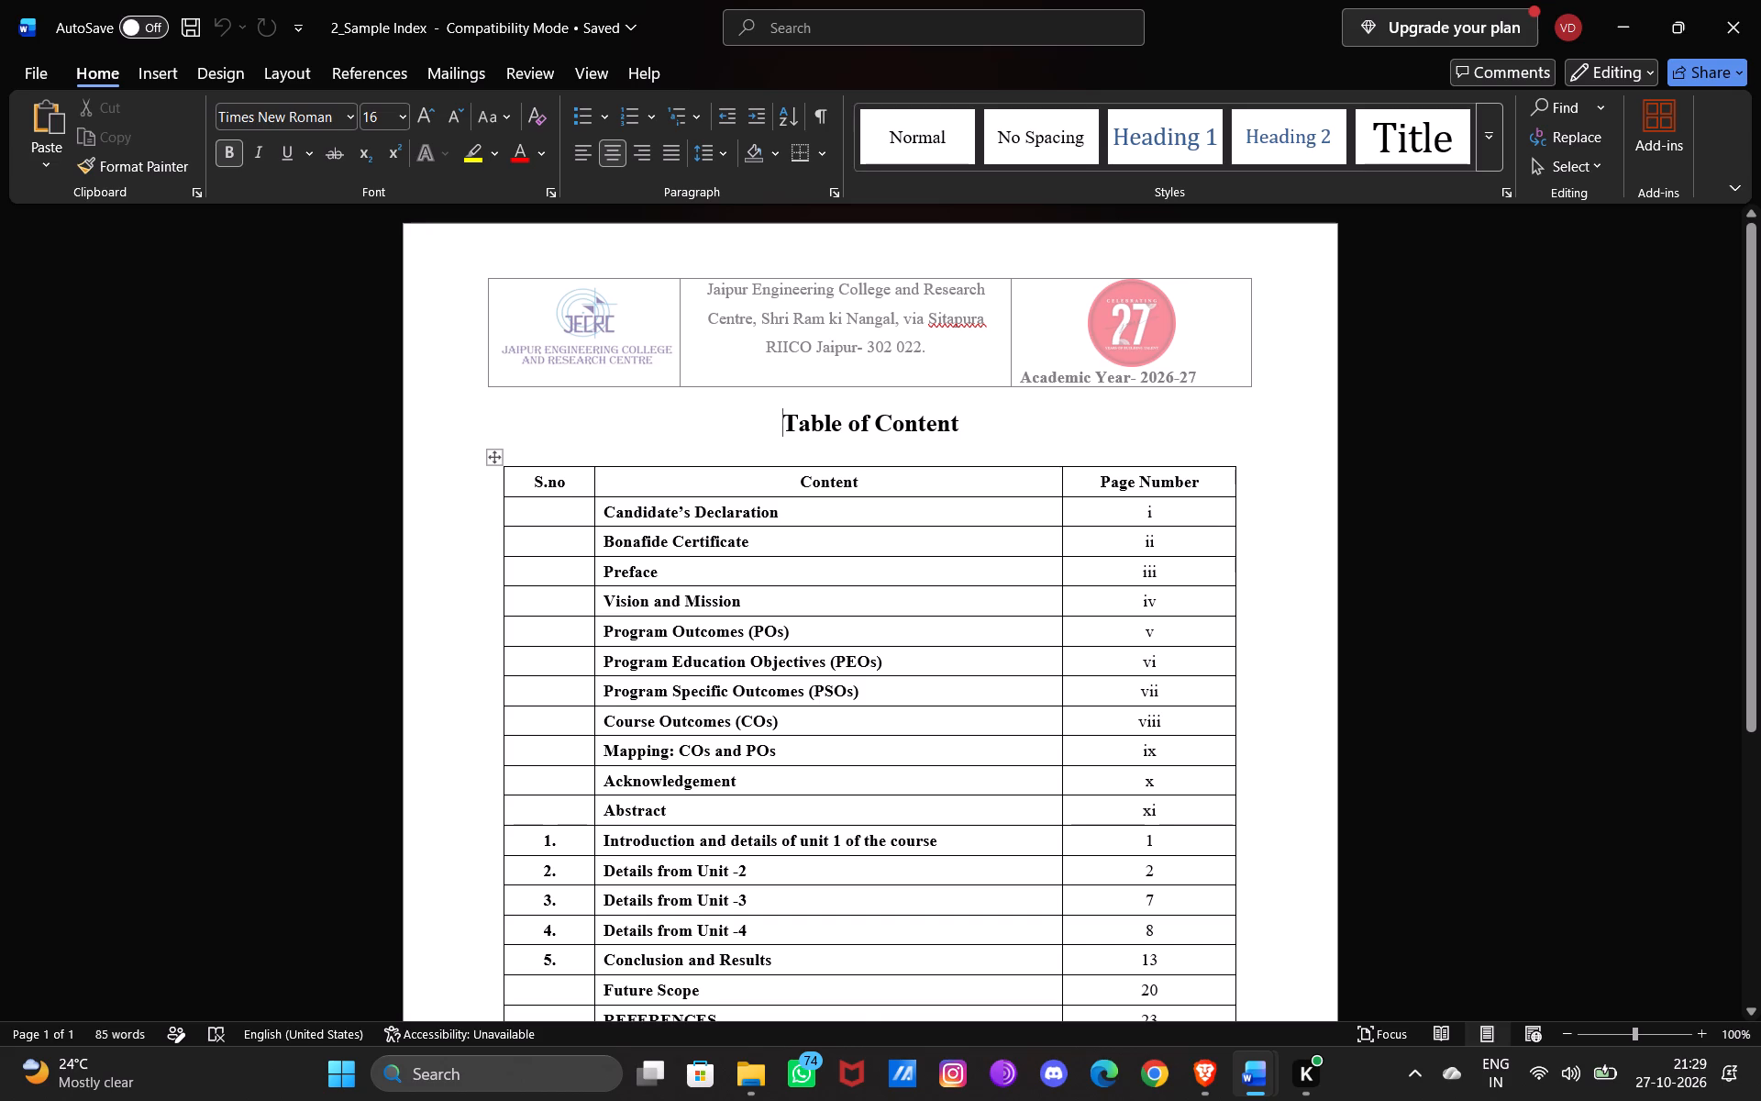
pyautogui.click(767, 1048)
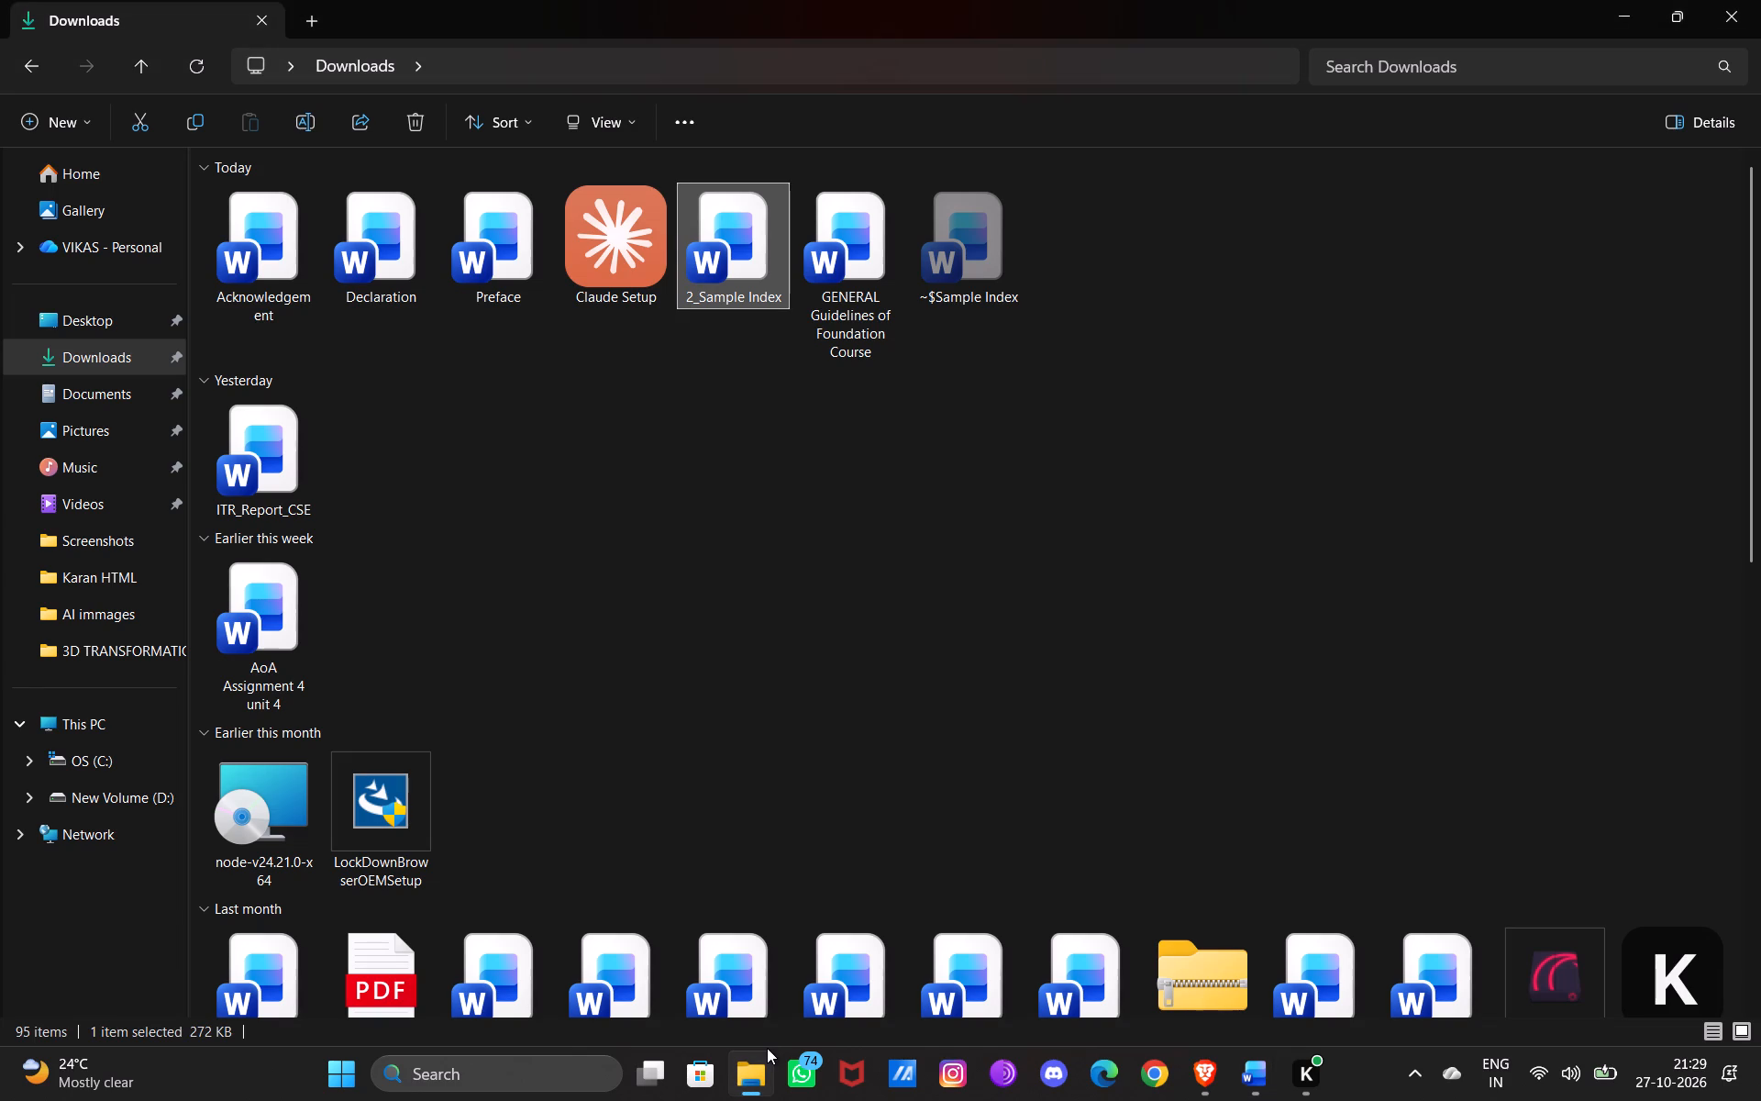
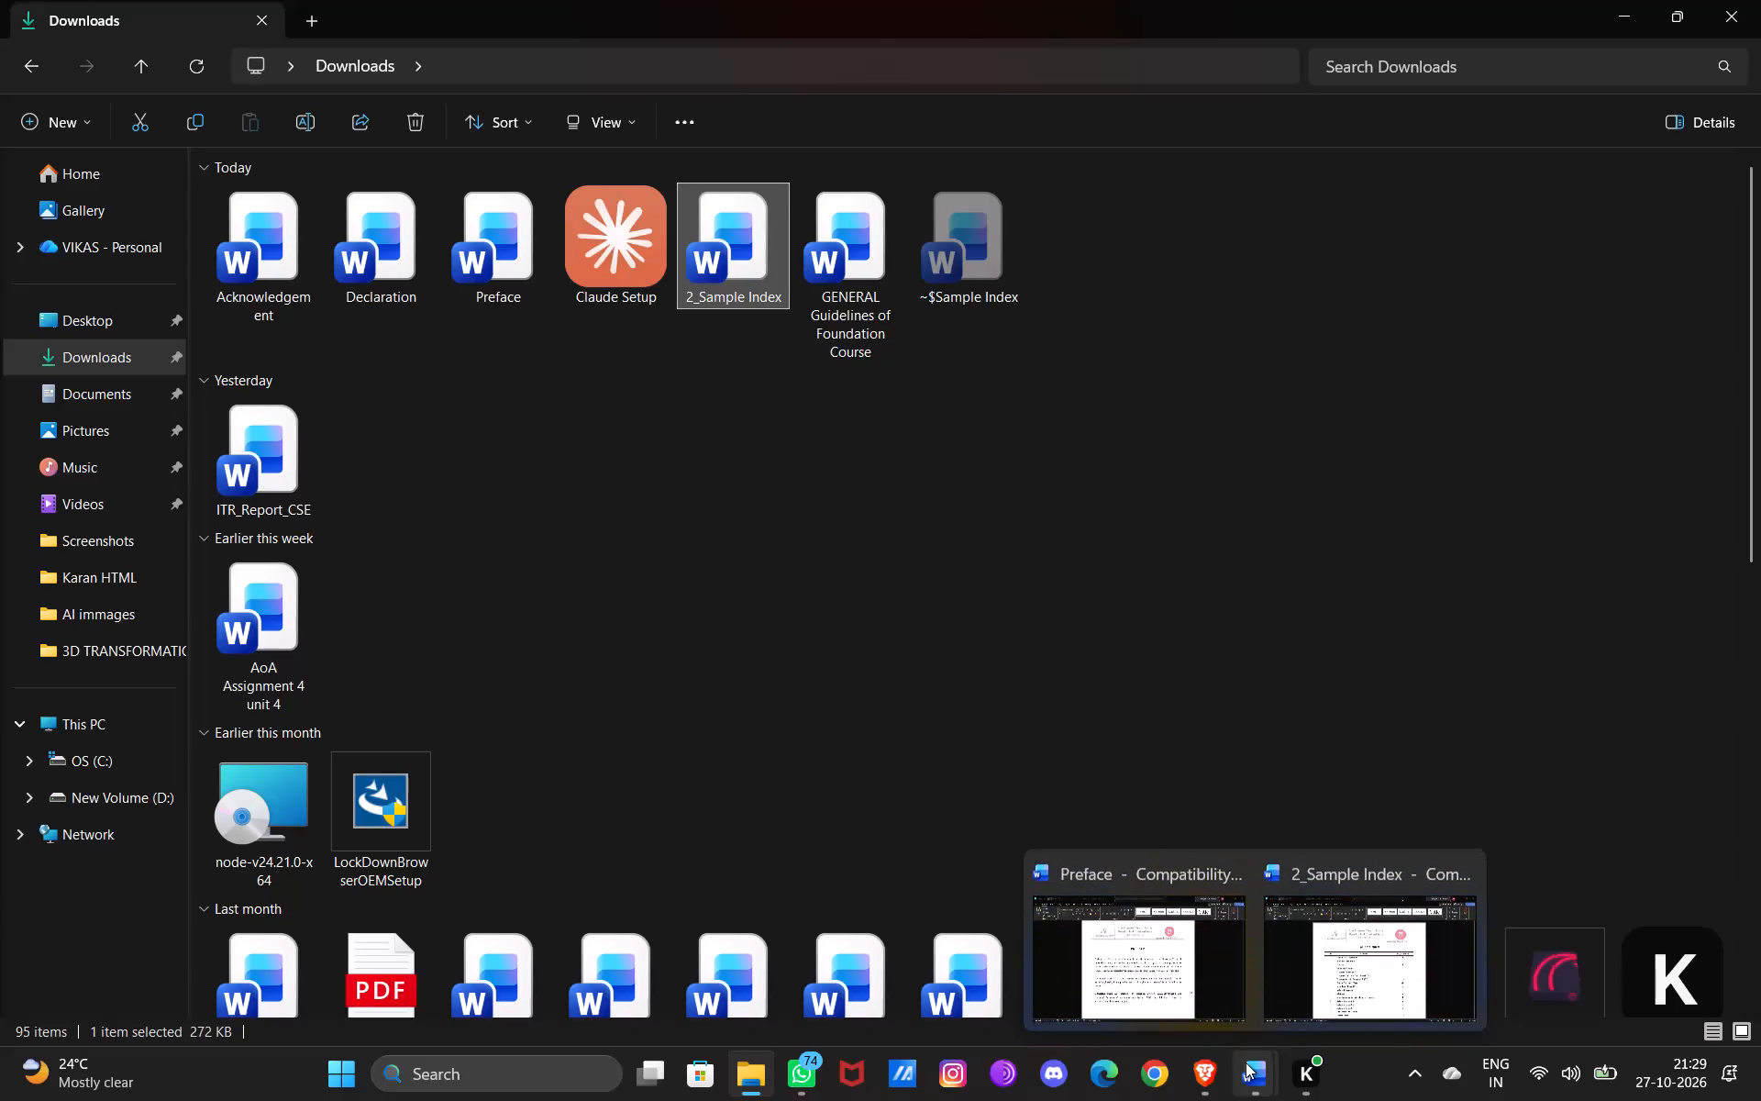
# Bring up the open 2_Sample Index document to consult the report's table of contents.
pyautogui.click(1337, 955)
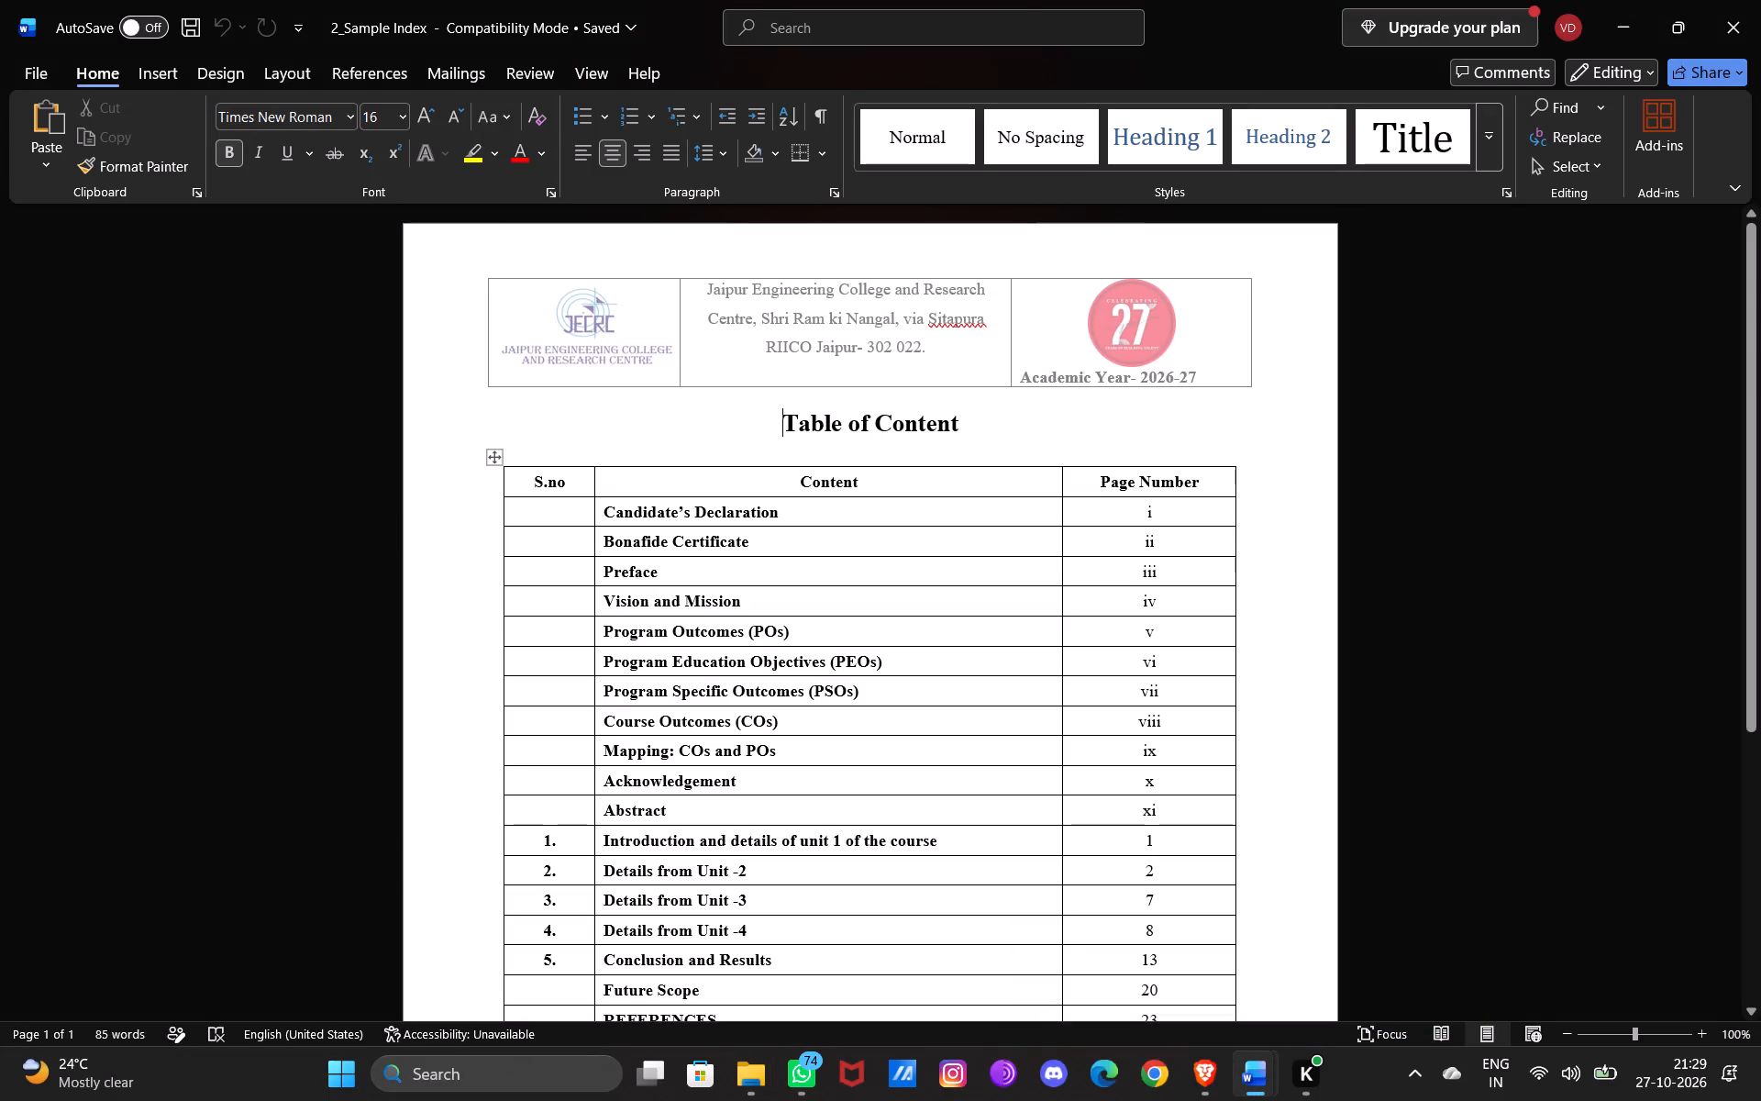
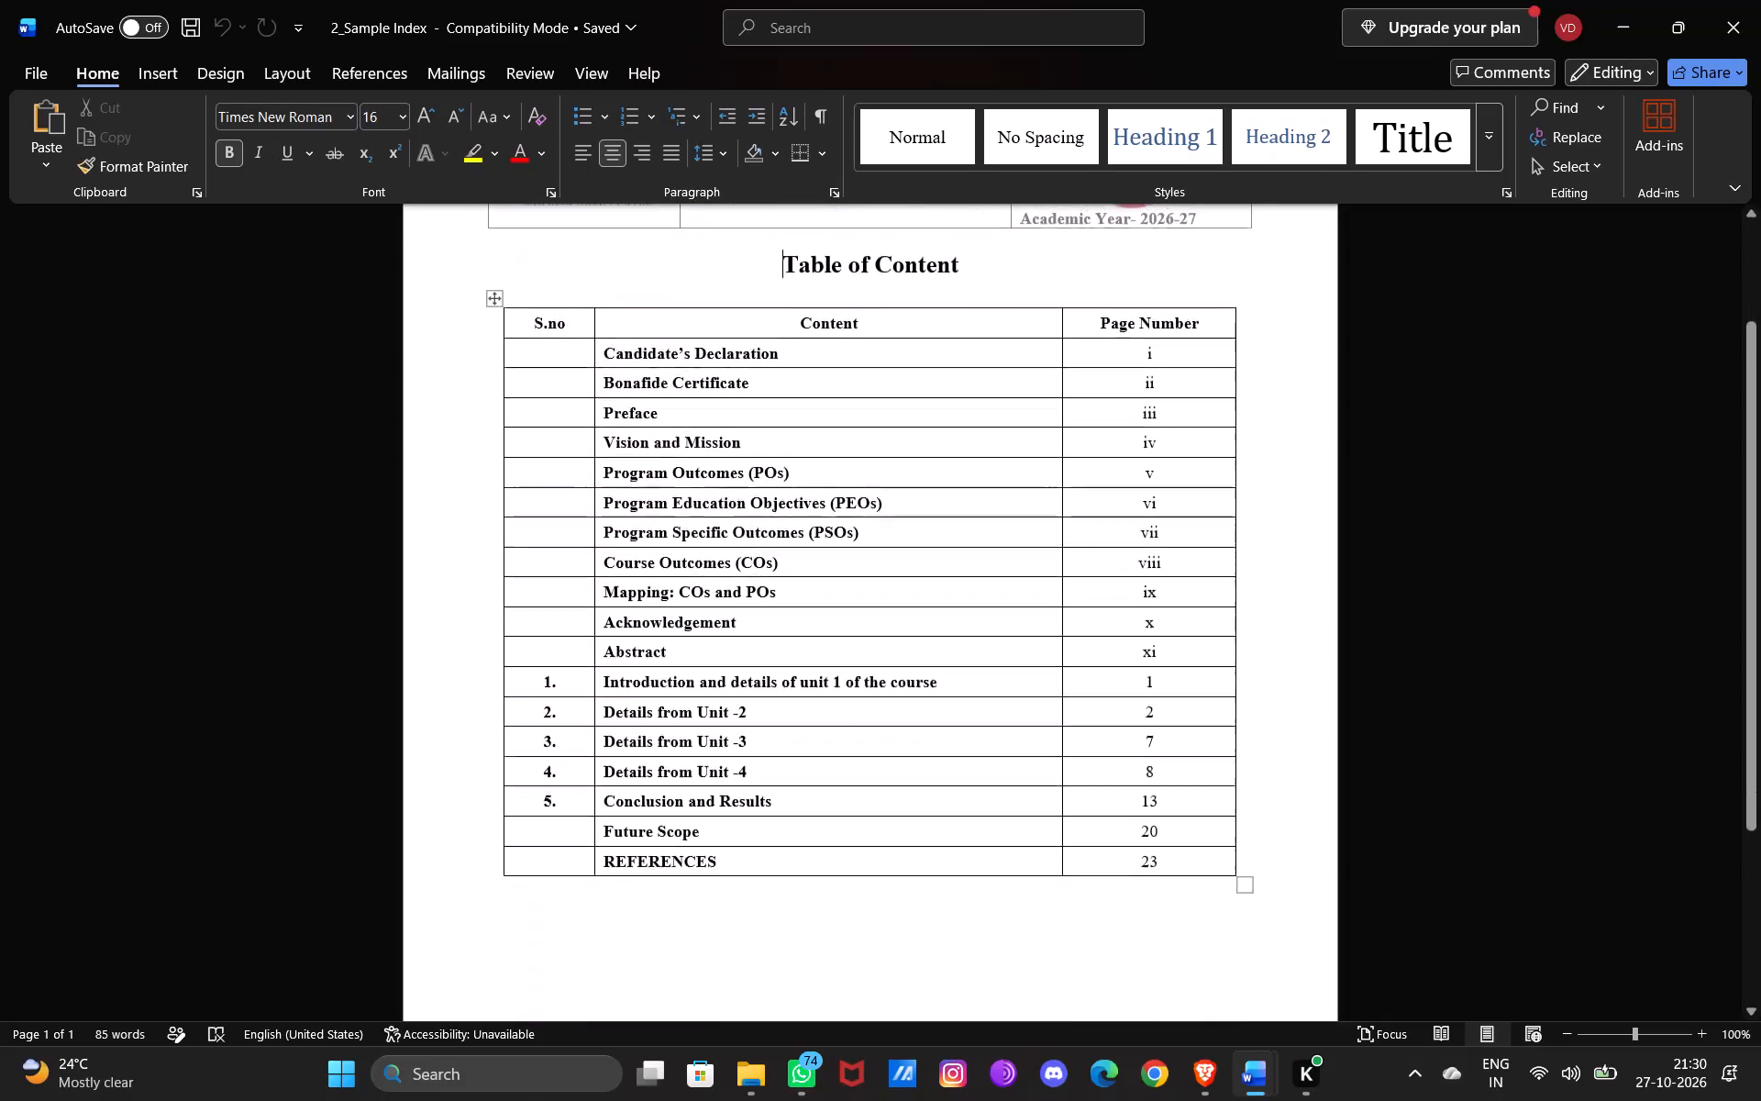
# Enlarge the Table of Content table from its lower-right corner, making its rows taller and the table slightly wider.
pyautogui.scroll(-1, 861, 784)
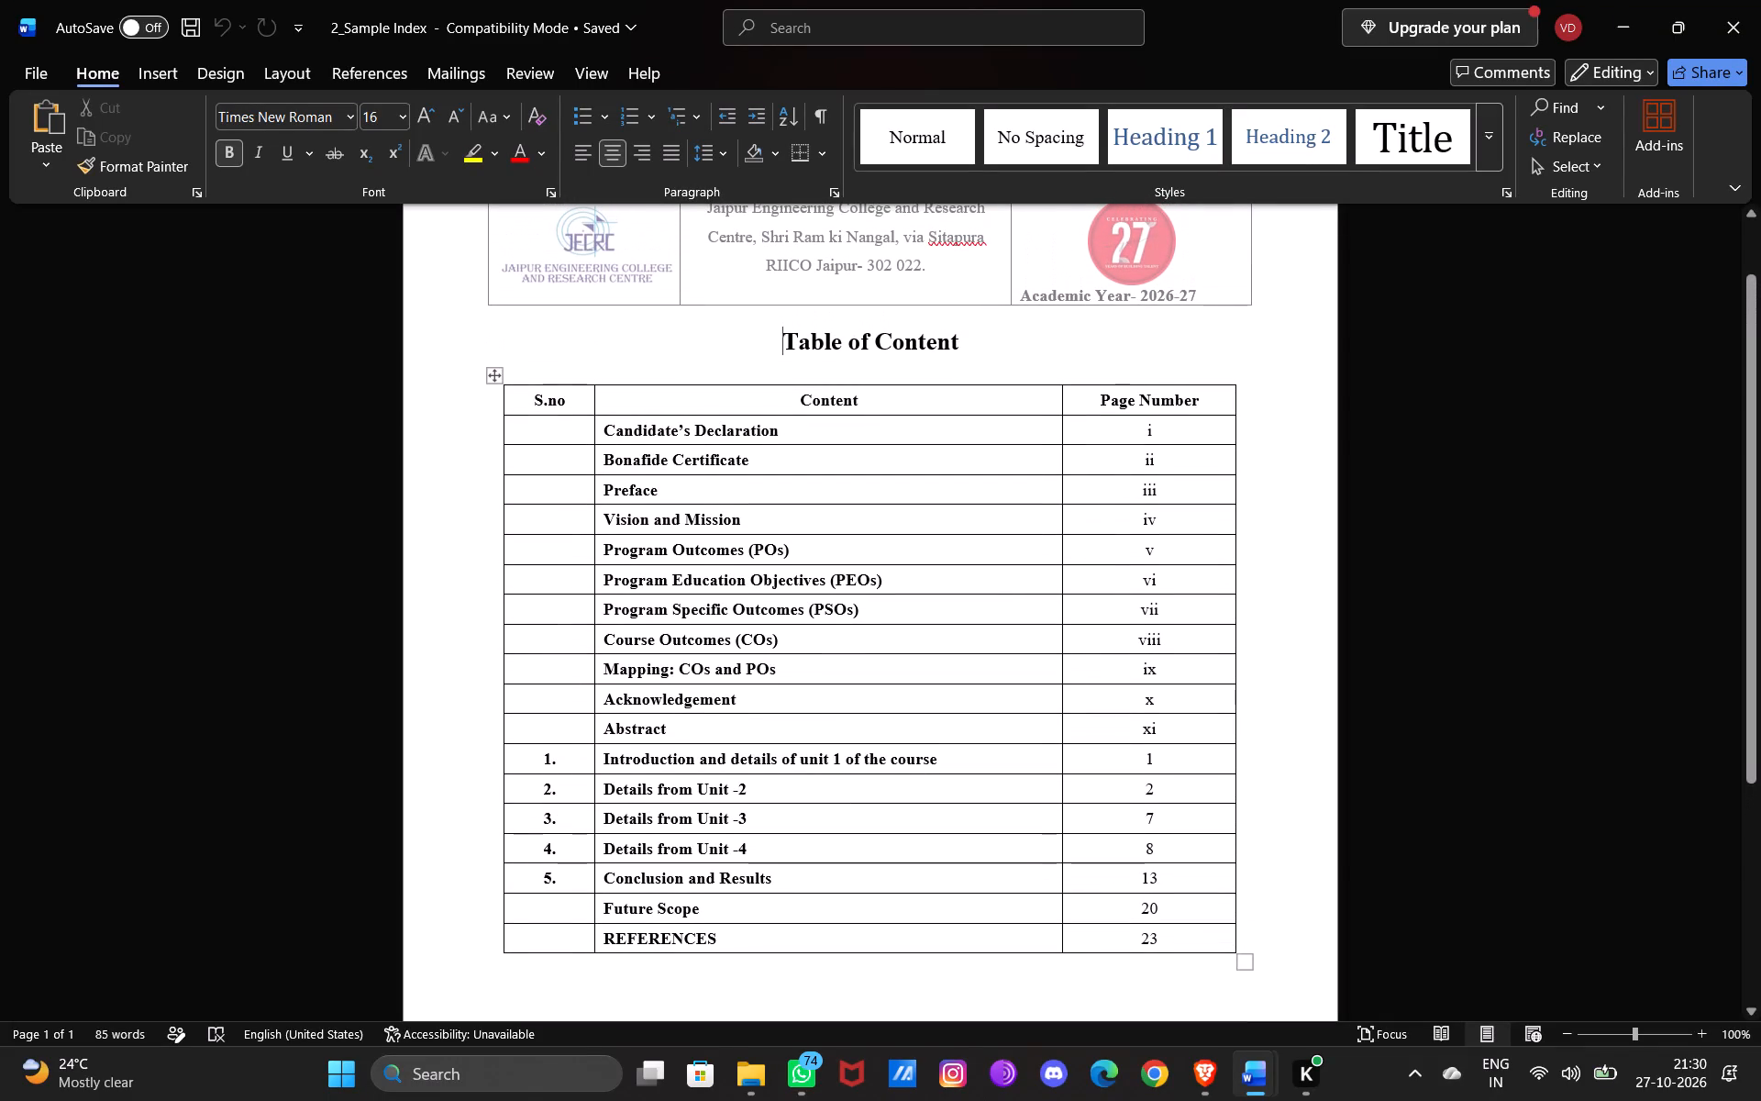
pyautogui.scroll(-1, 861, 784)
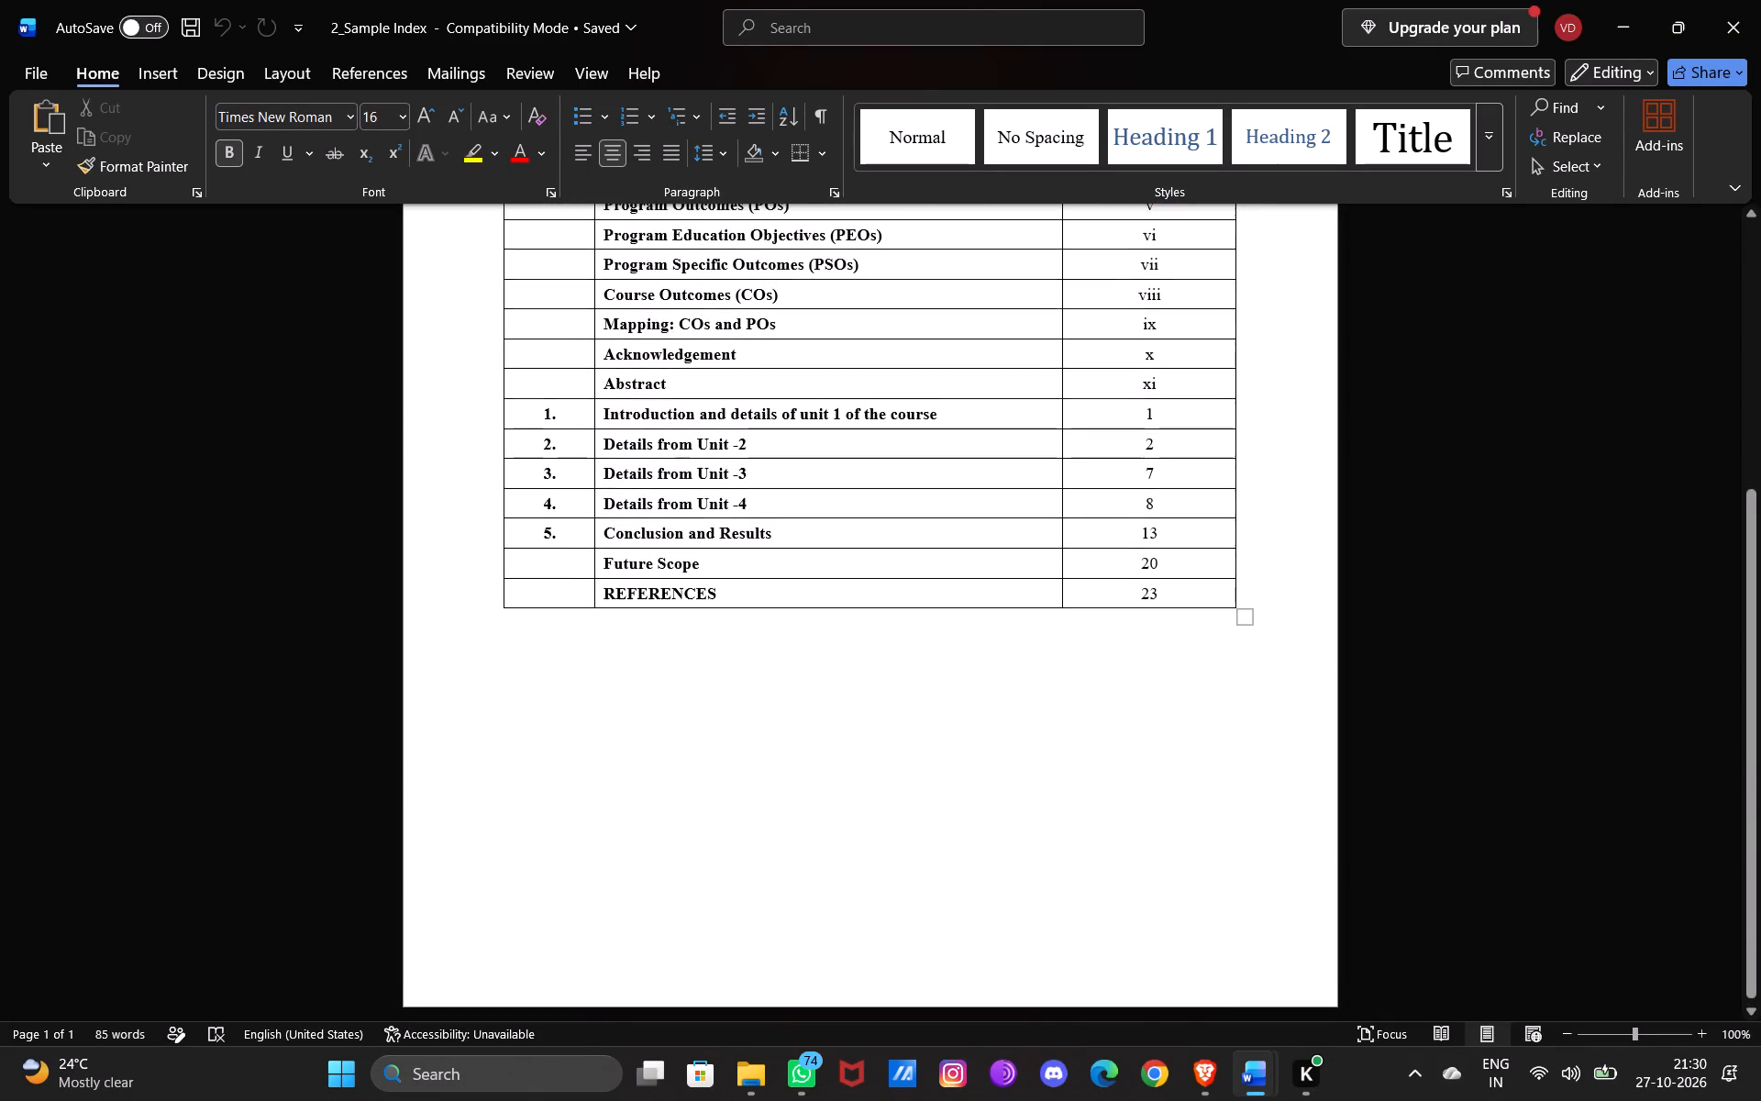
pyautogui.scroll(-1, 861, 784)
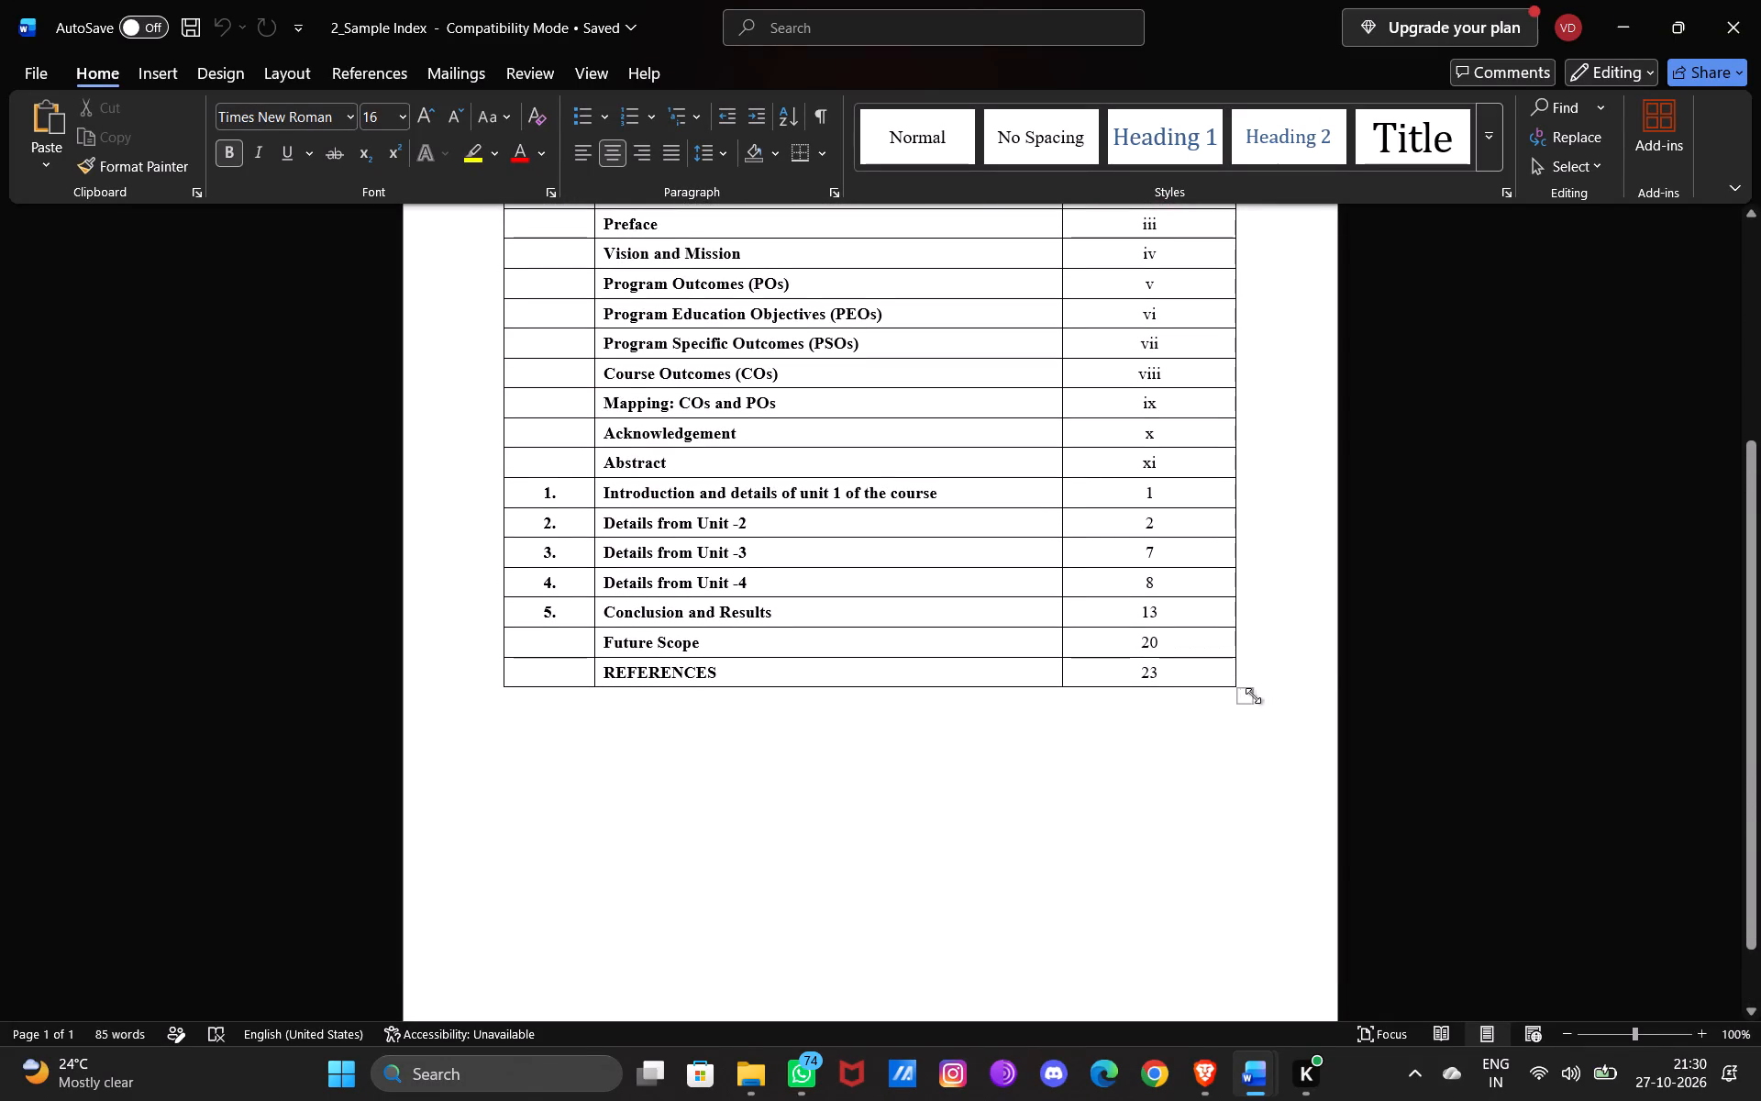
pyautogui.moveTo(1244, 693); pyautogui.dragTo(1250, 795)
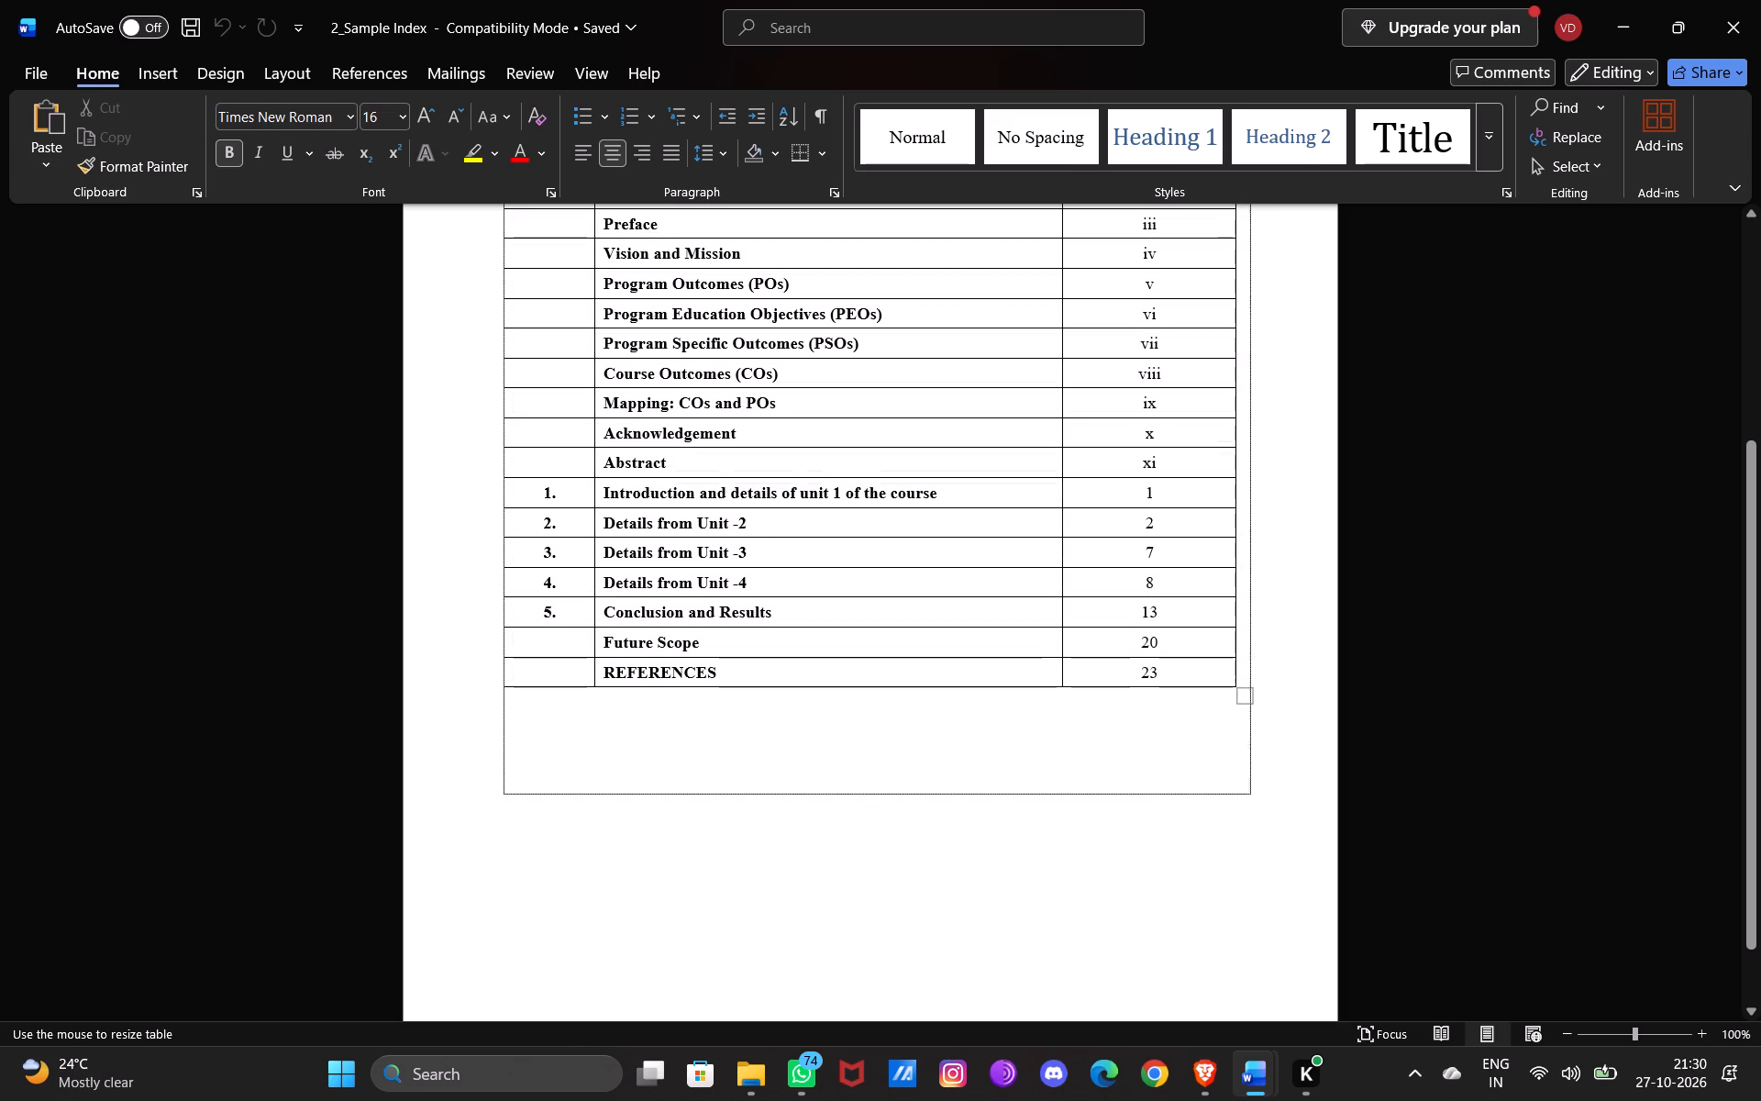
pyautogui.moveTo(1250, 795); pyautogui.dragTo(1248, 929)
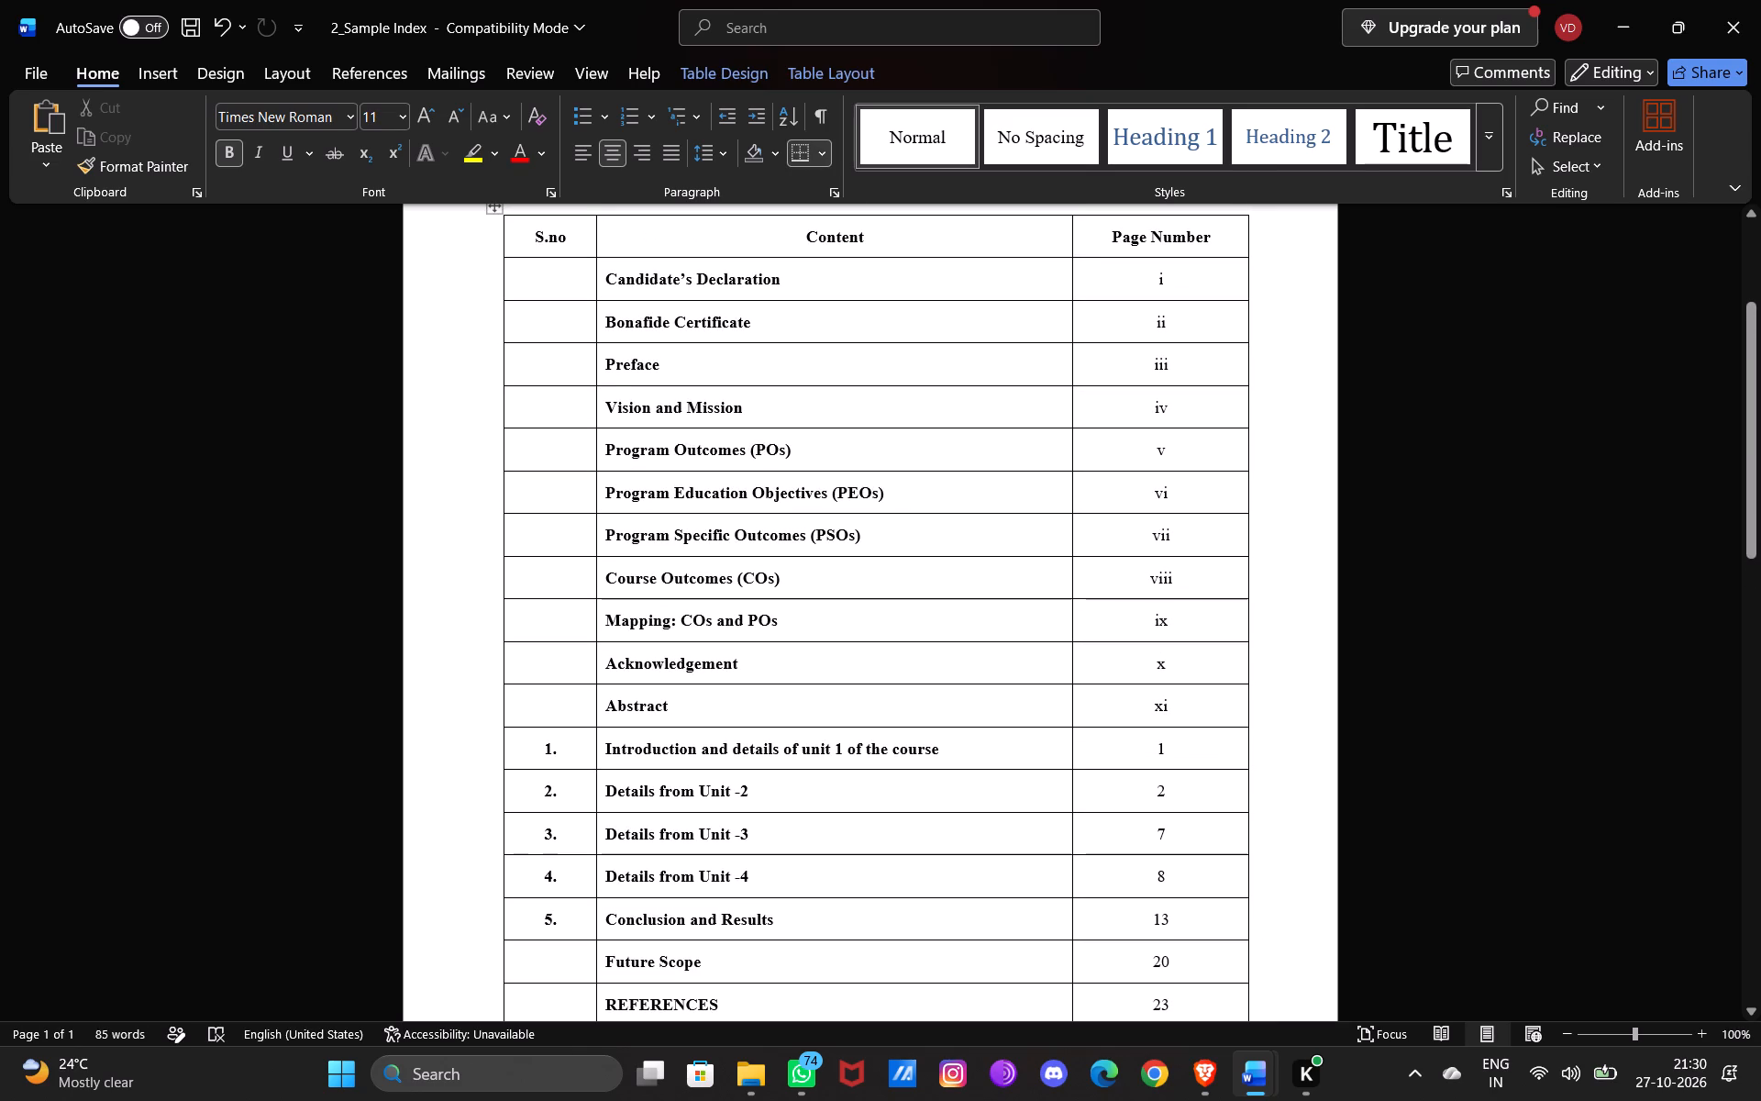
pyautogui.scroll(-4, 1330, 755)
pyautogui.scroll(1, 1330, 755)
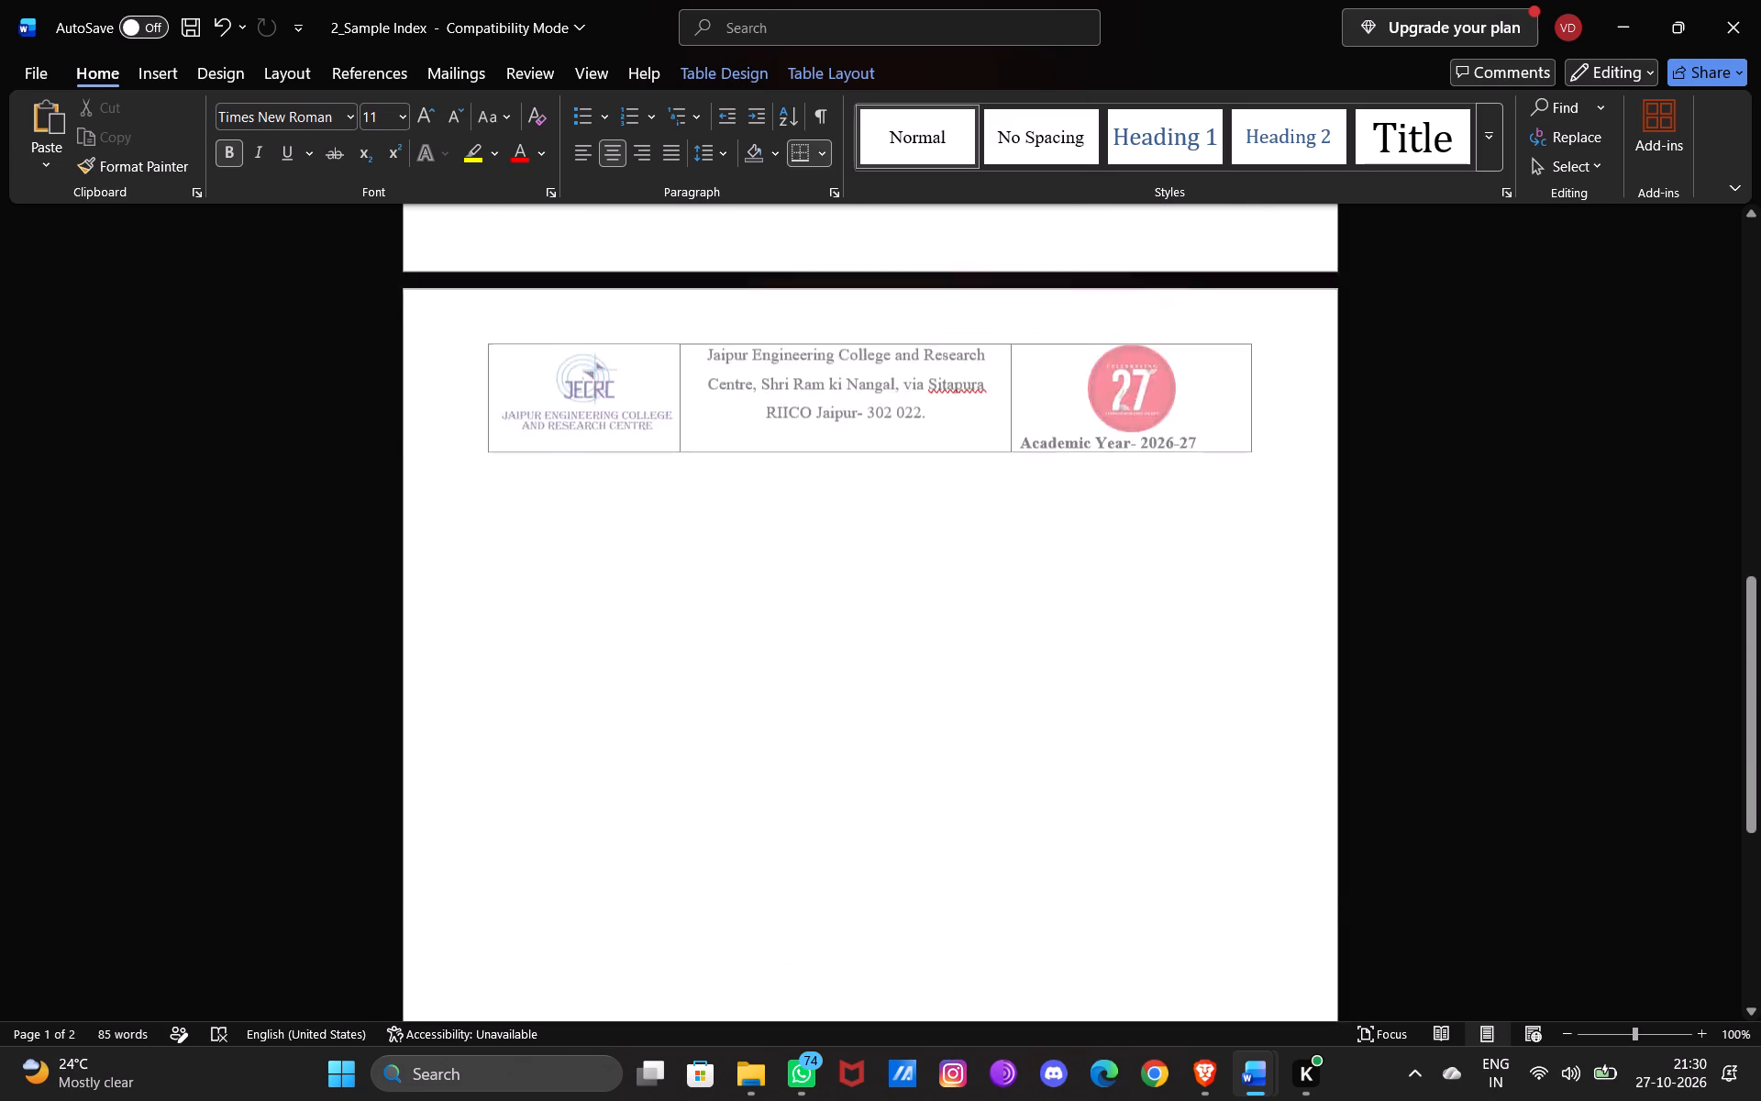
pyautogui.scroll(4, 1330, 755)
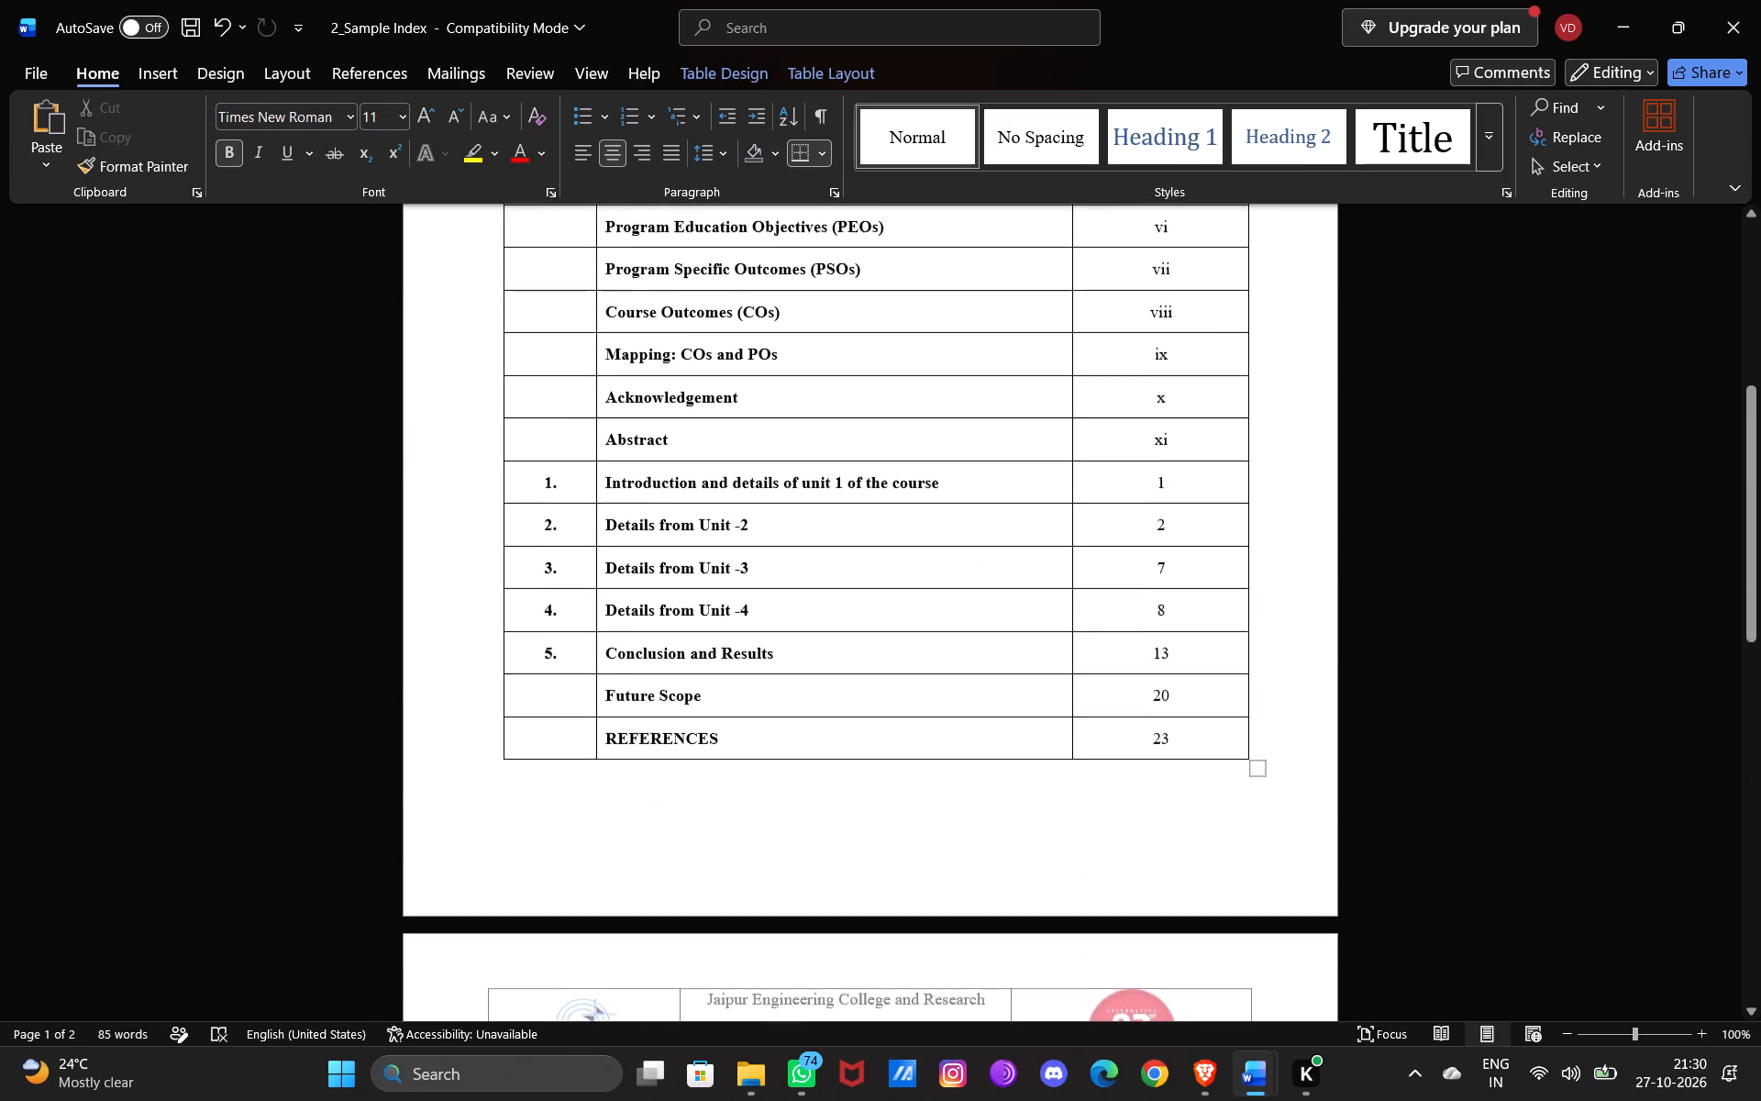
pyautogui.scroll(2, 1330, 755)
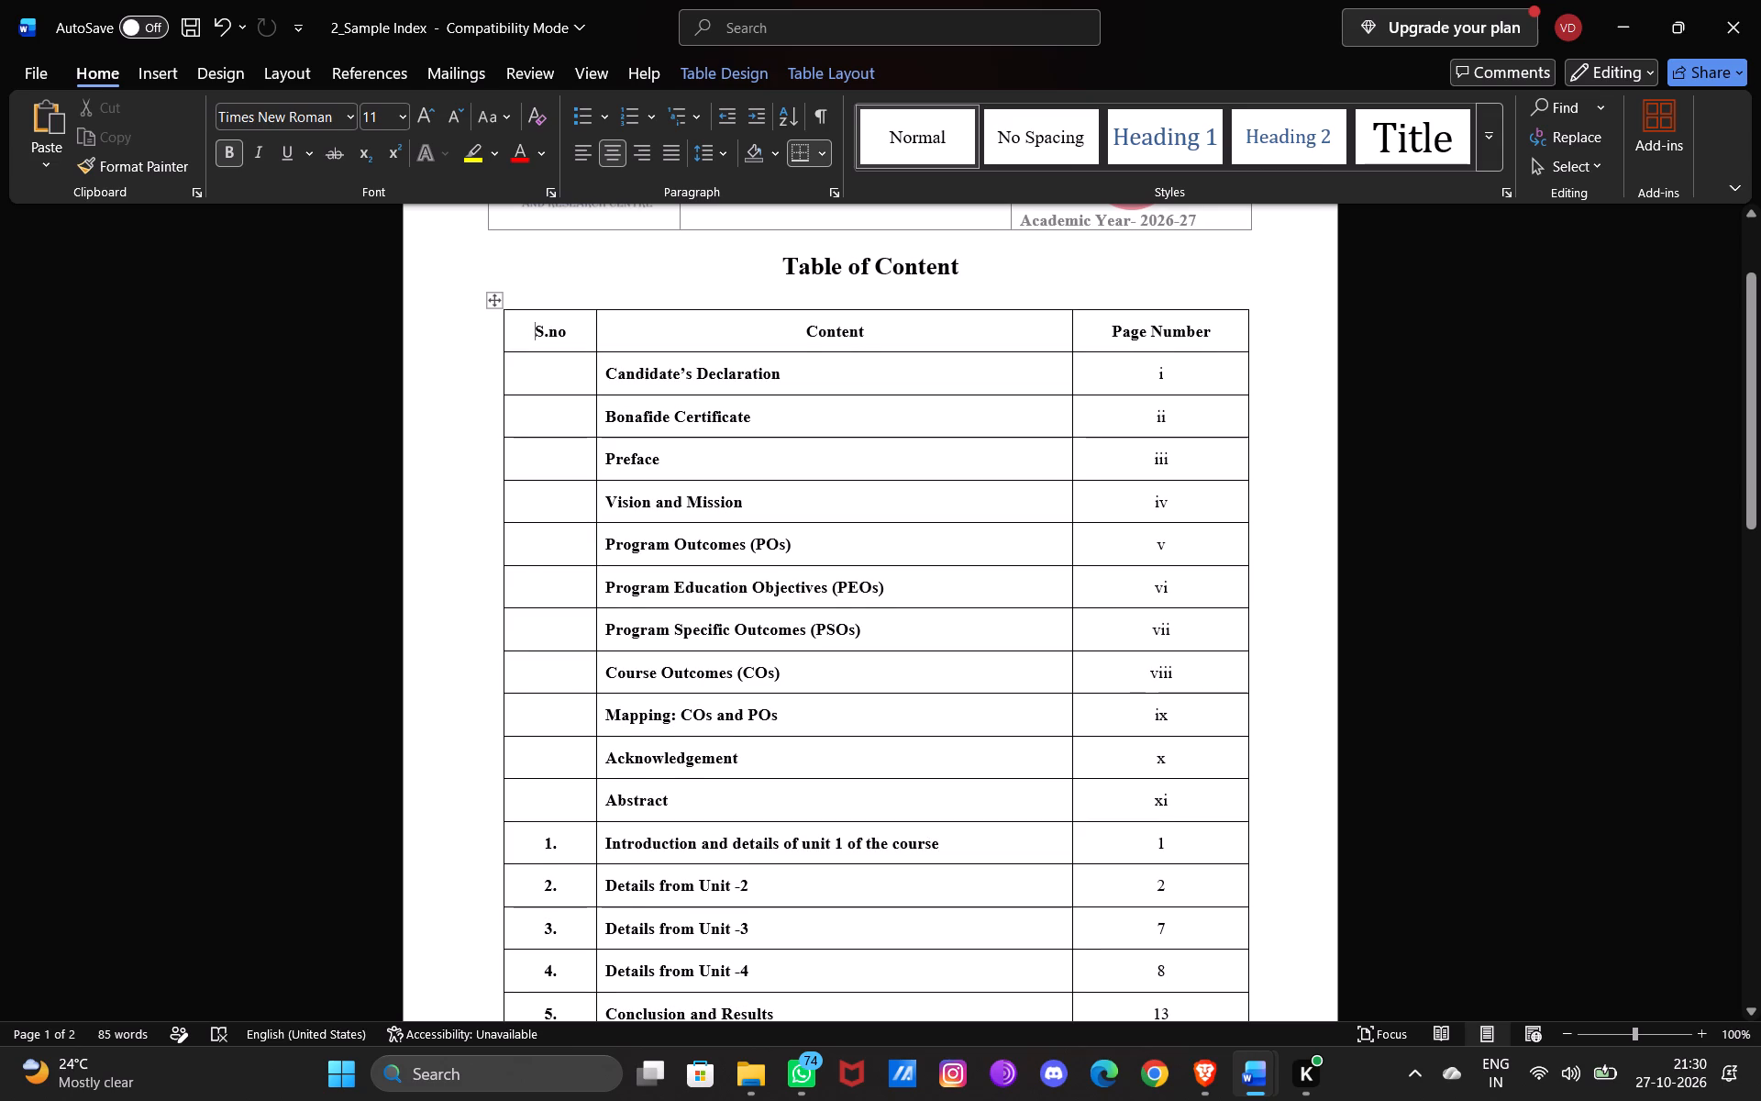
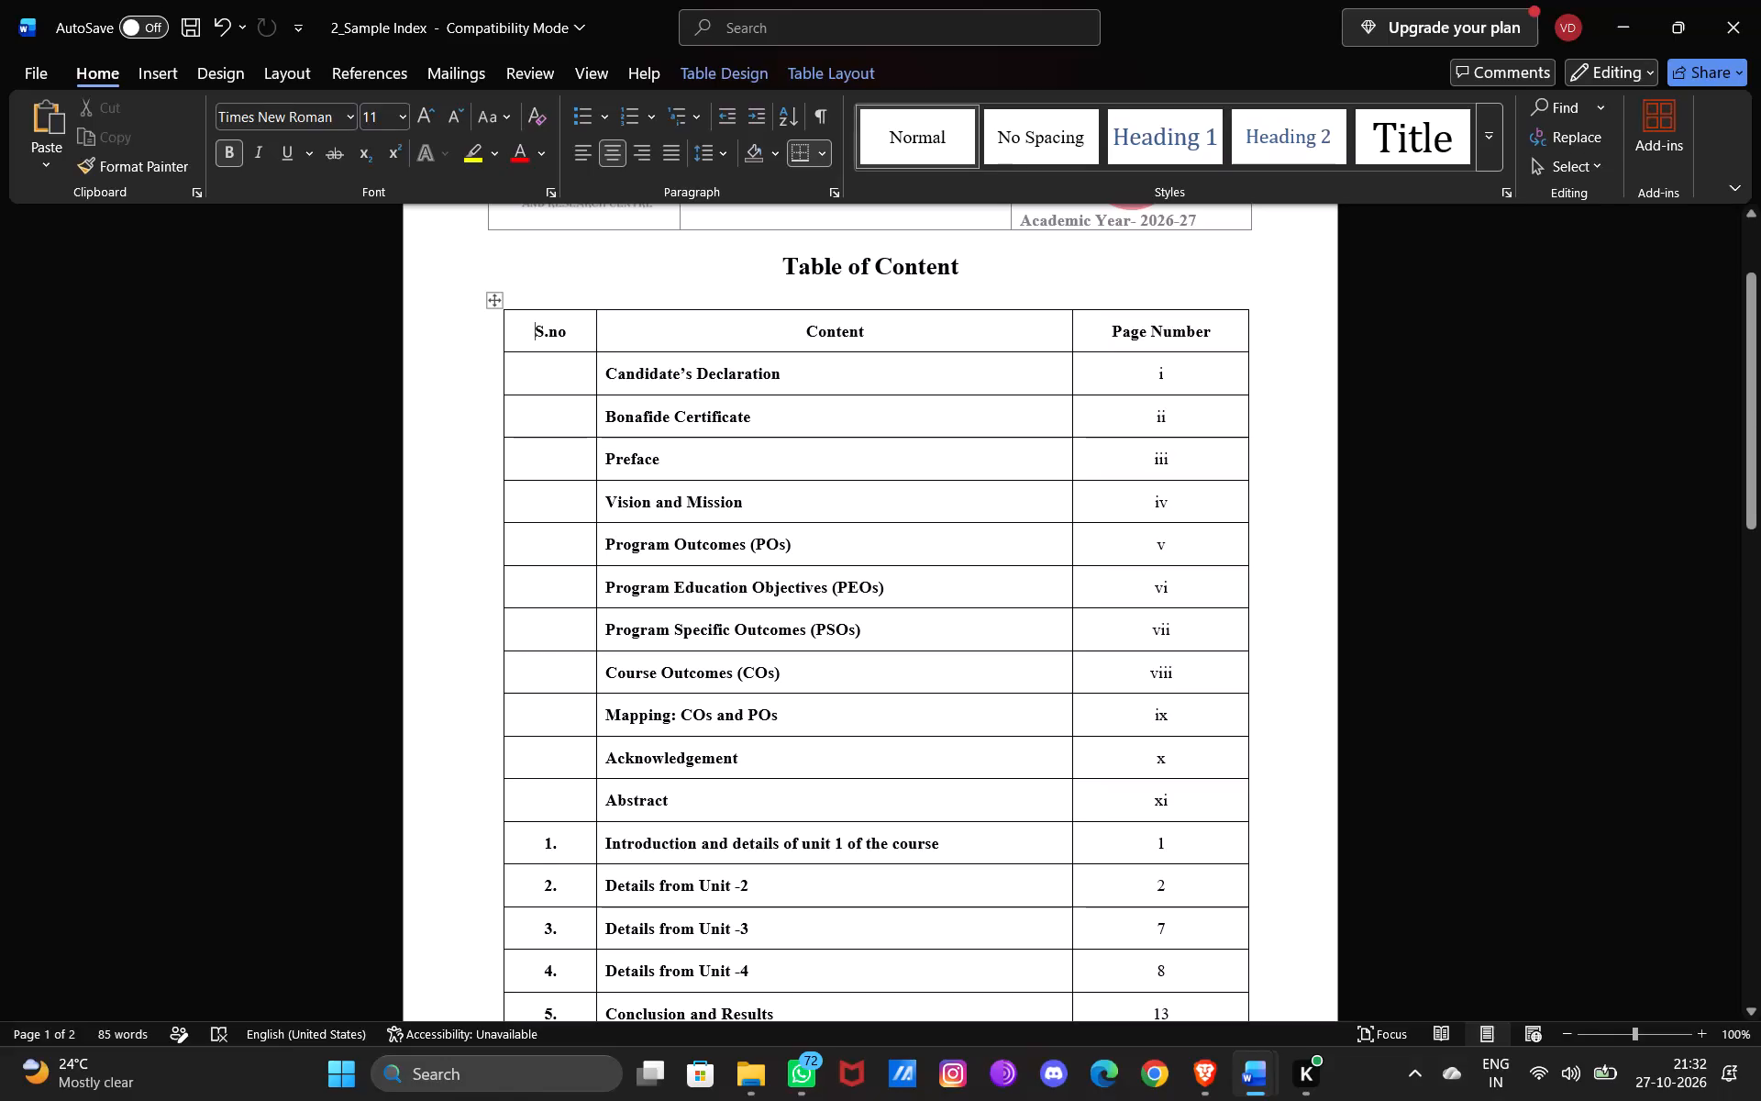
# Review the enlarged Table of Content table down to its REFERENCES row, along with the page that follows it.
pyautogui.scroll(-1, 1407, 613)
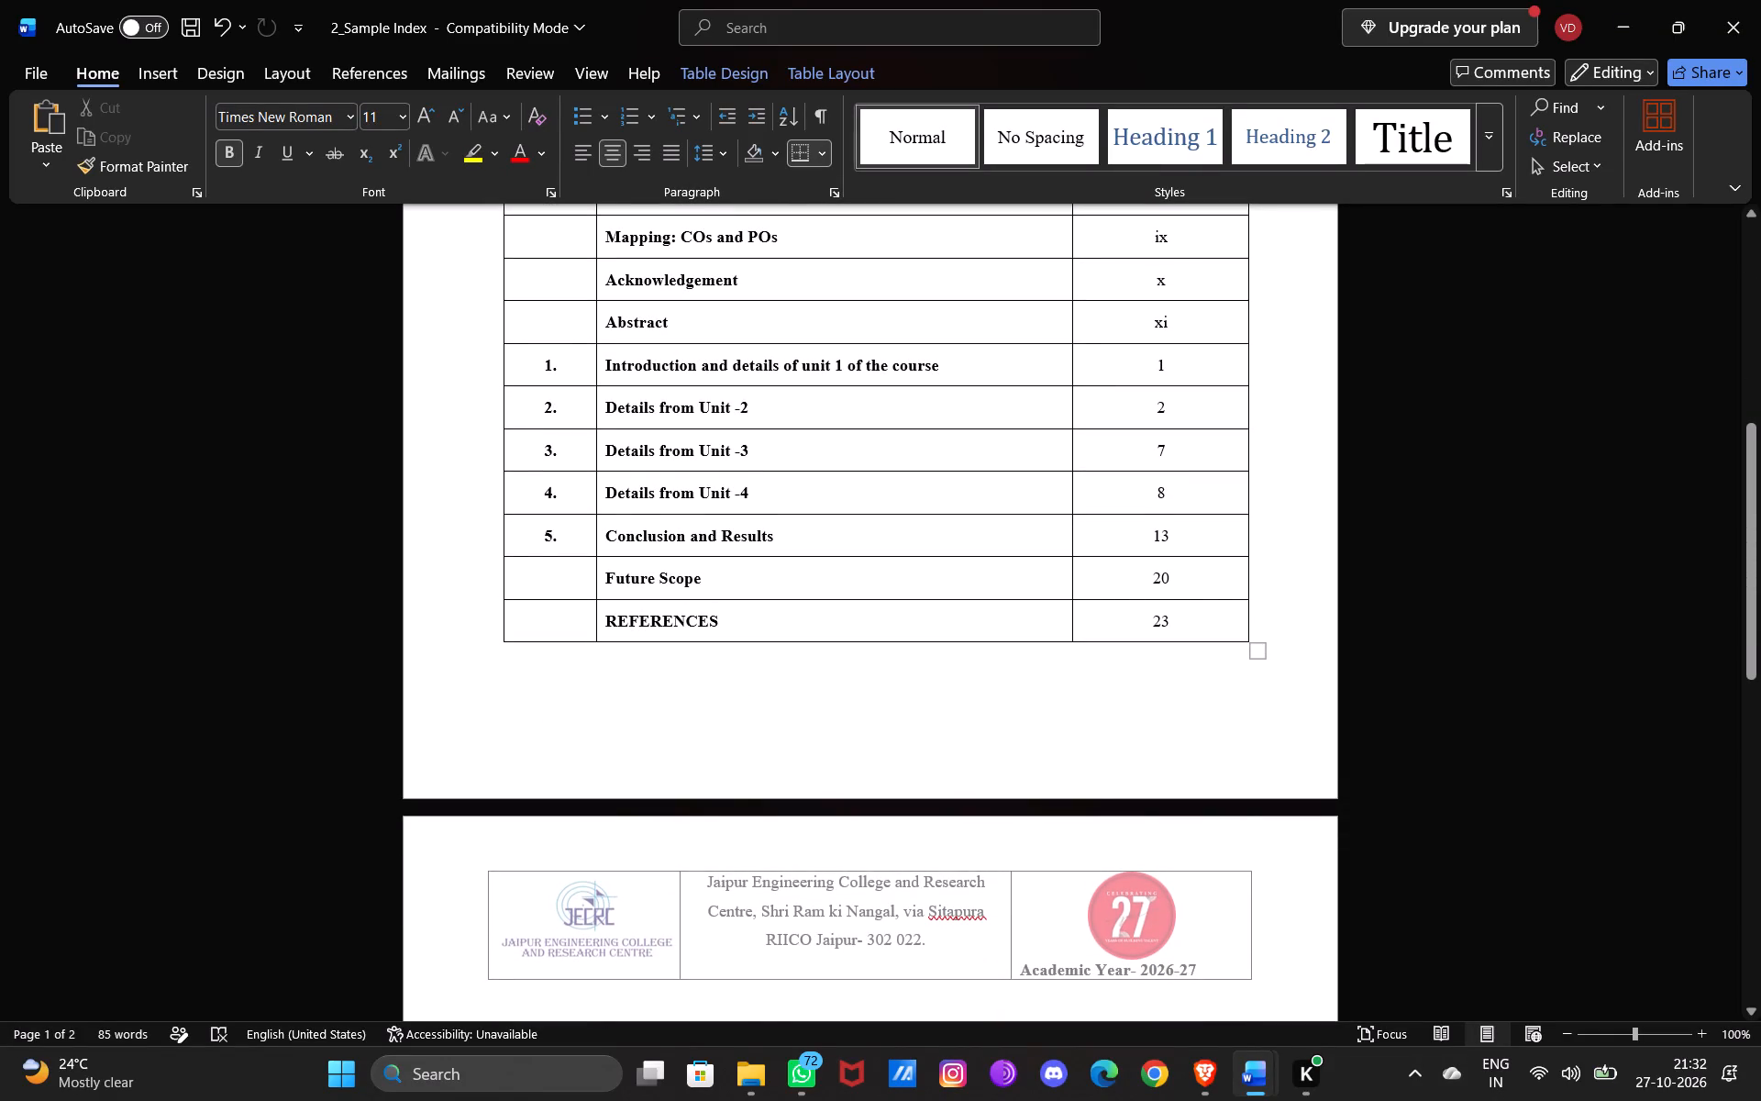
pyautogui.scroll(1, 1407, 613)
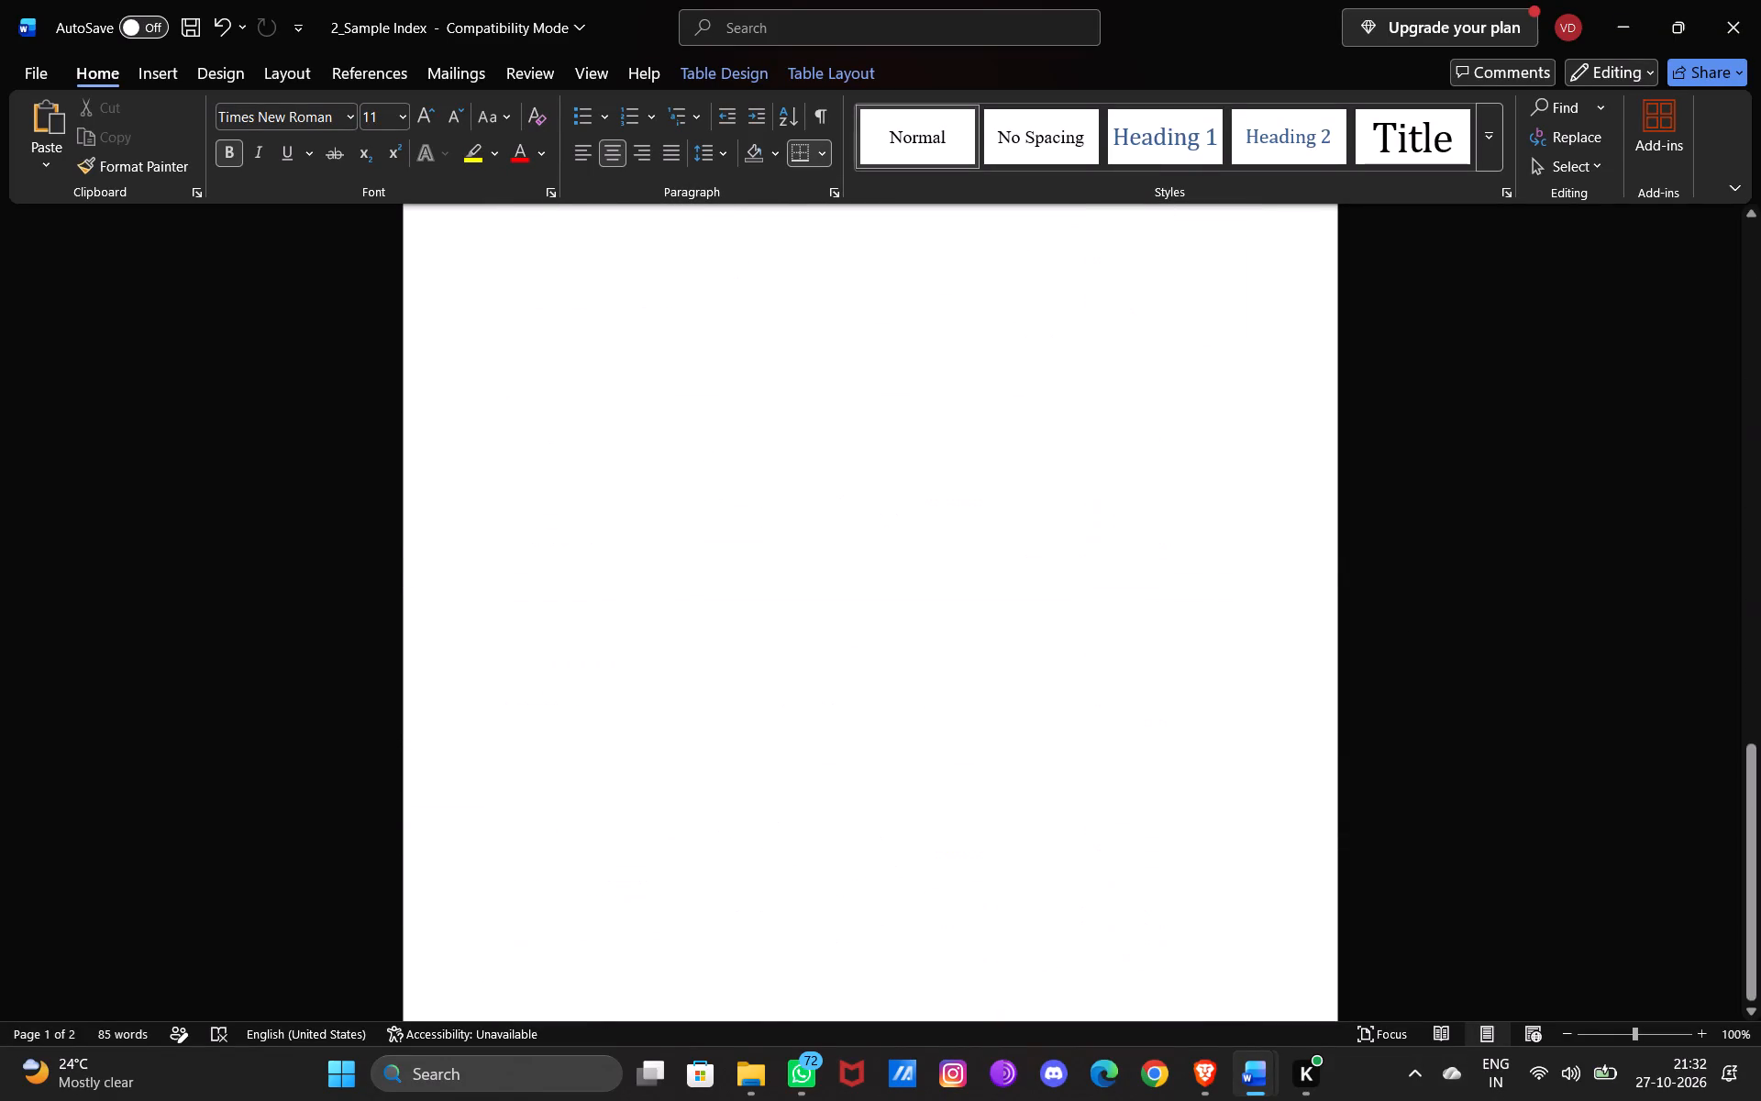
pyautogui.scroll(1, 1407, 613)
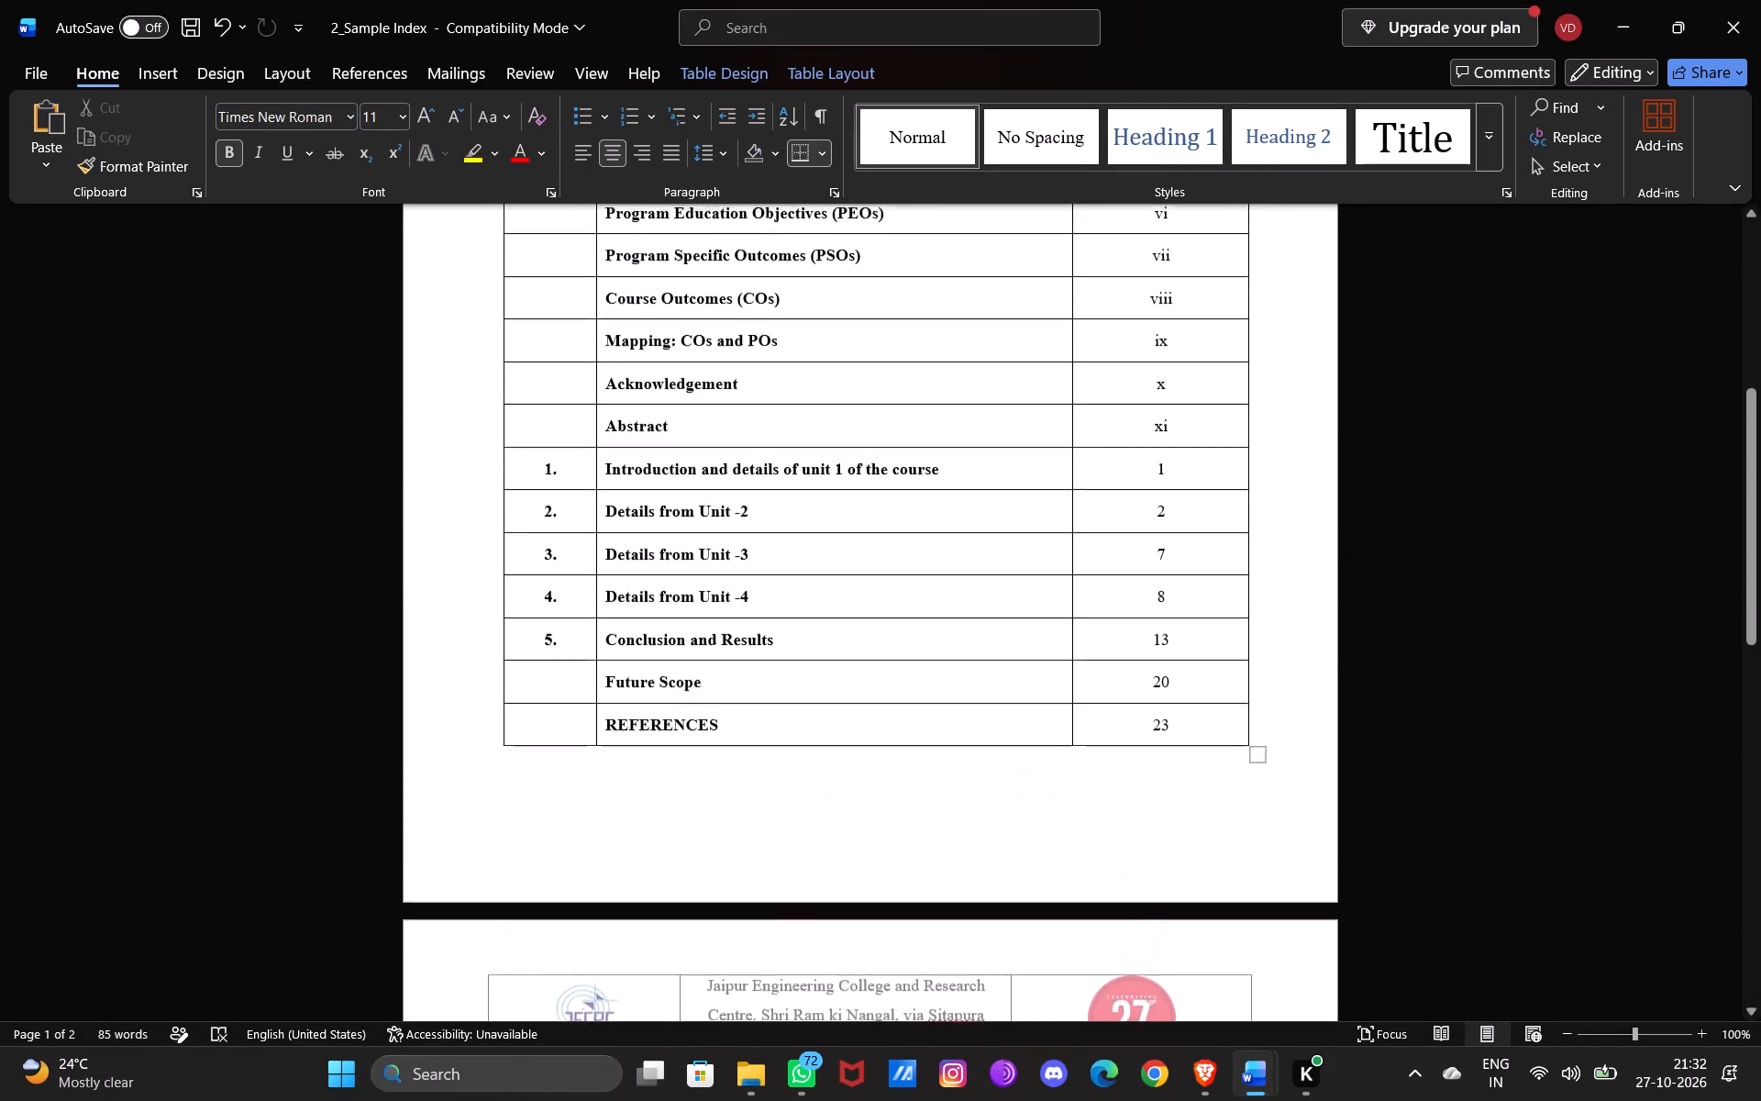
pyautogui.scroll(2, 1407, 613)
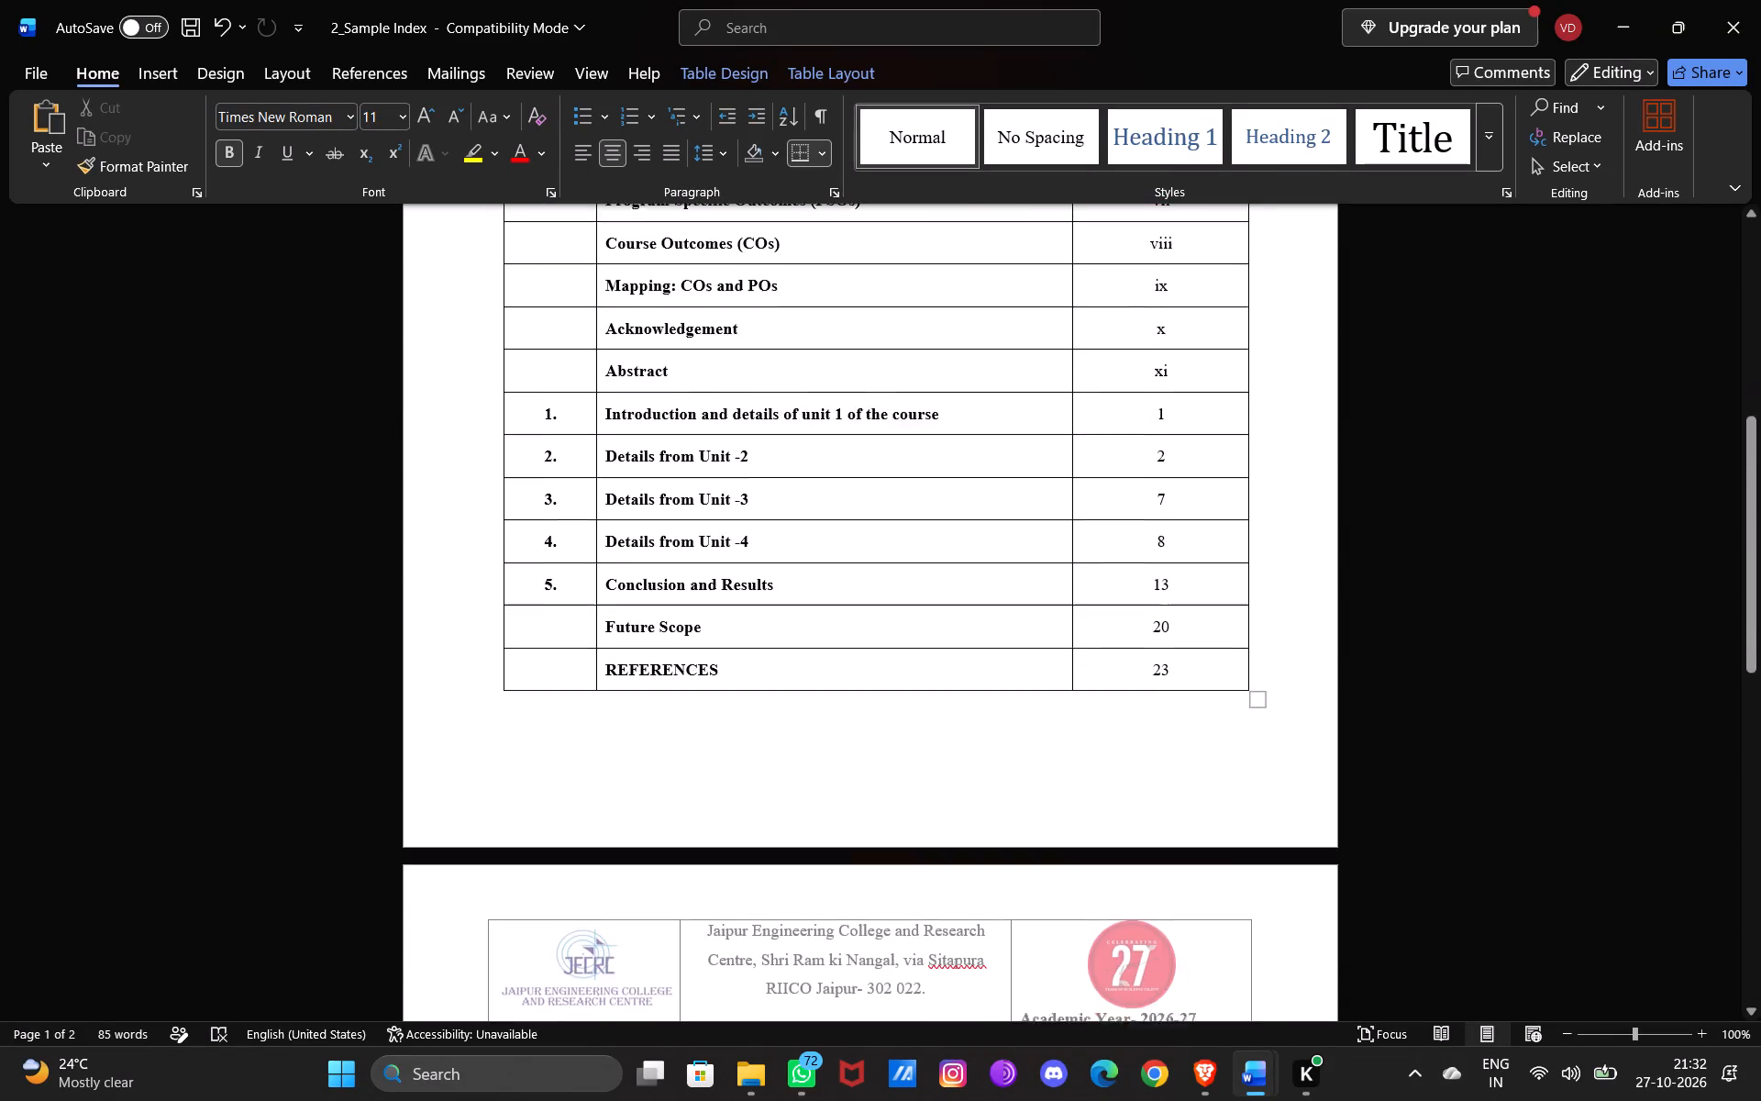
pyautogui.scroll(1, 1407, 613)
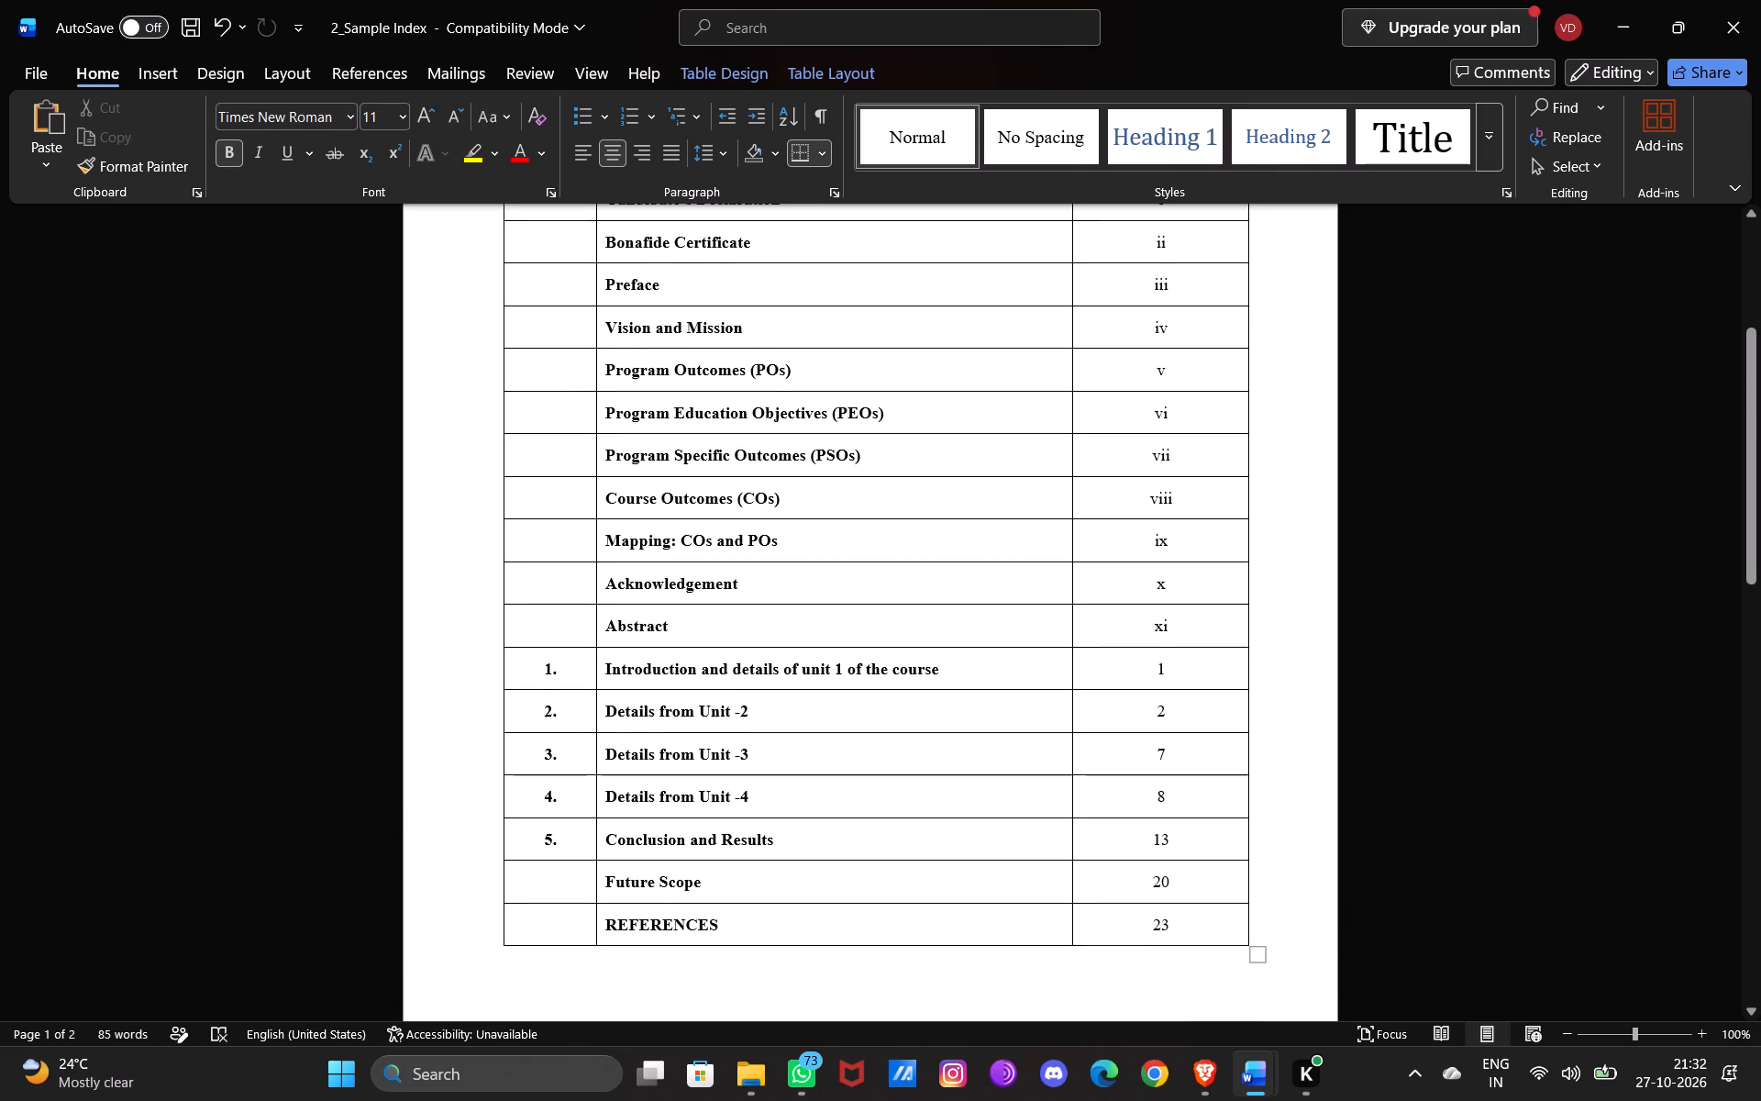
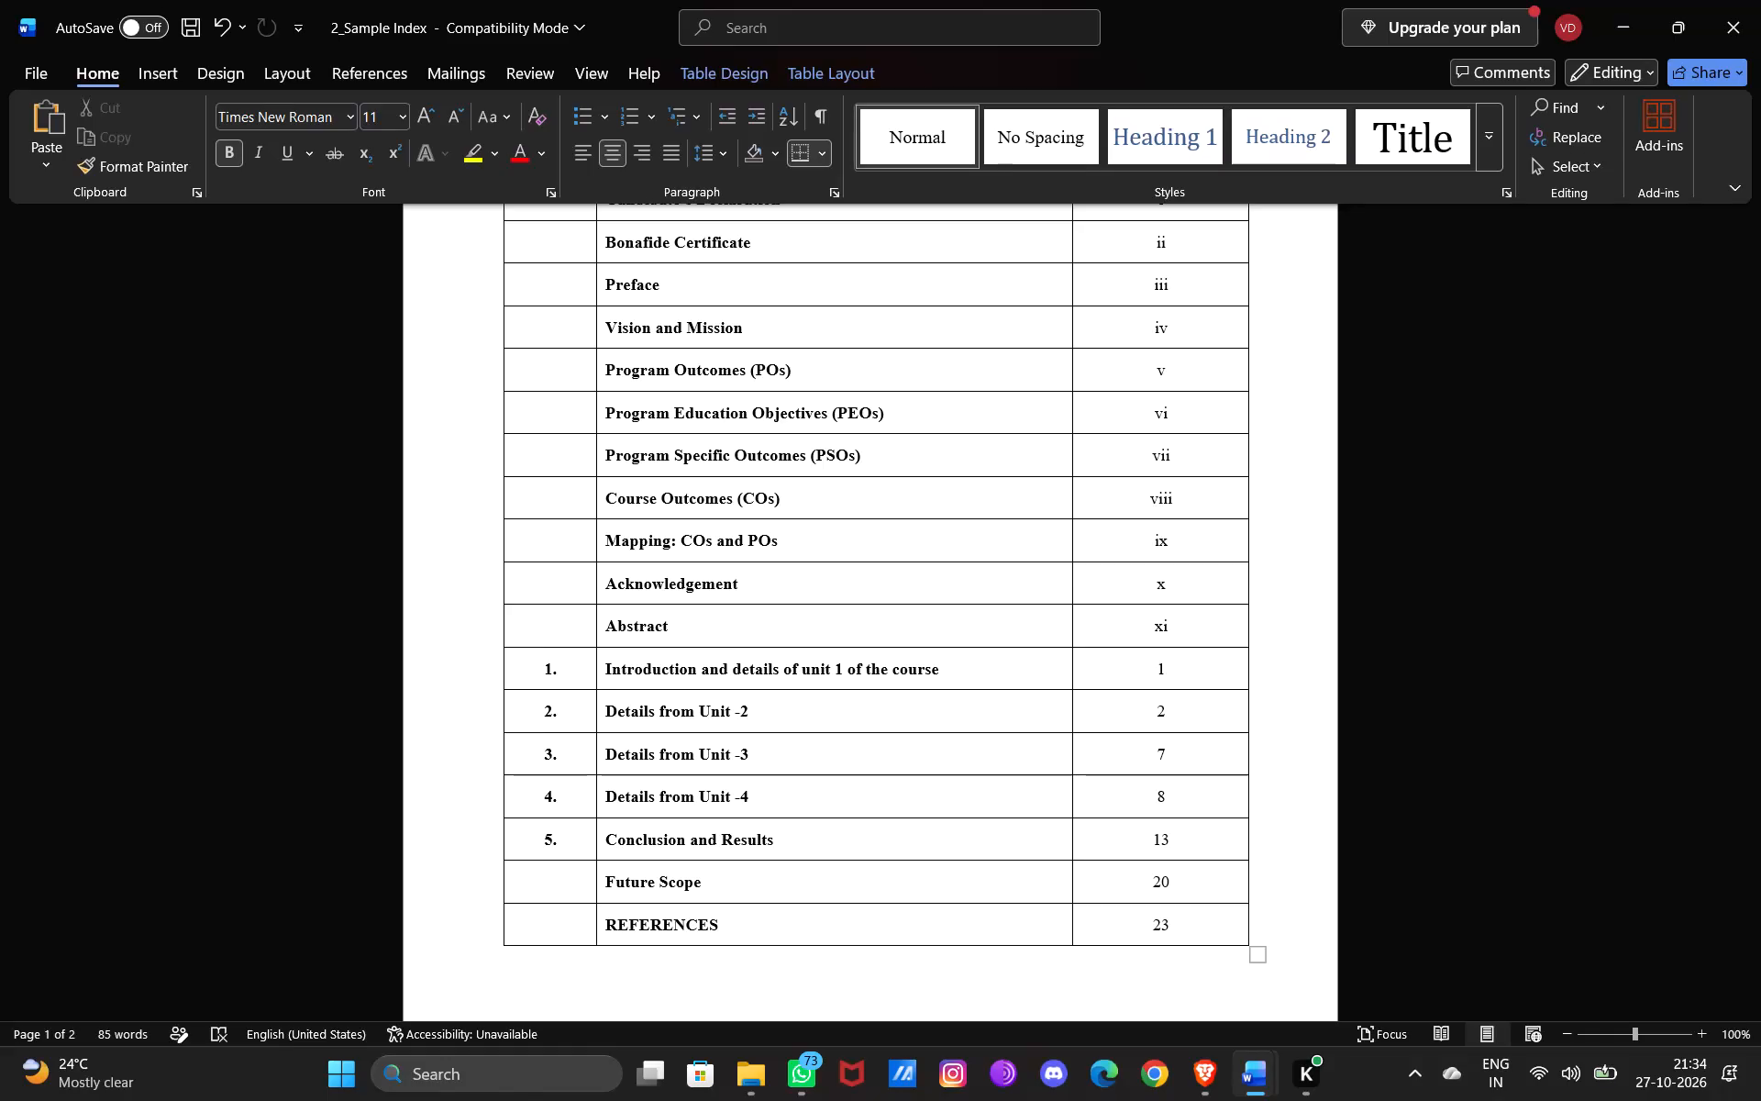
# Save the sample index document with its enlarged Table of Content table and close it.
pyautogui.hotkey('ctrl', 's')
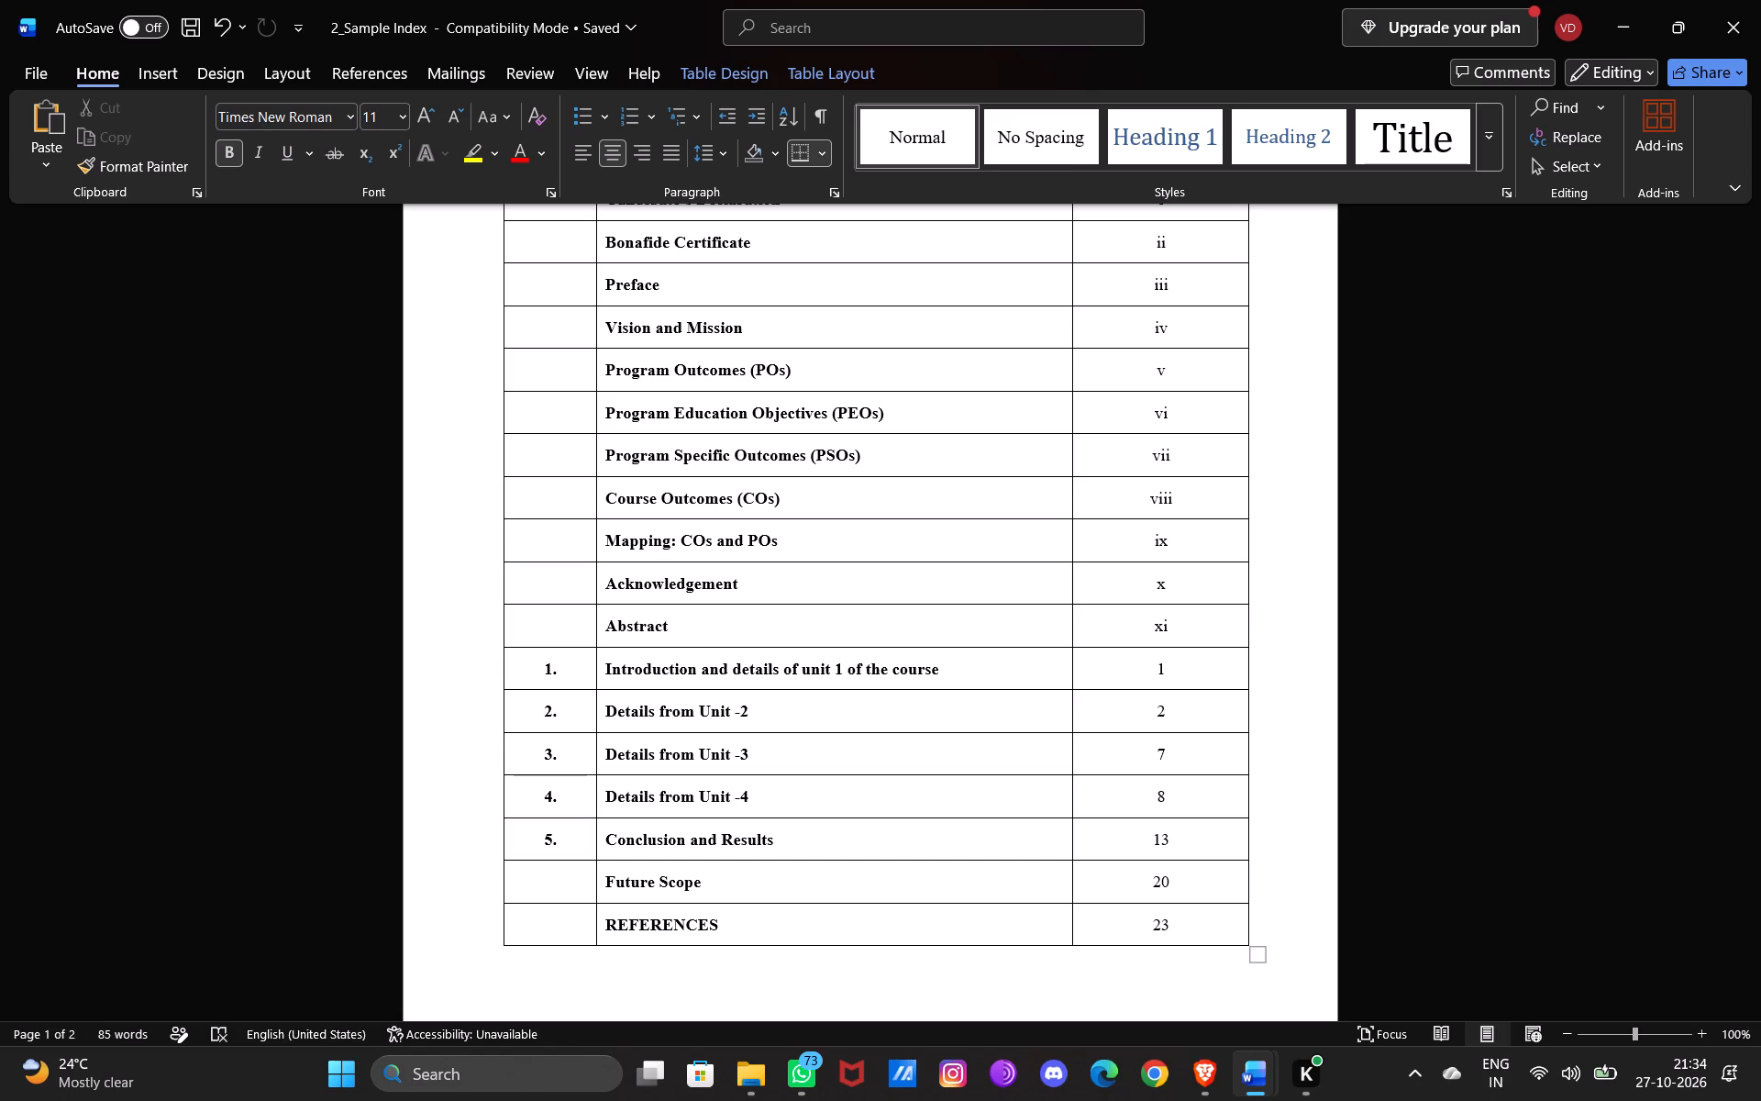
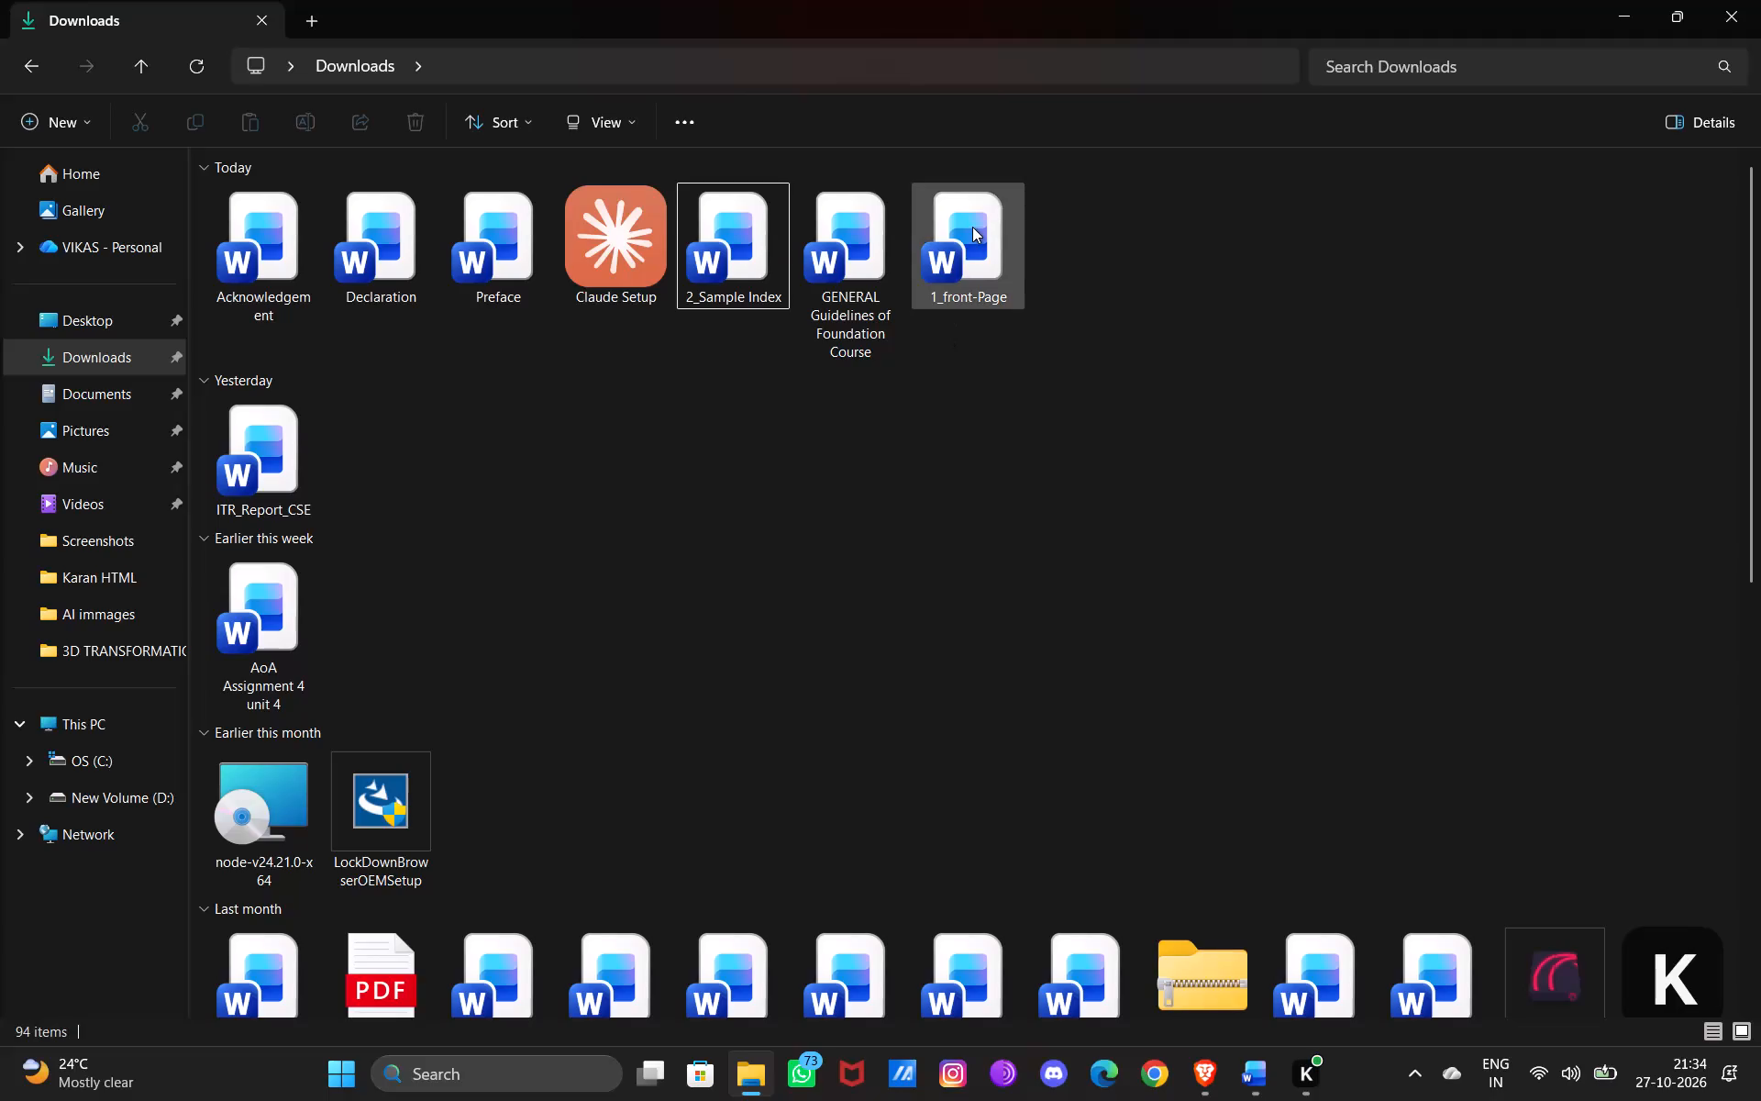
# Open the 1_front-Page document from the Downloads folder and enable it for editing.
pyautogui.doubleClick(972, 227)
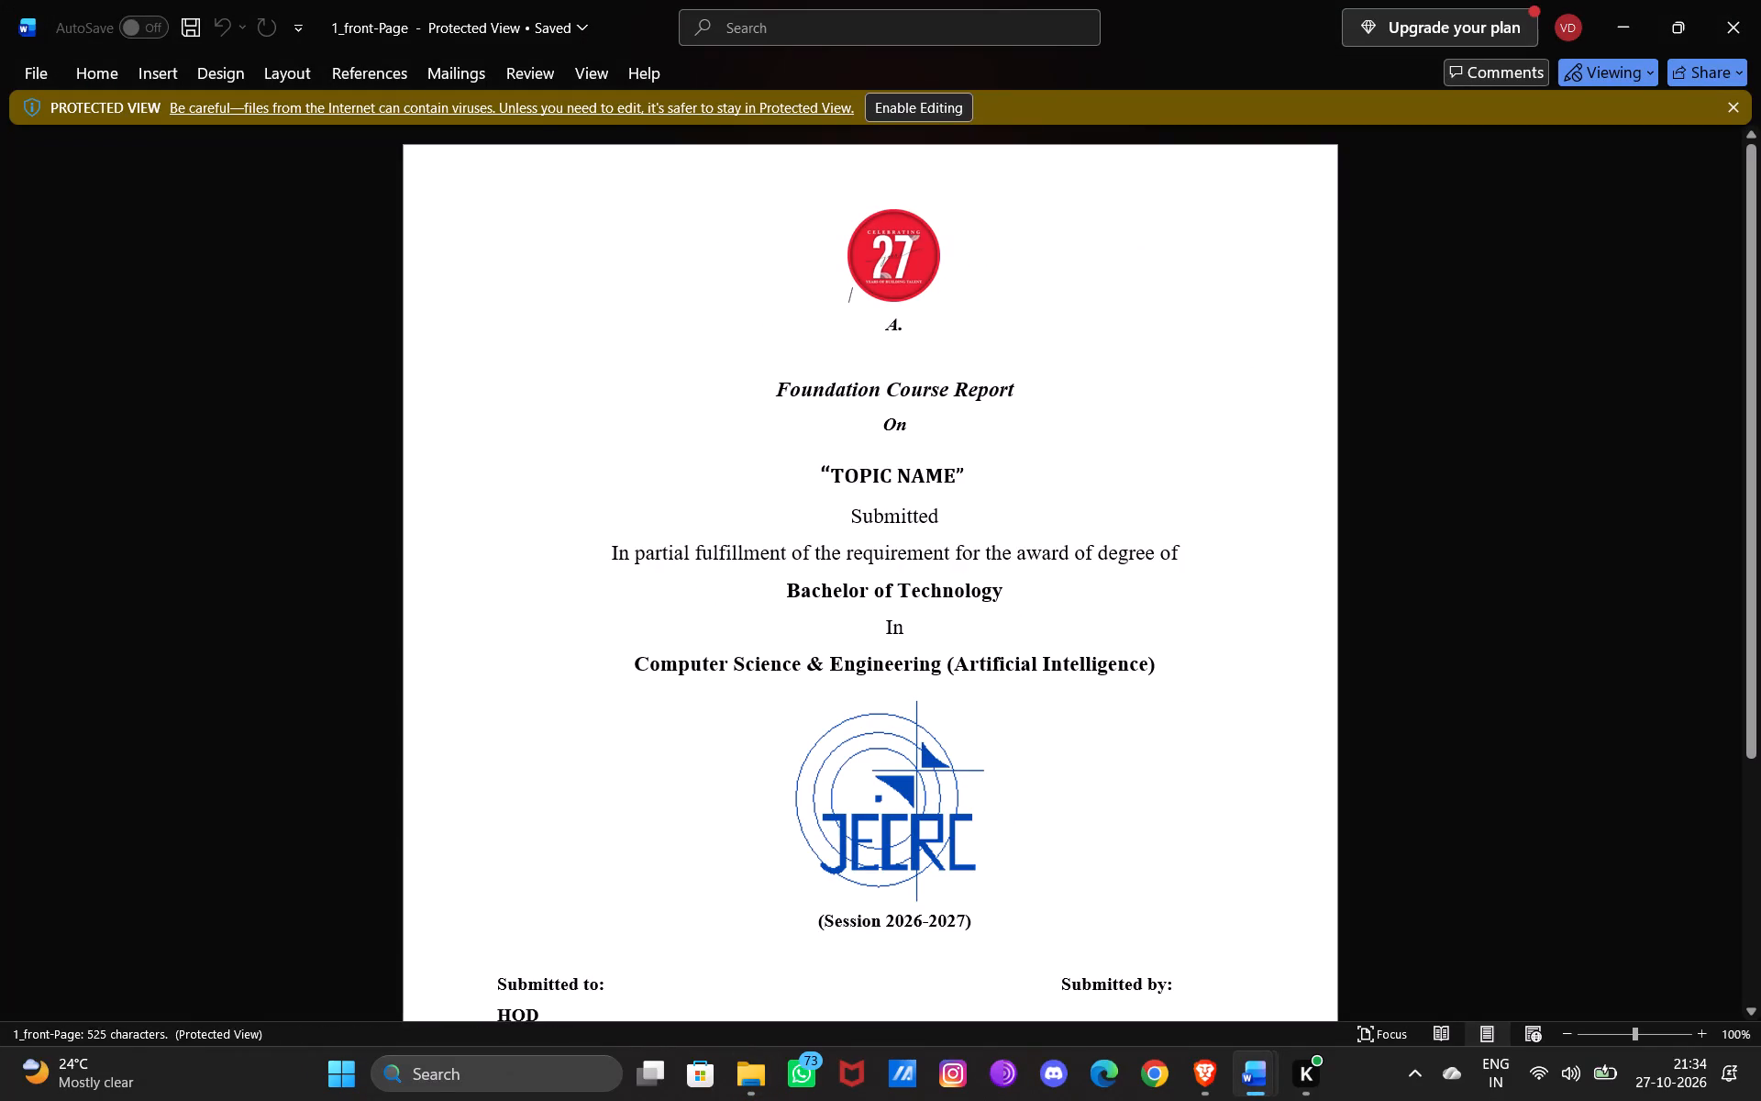
pyautogui.click(903, 115)
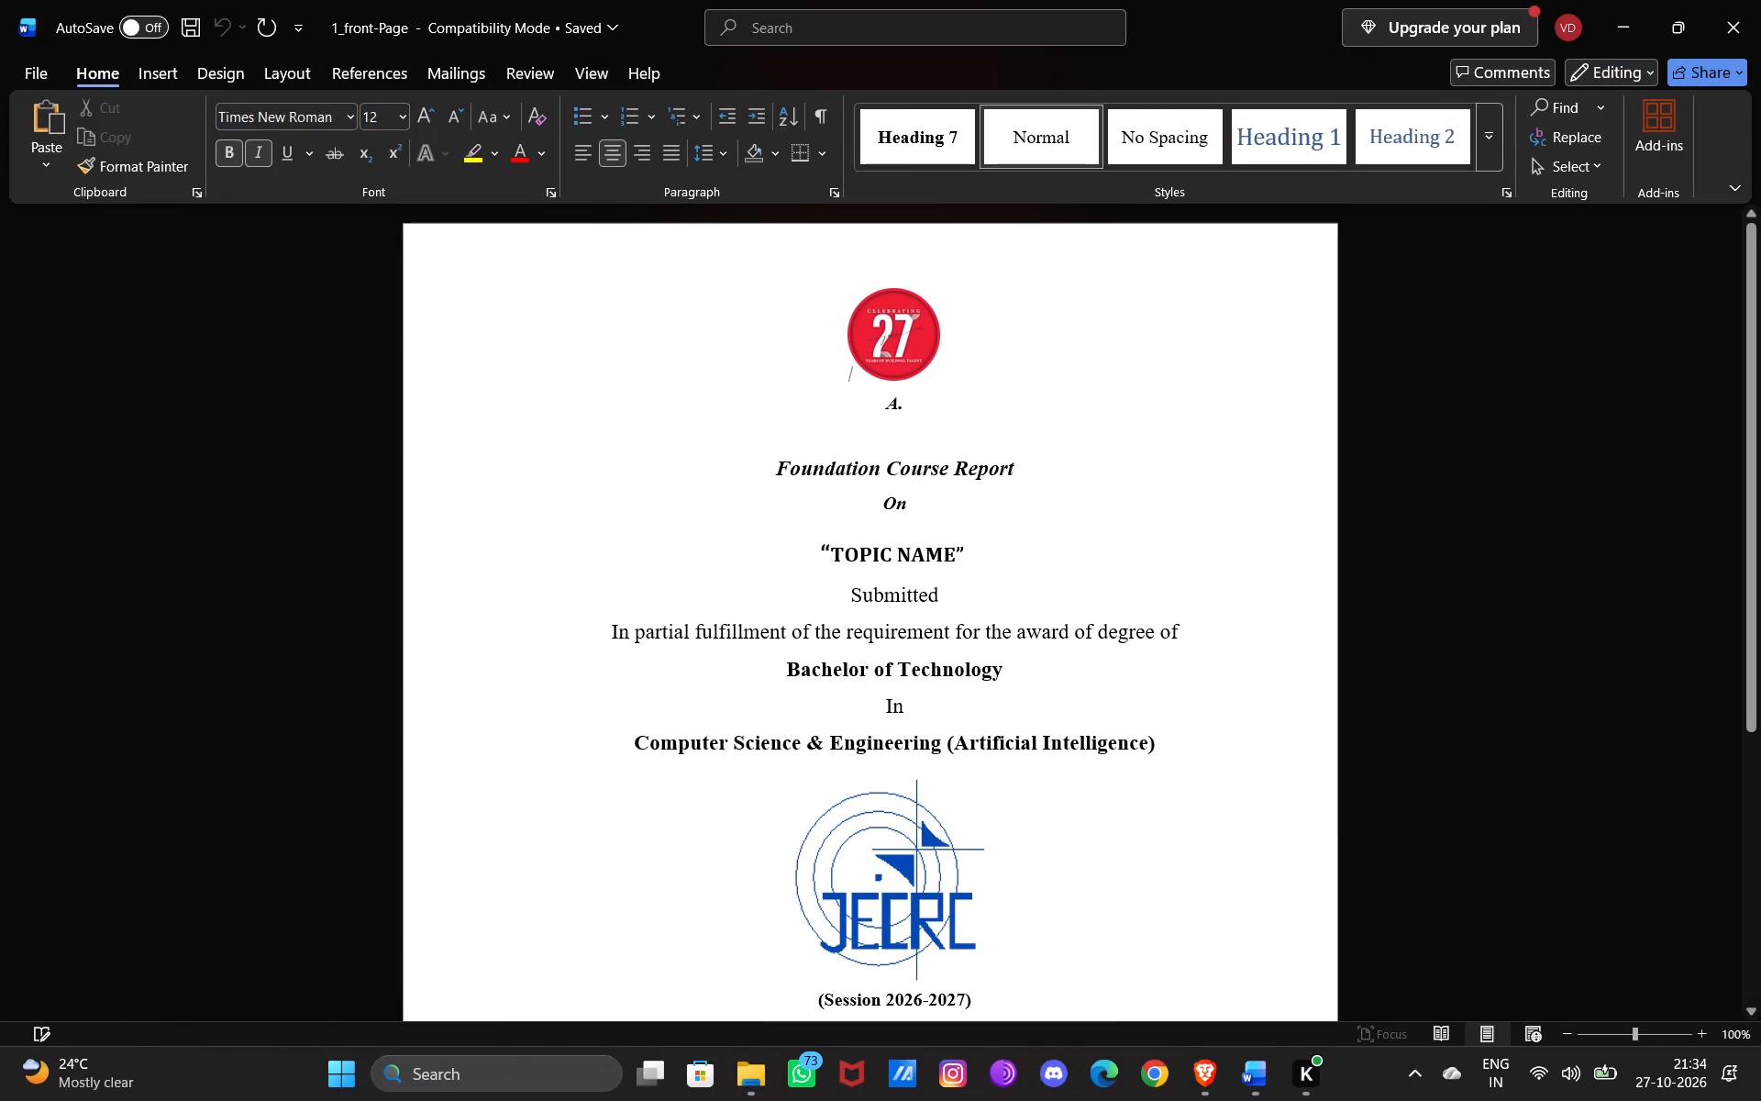
# Replace the "TOPIC NAME" placeholder on the front page with the copied title "Fostering Social Responsibility and Community Engagement".
pyautogui.scroll(-1, 1139, 610)
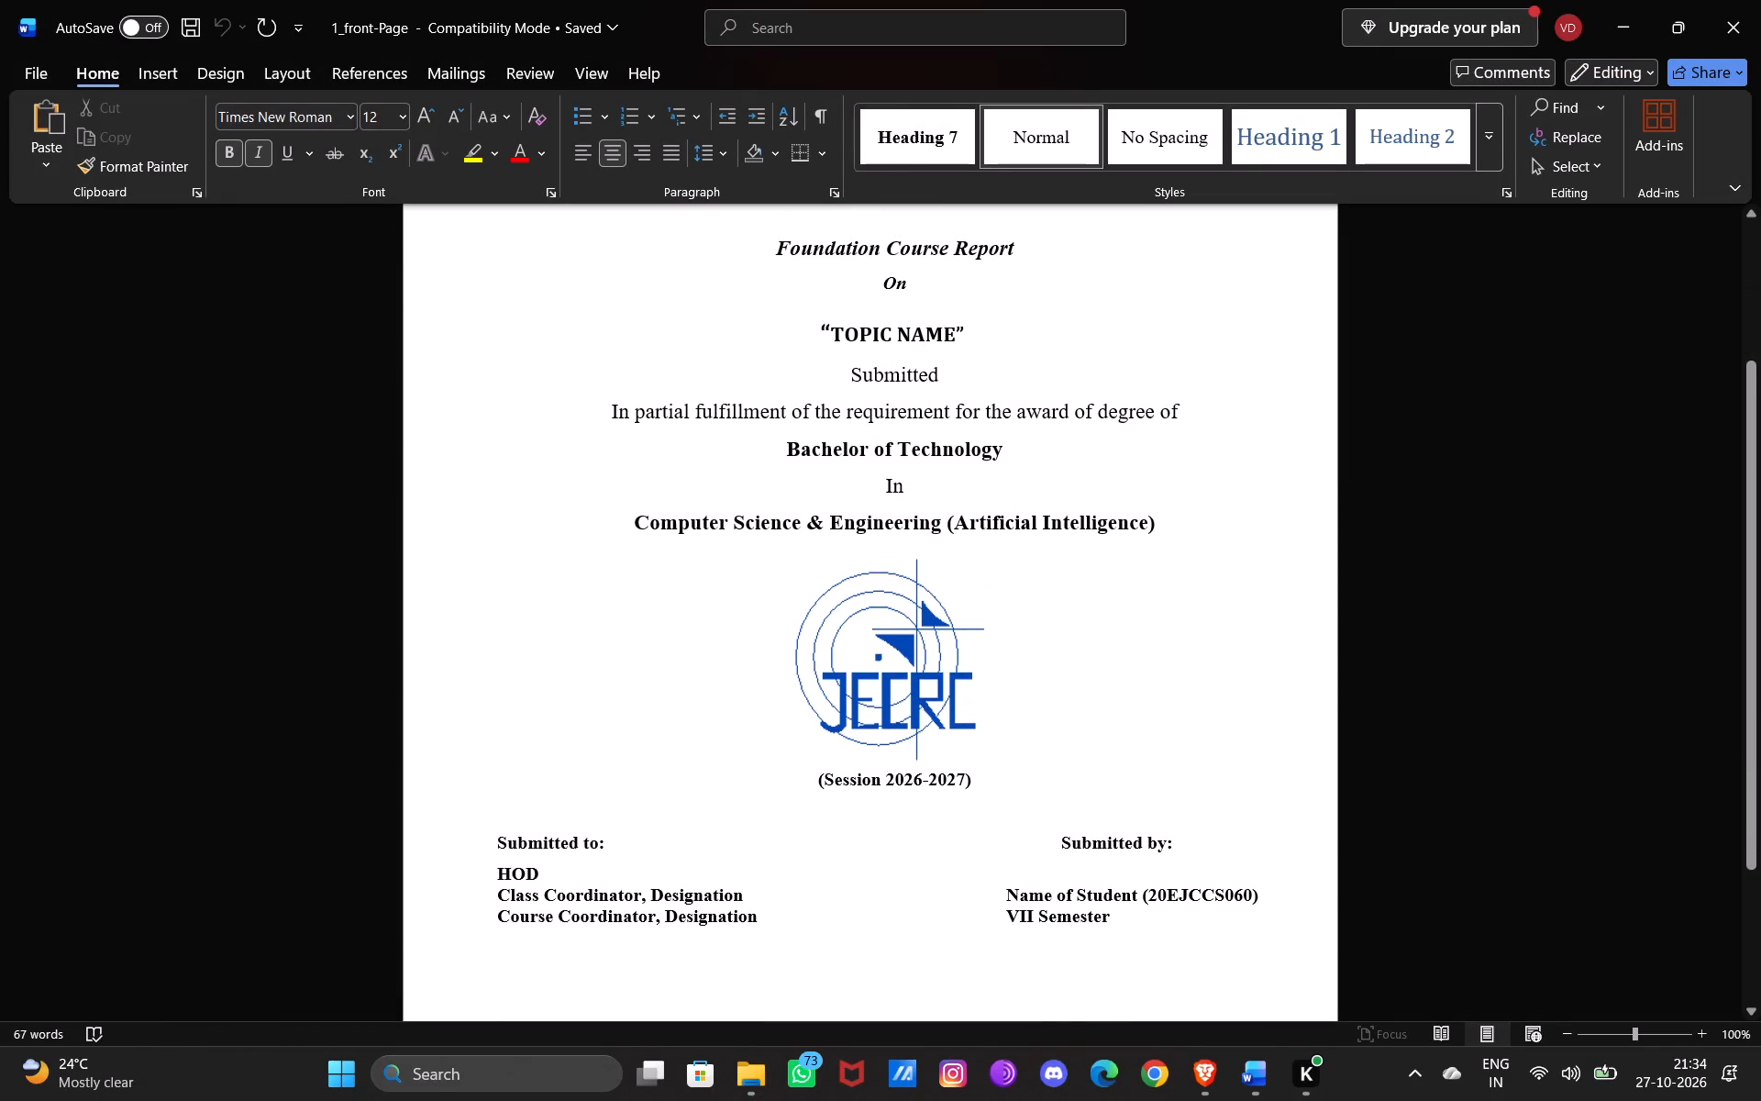
pyautogui.scroll(-1, 1139, 610)
pyautogui.moveTo(956, 331); pyautogui.dragTo(879, 332)
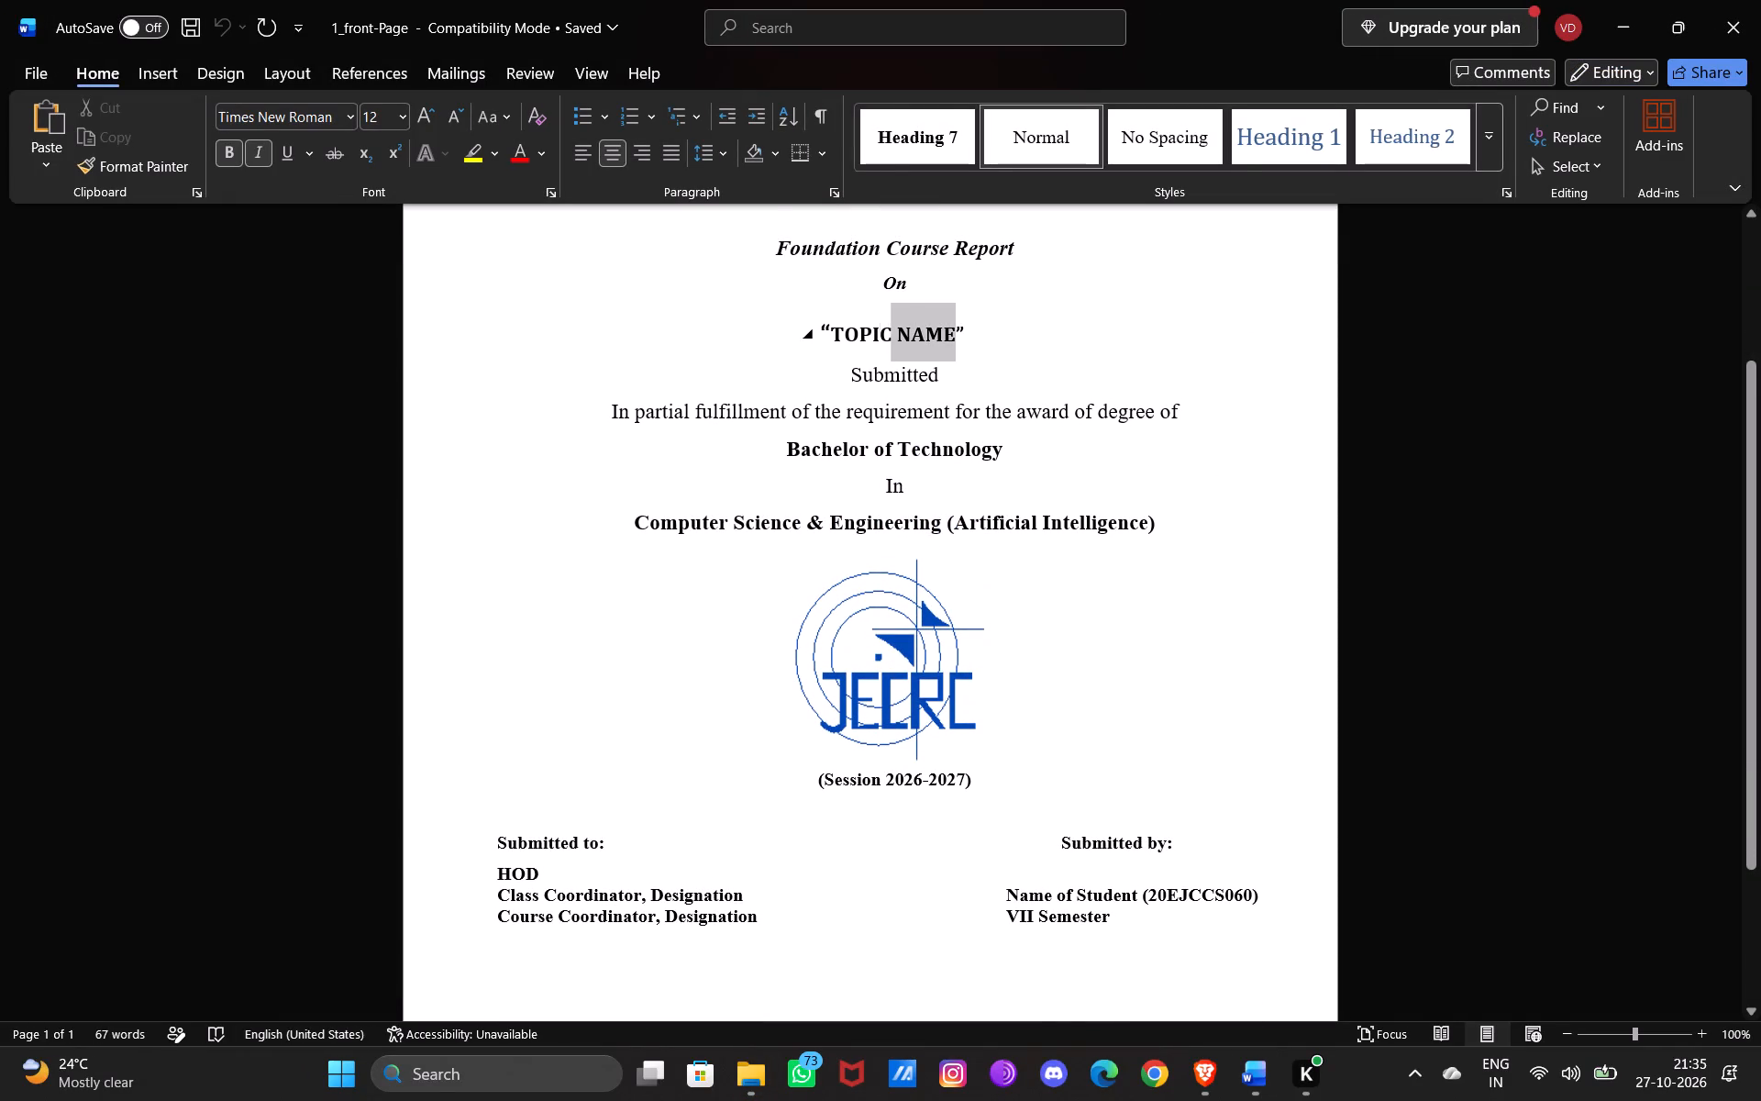
pyautogui.moveTo(879, 332); pyautogui.dragTo(854, 328)
pyautogui.hotkey('ctrl', 'v')
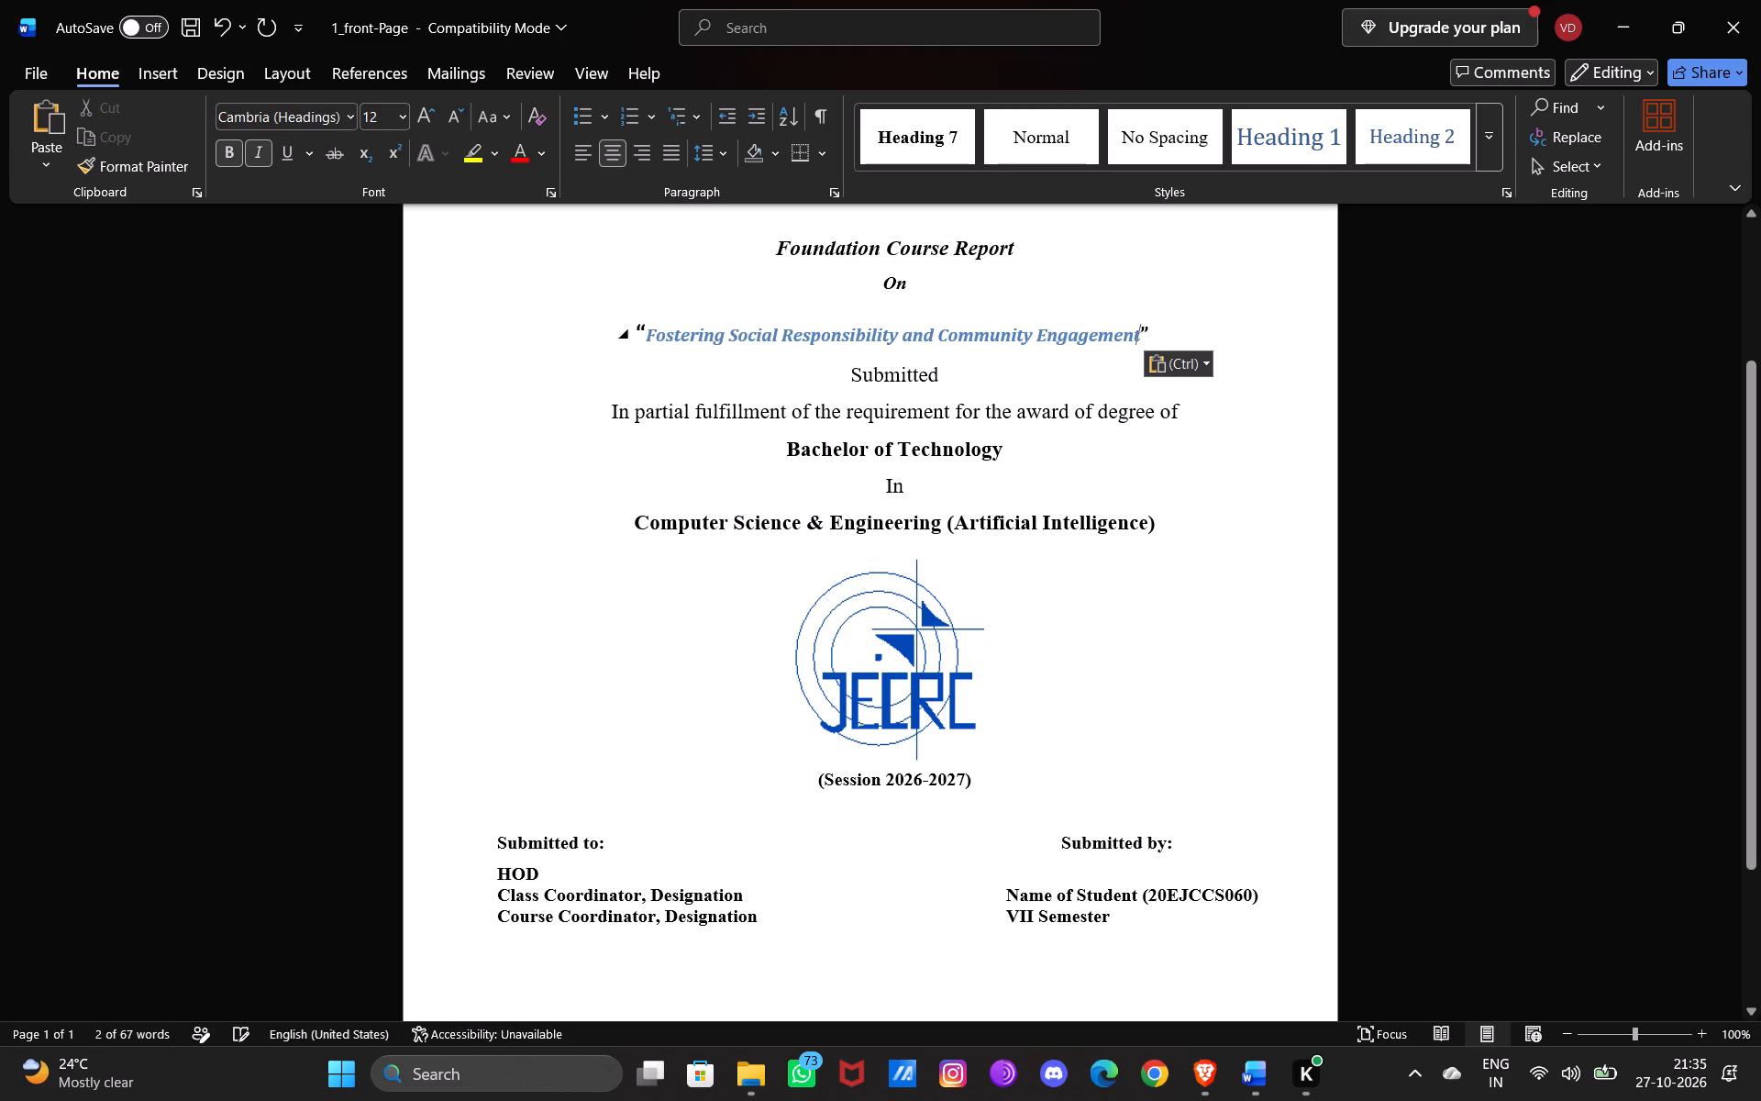
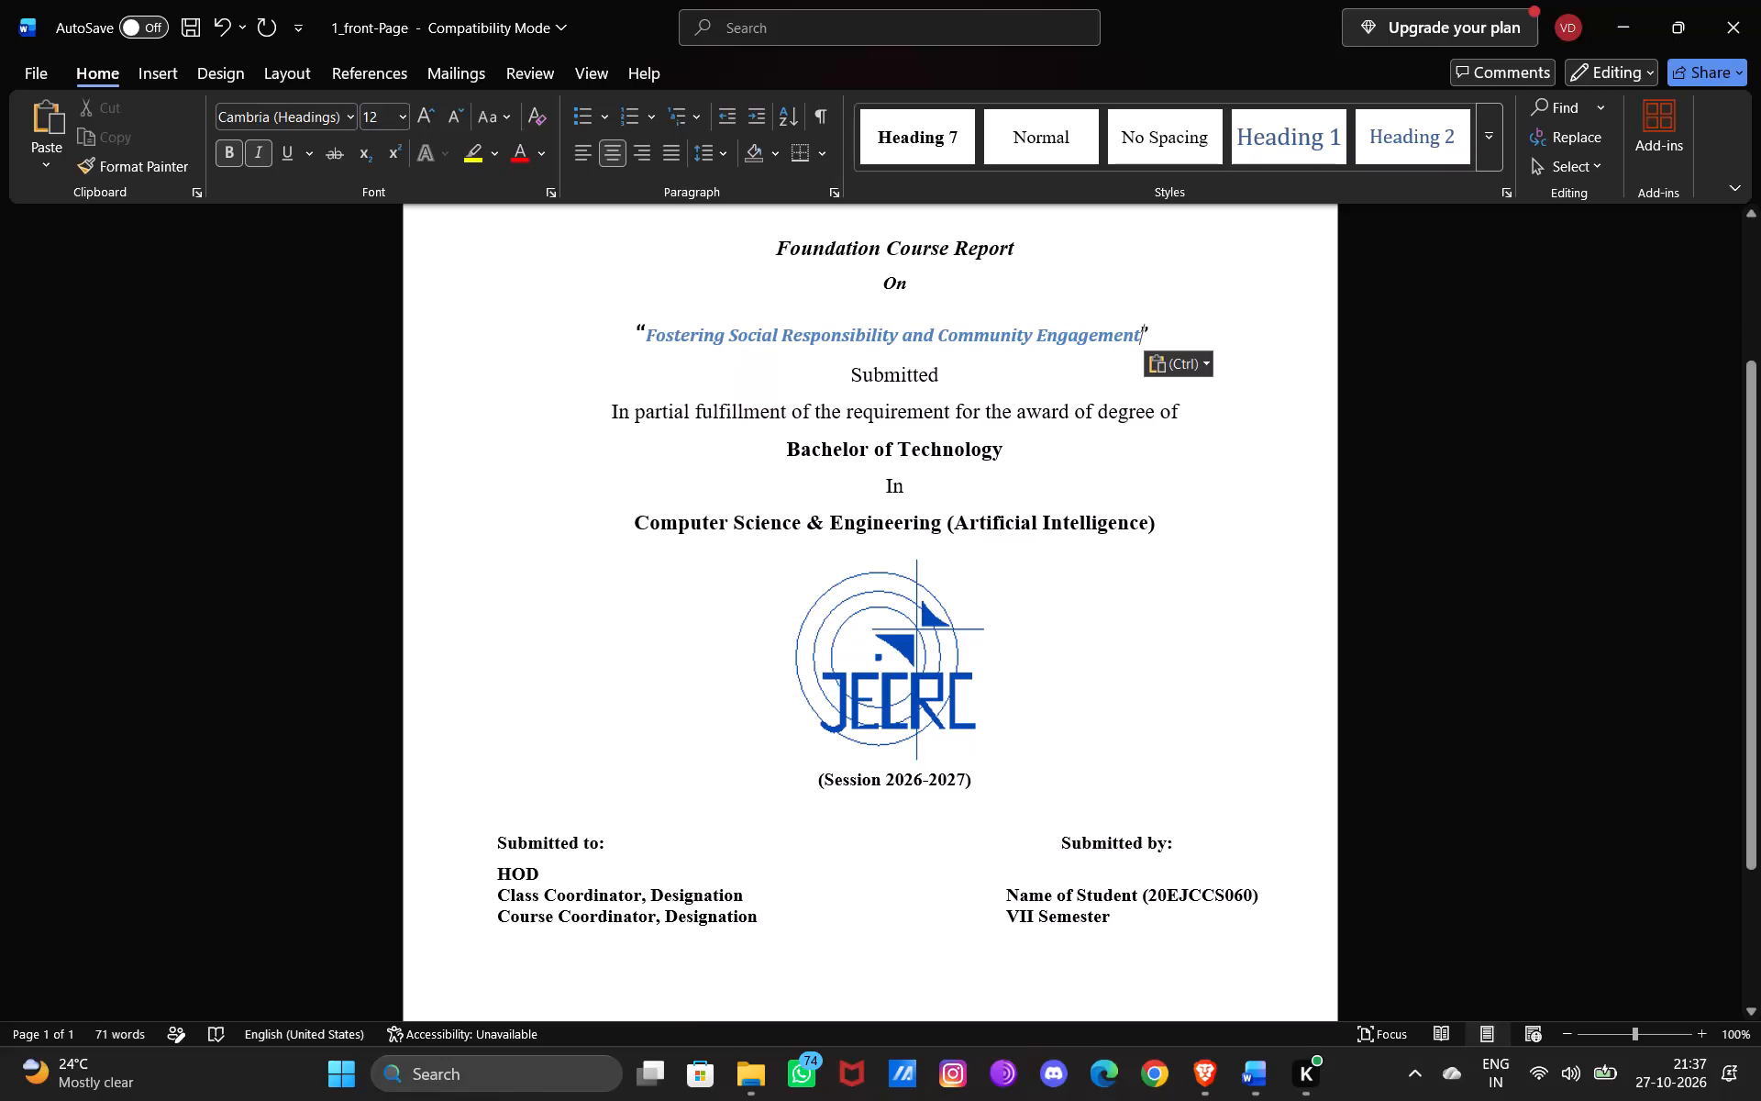
# Enter the department head's name with the title "Dr." before "HOD" under "Submitted to:", clearing the misspelled surname.
pyautogui.click(501, 871)
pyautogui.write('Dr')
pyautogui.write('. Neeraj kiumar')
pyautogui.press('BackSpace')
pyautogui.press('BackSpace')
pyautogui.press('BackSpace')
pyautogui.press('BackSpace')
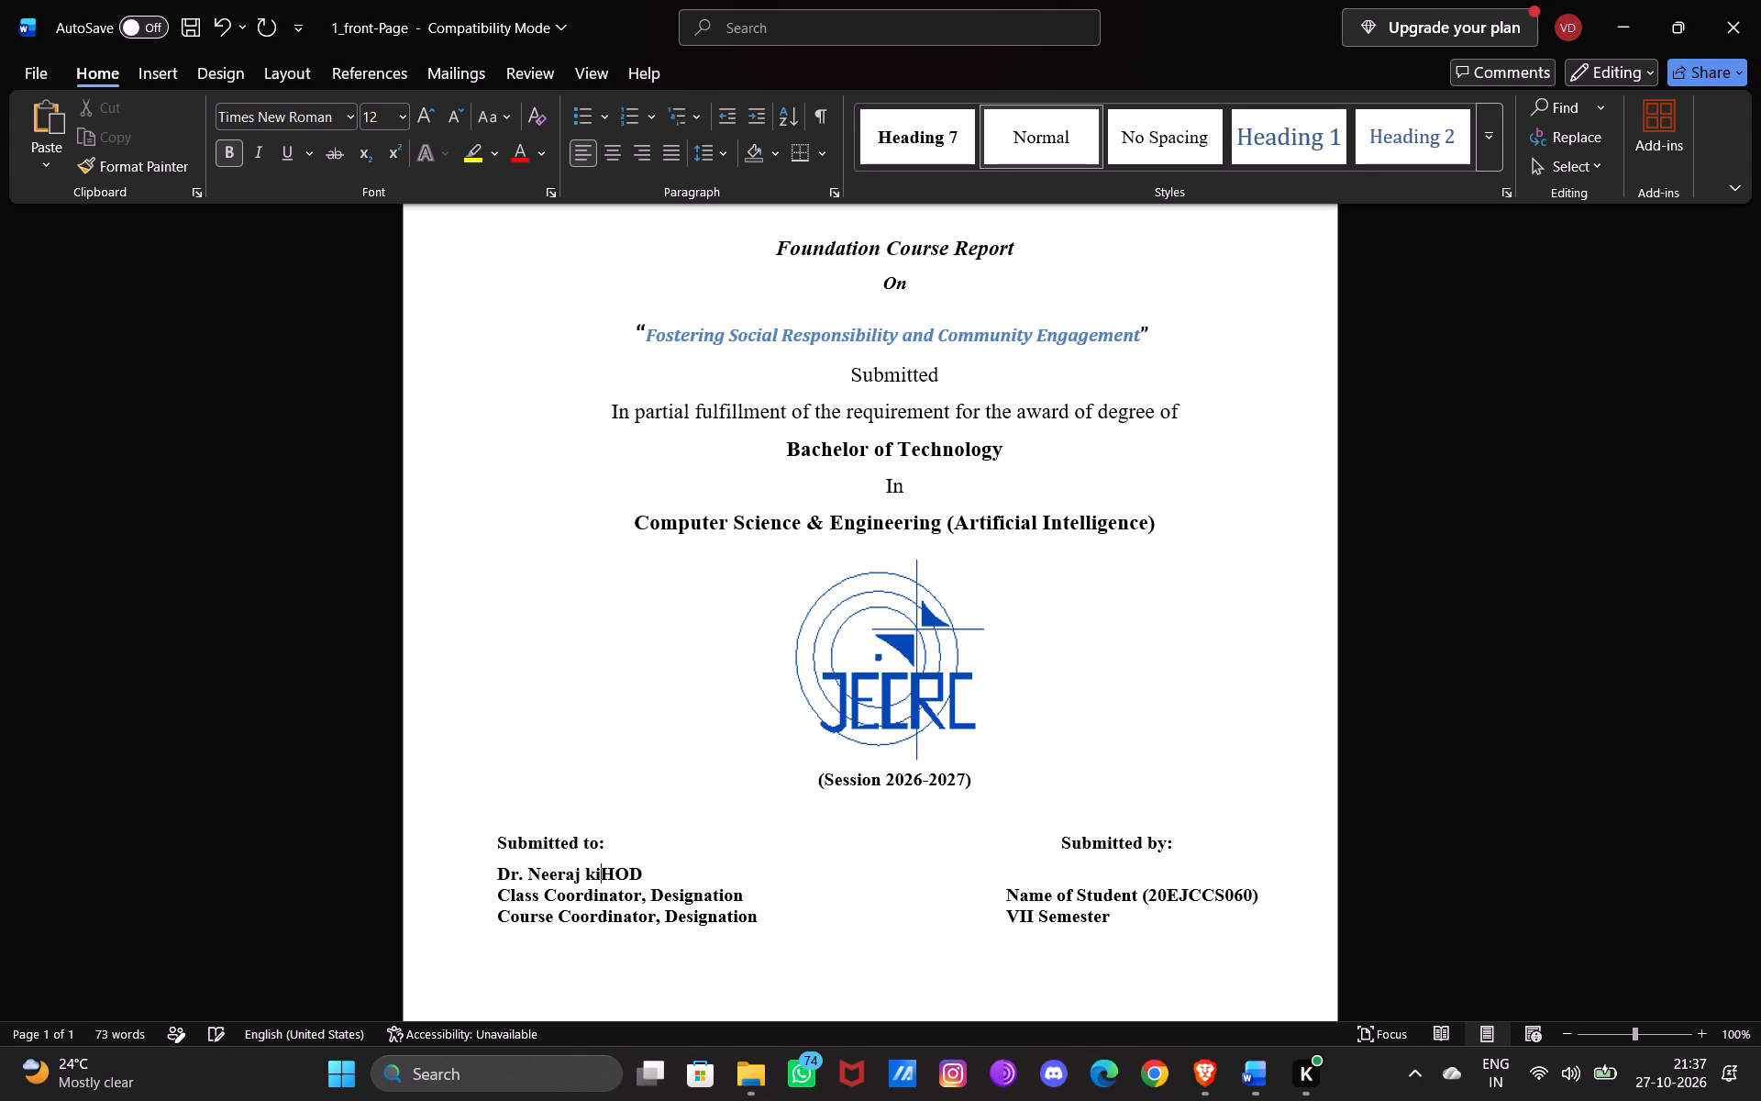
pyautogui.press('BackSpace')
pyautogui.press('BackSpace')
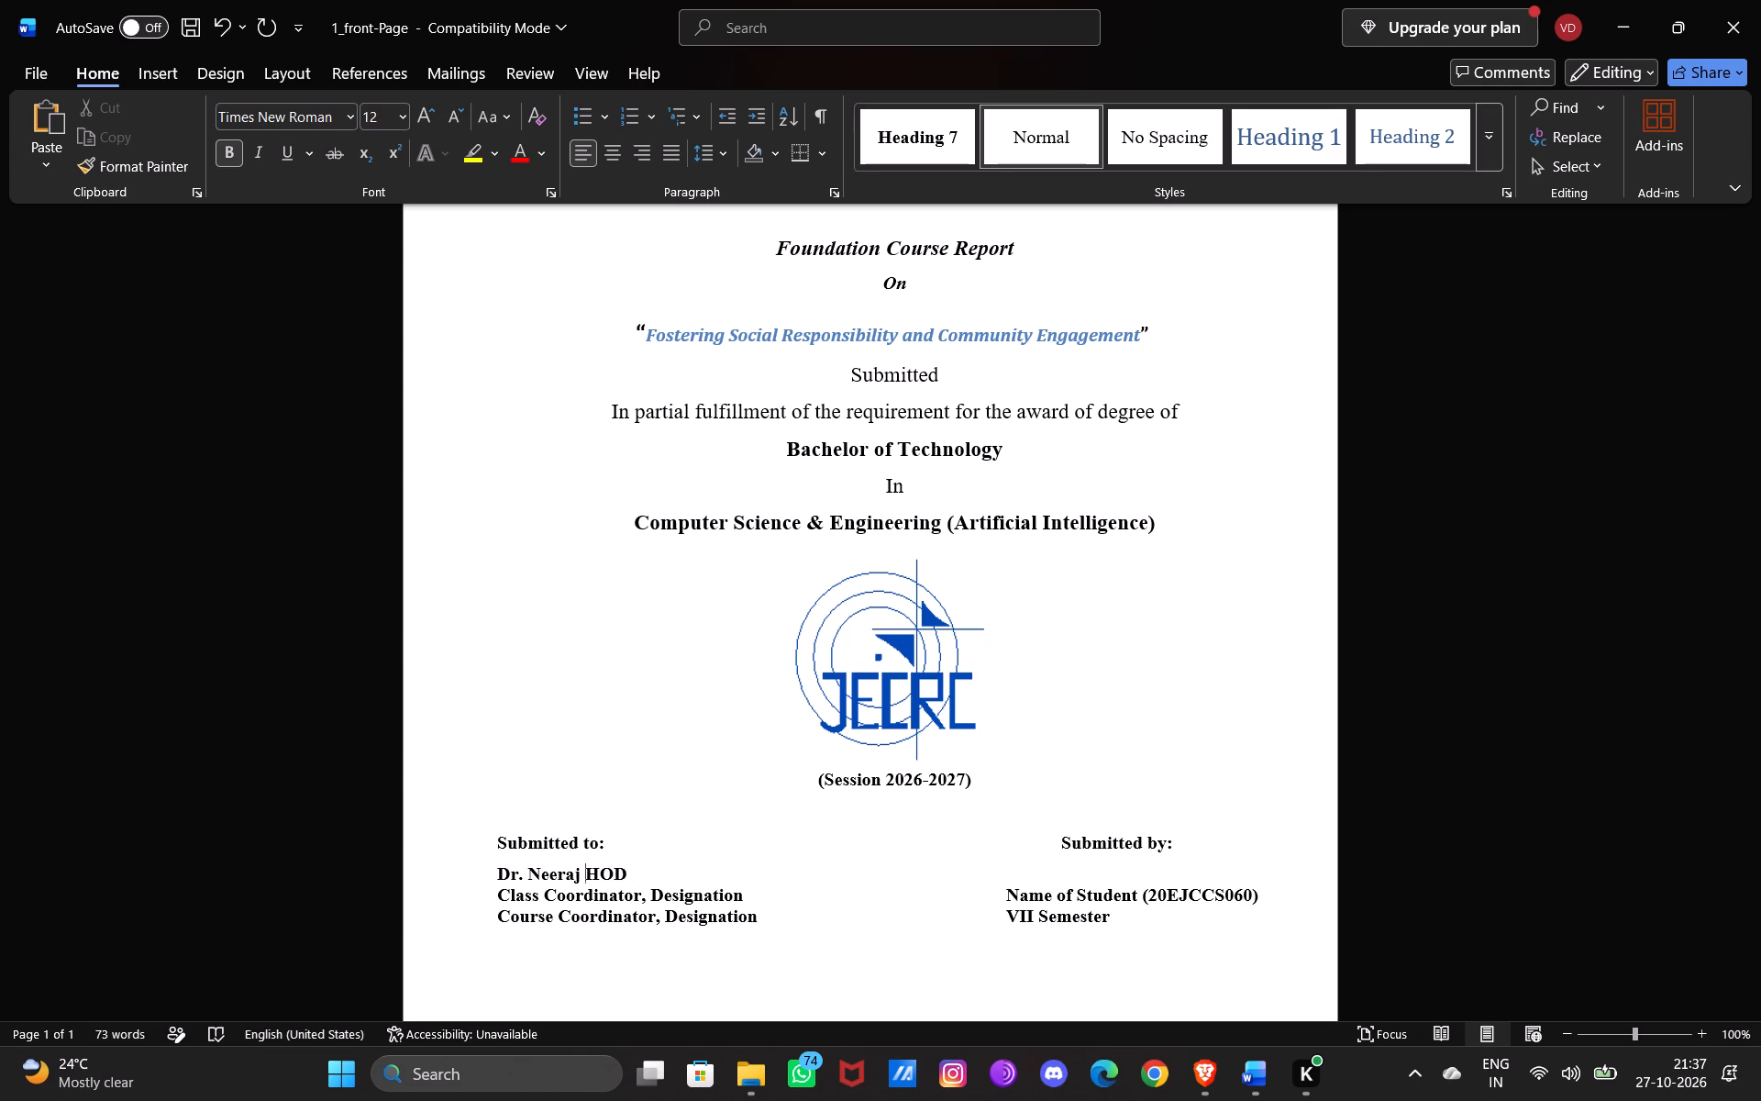
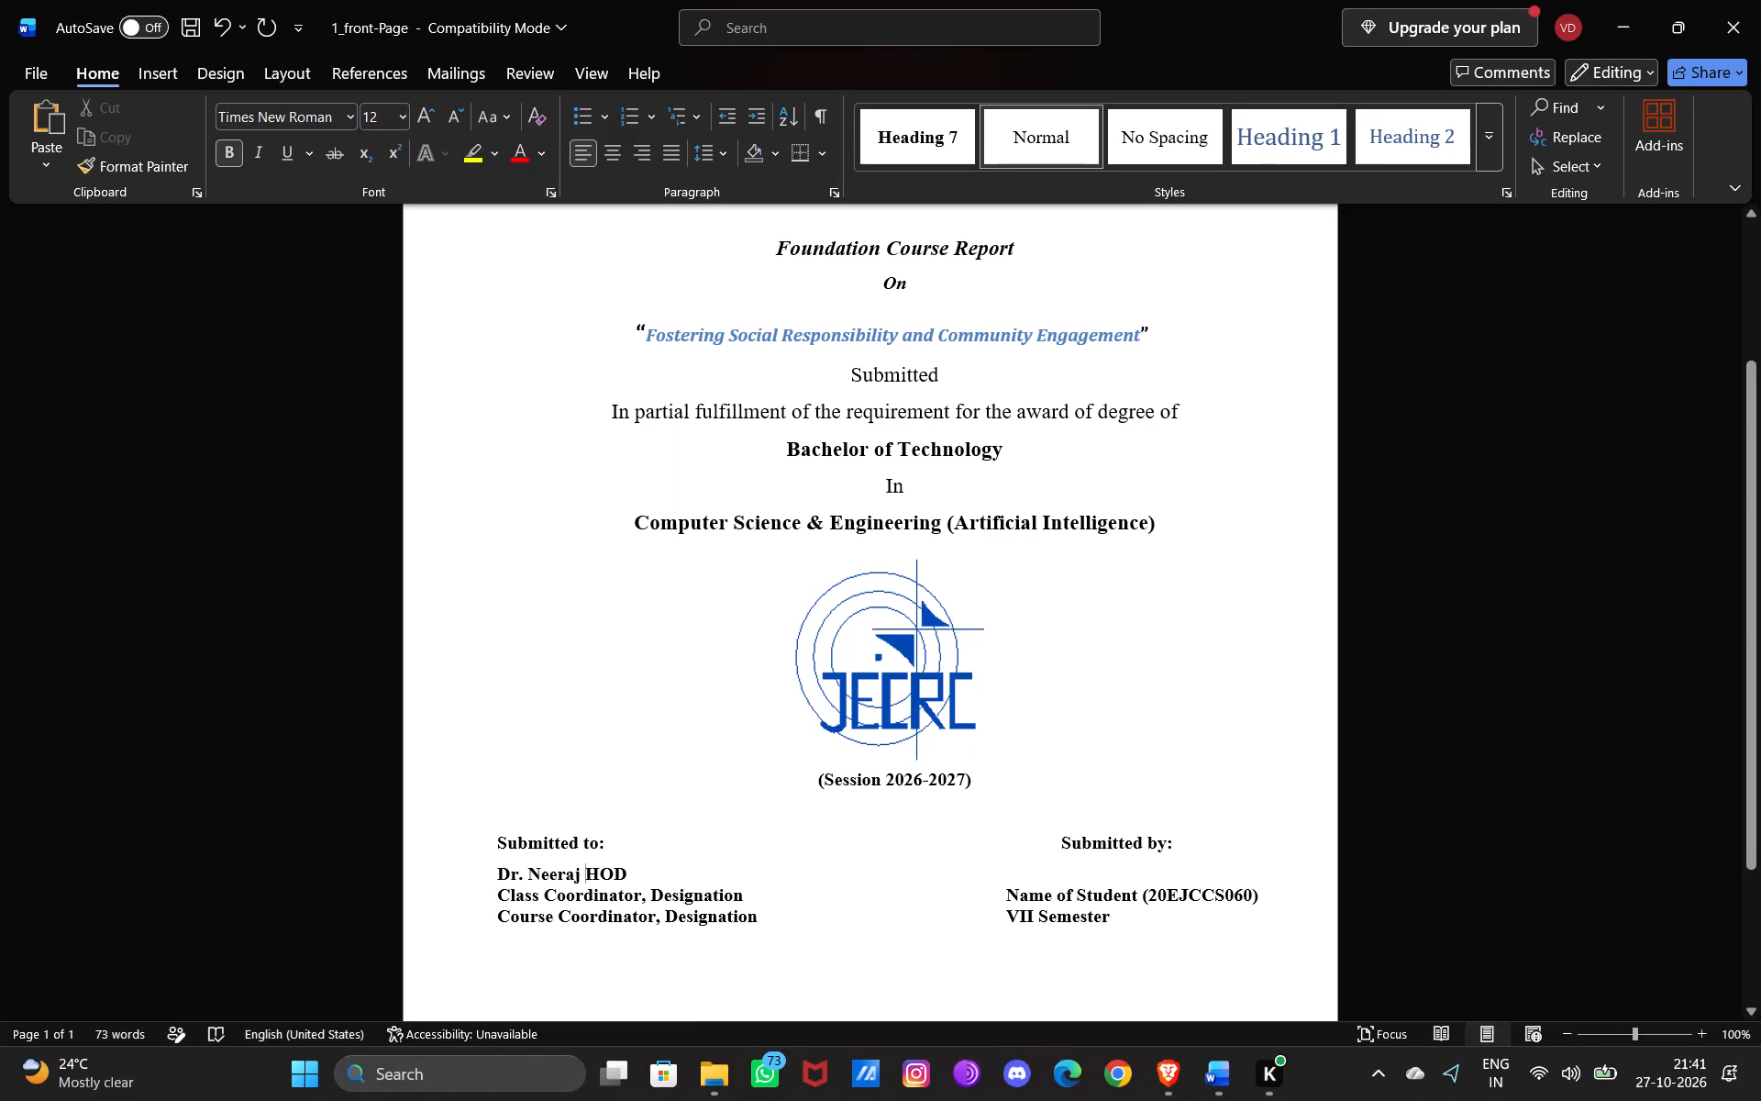
# Replace the "Class Coordinator" placeholder under "Submitted to:" with the class coordinator's name, prefixed with "Mr.".
pyautogui.click(639, 901)
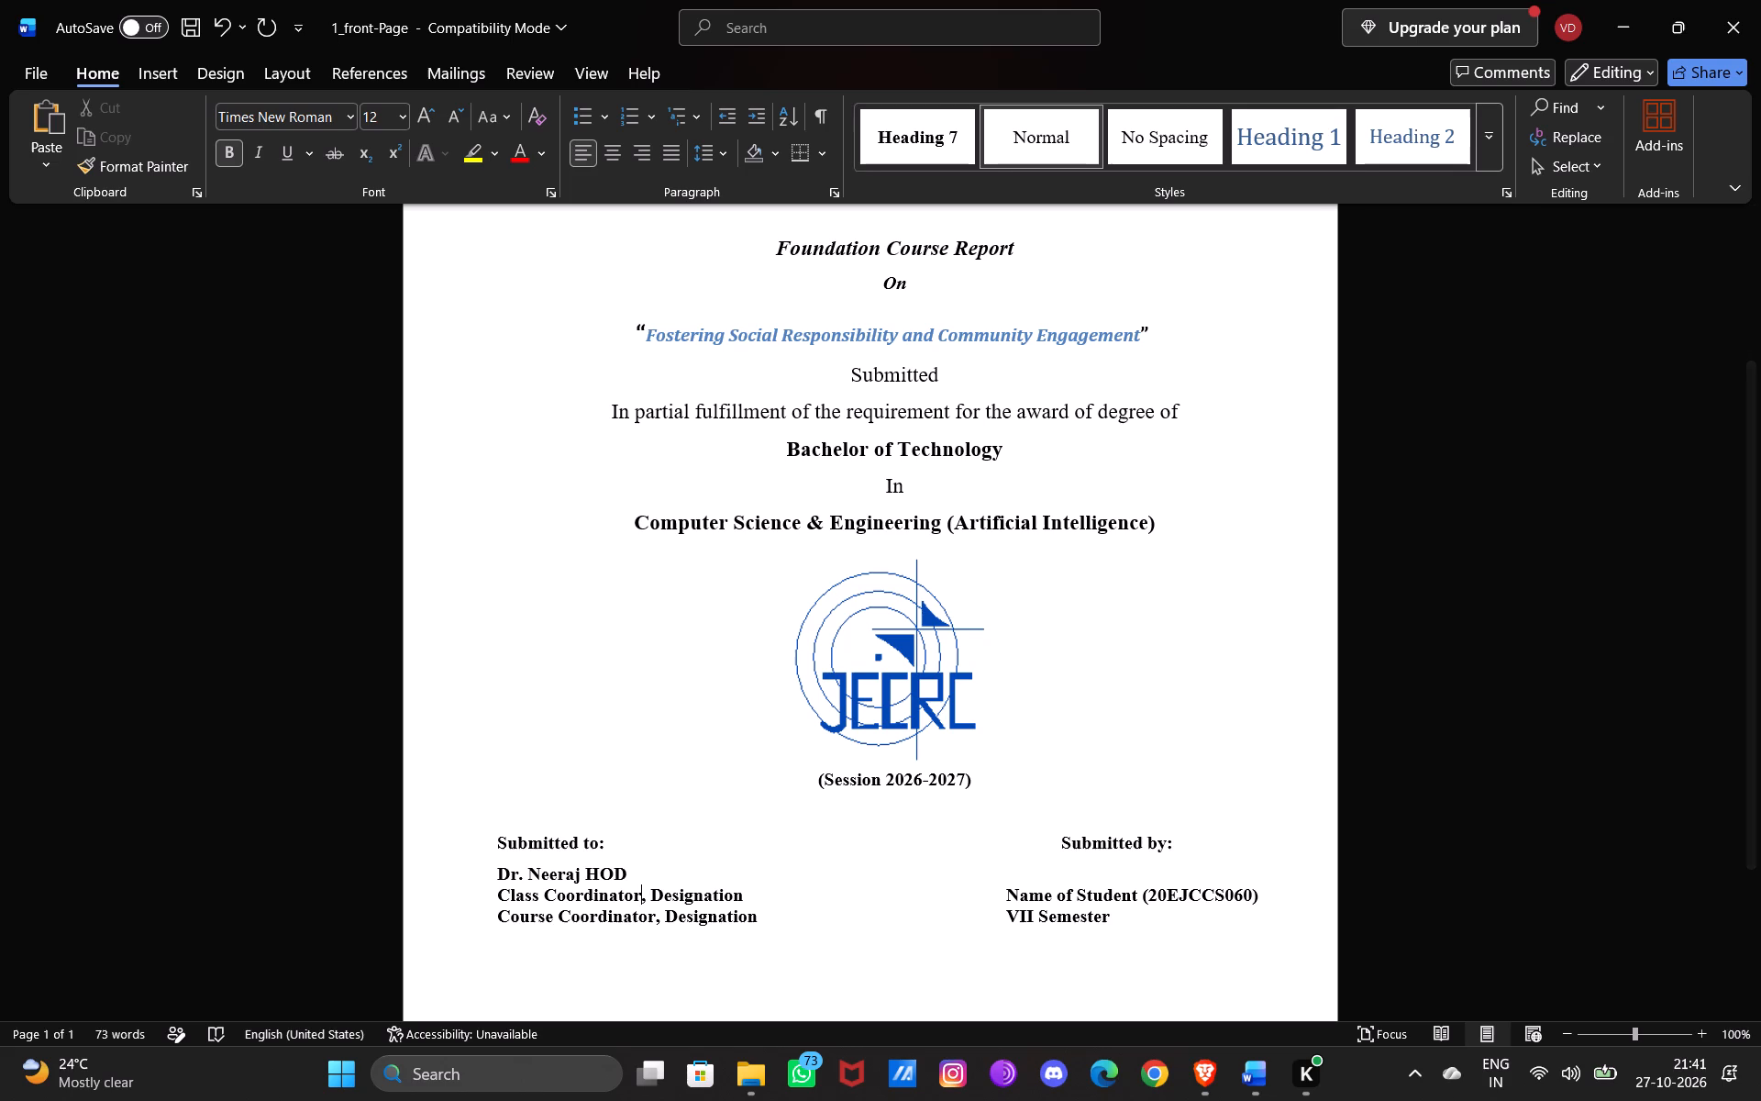
pyautogui.press('BackSpace')
pyautogui.press('BackSpace')
pyautogui.press('BackSpace')
pyautogui.press('BackSpace')
pyautogui.press('BackSpace')
pyautogui.press('BackSpace')
pyautogui.press('BackSpace')
pyautogui.press('BackSpace')
pyautogui.press('BackSpace')
pyautogui.press('BackSpace')
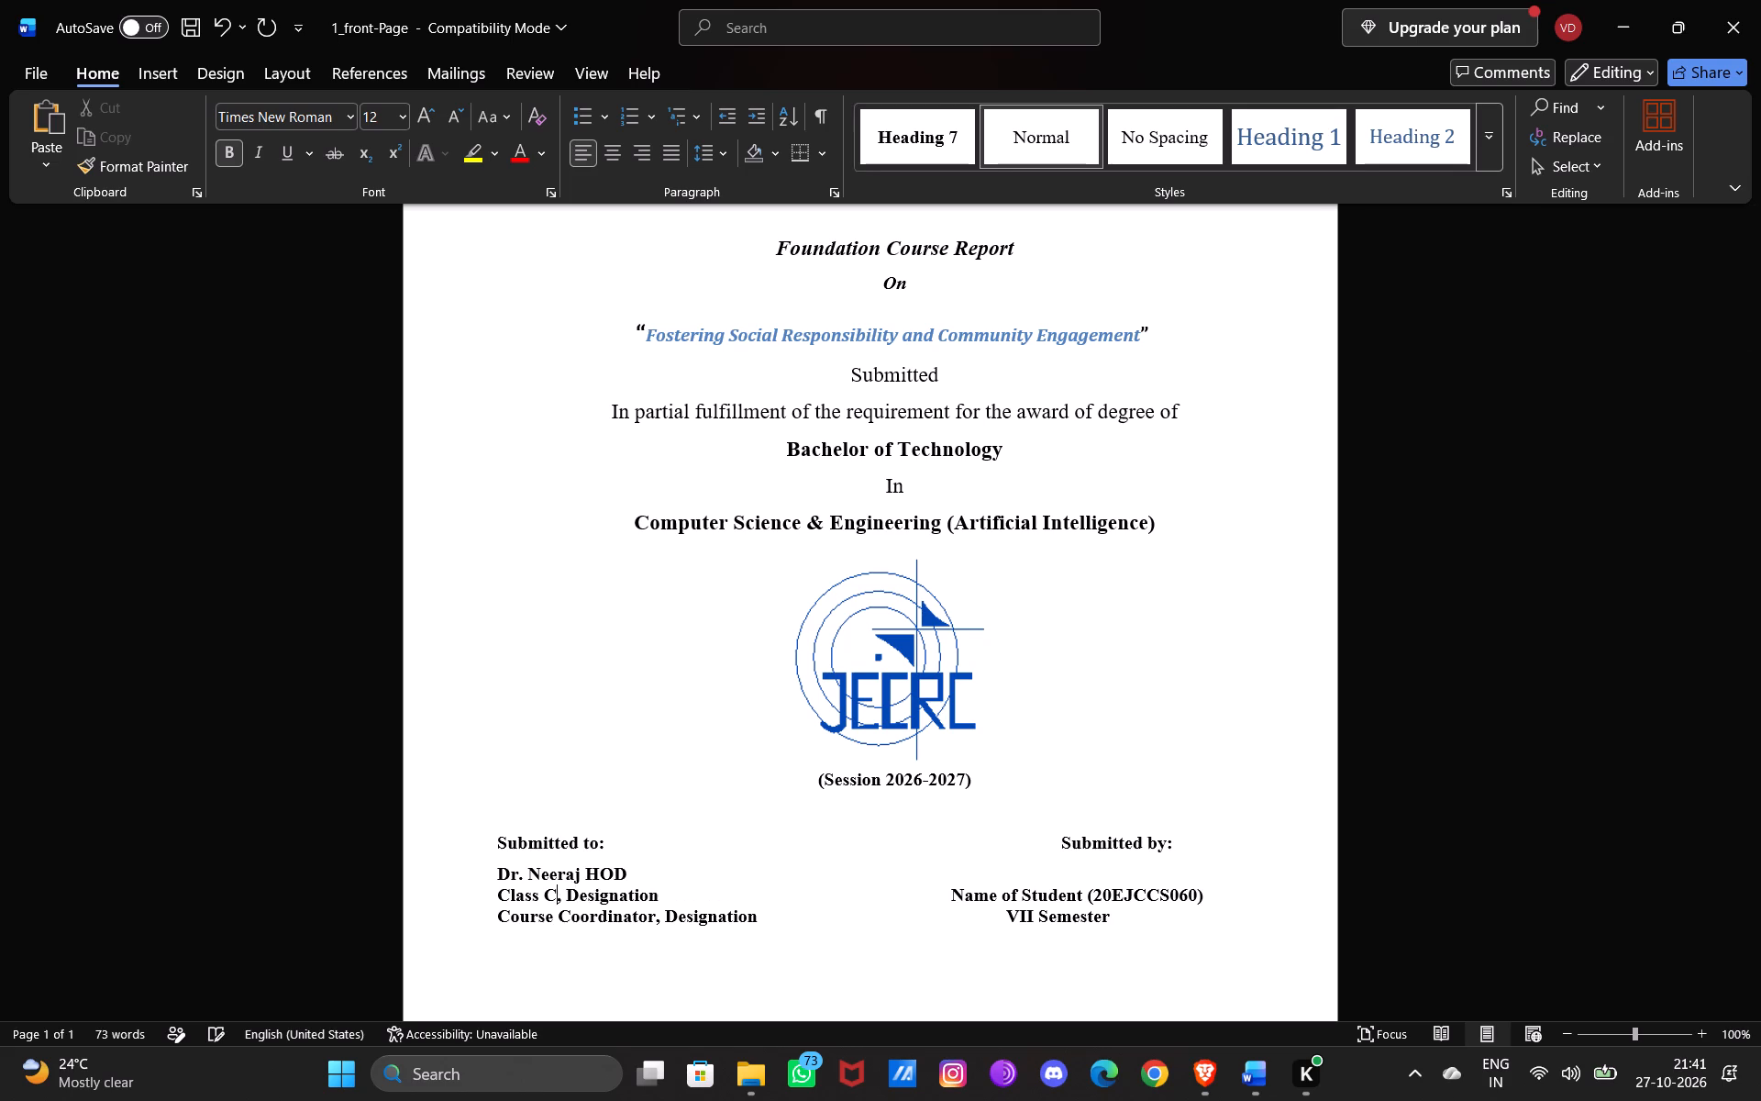
pyautogui.press('BackSpace')
pyautogui.press('BackSpace')
pyautogui.press('BackSpace')
pyautogui.press('BackSpace')
pyautogui.press('BackSpace')
pyautogui.press('BackSpace')
pyautogui.press('BackSpace')
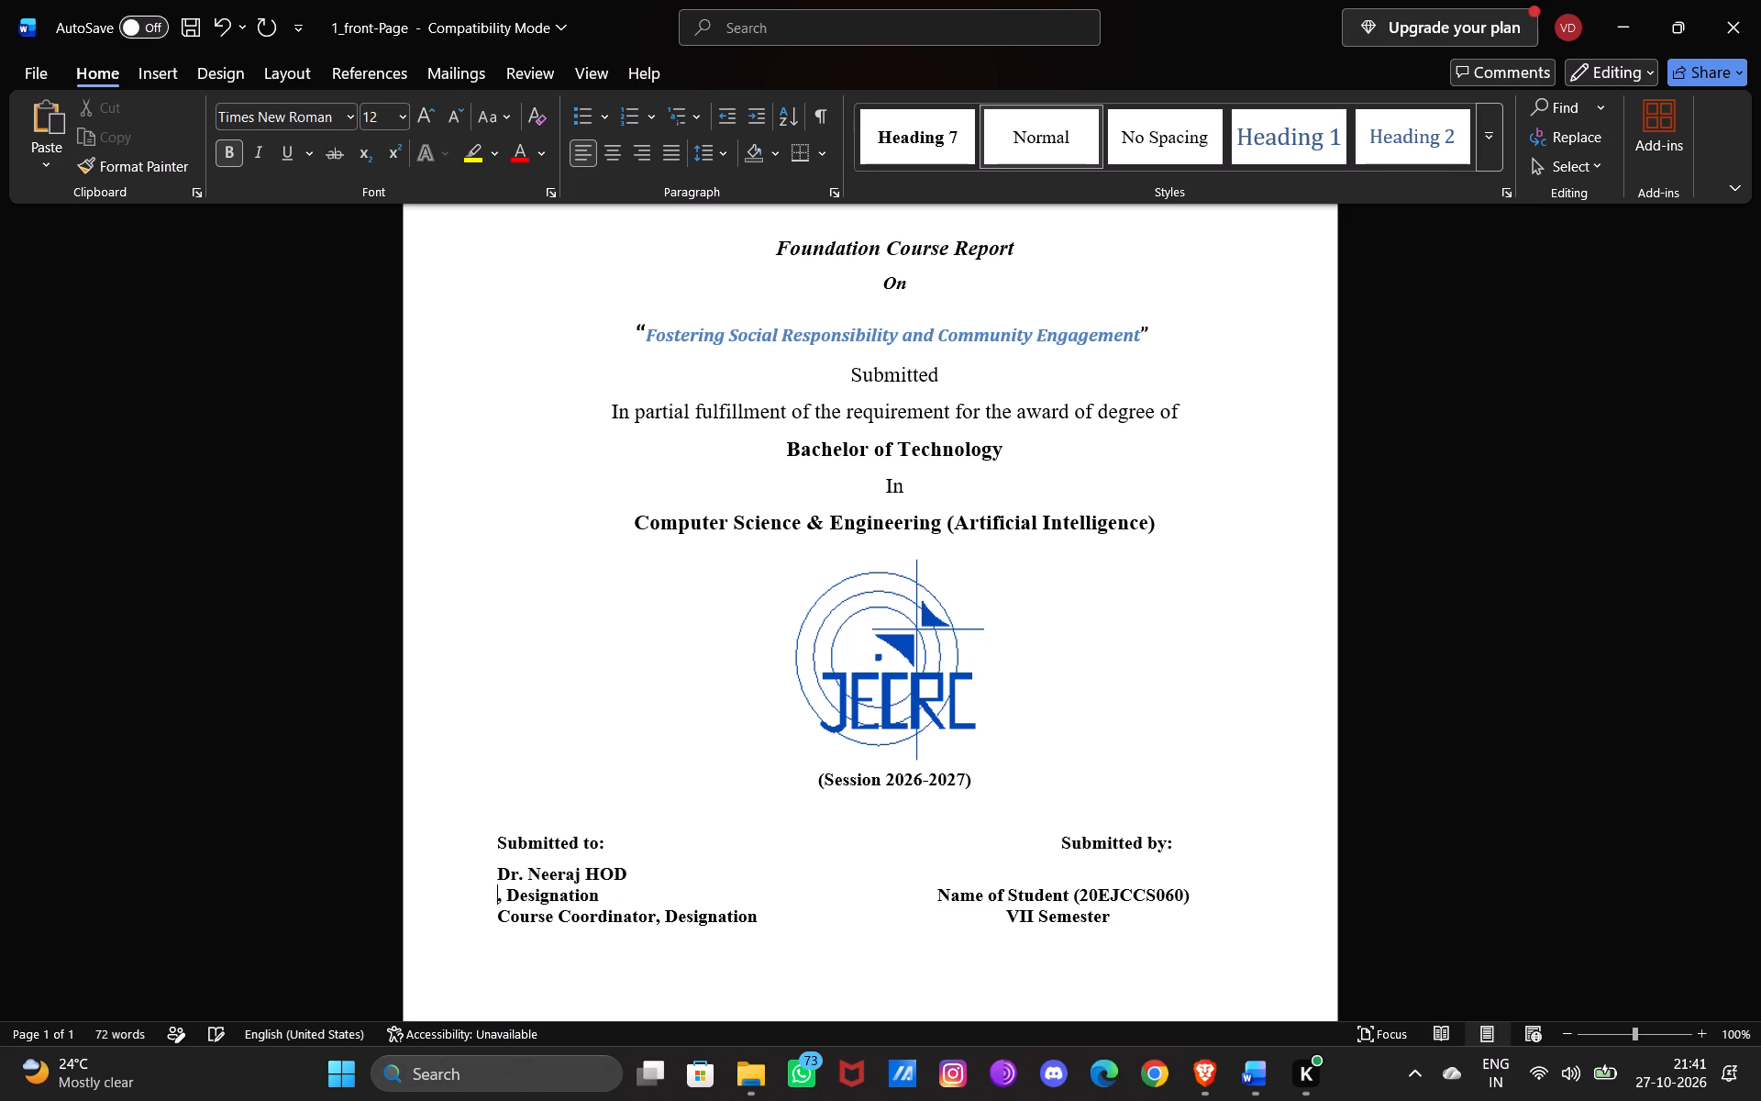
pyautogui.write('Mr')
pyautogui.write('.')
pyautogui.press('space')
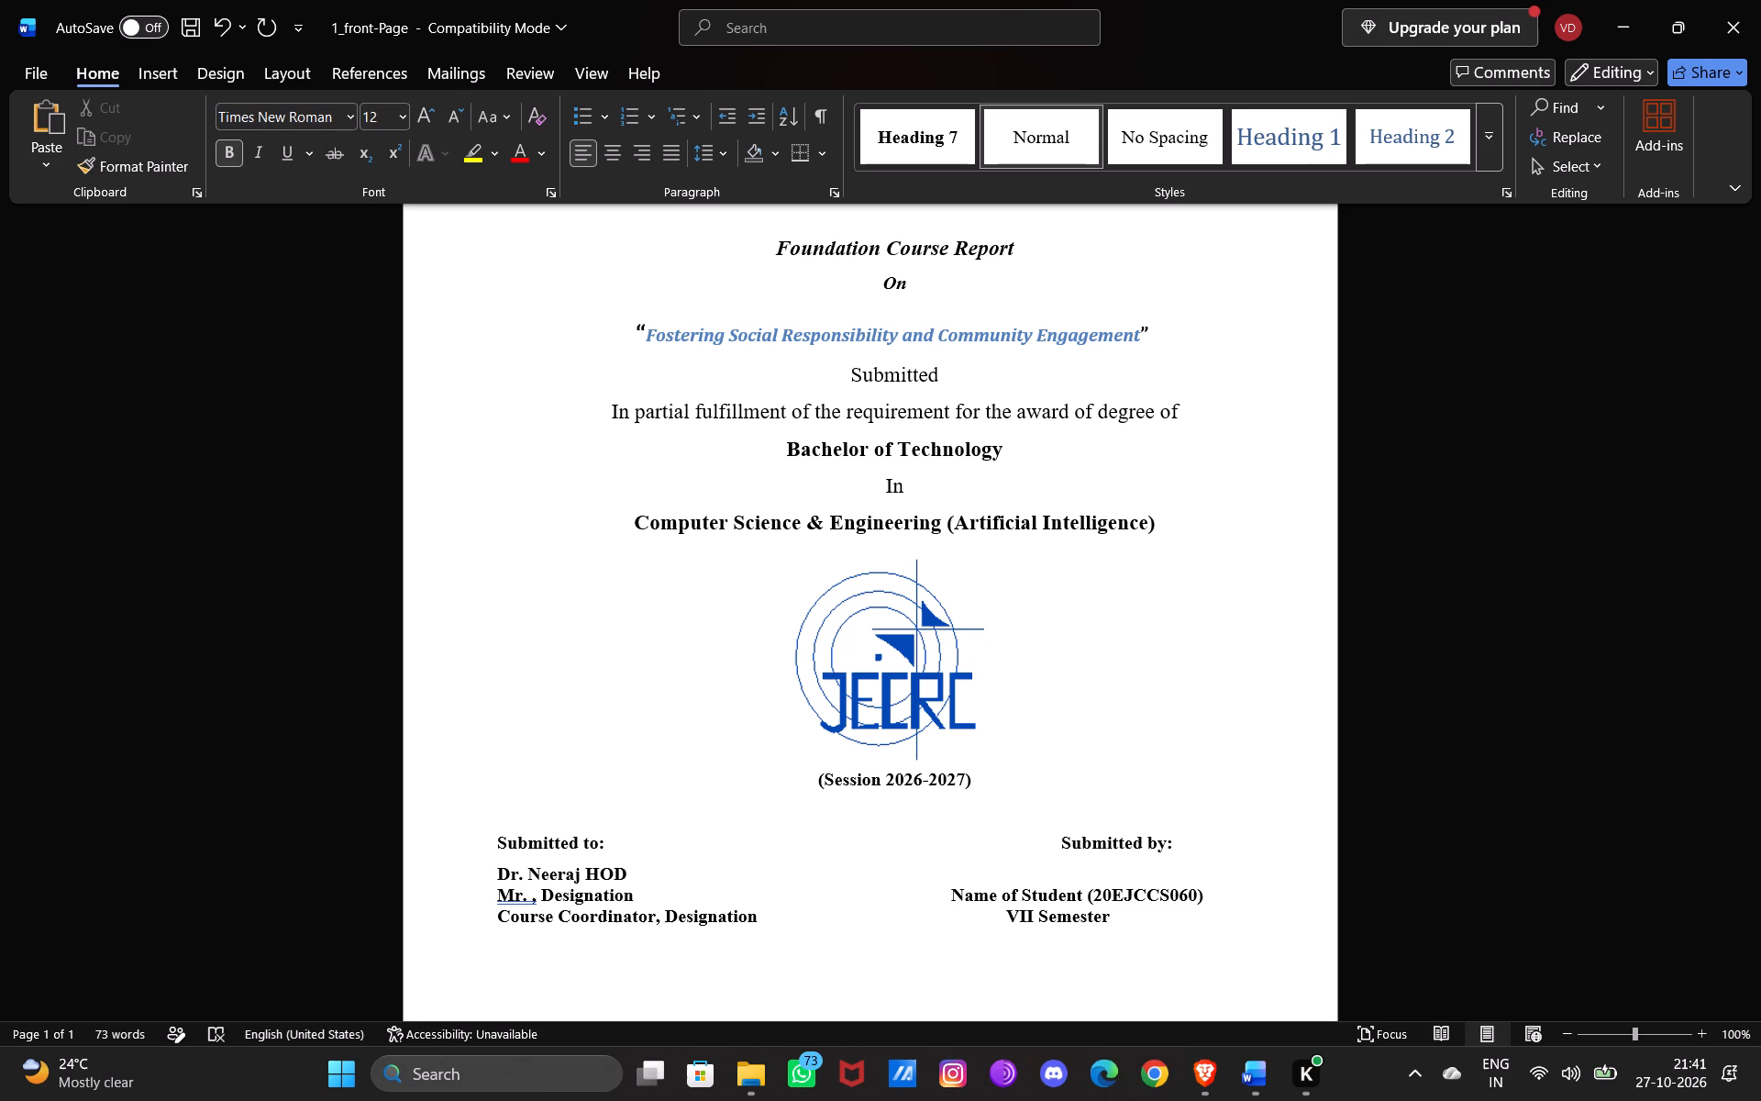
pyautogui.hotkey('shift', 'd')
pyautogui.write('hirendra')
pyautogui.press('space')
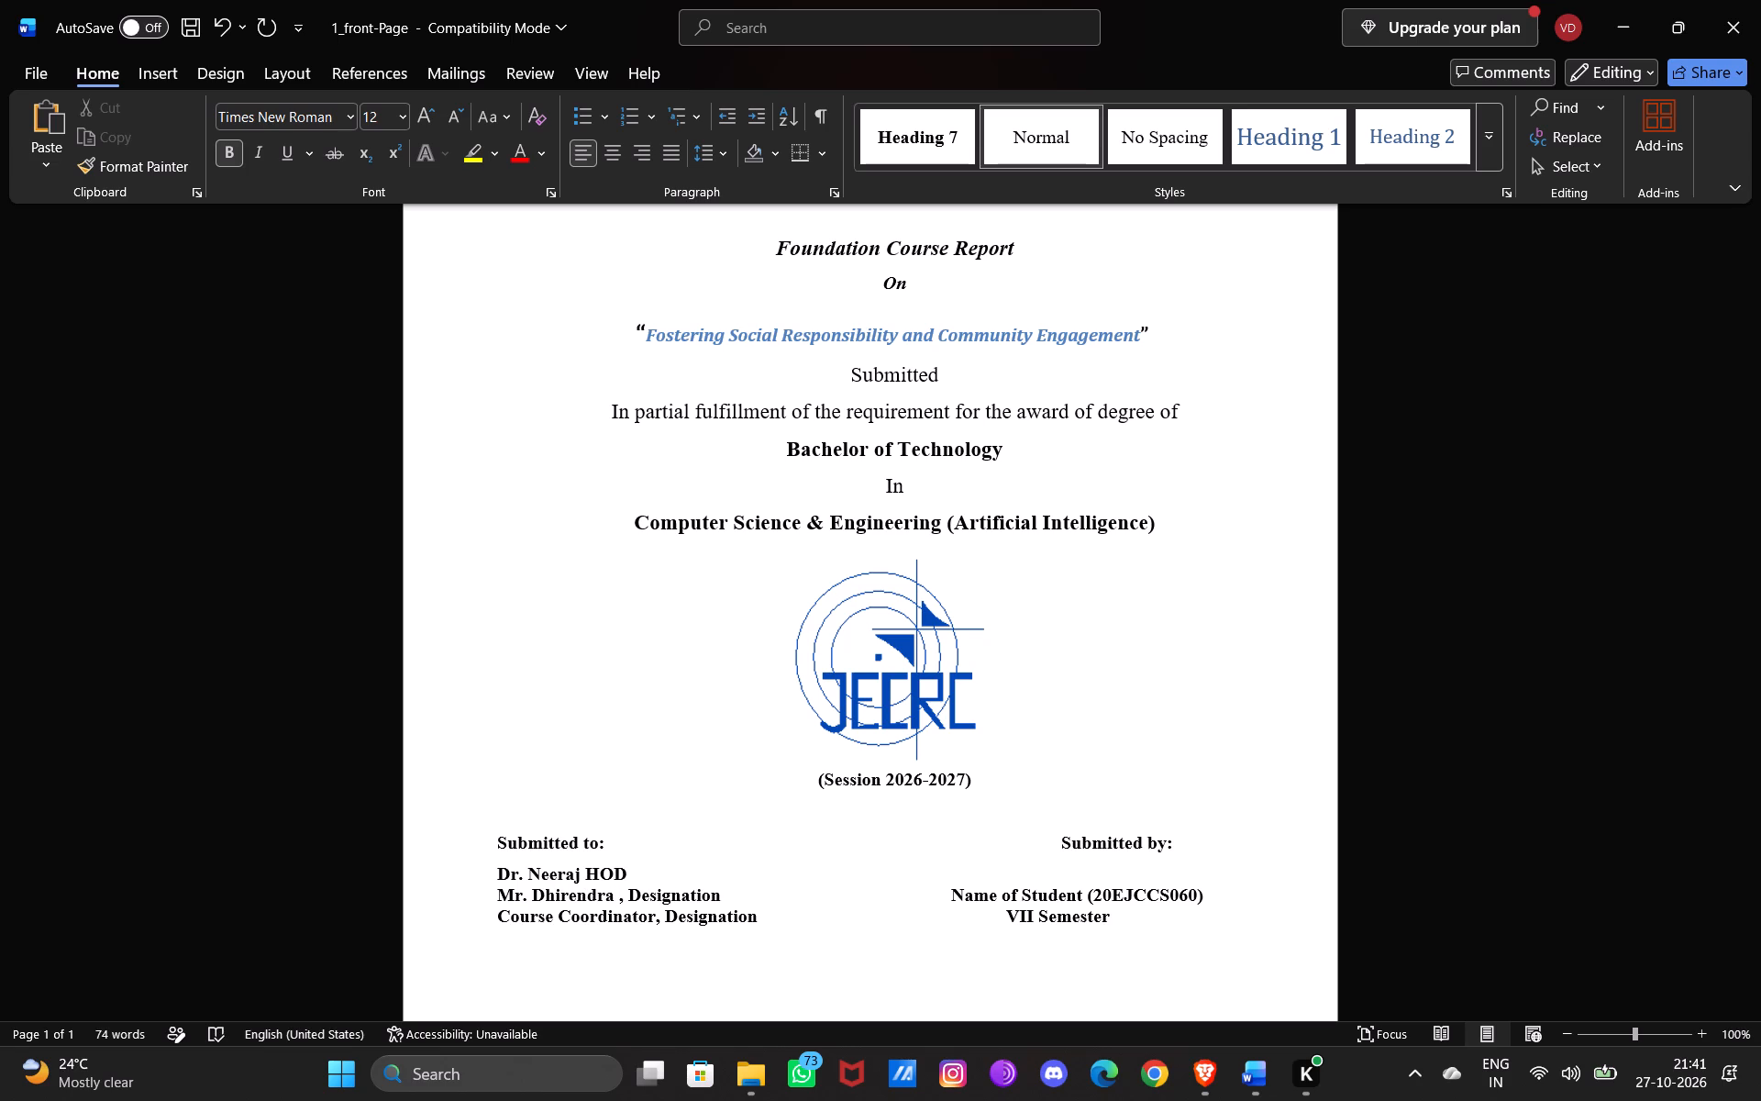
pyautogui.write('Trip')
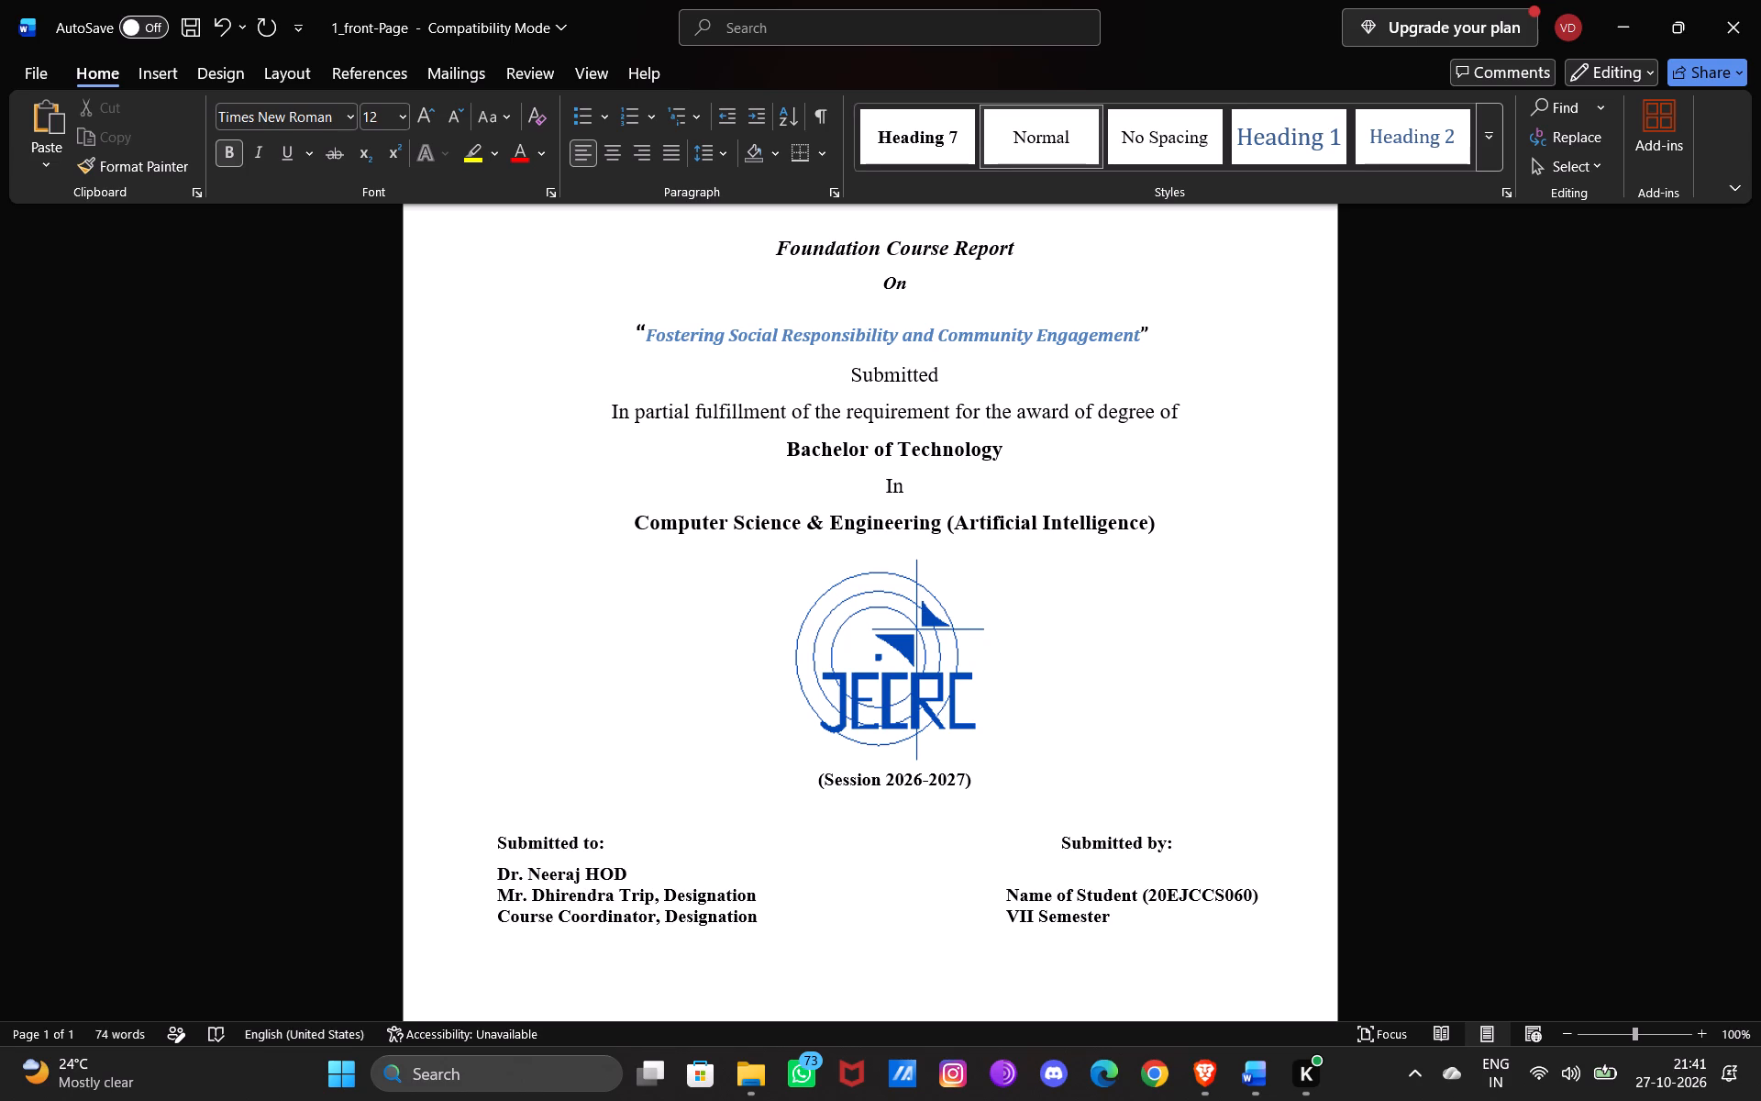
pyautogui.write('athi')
# Replace the "Designation" placeholder after the class coordinator's name with "Assistant Professor", capitalising both words.
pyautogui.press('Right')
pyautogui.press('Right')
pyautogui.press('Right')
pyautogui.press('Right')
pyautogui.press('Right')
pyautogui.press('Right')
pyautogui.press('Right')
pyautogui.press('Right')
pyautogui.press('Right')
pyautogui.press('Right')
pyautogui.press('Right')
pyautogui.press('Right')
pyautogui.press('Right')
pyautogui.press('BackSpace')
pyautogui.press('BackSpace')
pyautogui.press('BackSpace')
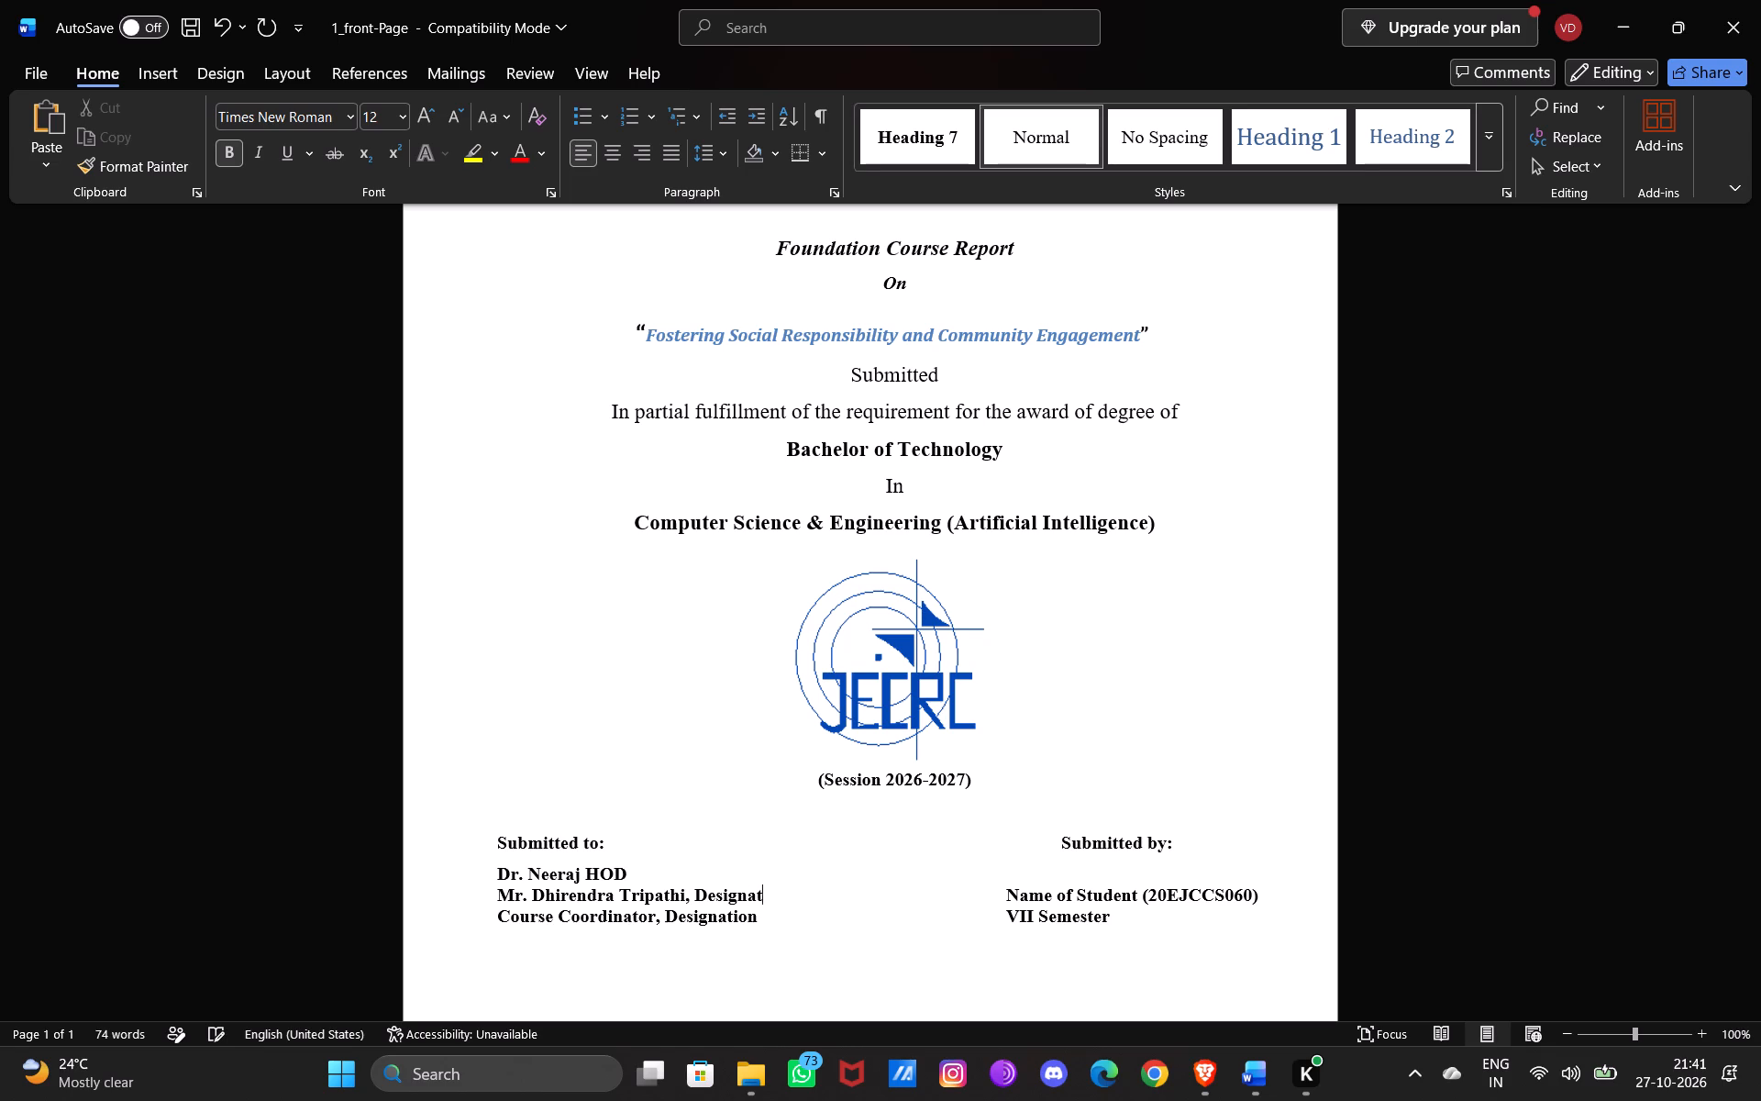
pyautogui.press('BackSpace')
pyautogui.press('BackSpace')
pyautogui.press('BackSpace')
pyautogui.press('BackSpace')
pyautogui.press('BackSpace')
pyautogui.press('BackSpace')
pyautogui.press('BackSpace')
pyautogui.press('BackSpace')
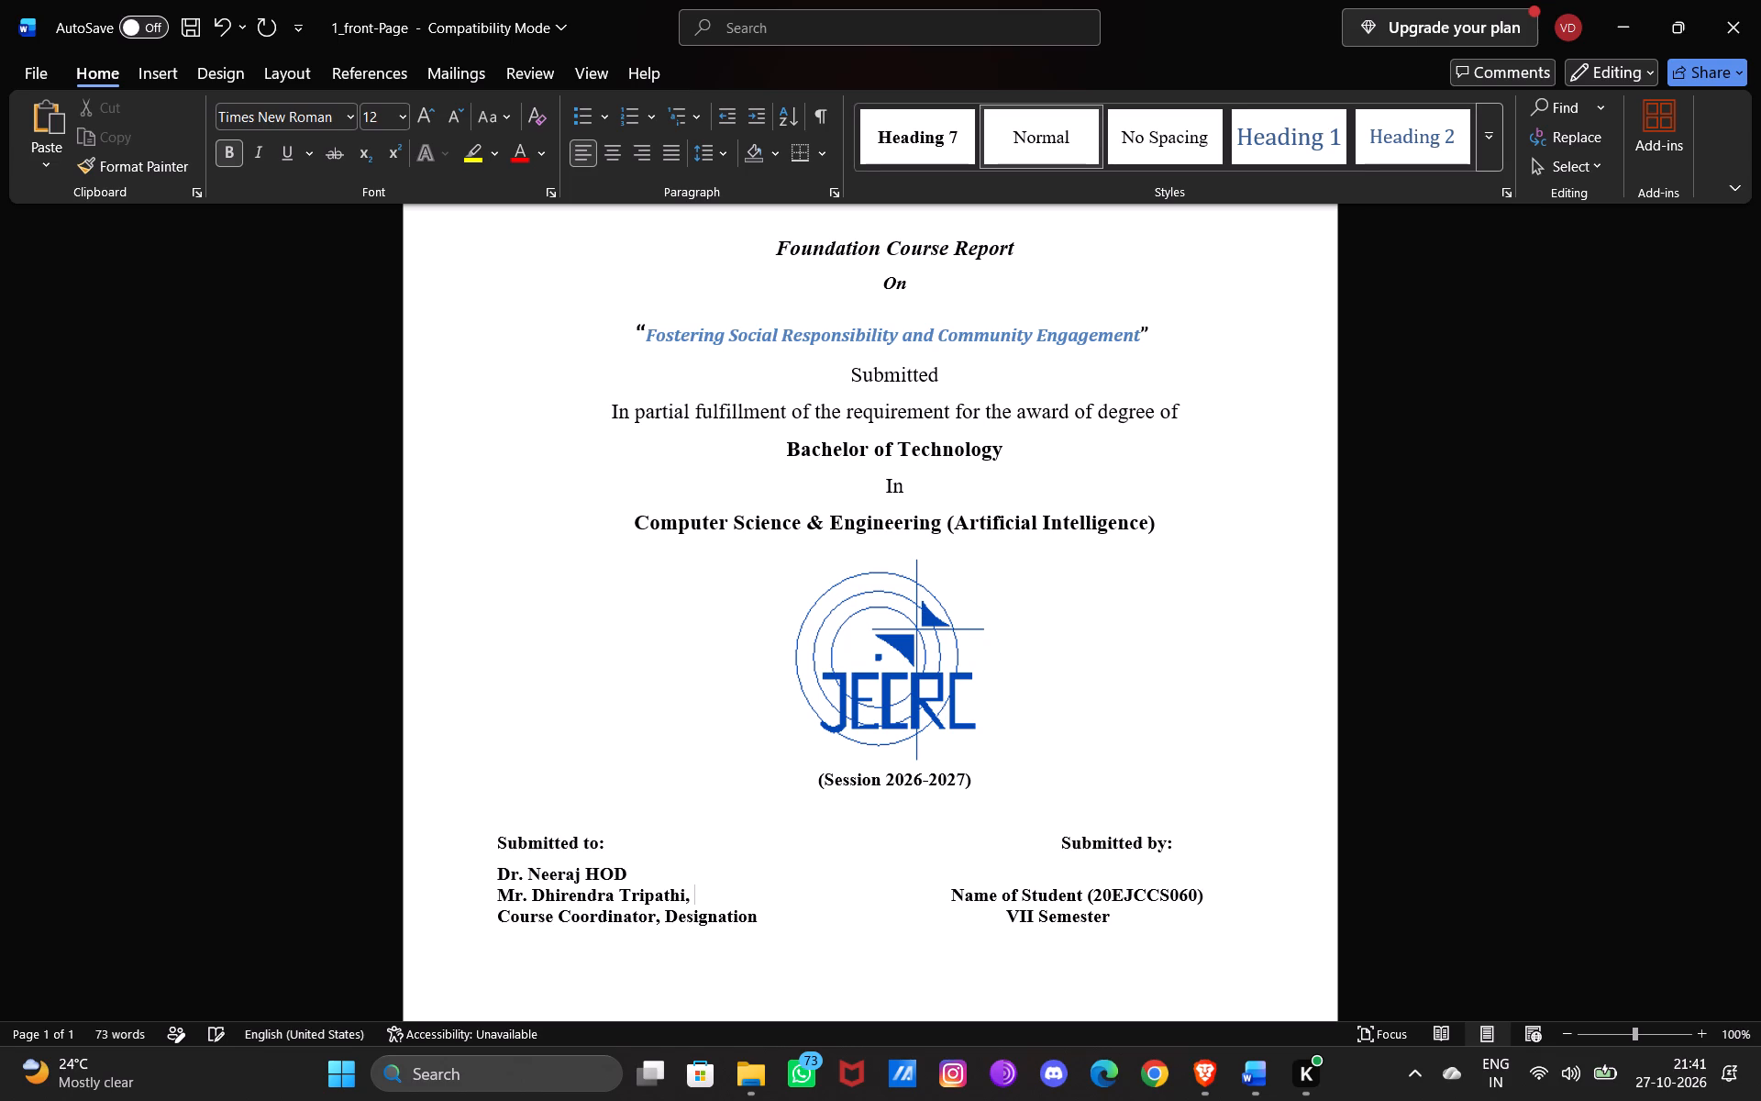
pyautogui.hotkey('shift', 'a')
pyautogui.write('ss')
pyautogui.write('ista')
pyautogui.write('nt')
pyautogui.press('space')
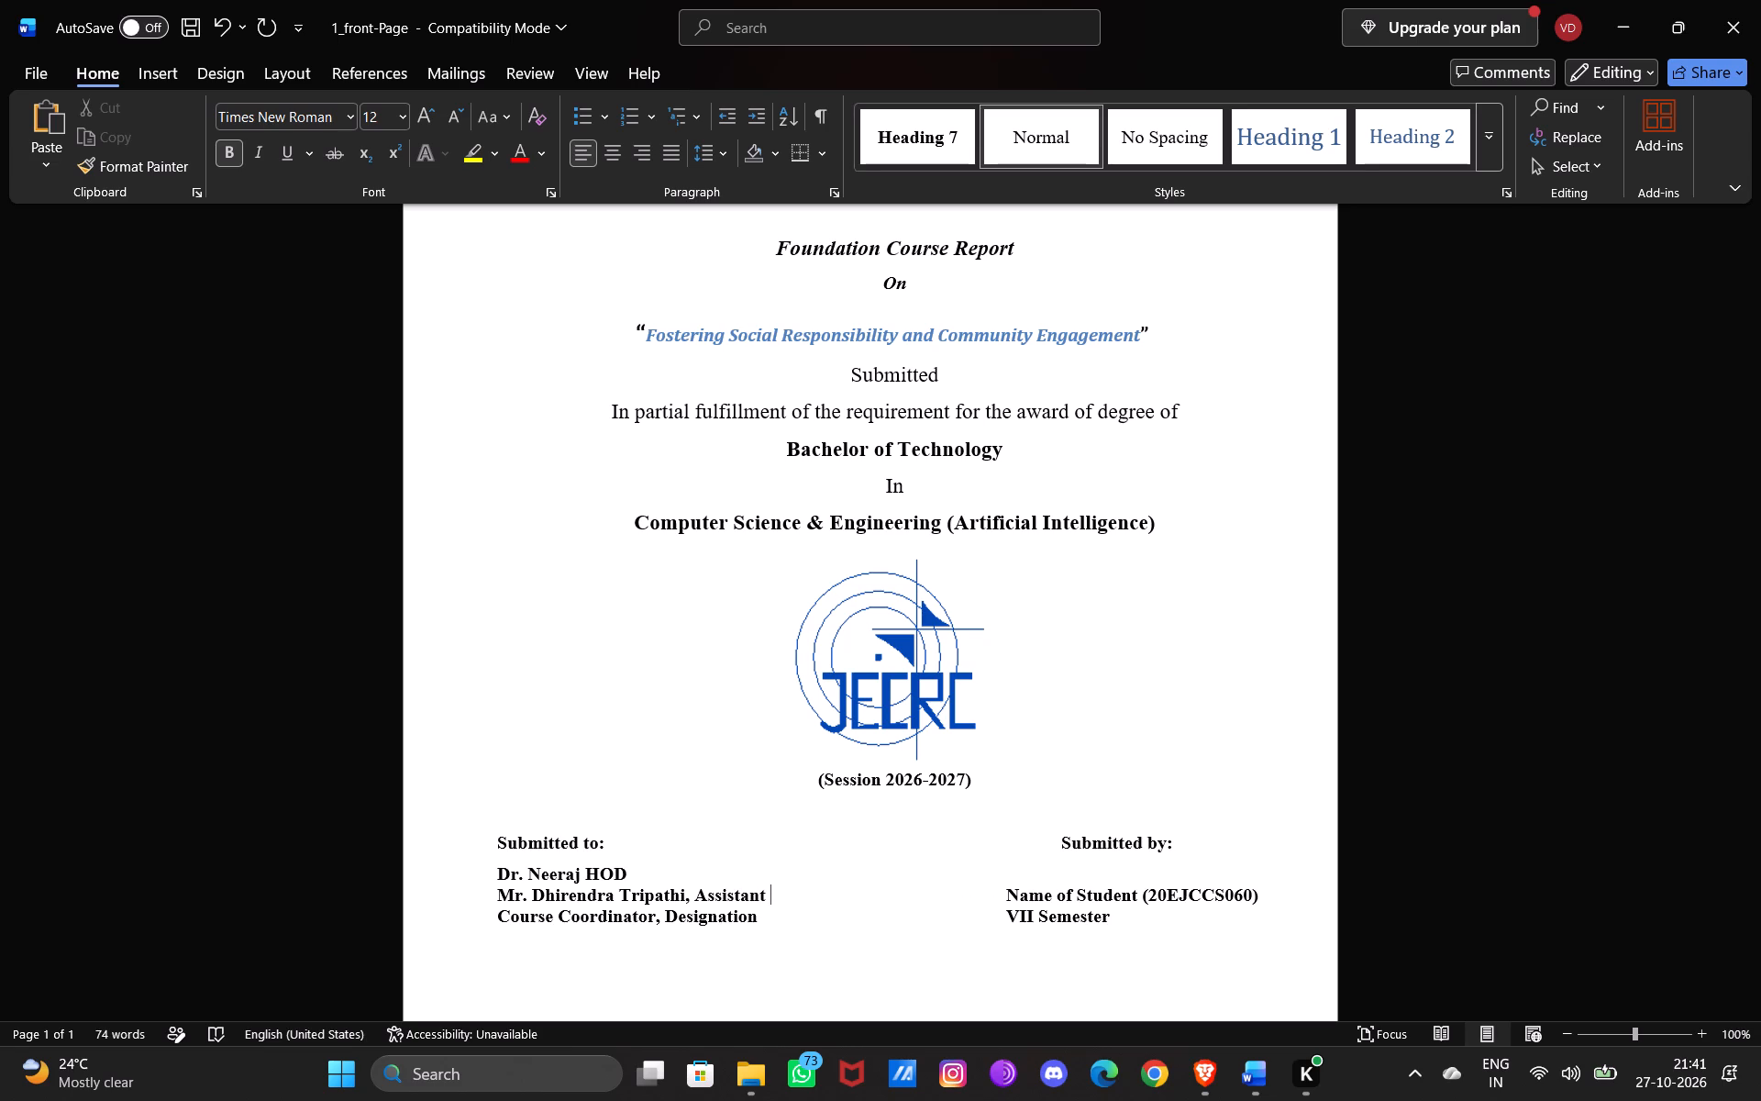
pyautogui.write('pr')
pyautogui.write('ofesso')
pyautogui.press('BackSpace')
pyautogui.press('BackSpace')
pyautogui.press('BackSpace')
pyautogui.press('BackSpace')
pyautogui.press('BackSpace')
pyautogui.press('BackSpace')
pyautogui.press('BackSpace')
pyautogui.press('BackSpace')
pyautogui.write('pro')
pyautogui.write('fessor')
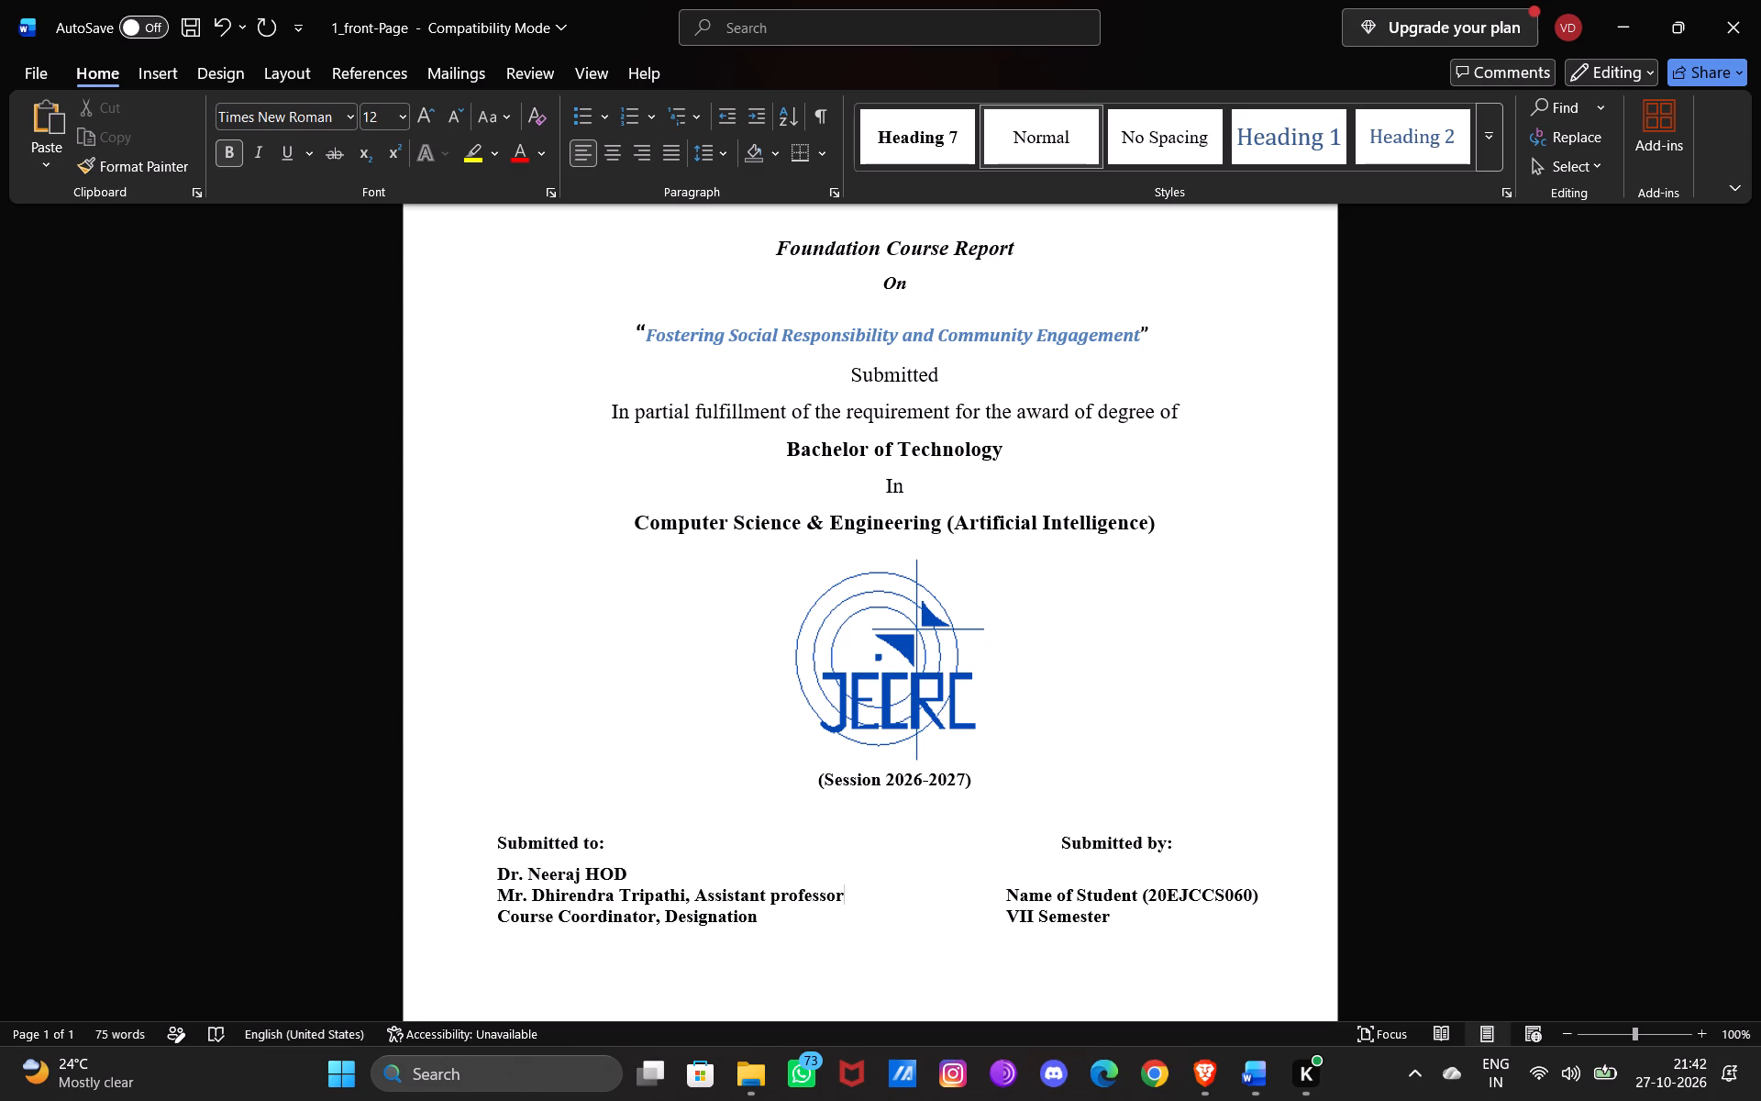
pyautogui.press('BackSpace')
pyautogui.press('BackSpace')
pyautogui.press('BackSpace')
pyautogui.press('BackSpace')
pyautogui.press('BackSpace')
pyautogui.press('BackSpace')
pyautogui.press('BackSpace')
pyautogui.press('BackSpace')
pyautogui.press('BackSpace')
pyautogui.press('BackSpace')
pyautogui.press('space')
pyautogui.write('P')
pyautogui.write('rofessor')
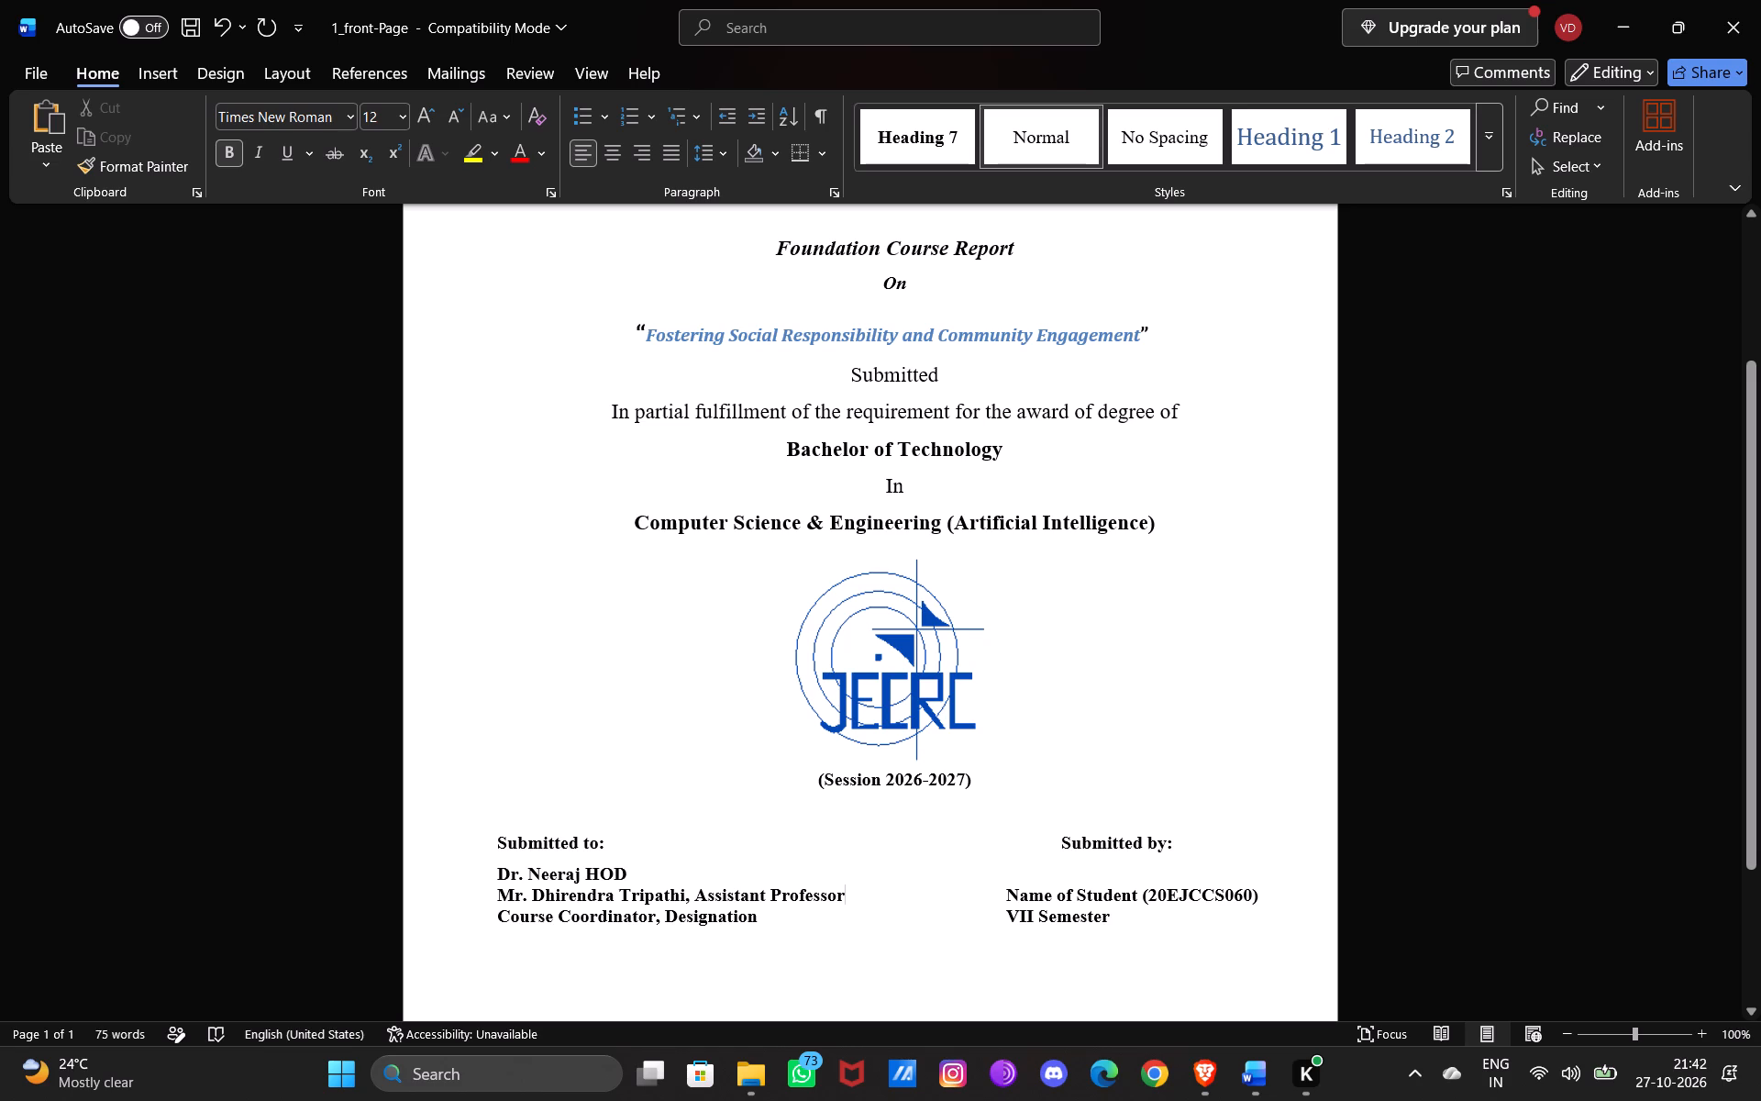
# Replace "Designation" on the Course Coordinator line under "Submitted to:" with "Assistant Professor", copied from the line above.
pyautogui.moveTo(845, 895); pyautogui.dragTo(698, 895)
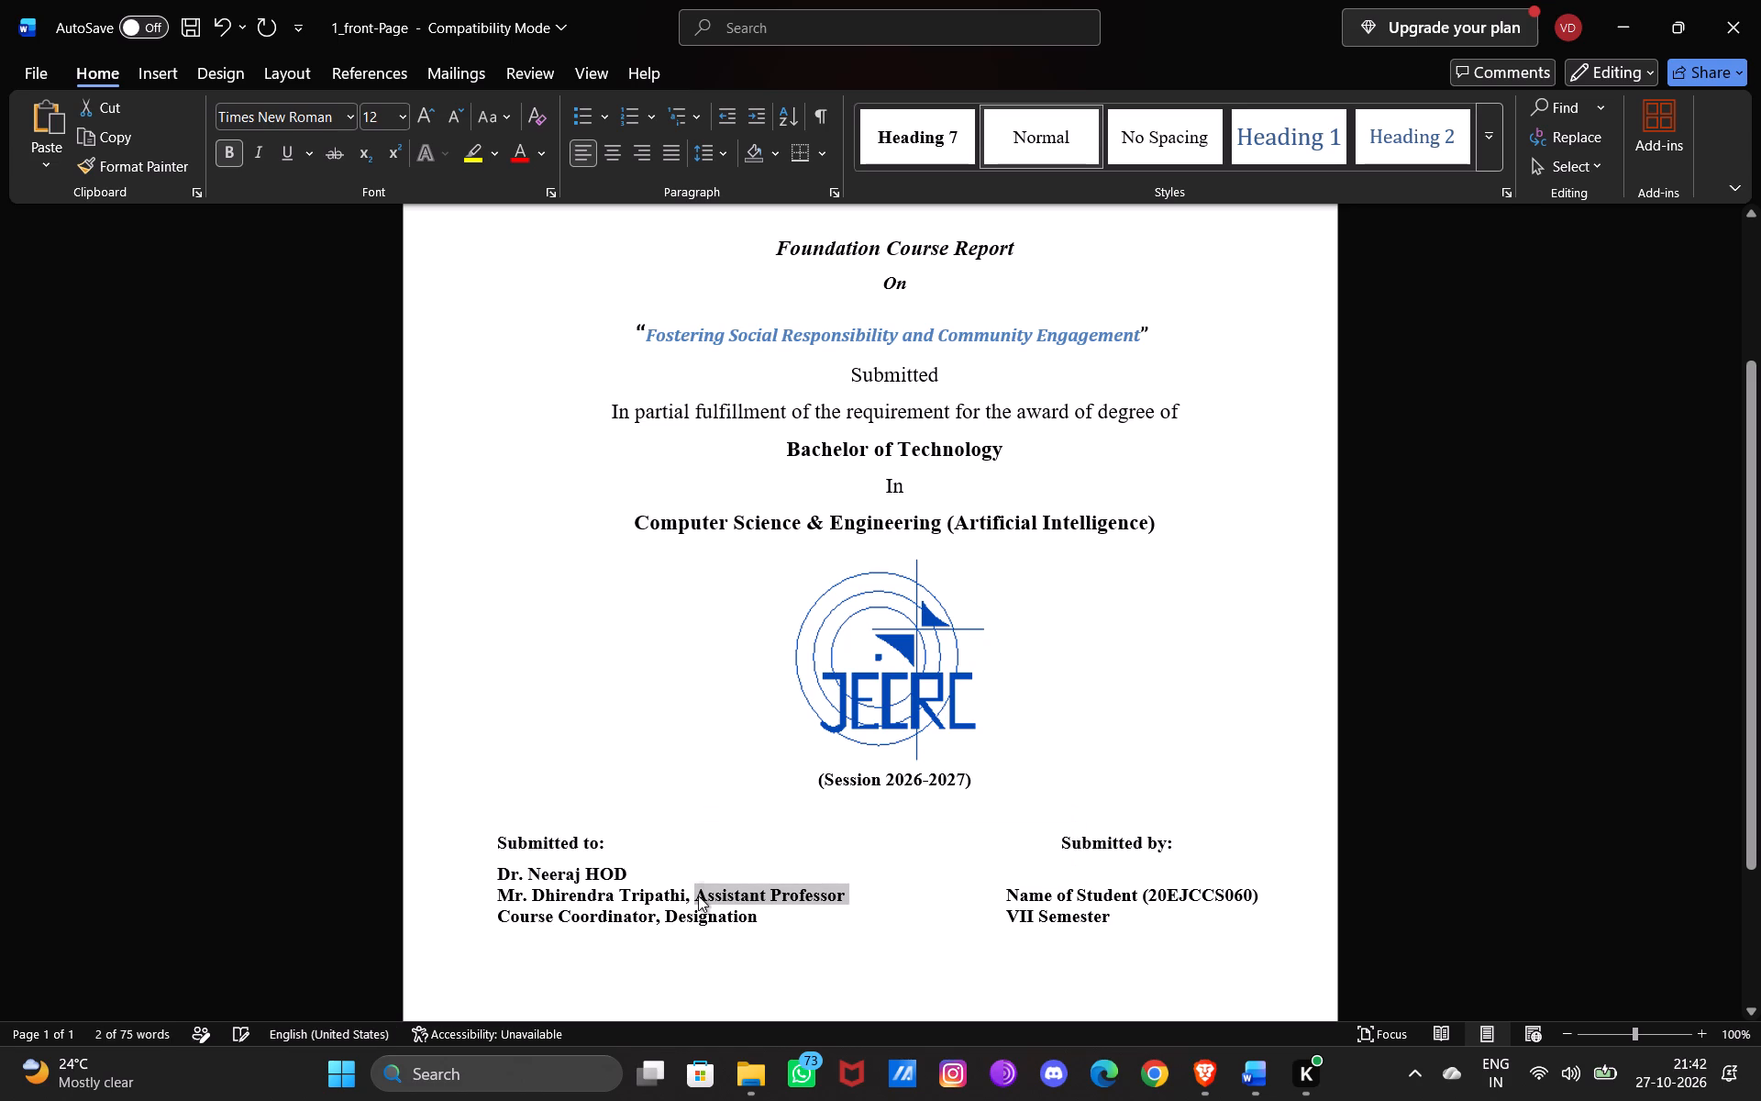
pyautogui.hotkey('ctrl', 'c')
pyautogui.moveTo(758, 917); pyautogui.dragTo(666, 910)
pyautogui.hotkey('ctrl', 'v')
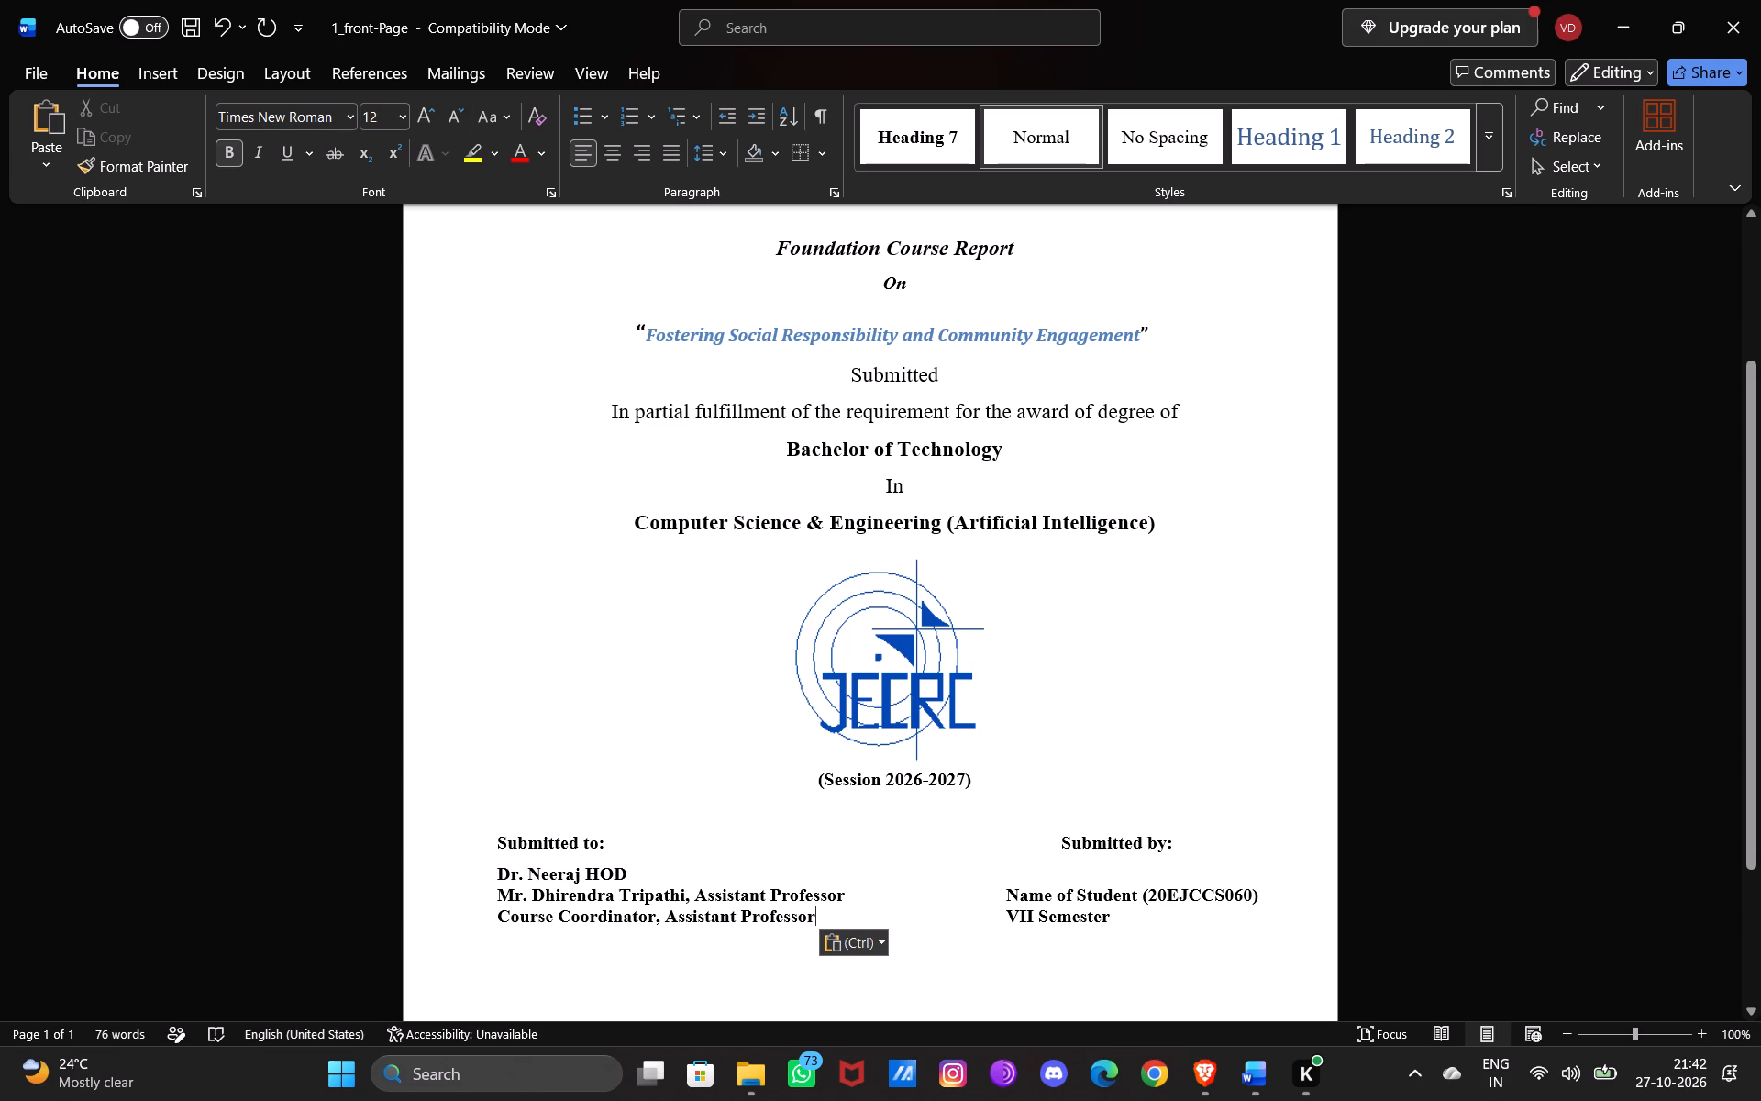
# Replace the "Course Coordinator" placeholder under "Submitted to:" with the coordinator's full name, prefixed with "Mrs." and keeping the designation after it.
pyautogui.moveTo(654, 917); pyautogui.dragTo(510, 909)
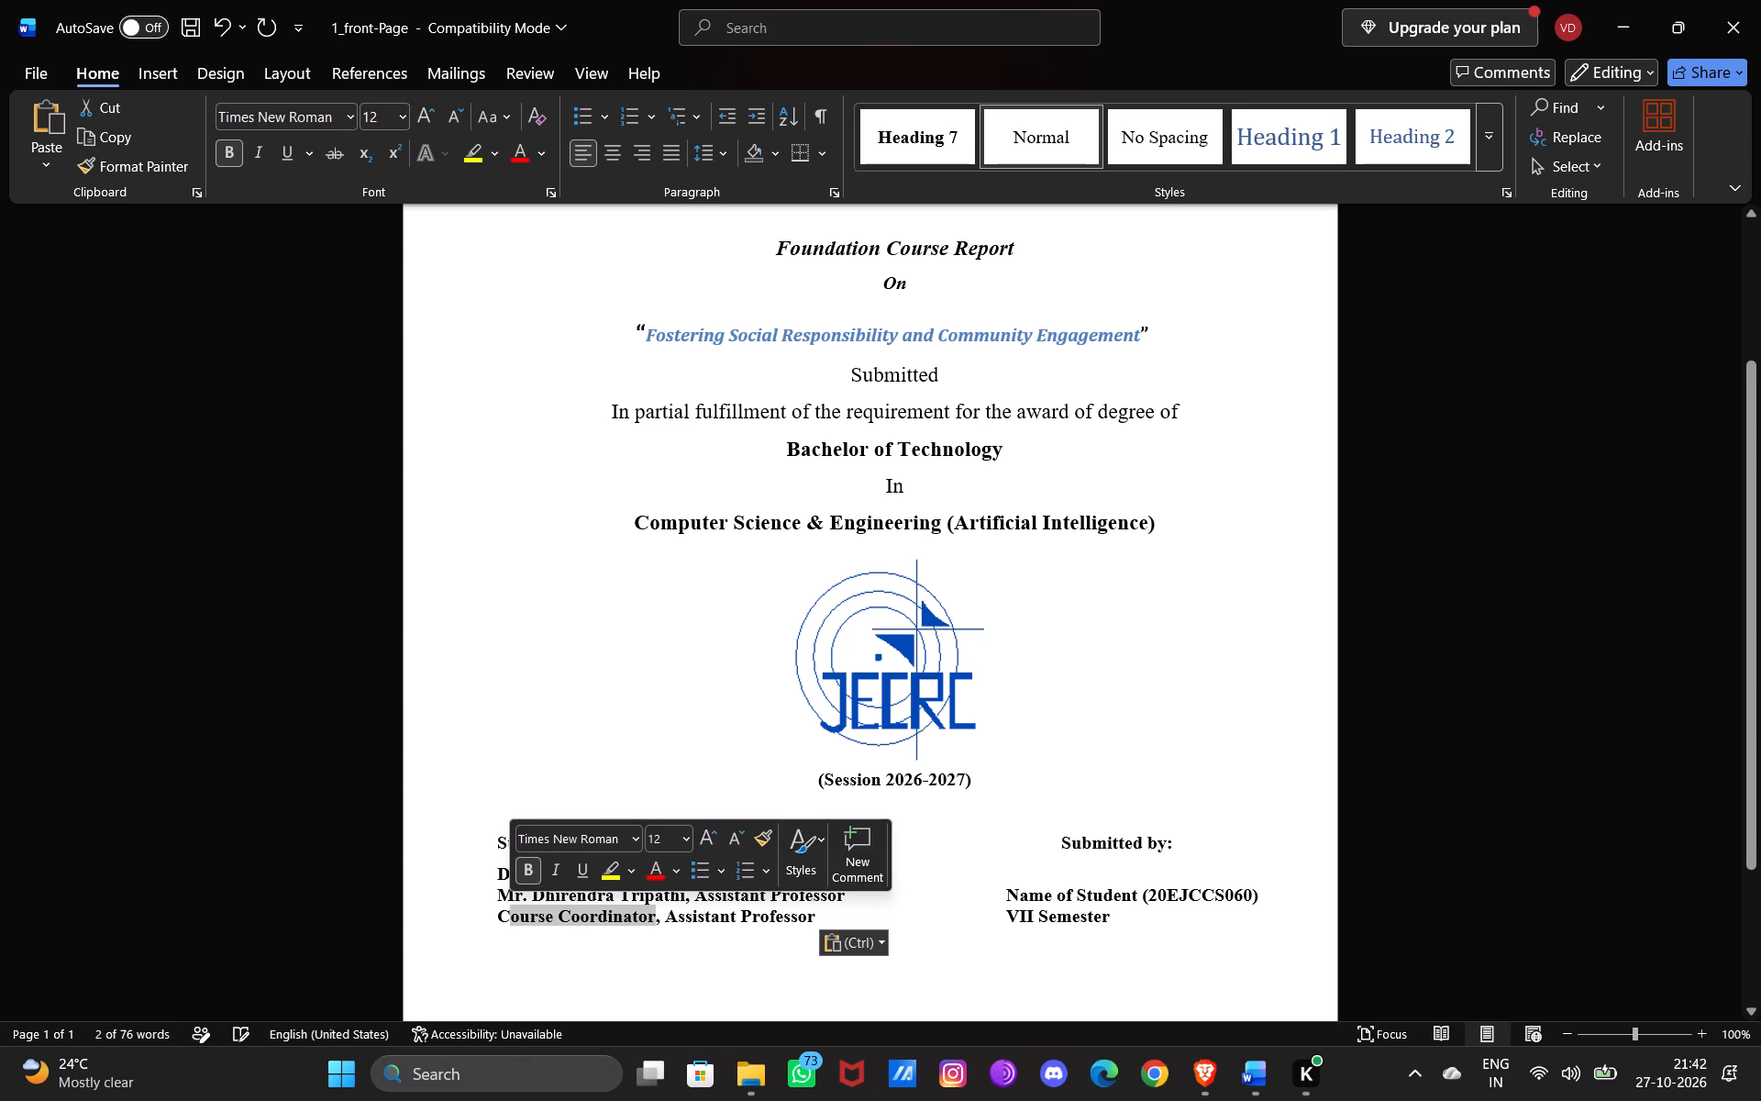
pyautogui.click(655, 913)
pyautogui.moveTo(655, 913); pyautogui.dragTo(514, 908)
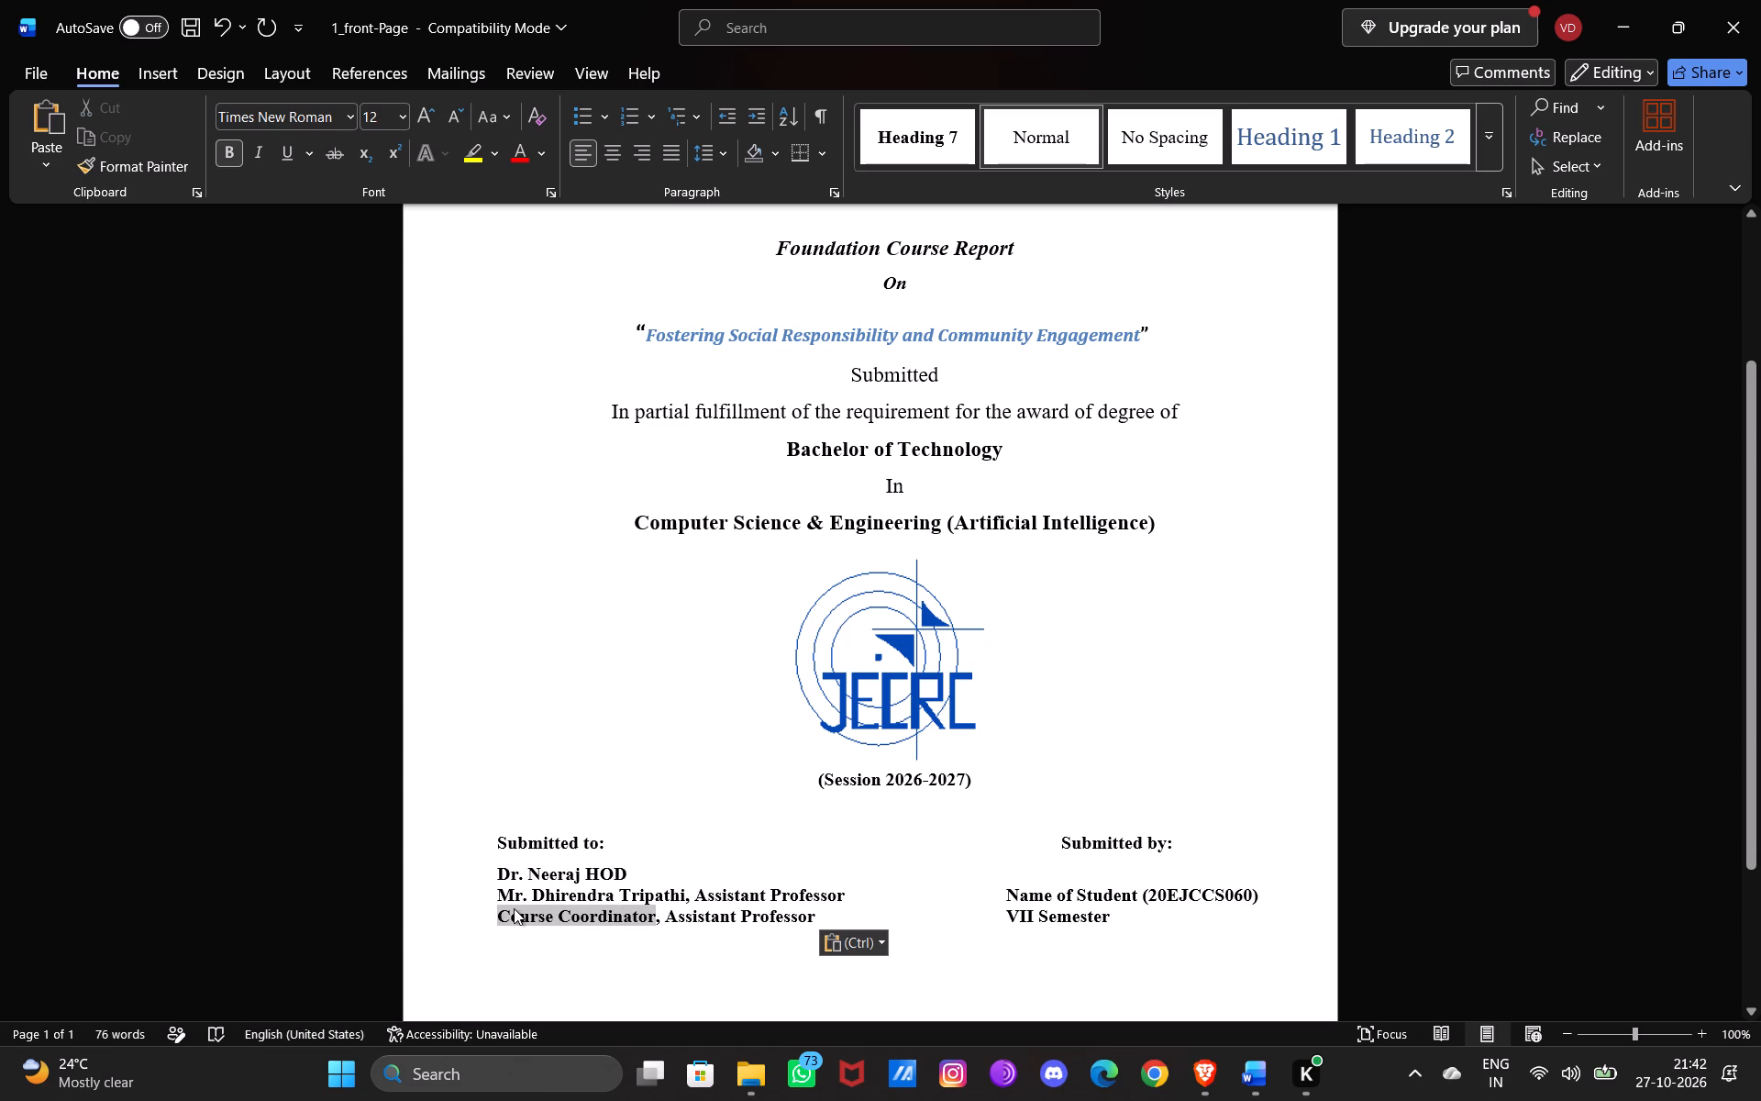
pyautogui.moveTo(514, 908); pyautogui.dragTo(505, 909)
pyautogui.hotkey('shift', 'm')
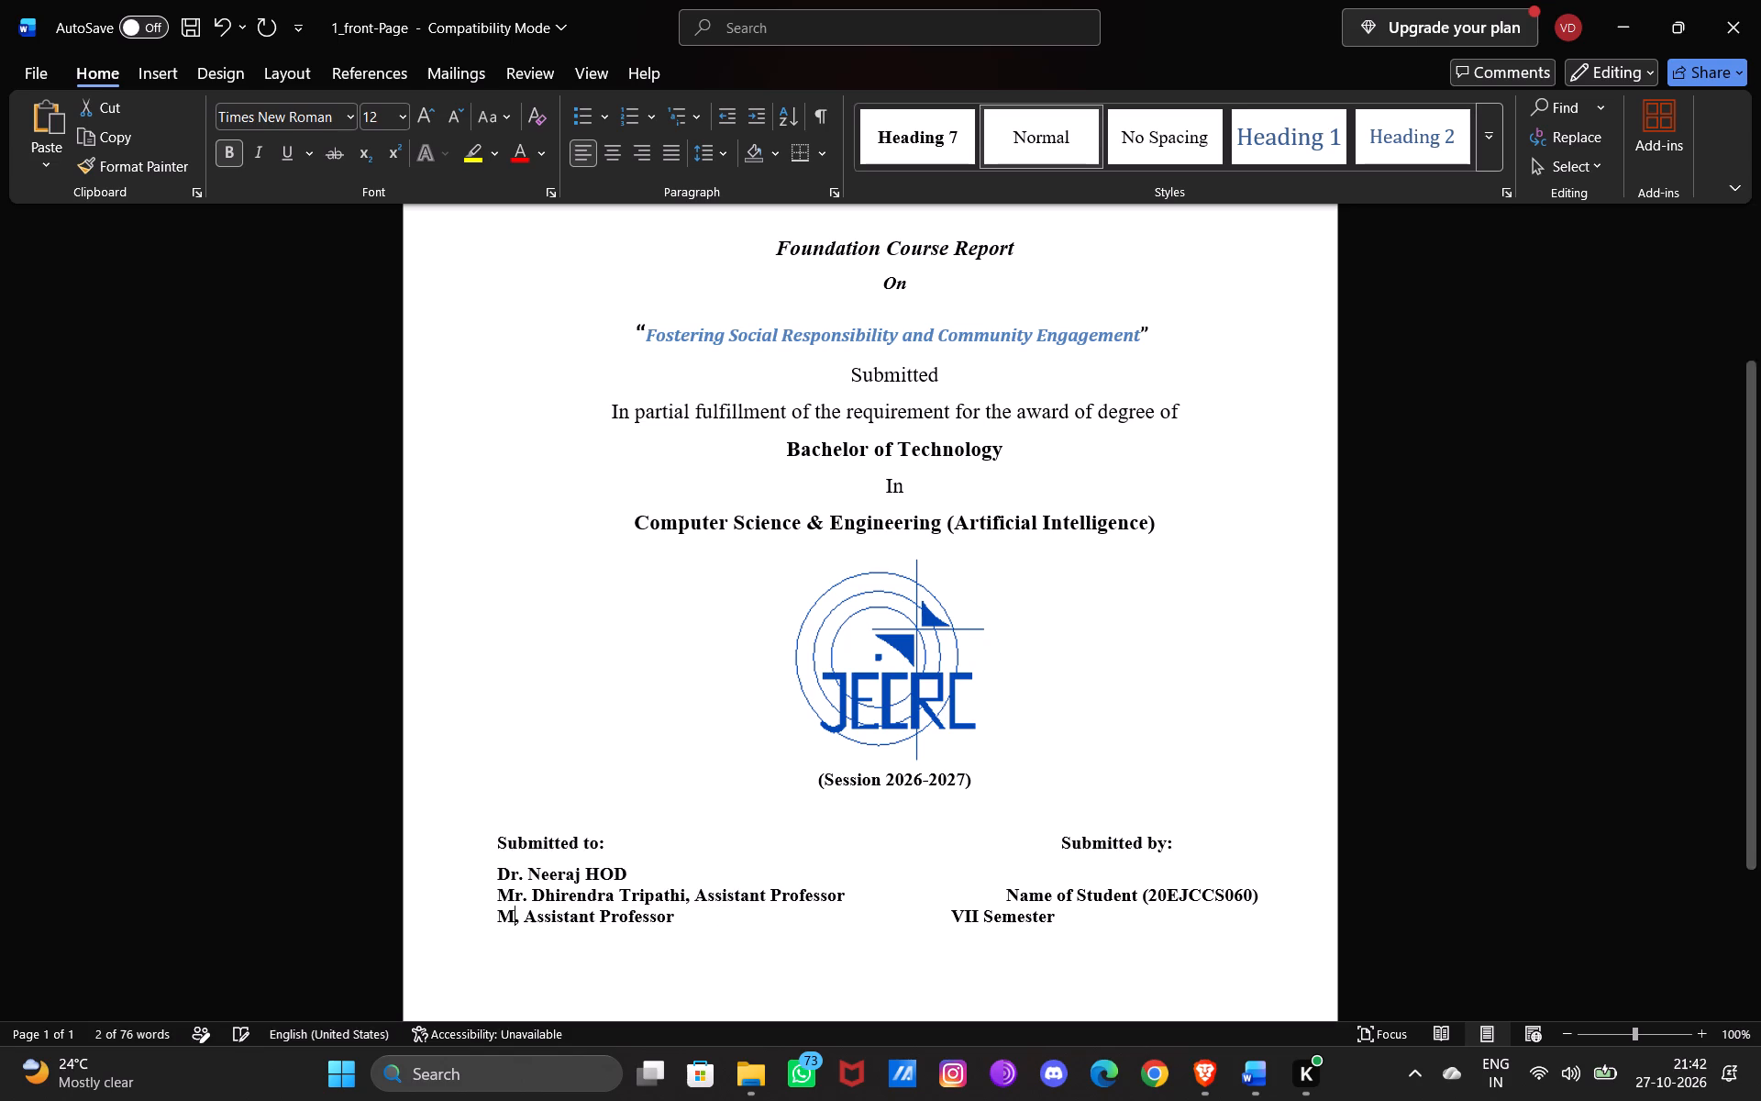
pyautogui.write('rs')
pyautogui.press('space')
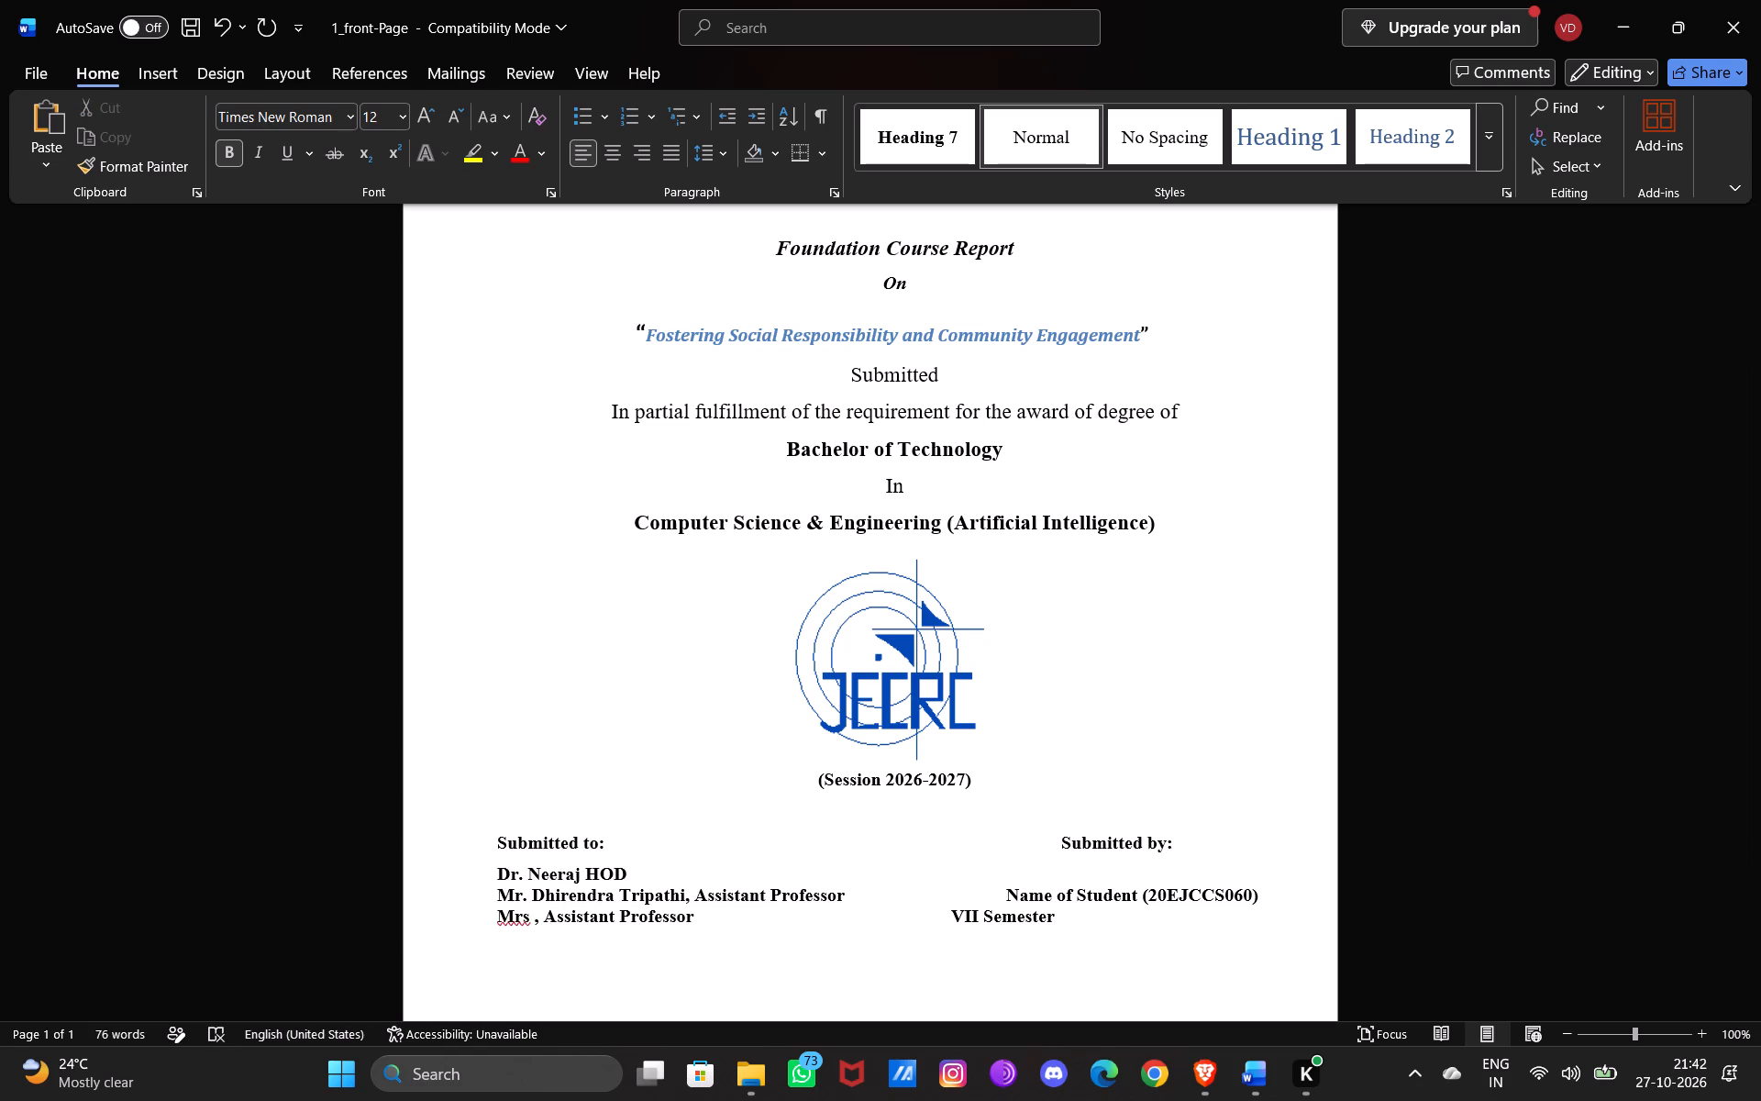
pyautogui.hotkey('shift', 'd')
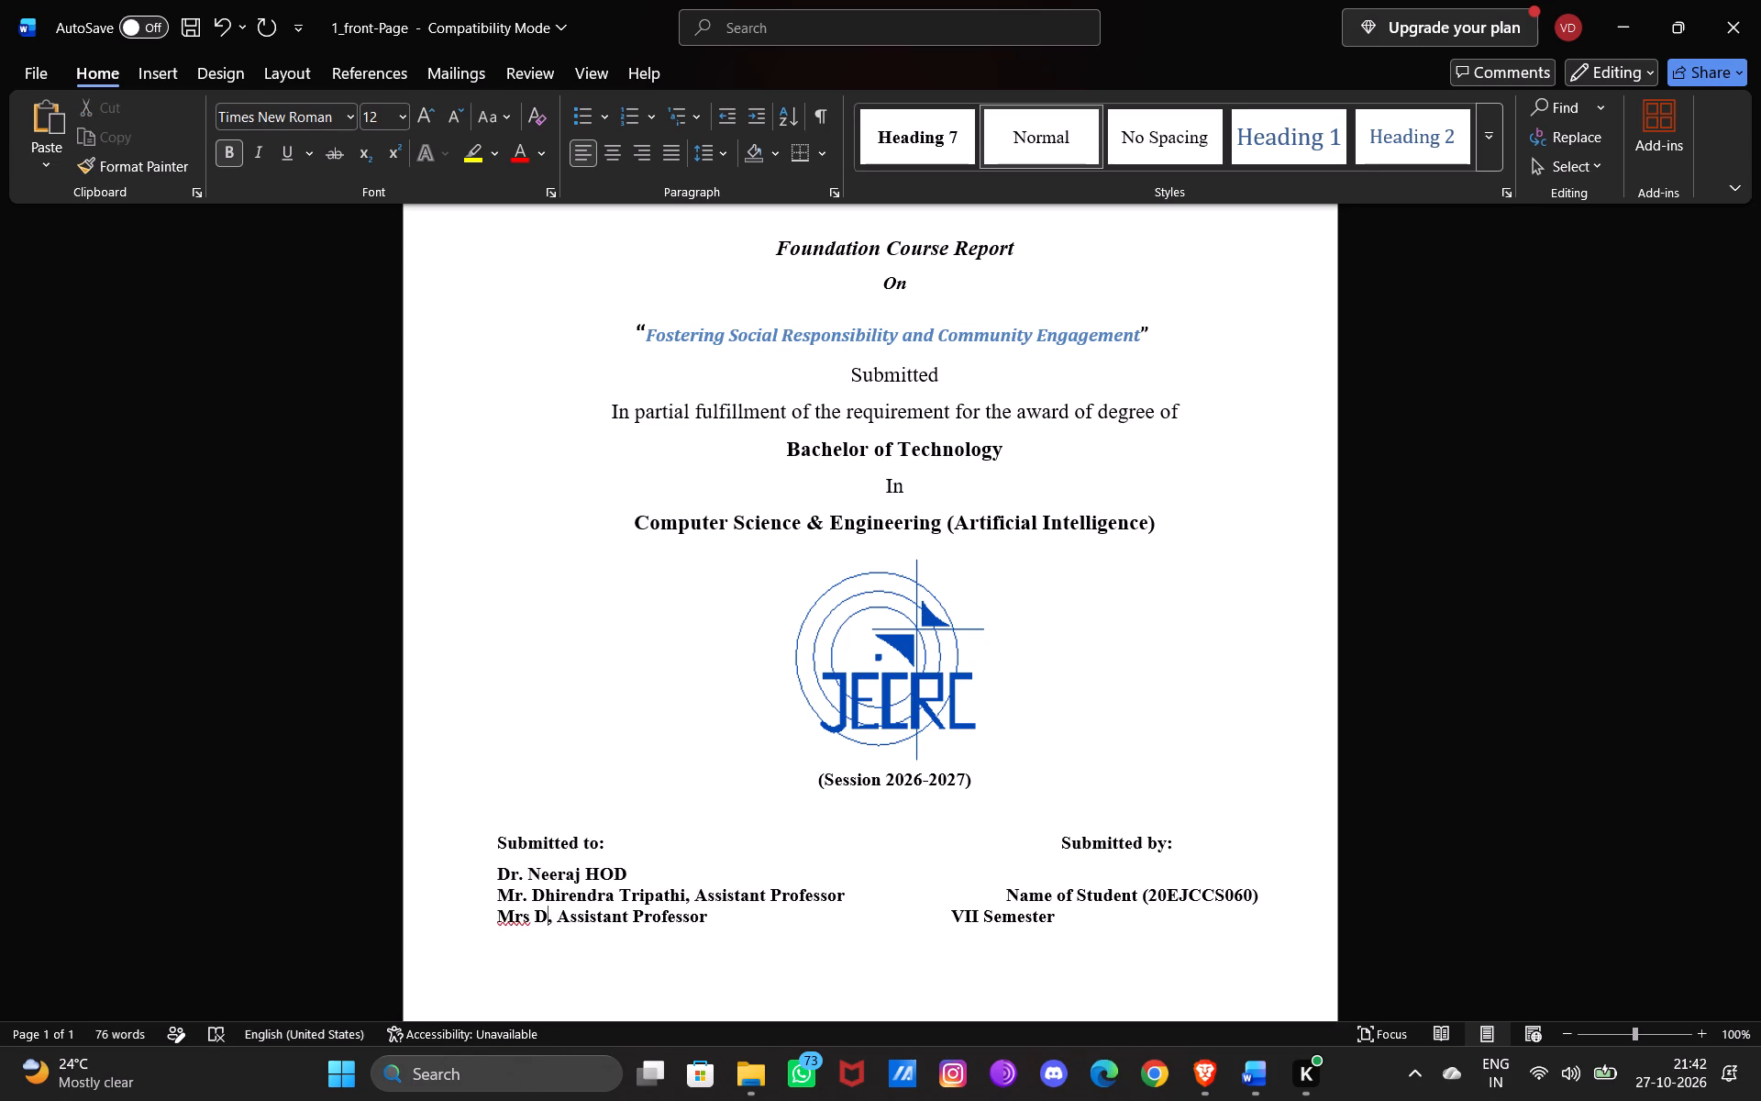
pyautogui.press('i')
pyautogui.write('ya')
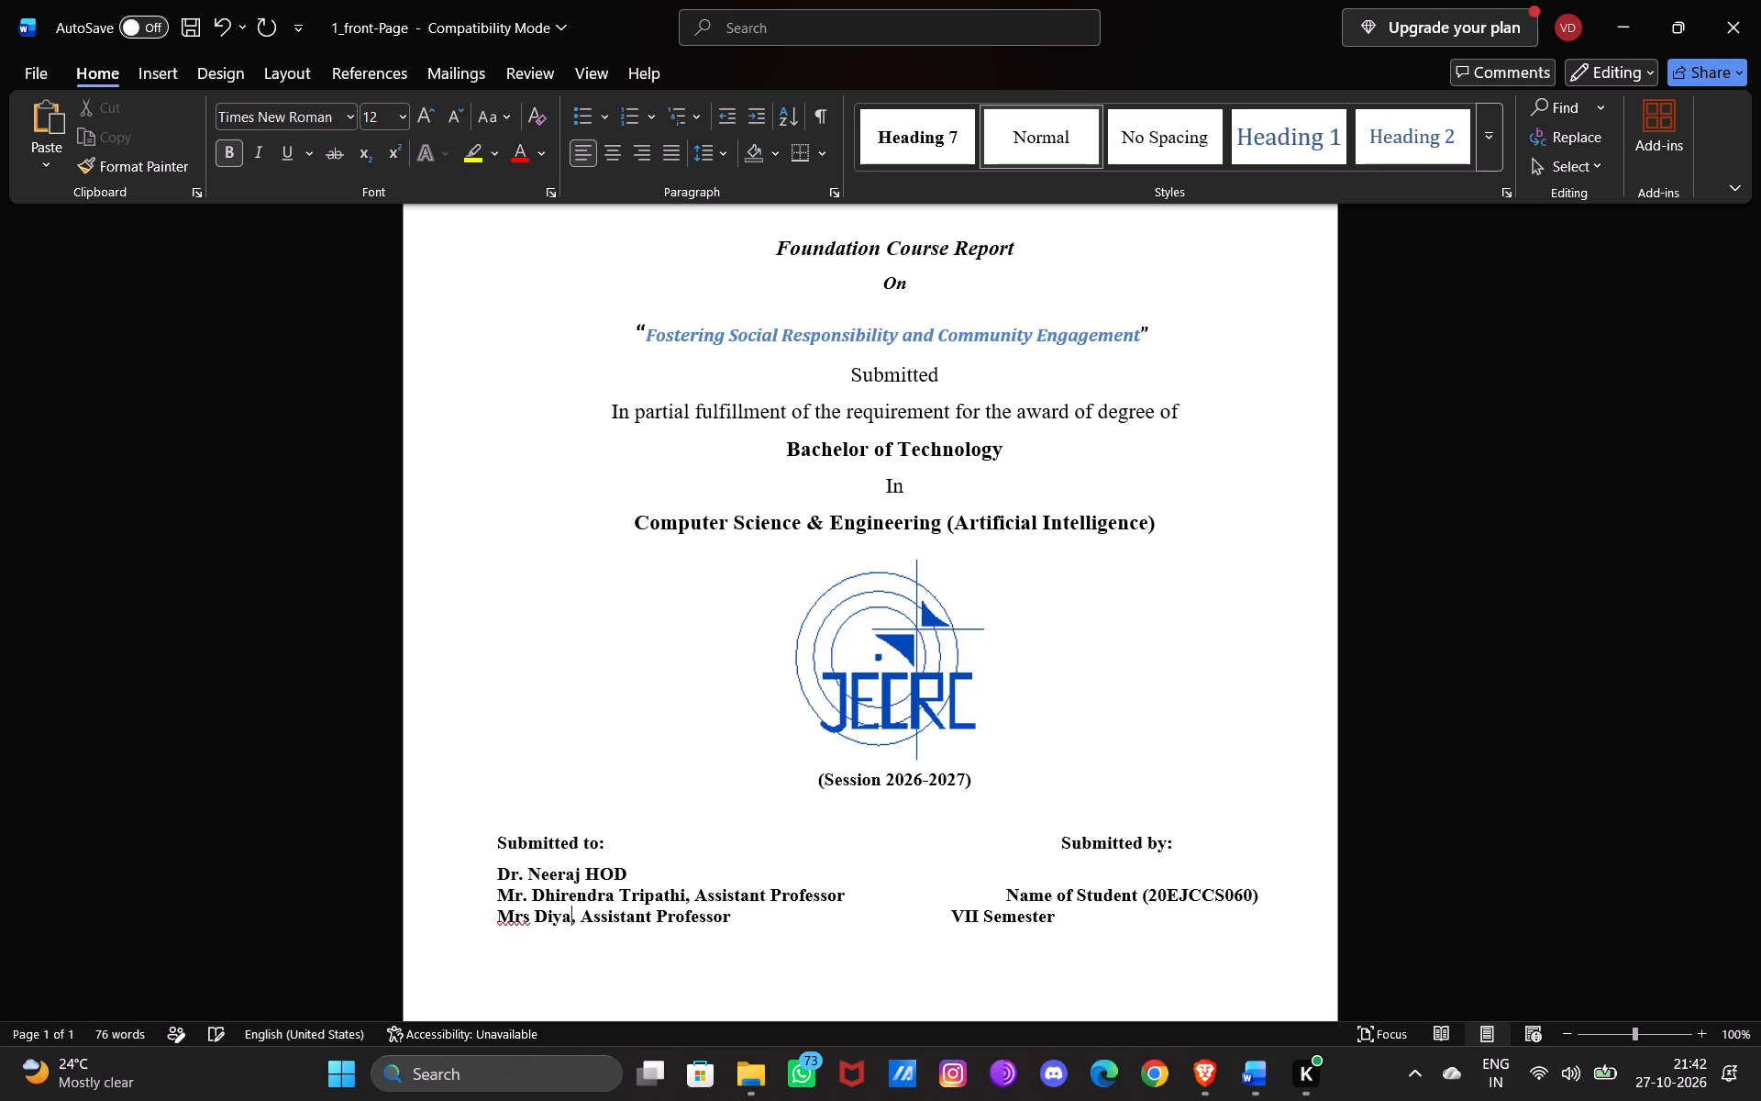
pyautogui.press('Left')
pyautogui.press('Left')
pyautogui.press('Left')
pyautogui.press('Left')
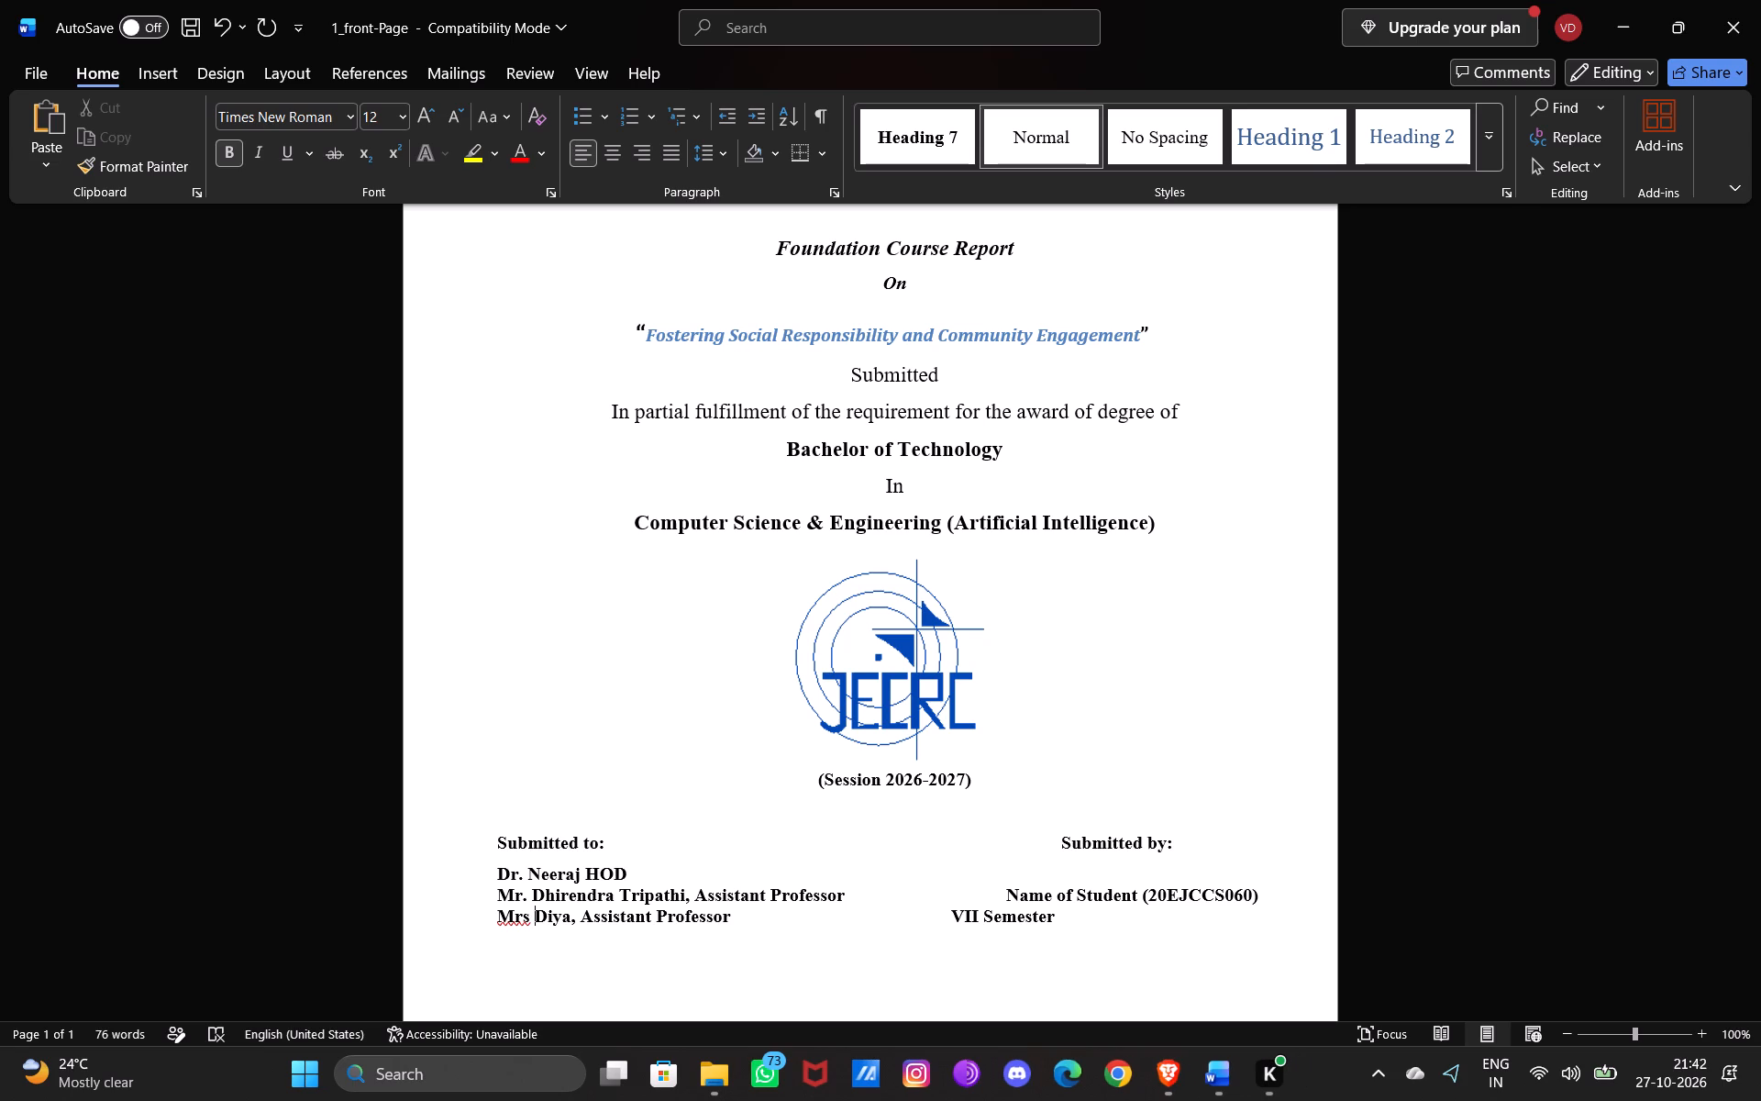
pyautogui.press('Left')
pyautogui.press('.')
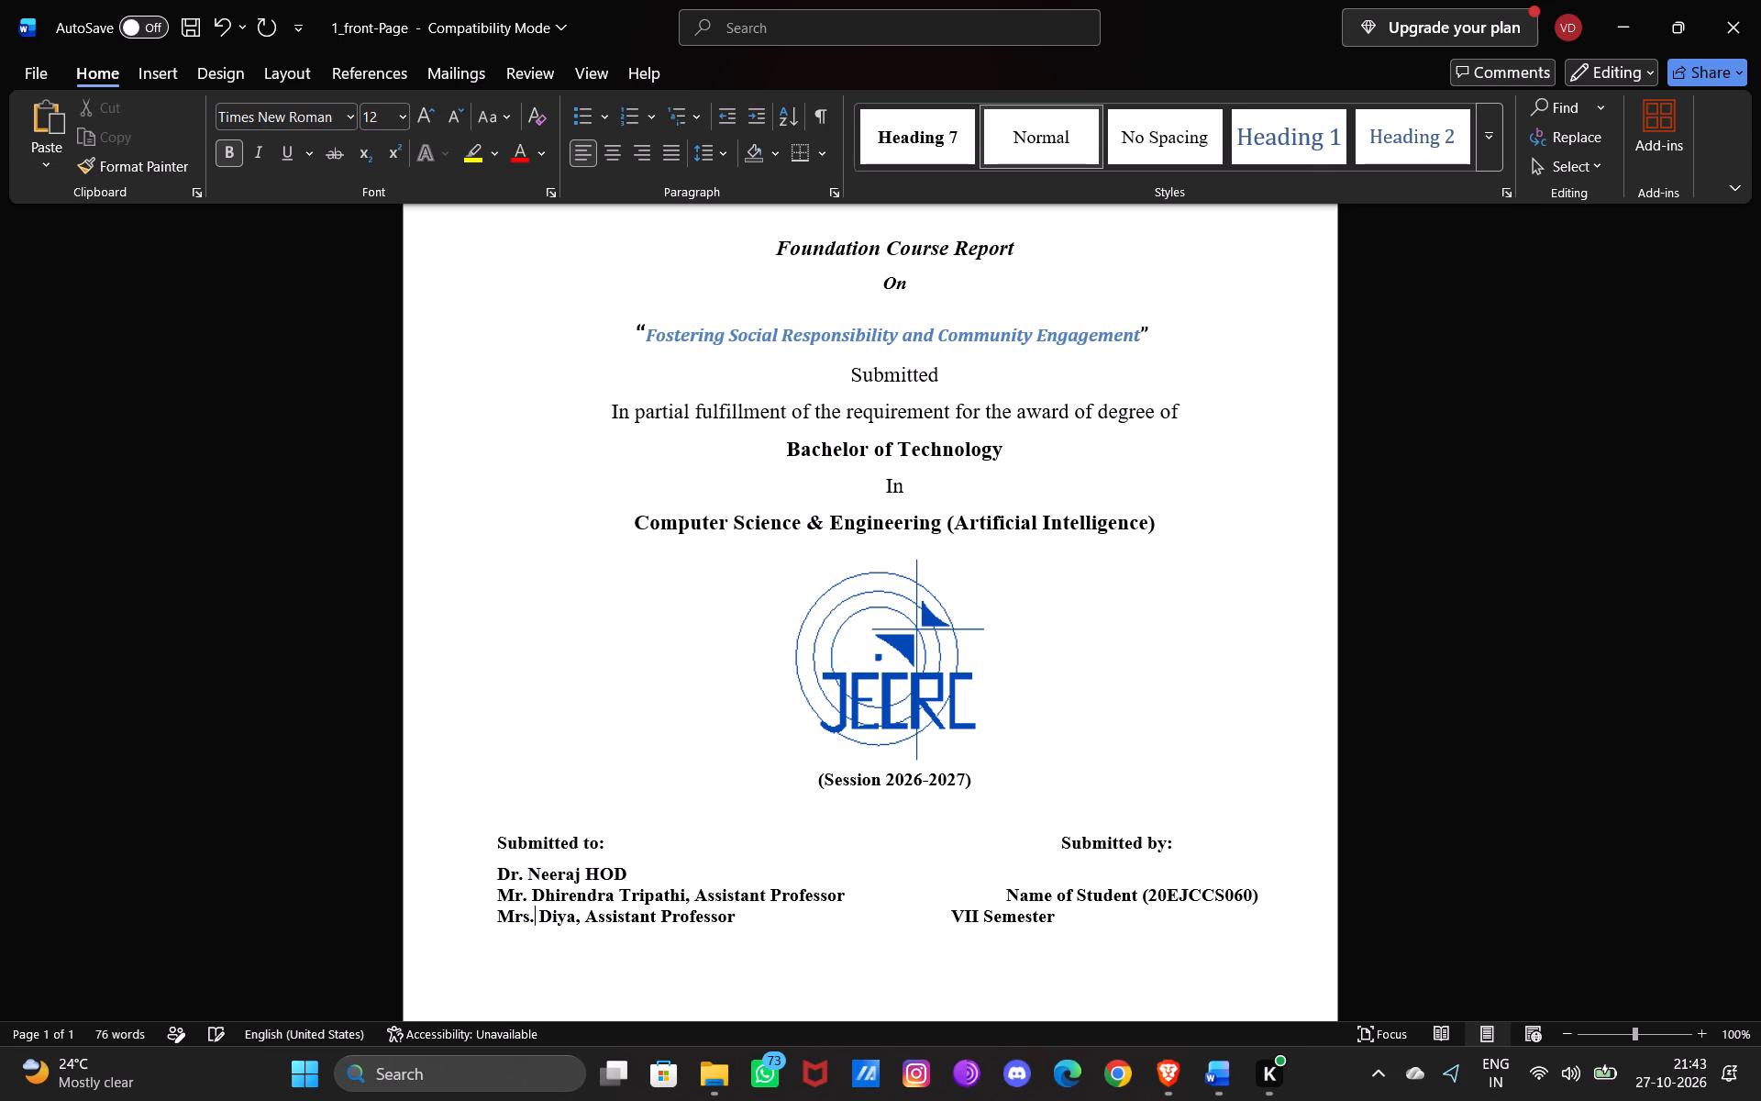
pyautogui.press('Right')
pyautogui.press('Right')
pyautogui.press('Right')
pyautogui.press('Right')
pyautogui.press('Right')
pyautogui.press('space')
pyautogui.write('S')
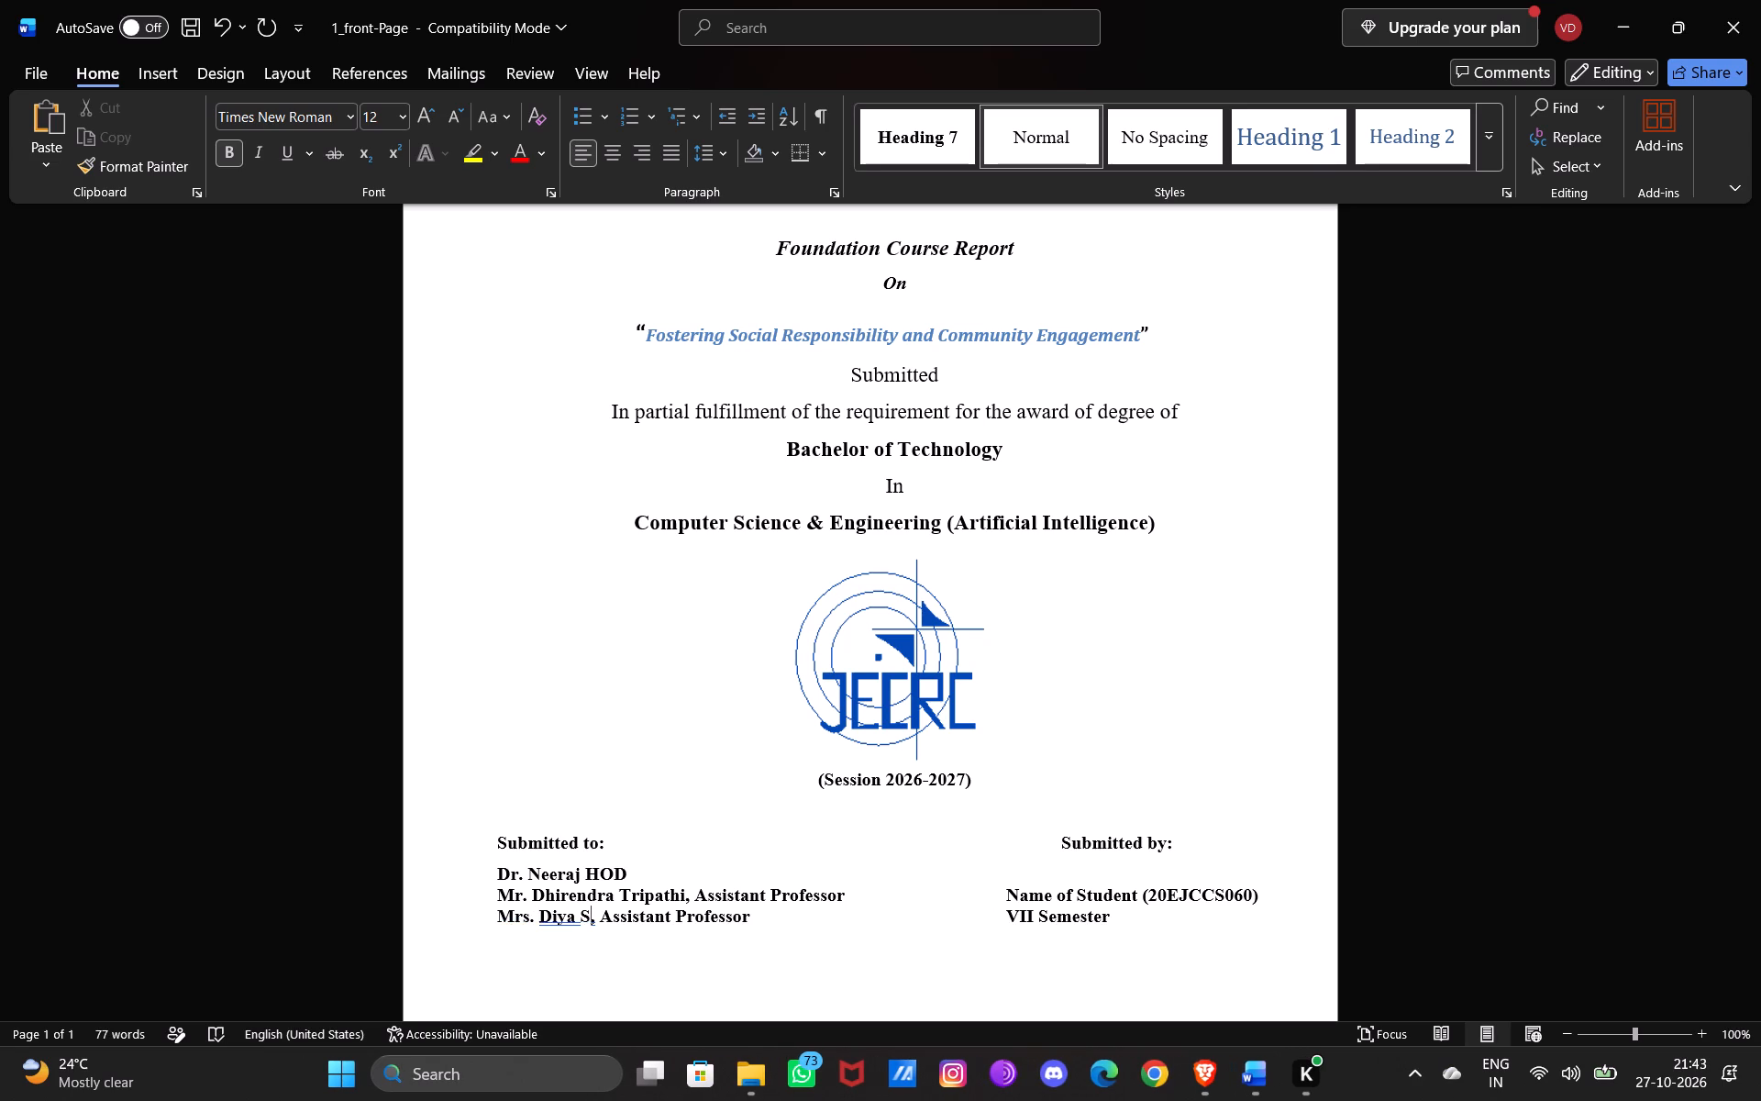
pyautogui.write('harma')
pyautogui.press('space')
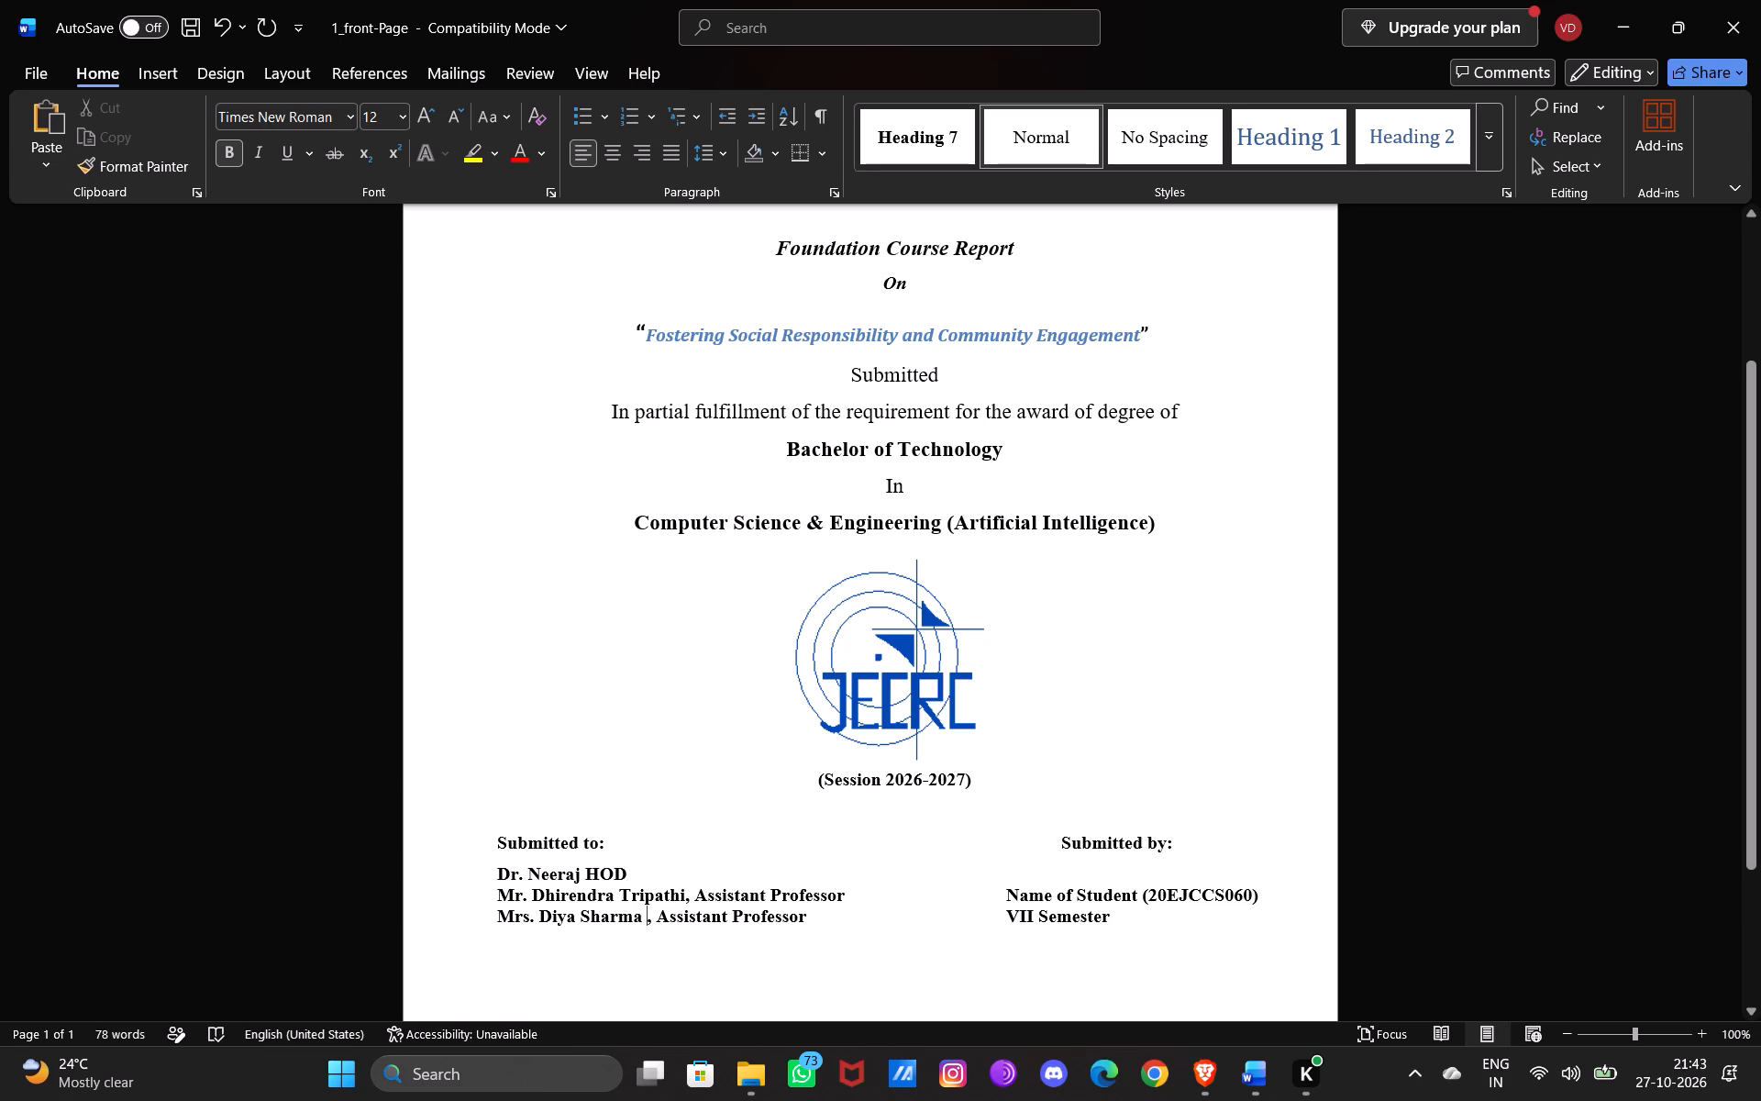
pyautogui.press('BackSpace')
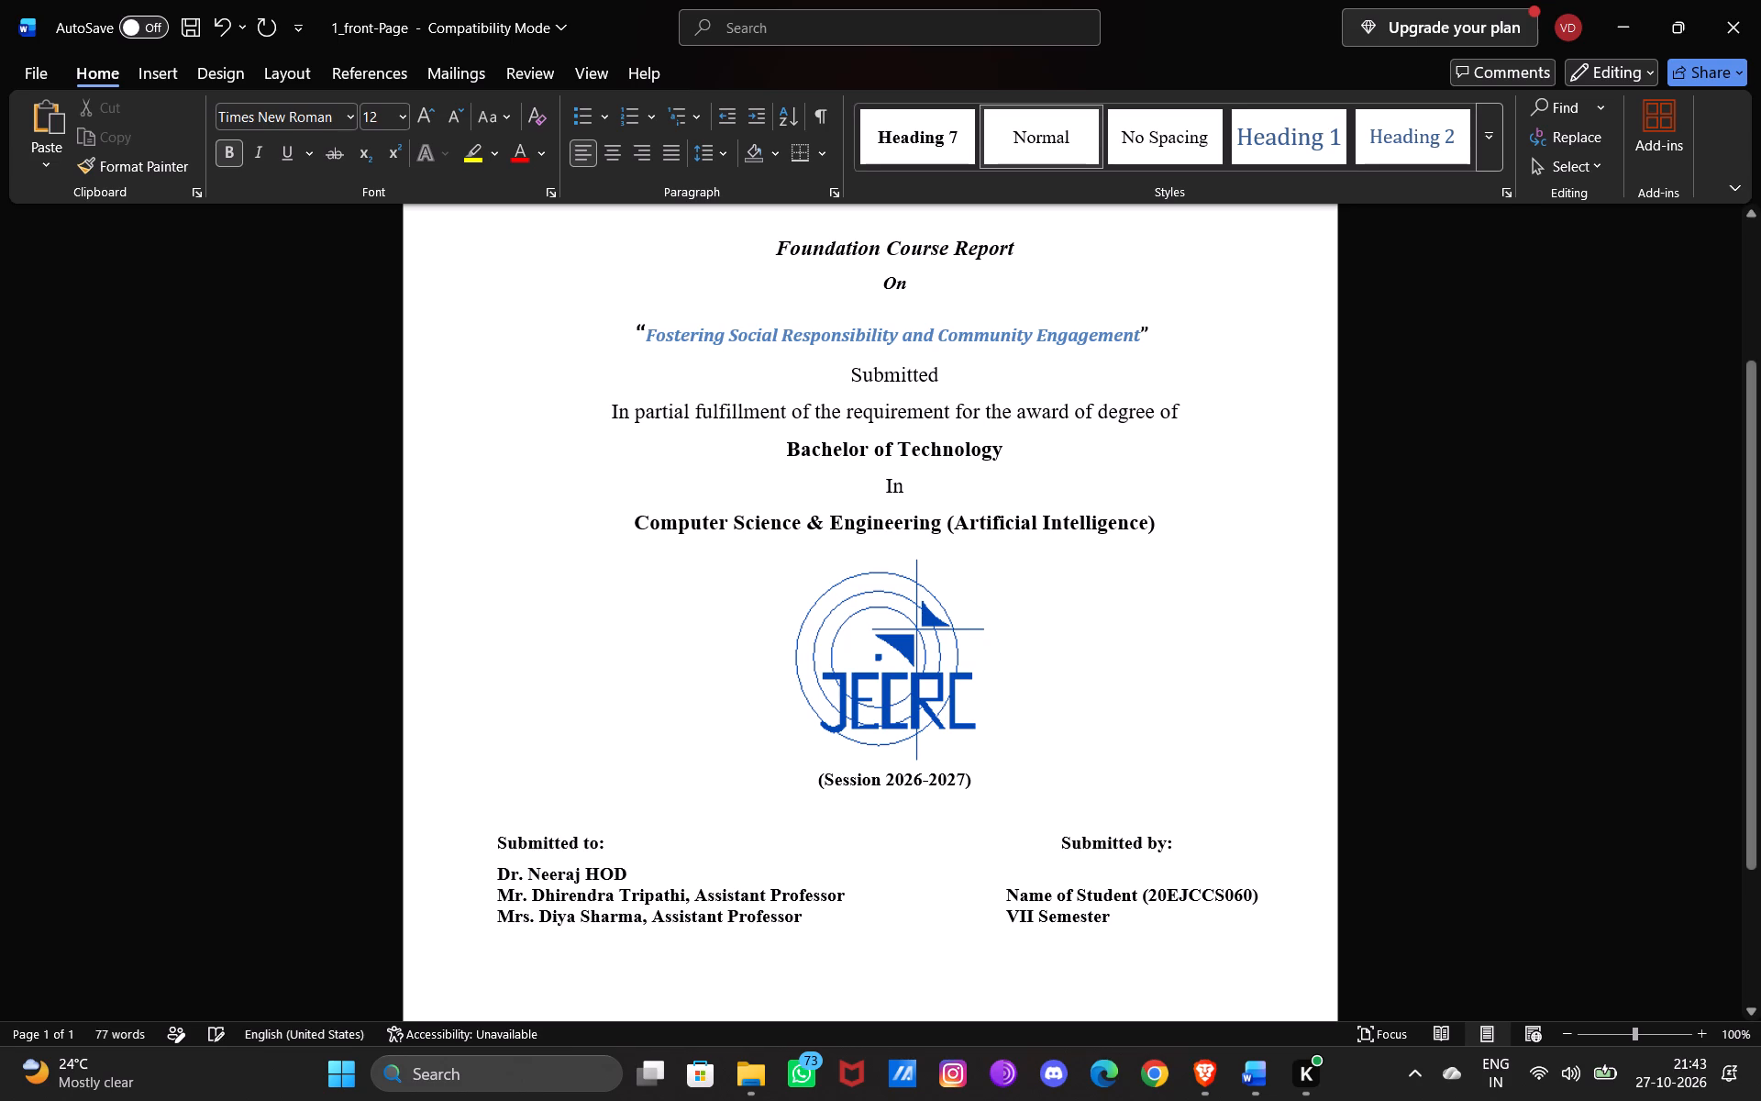
pyautogui.click(816, 921)
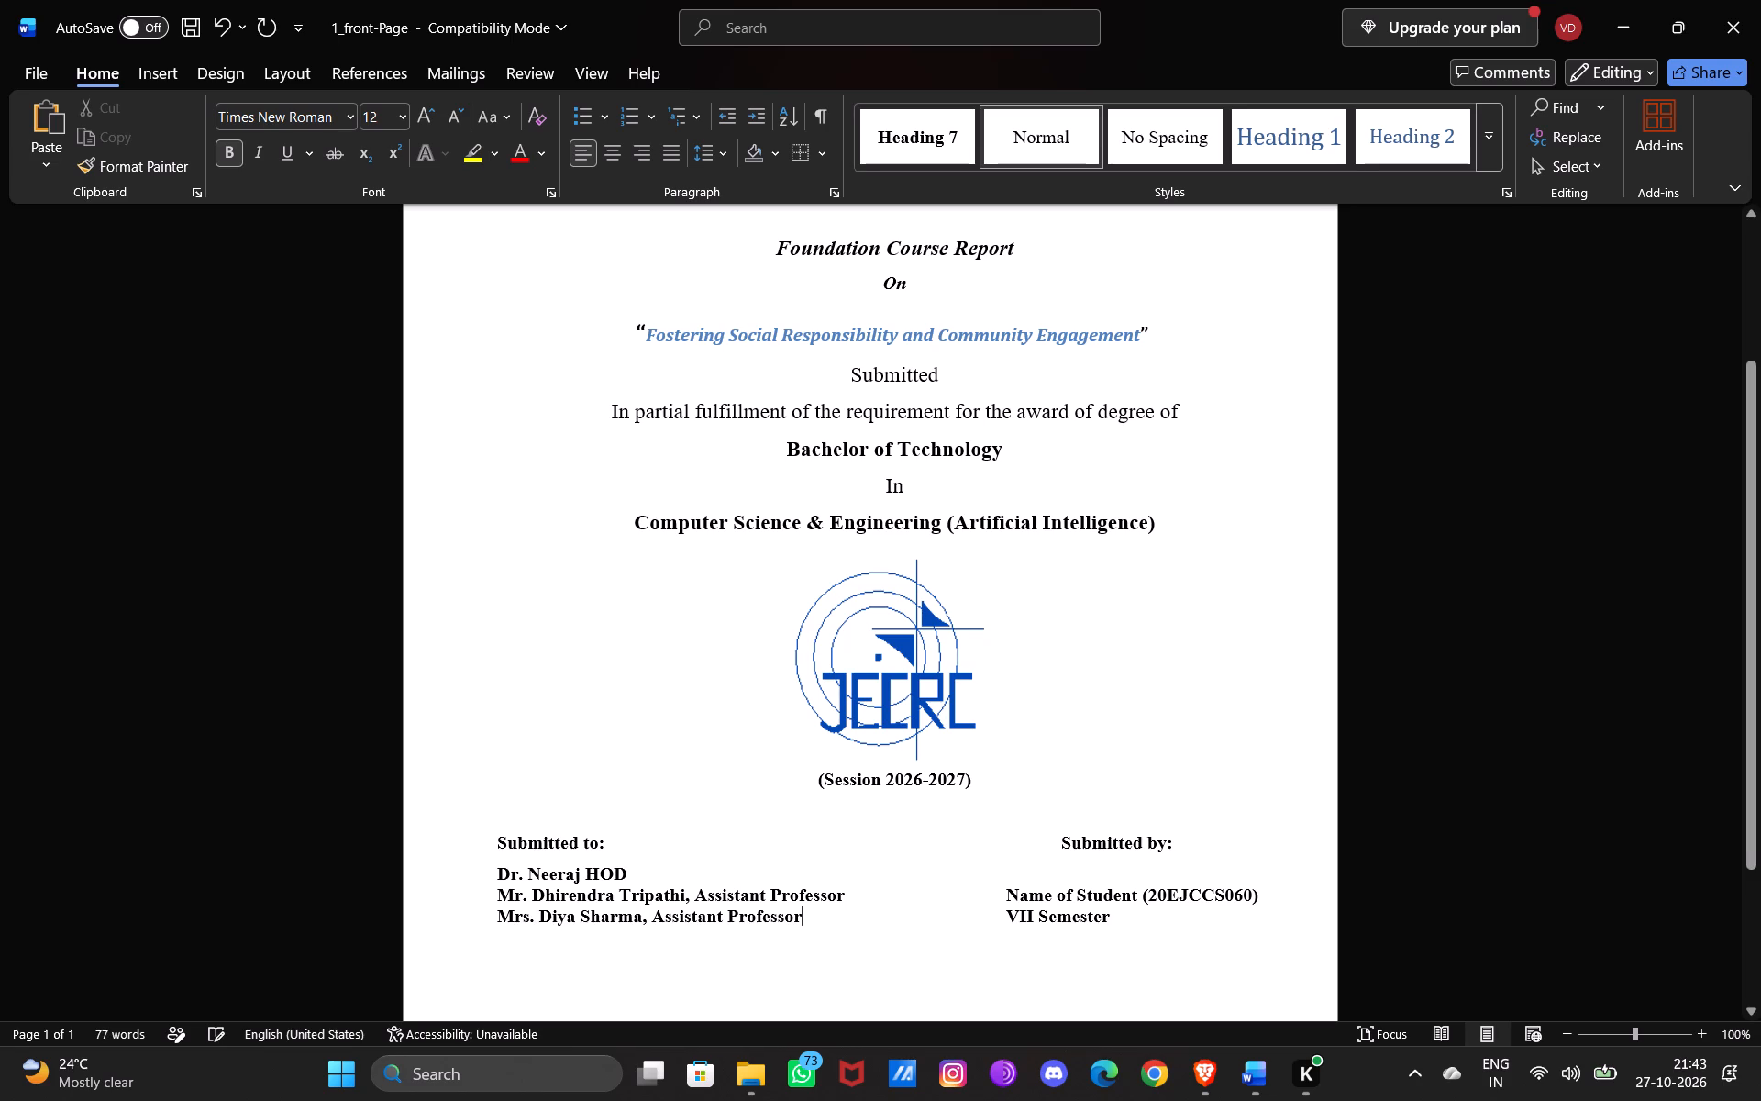
# Change the semester line under "Submitted by:" to "V Semester".
pyautogui.click(1037, 915)
pyautogui.press('BackSpace')
pyautogui.press('BackSpace')
pyautogui.press('BackSpace')
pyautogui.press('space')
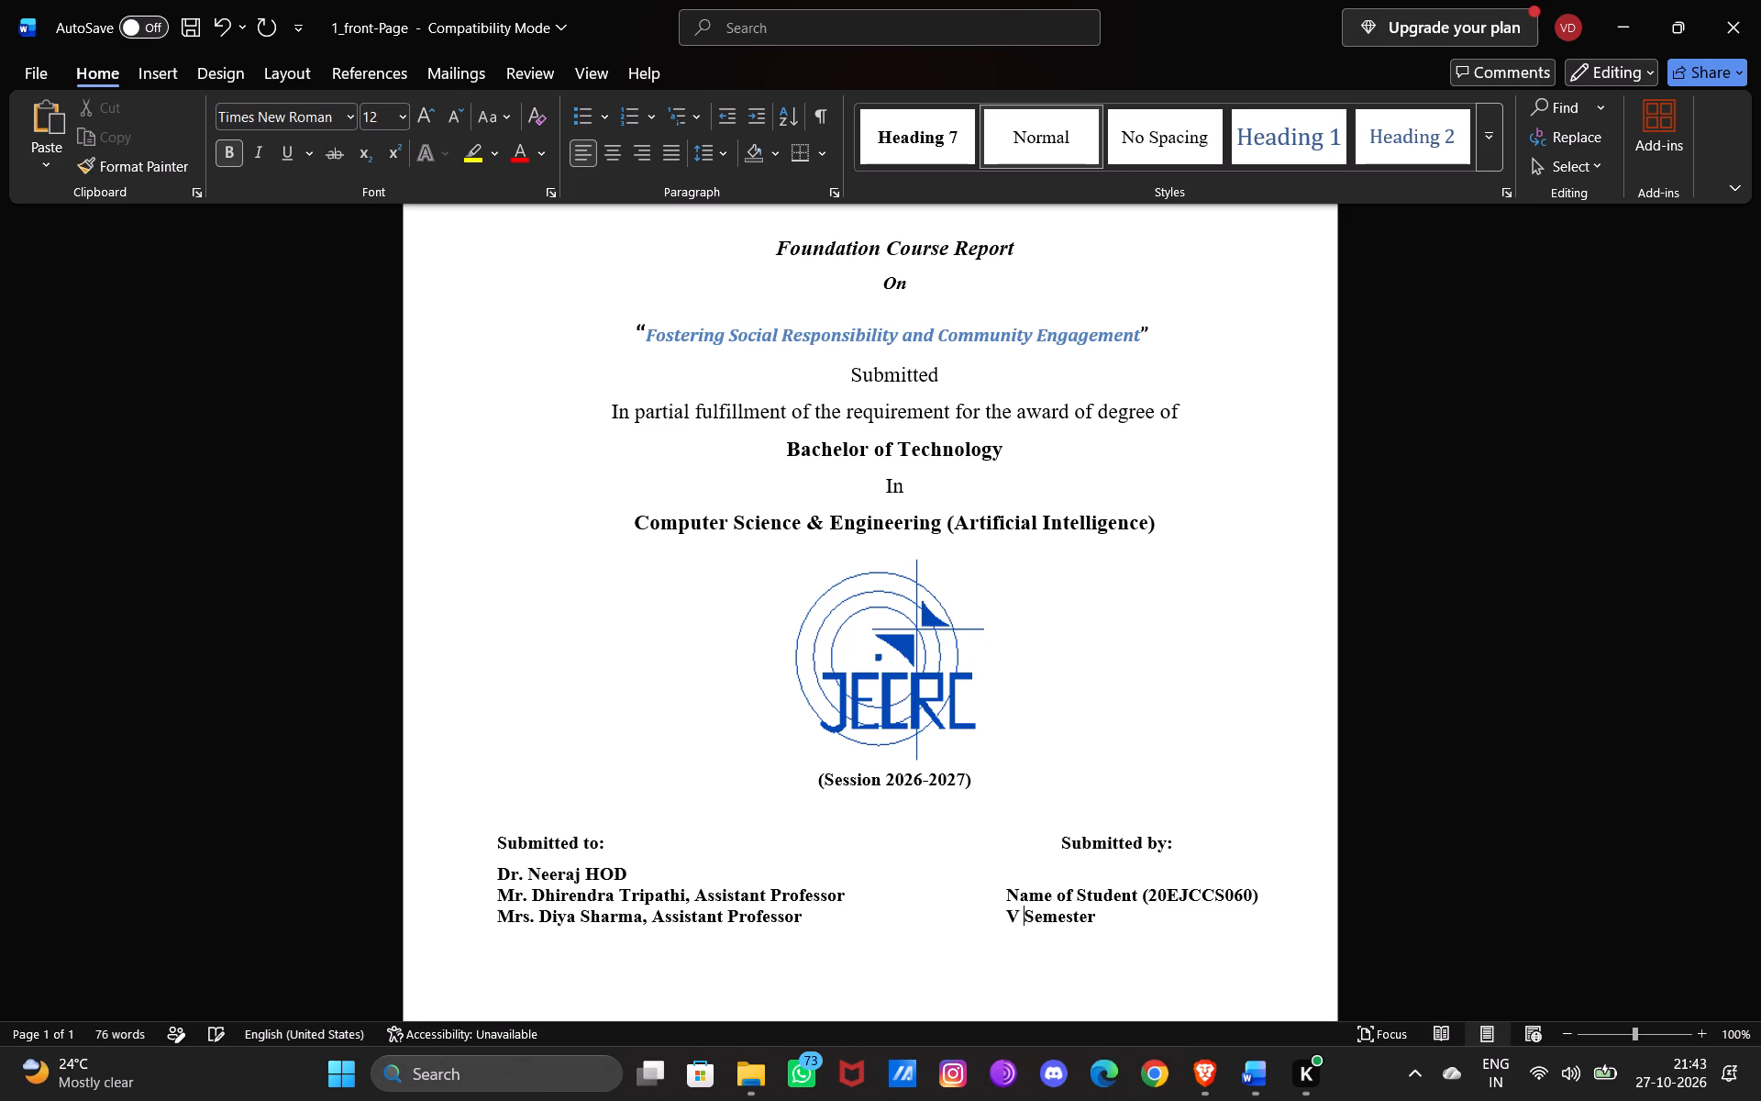
# Replace the "Name of Student" placeholder and the sample roll number in brackets with the student's name and roll number.
pyautogui.click(1138, 895)
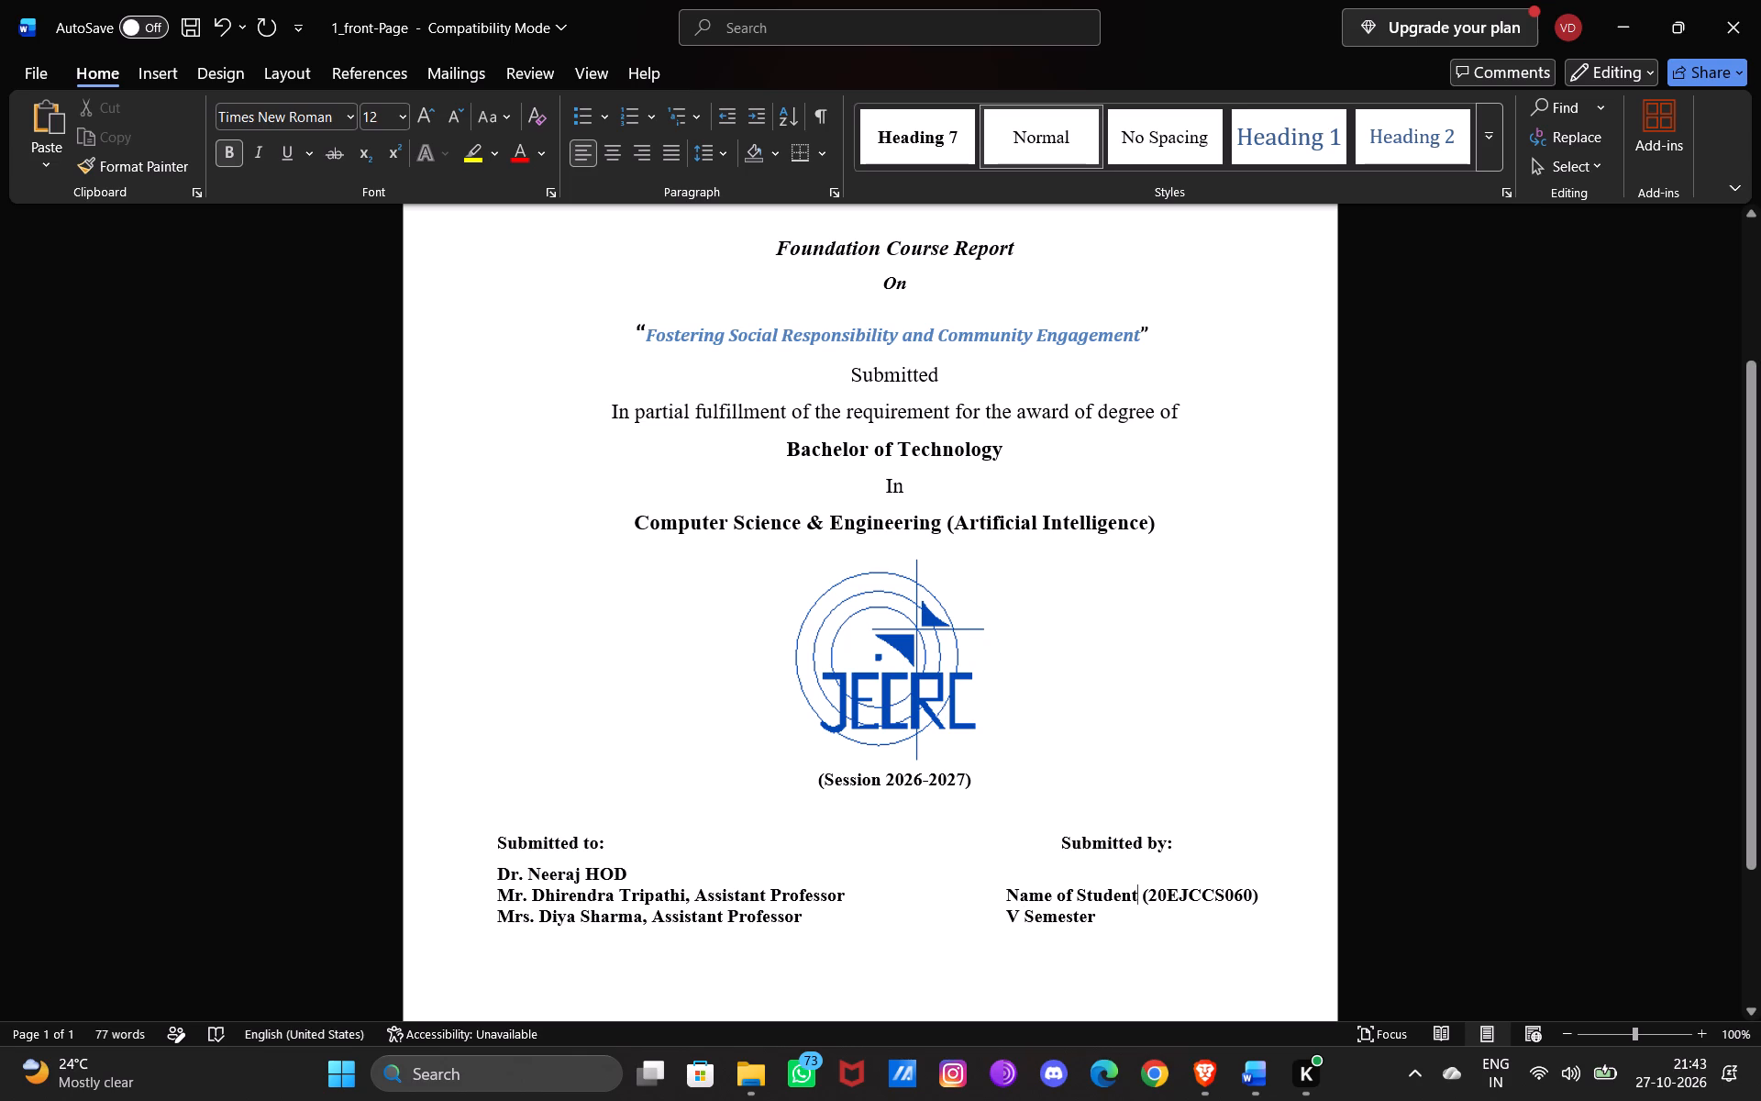
pyautogui.moveTo(1140, 895); pyautogui.dragTo(1000, 894)
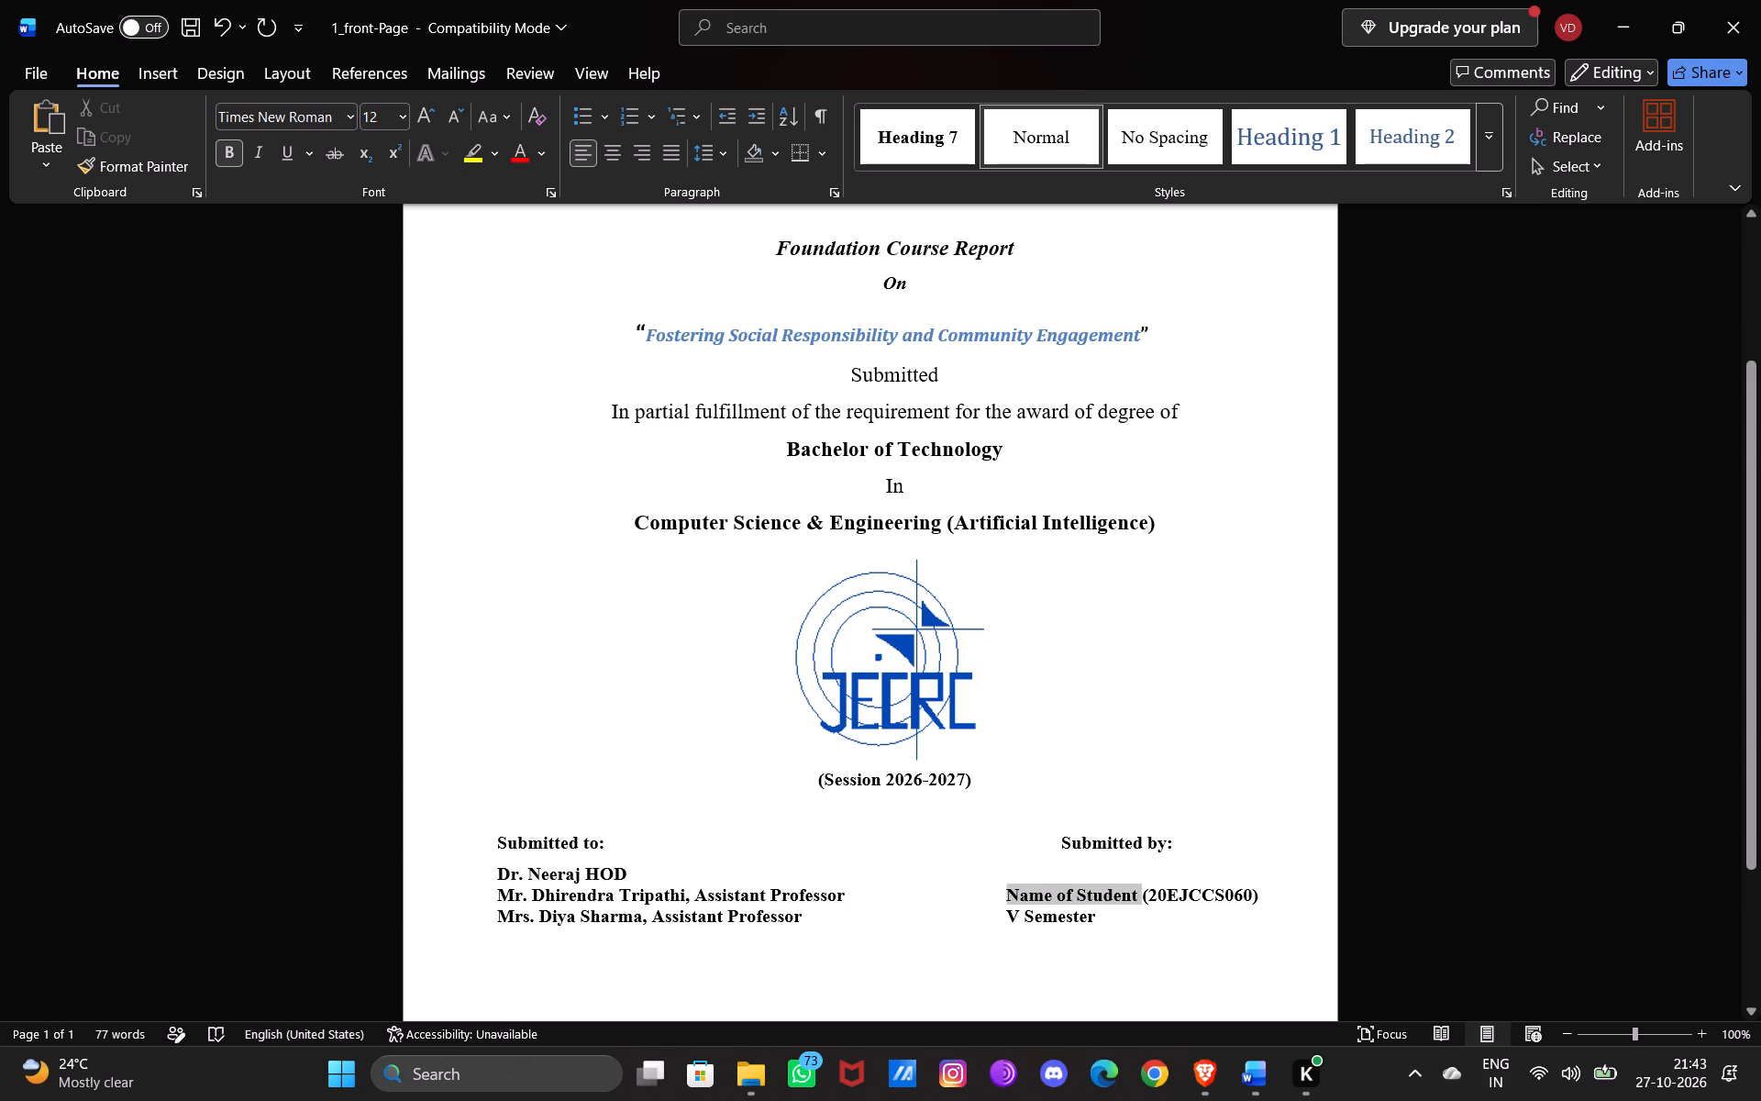
pyautogui.moveTo(1000, 894); pyautogui.dragTo(1002, 894)
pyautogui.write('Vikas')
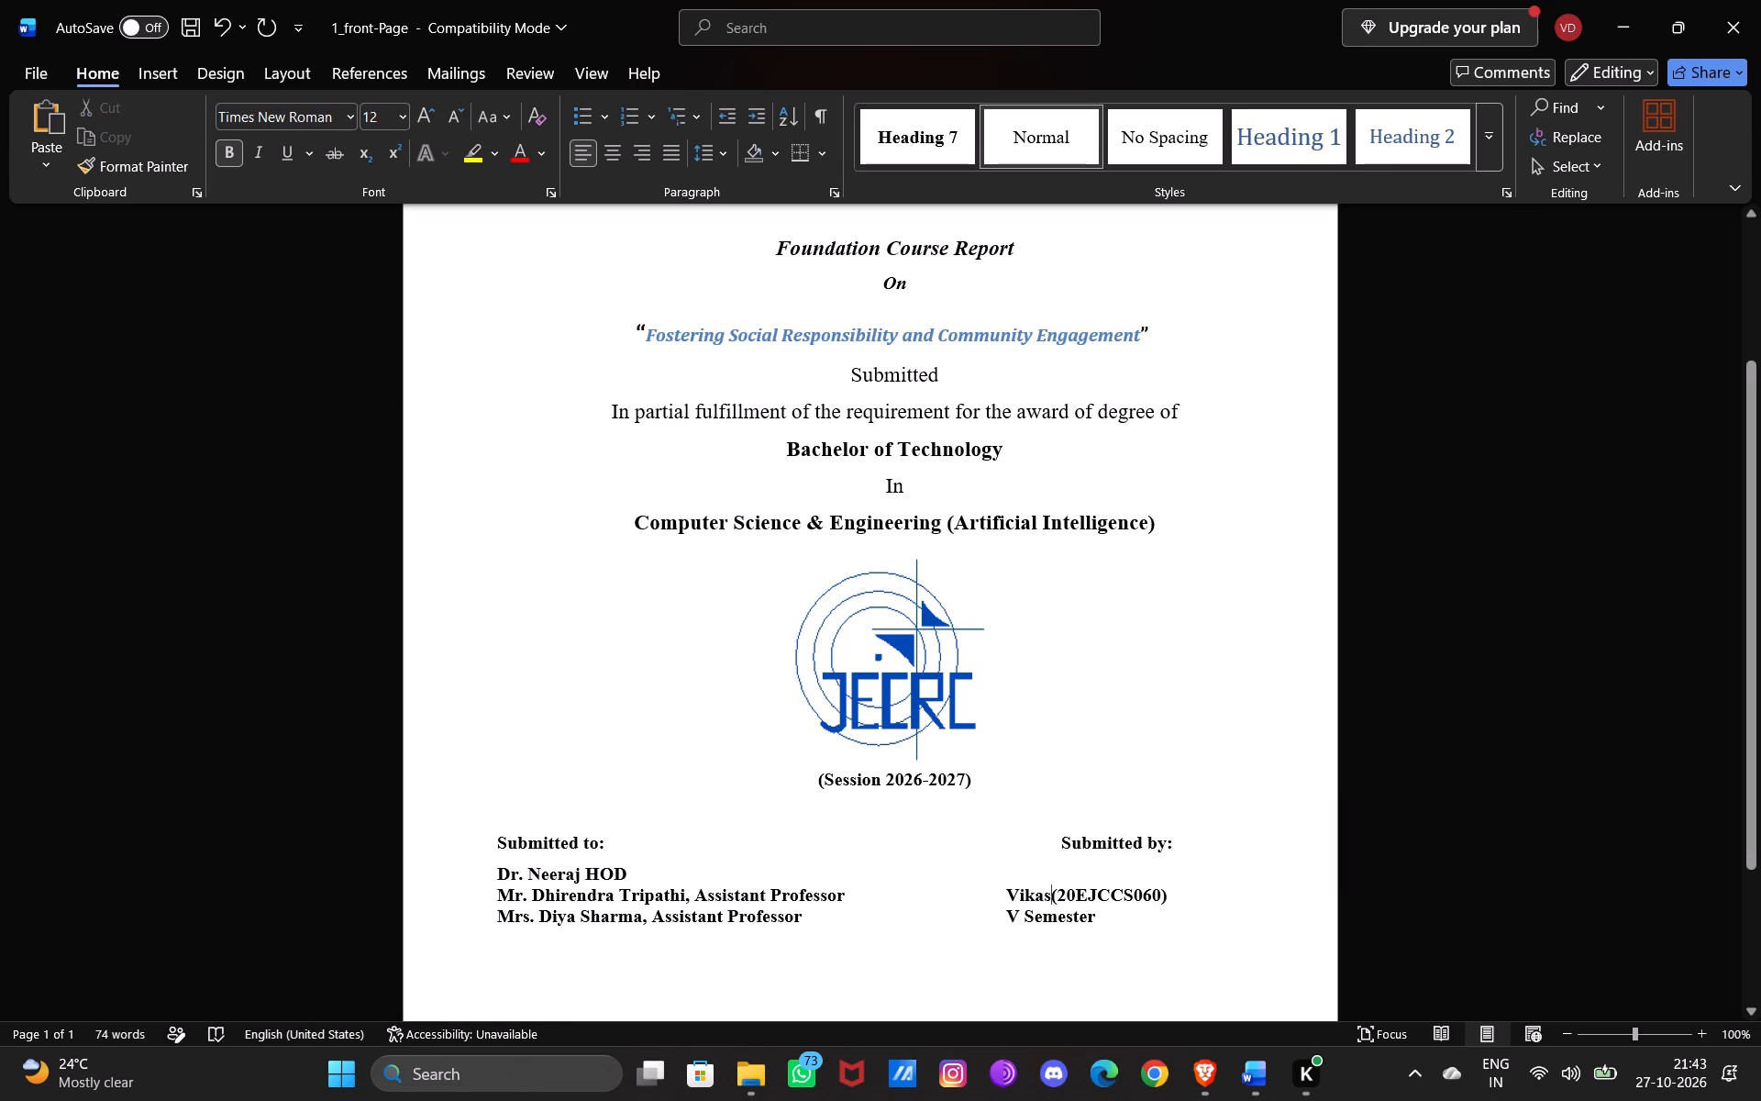
pyautogui.moveTo(1157, 895); pyautogui.dragTo(1060, 895)
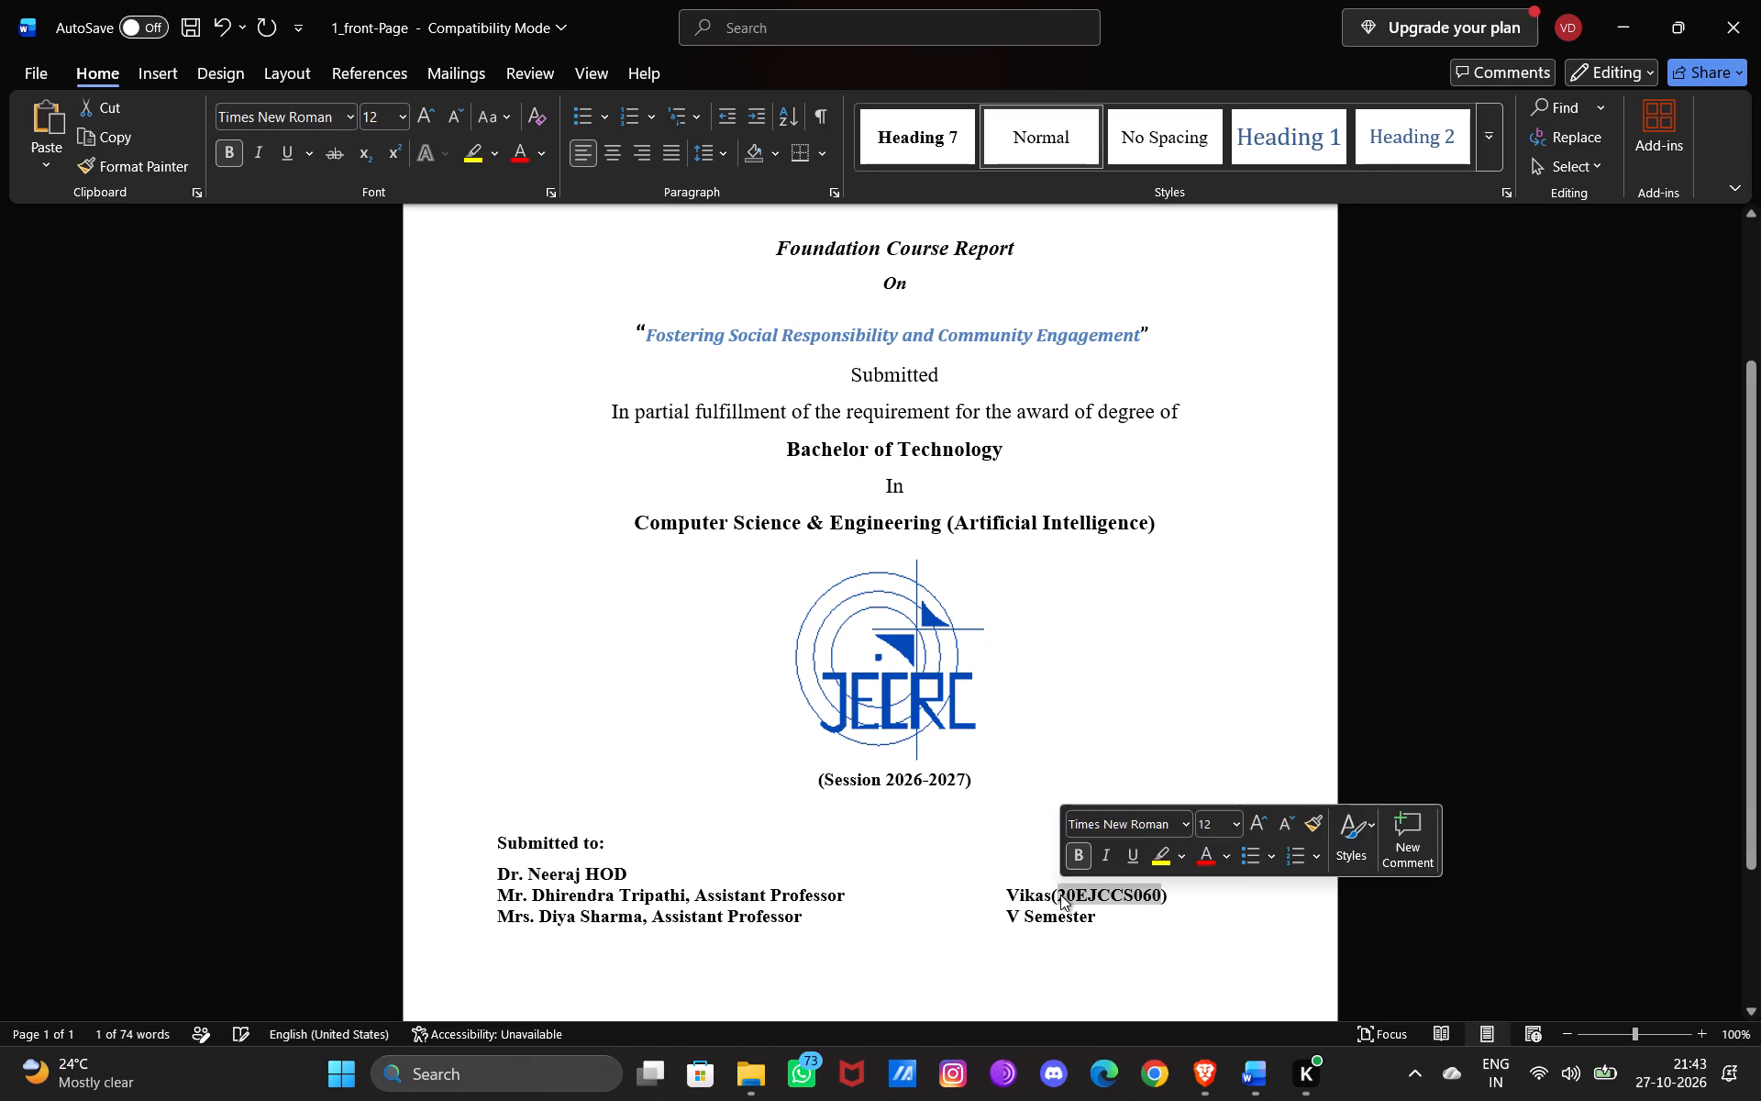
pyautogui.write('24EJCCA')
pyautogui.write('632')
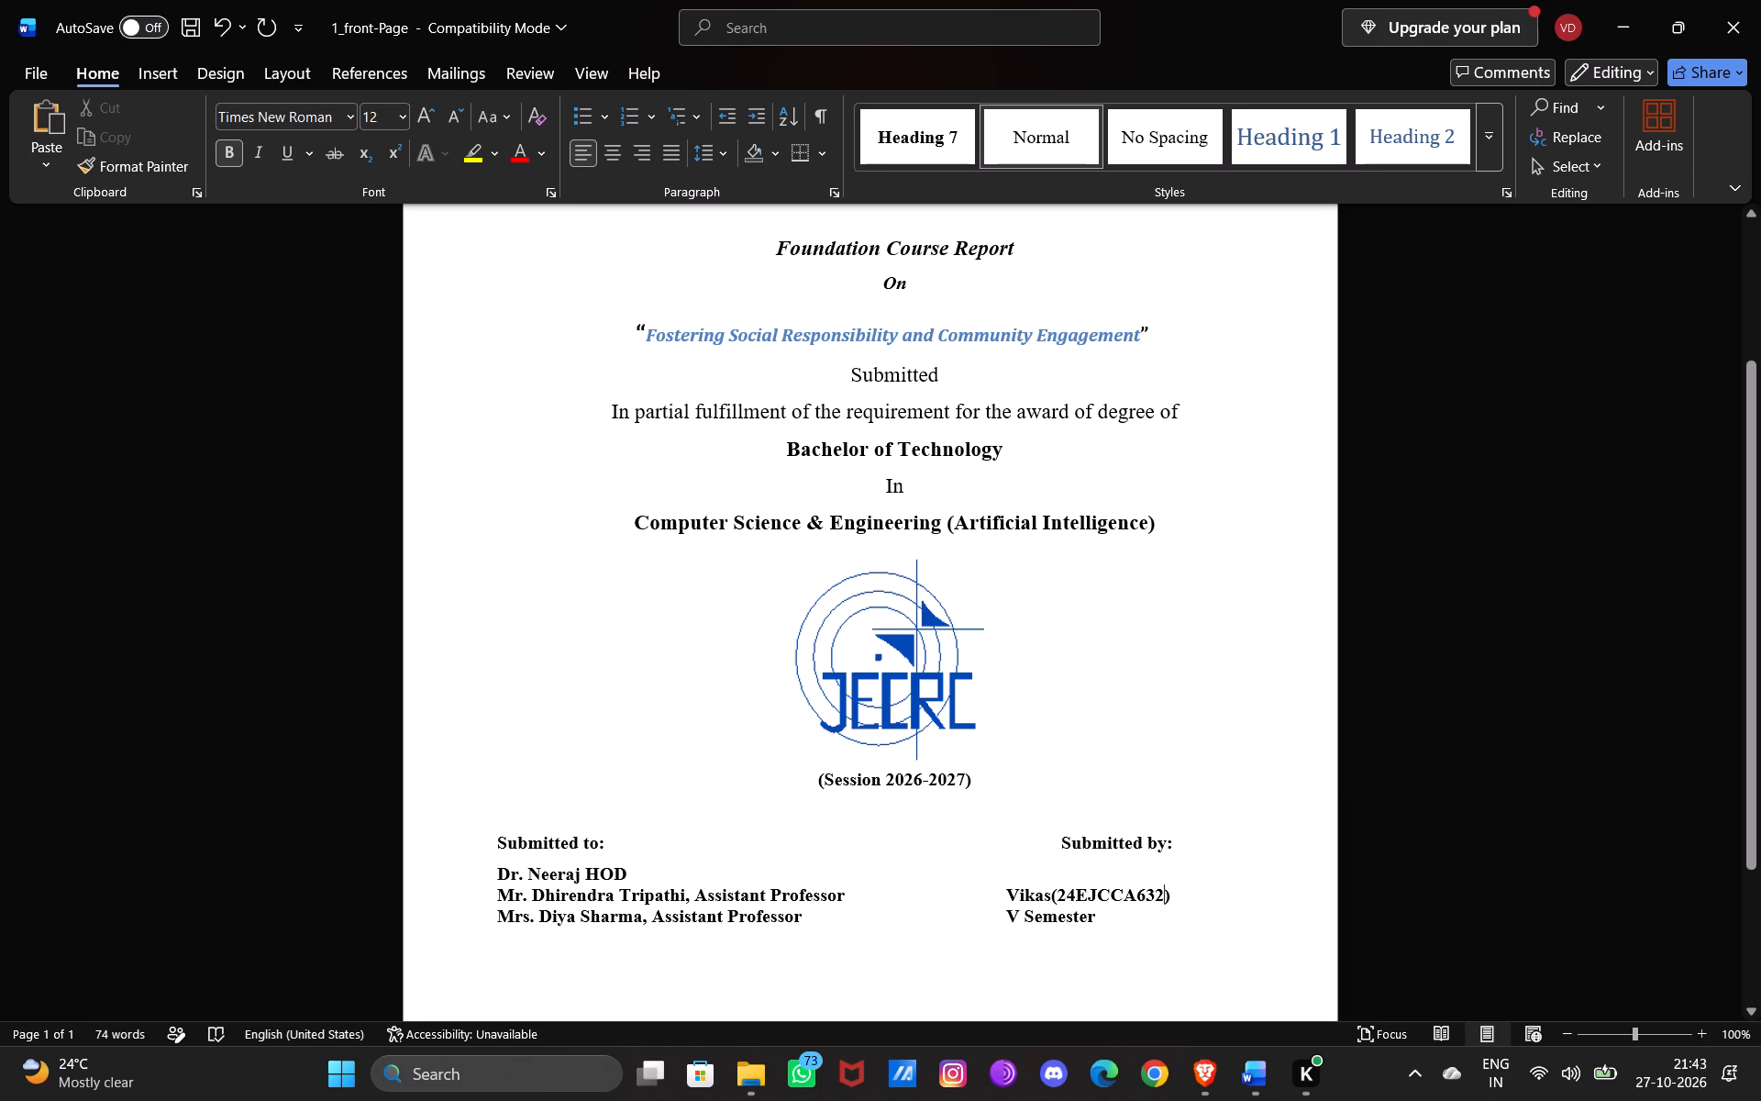
# Indent the student name line and the semester line with spaces to align them beneath the "Submitted by:" heading.
pyautogui.click(1006, 895)
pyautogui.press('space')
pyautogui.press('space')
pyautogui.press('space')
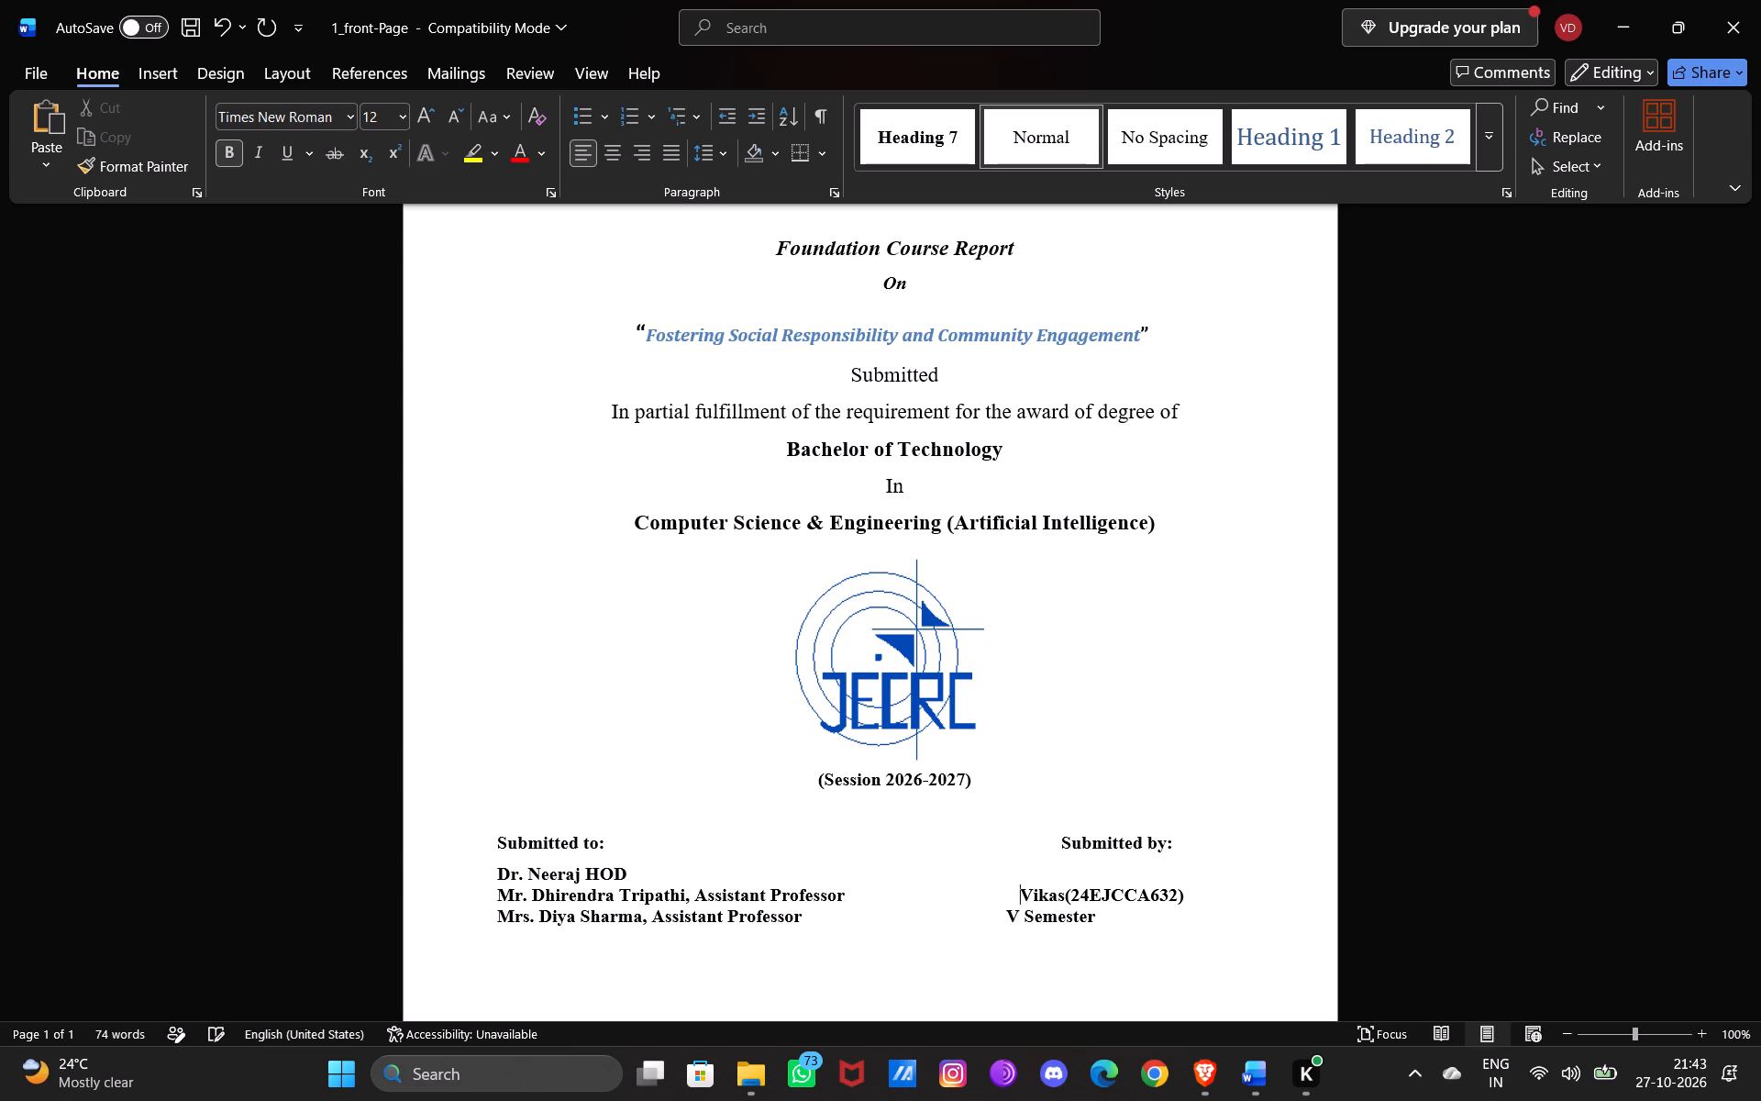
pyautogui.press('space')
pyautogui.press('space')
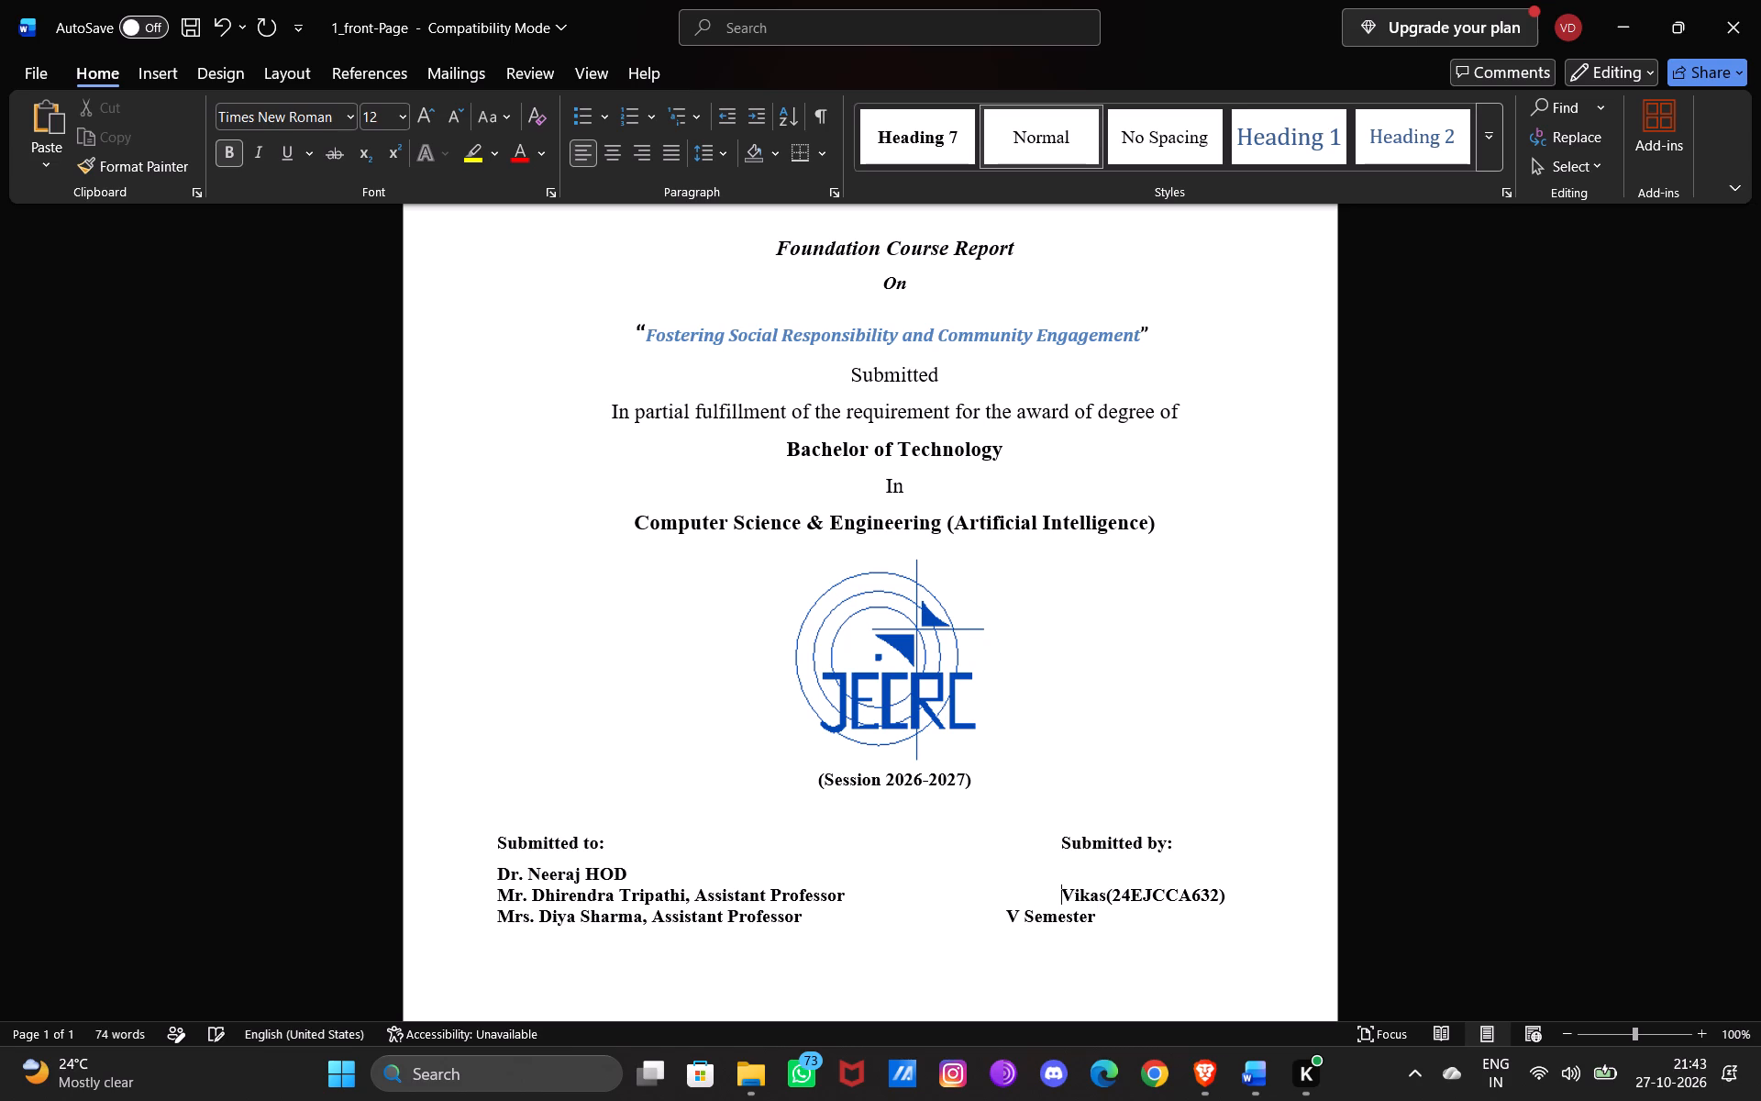
pyautogui.click(1004, 918)
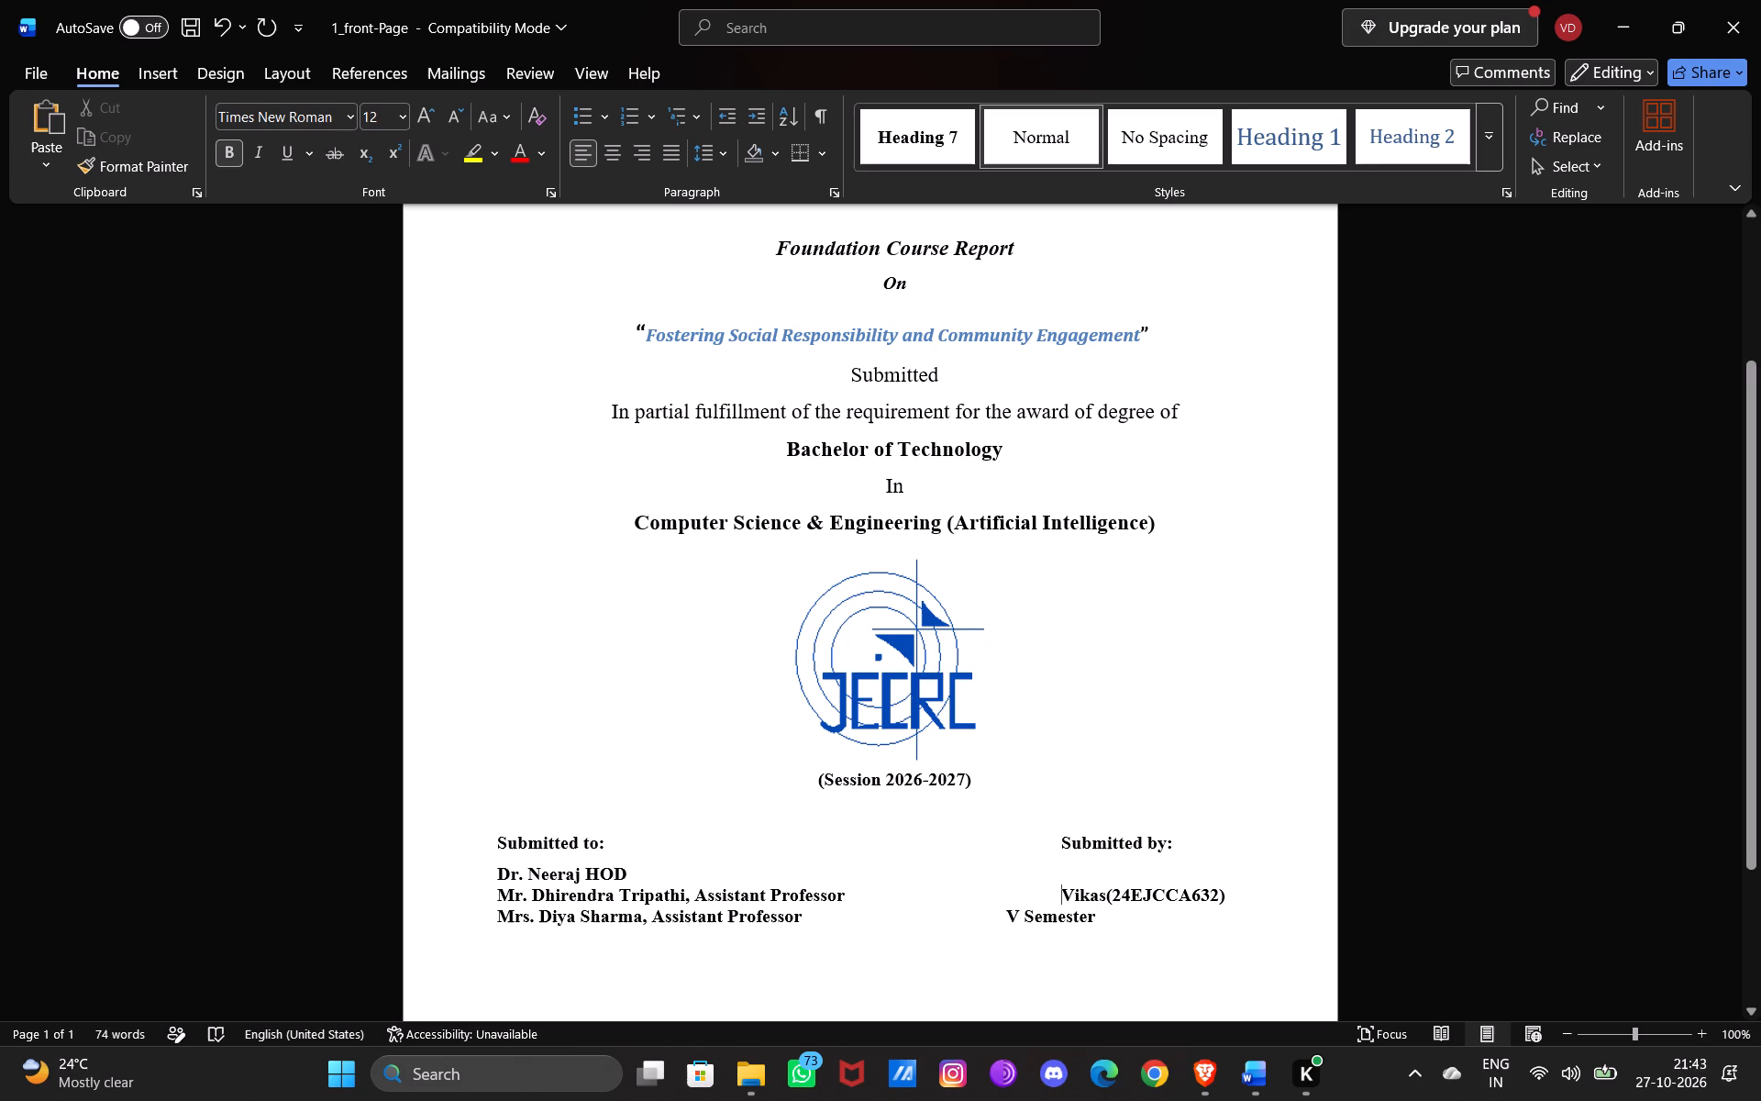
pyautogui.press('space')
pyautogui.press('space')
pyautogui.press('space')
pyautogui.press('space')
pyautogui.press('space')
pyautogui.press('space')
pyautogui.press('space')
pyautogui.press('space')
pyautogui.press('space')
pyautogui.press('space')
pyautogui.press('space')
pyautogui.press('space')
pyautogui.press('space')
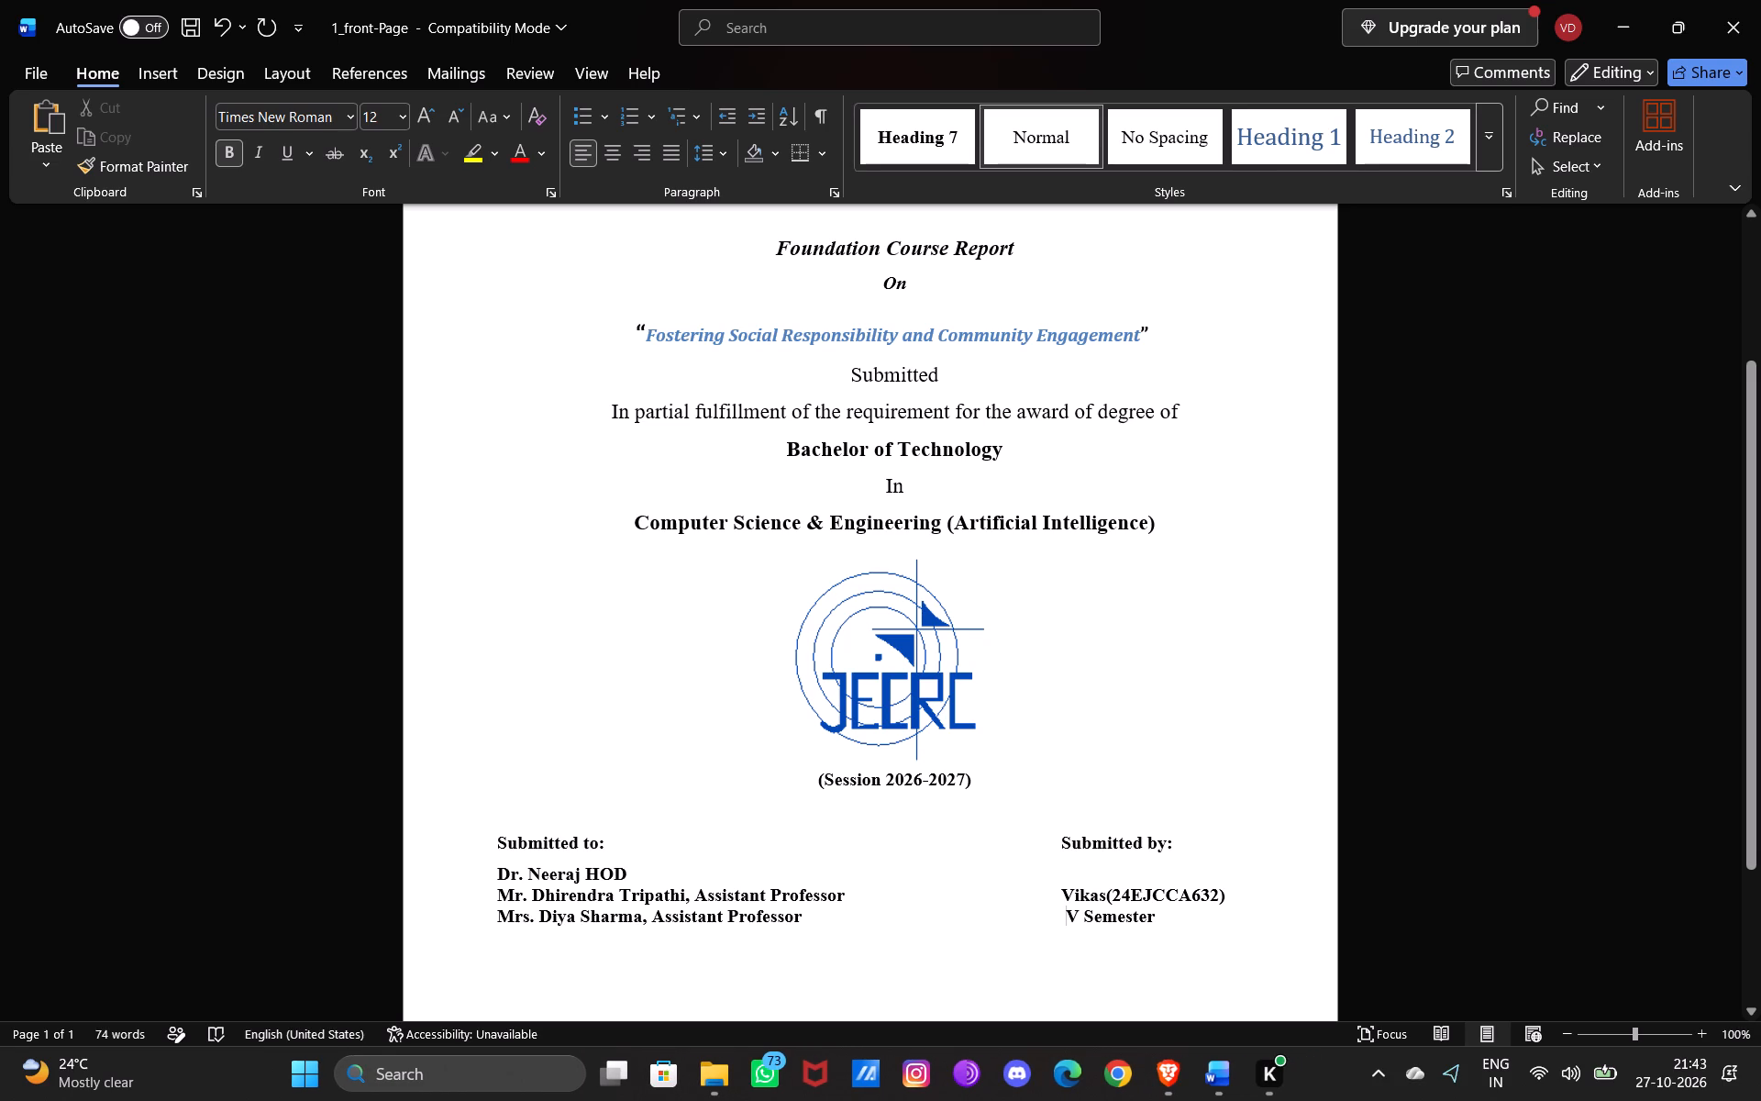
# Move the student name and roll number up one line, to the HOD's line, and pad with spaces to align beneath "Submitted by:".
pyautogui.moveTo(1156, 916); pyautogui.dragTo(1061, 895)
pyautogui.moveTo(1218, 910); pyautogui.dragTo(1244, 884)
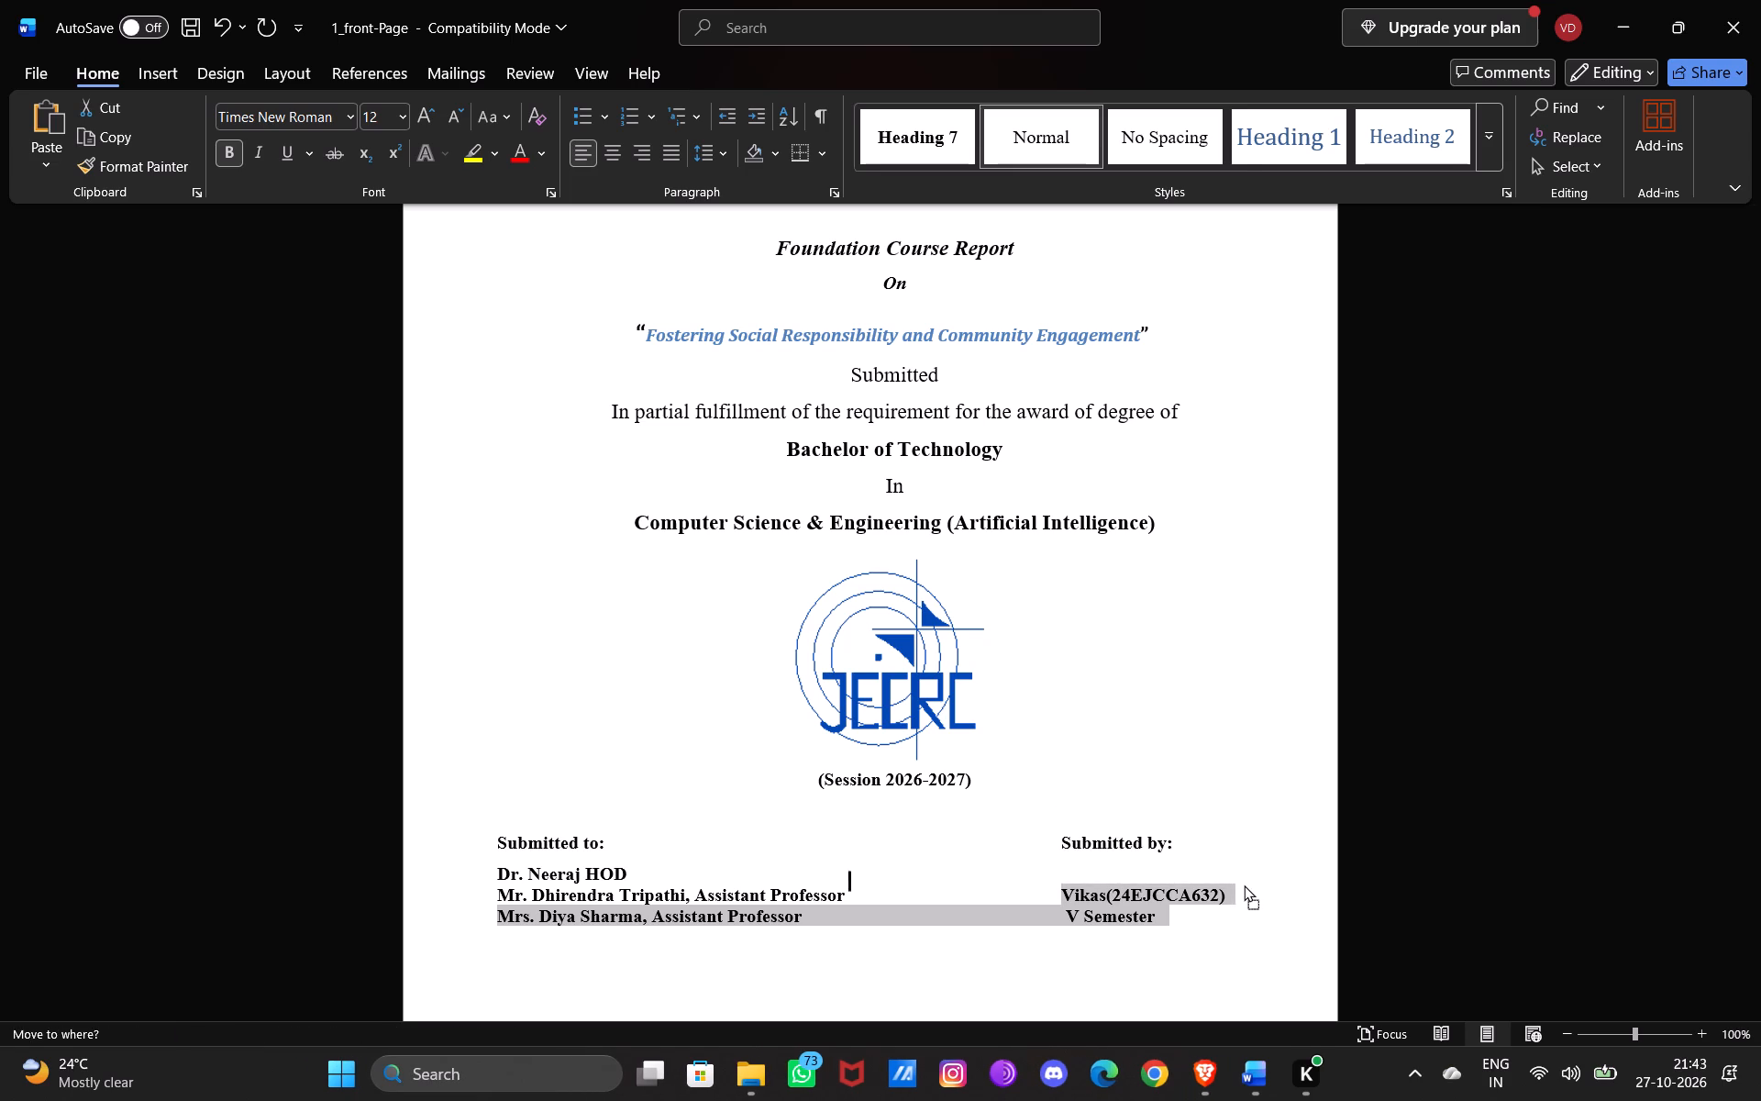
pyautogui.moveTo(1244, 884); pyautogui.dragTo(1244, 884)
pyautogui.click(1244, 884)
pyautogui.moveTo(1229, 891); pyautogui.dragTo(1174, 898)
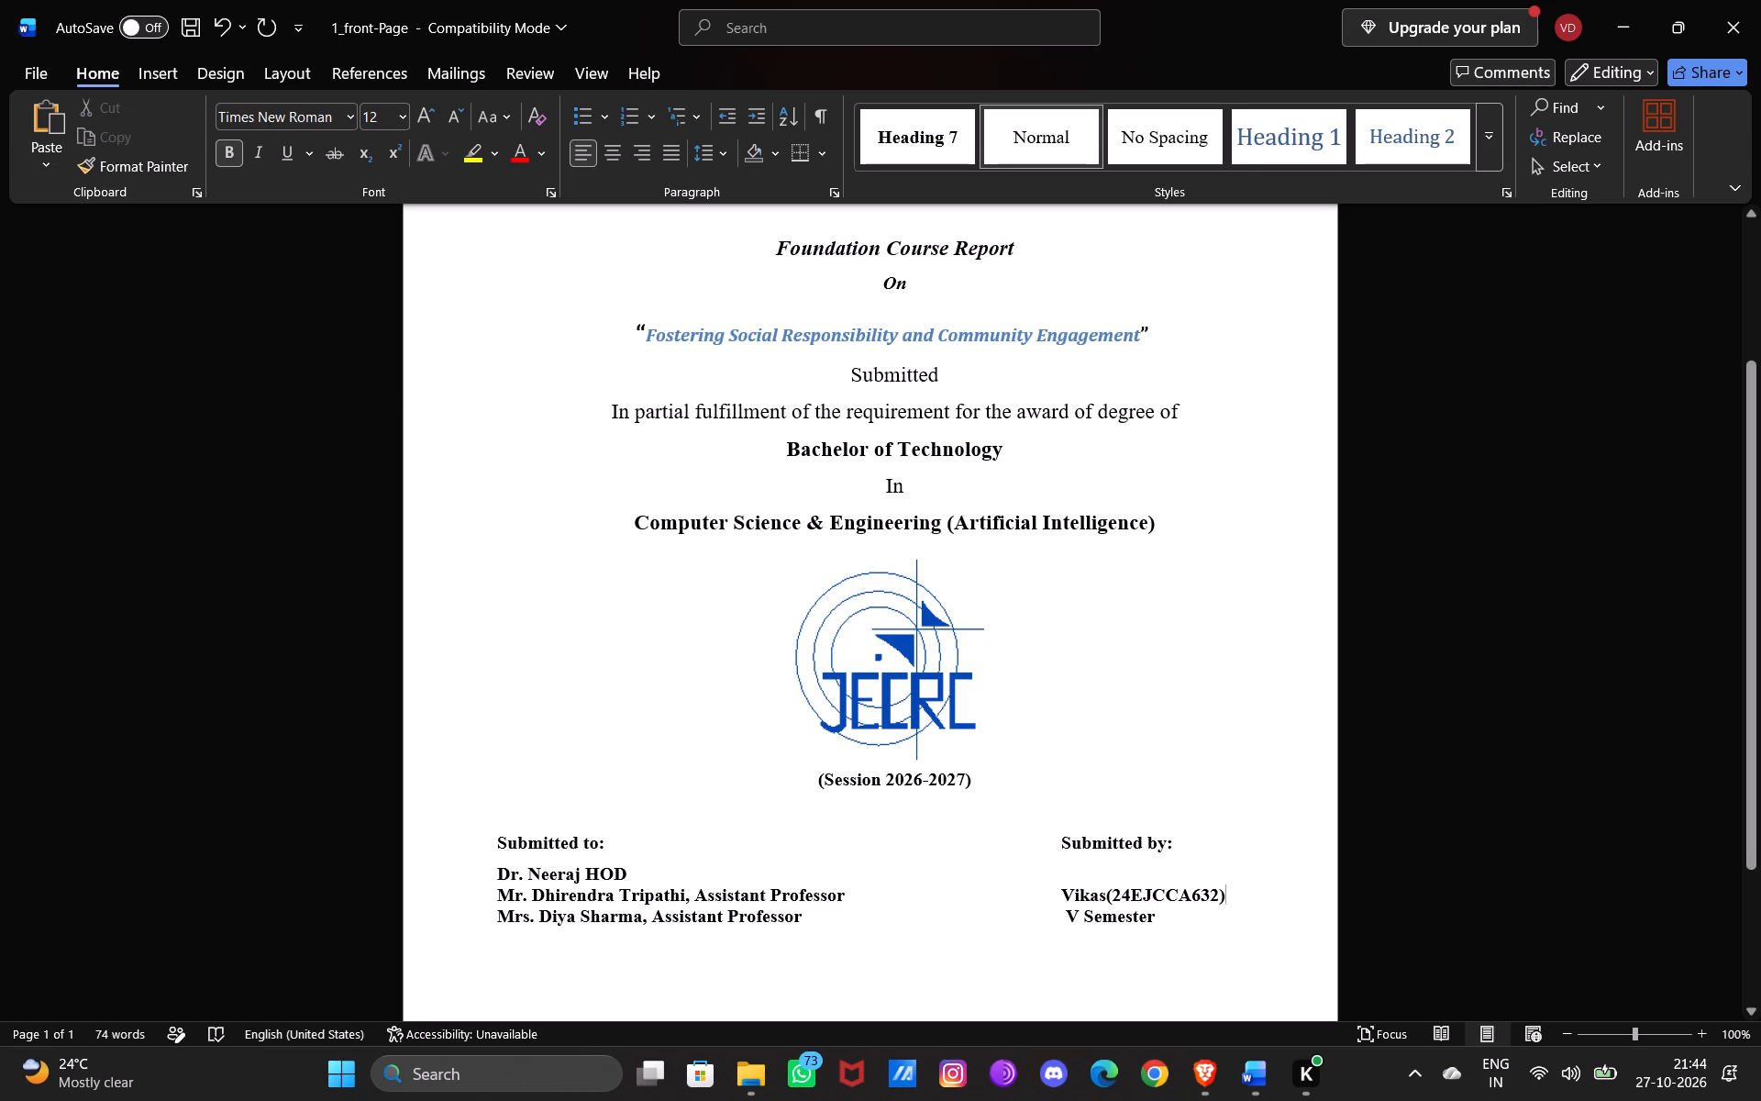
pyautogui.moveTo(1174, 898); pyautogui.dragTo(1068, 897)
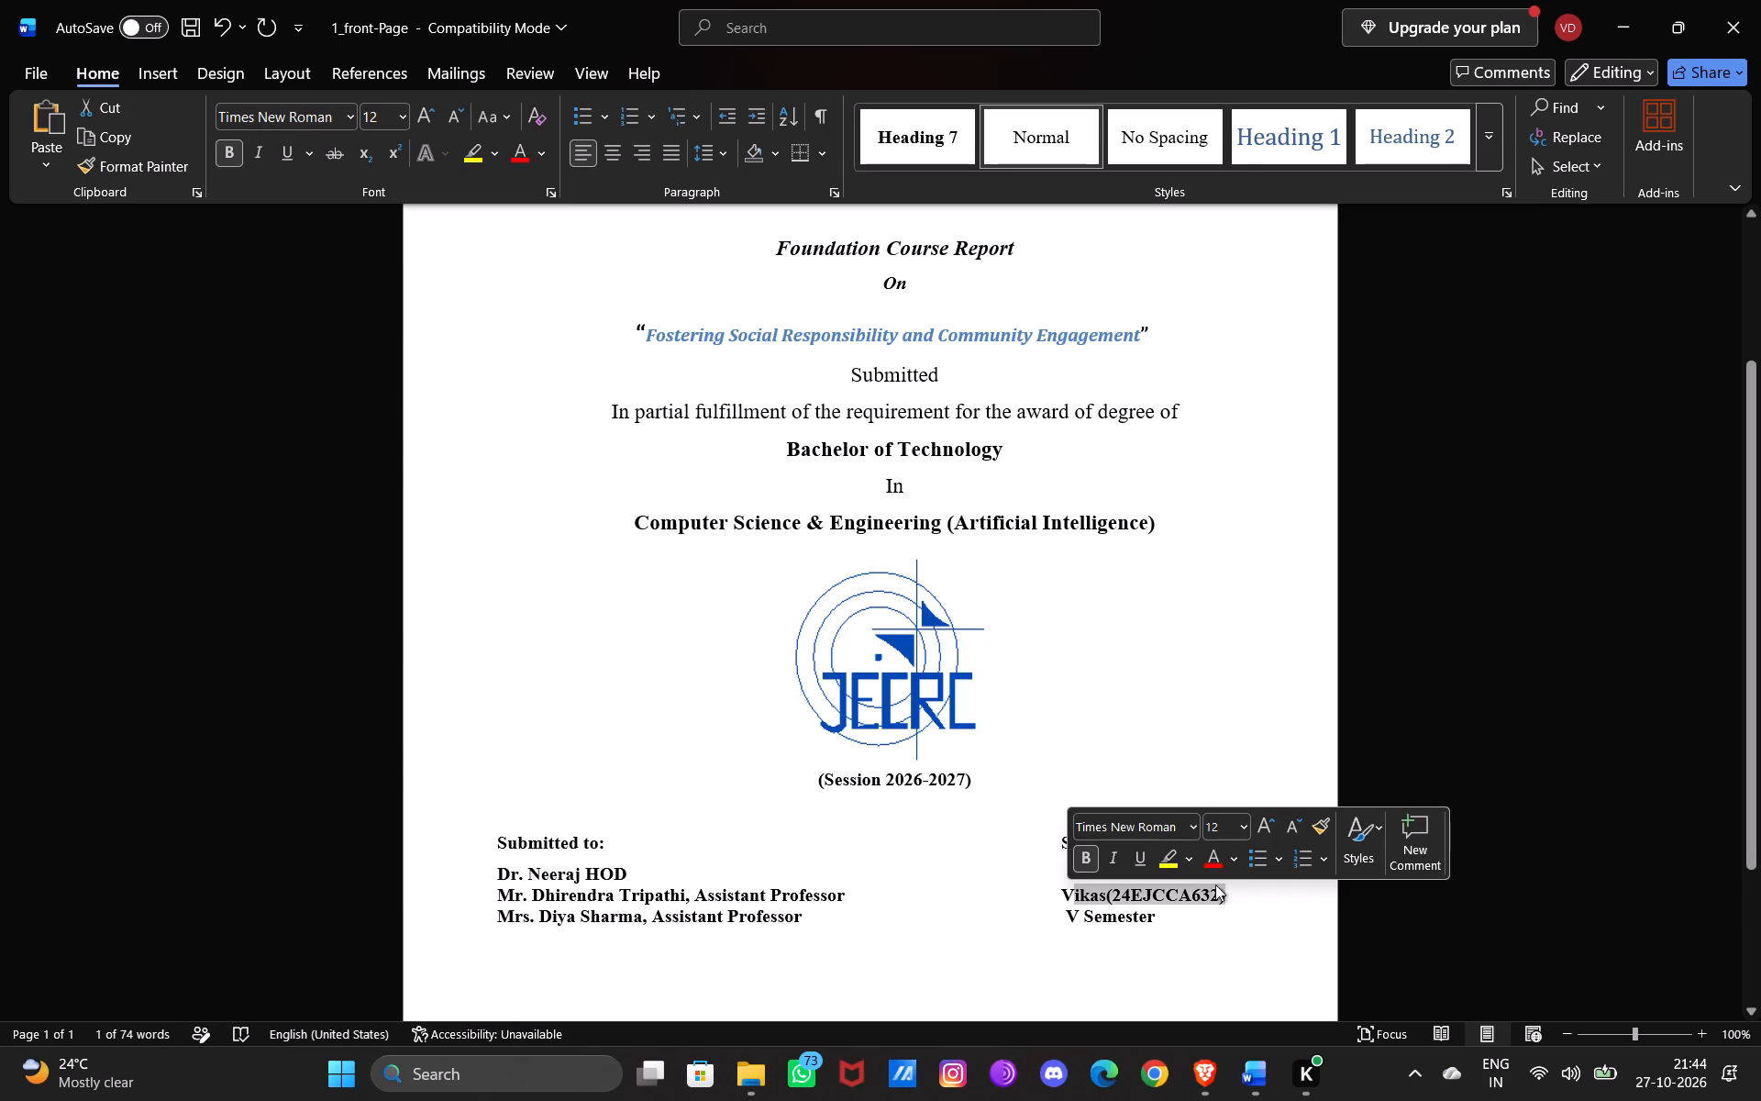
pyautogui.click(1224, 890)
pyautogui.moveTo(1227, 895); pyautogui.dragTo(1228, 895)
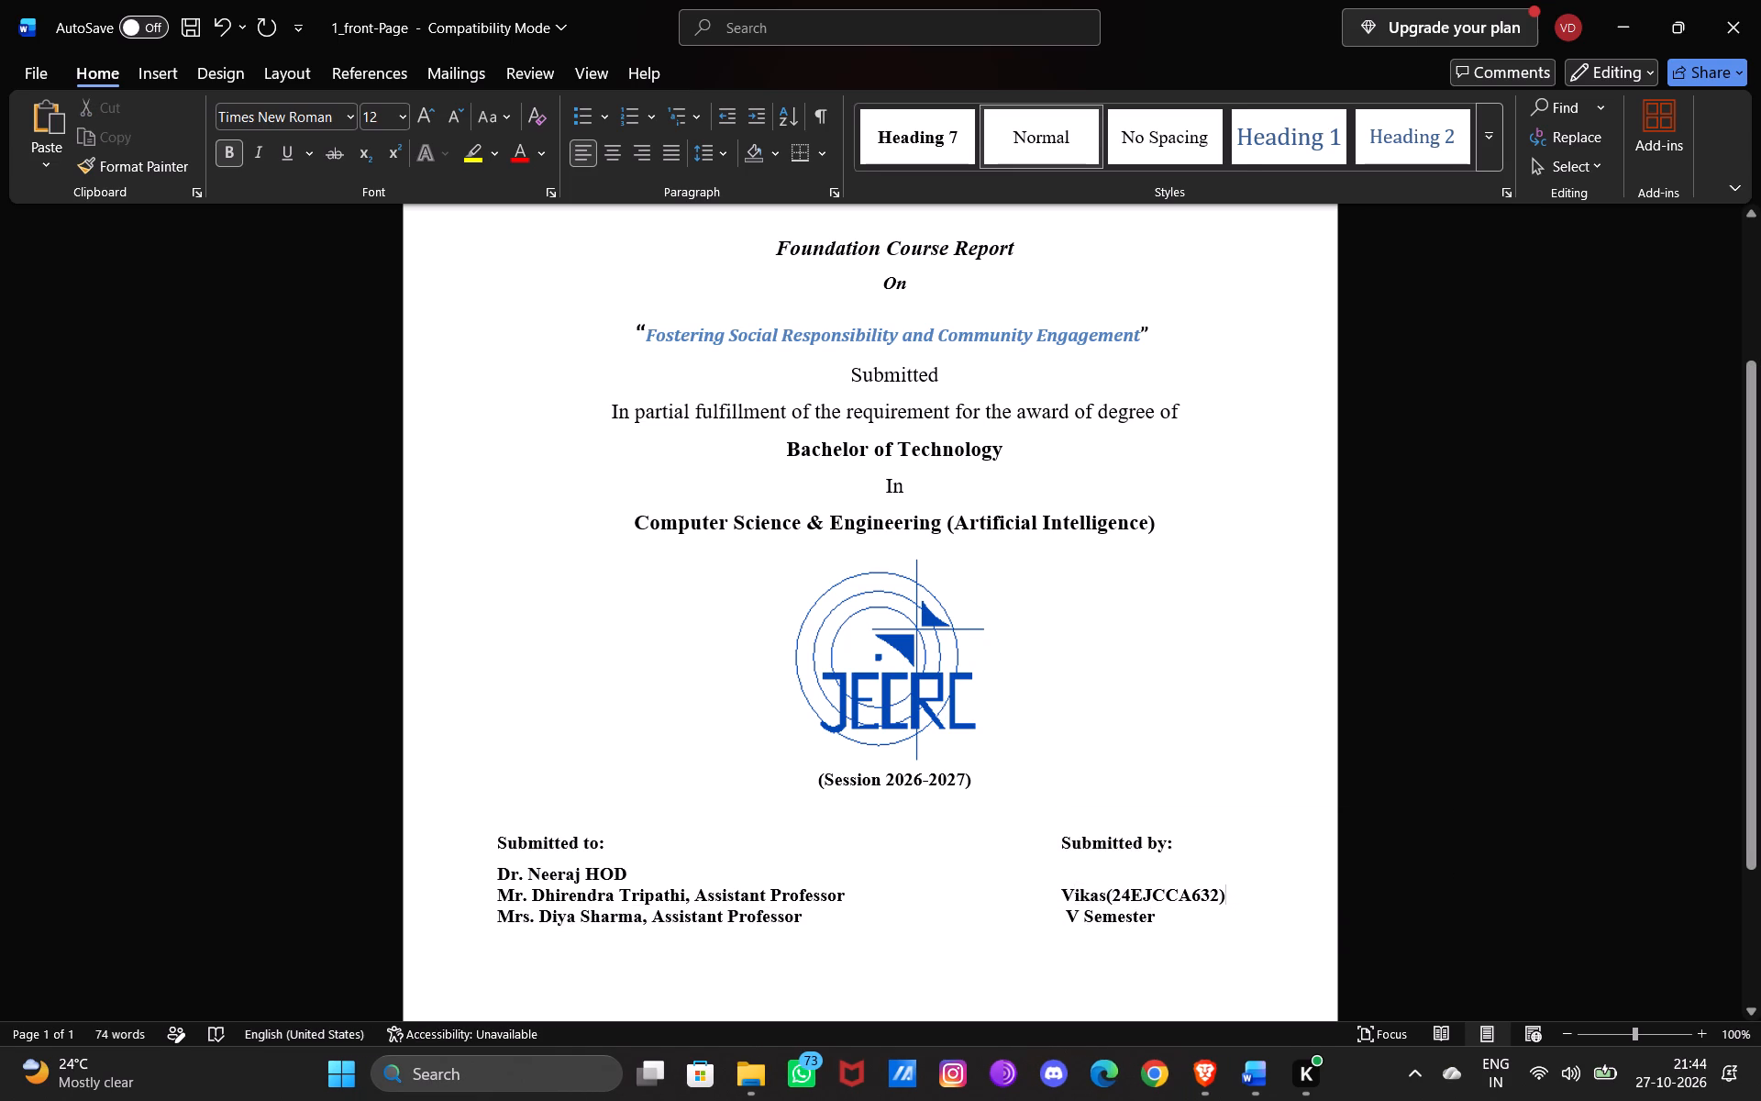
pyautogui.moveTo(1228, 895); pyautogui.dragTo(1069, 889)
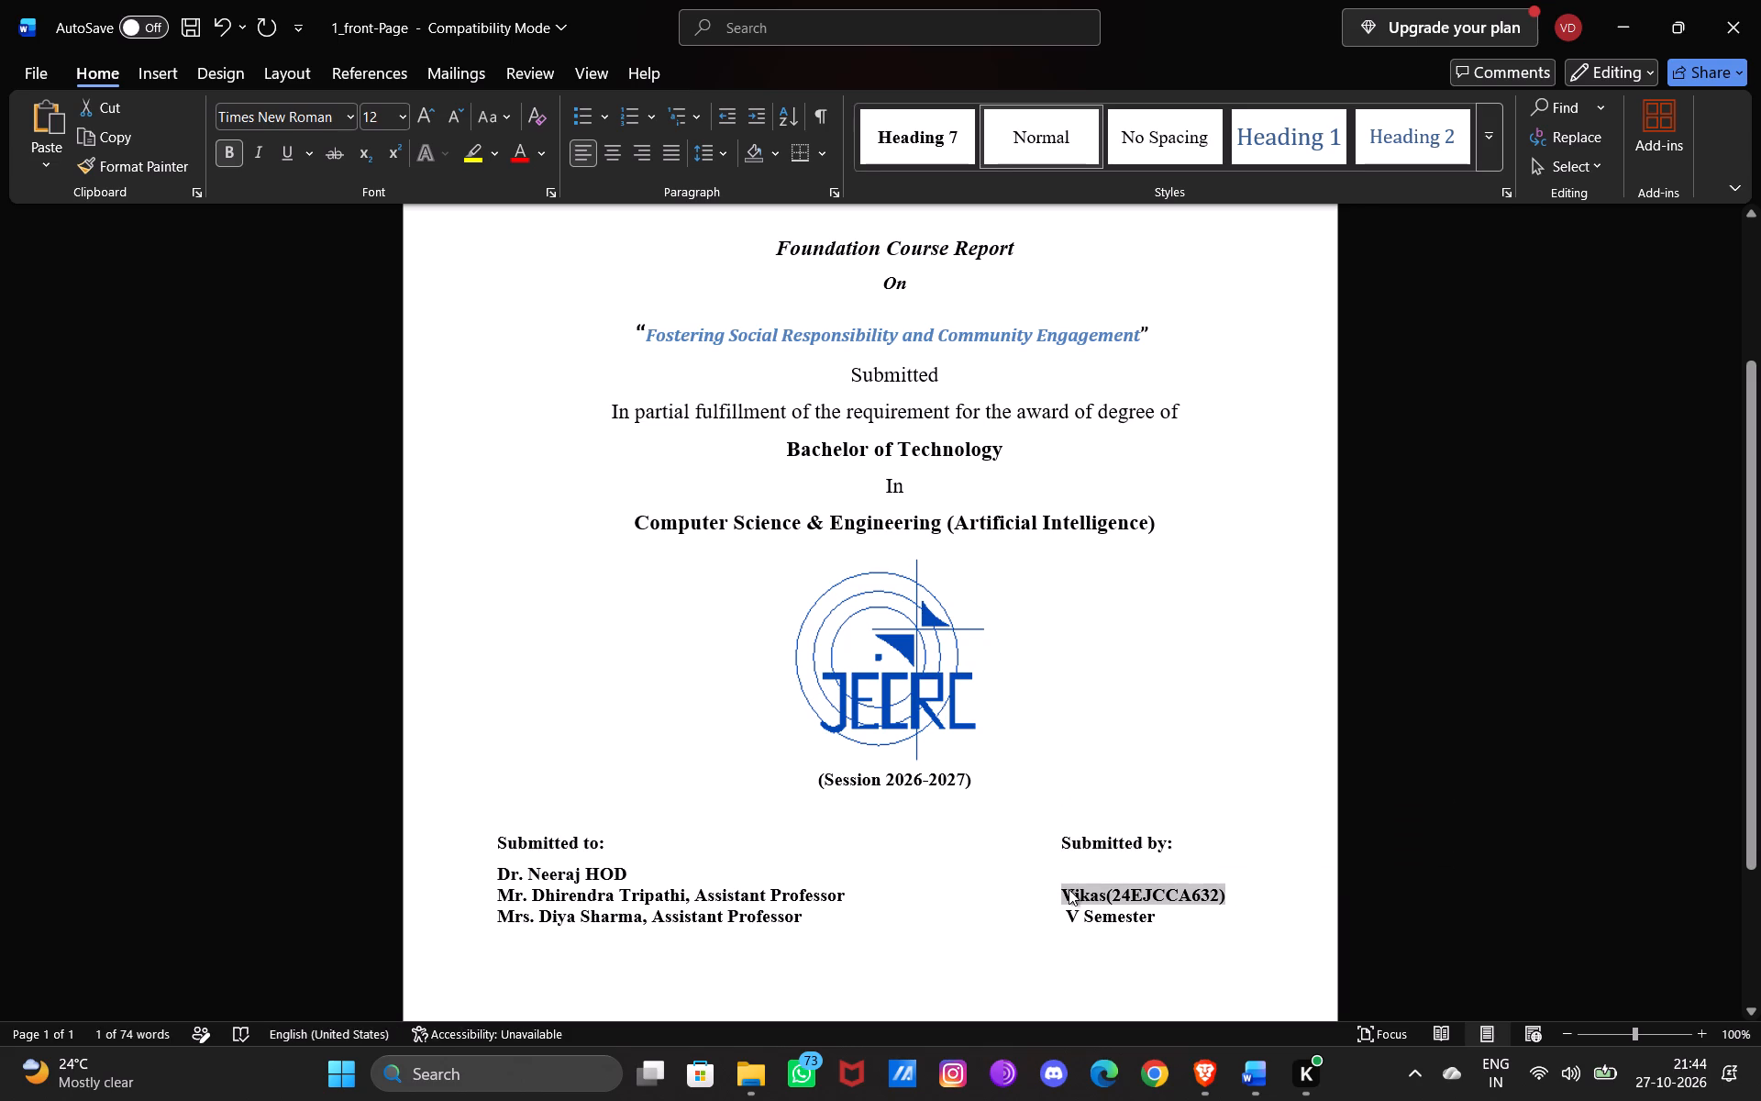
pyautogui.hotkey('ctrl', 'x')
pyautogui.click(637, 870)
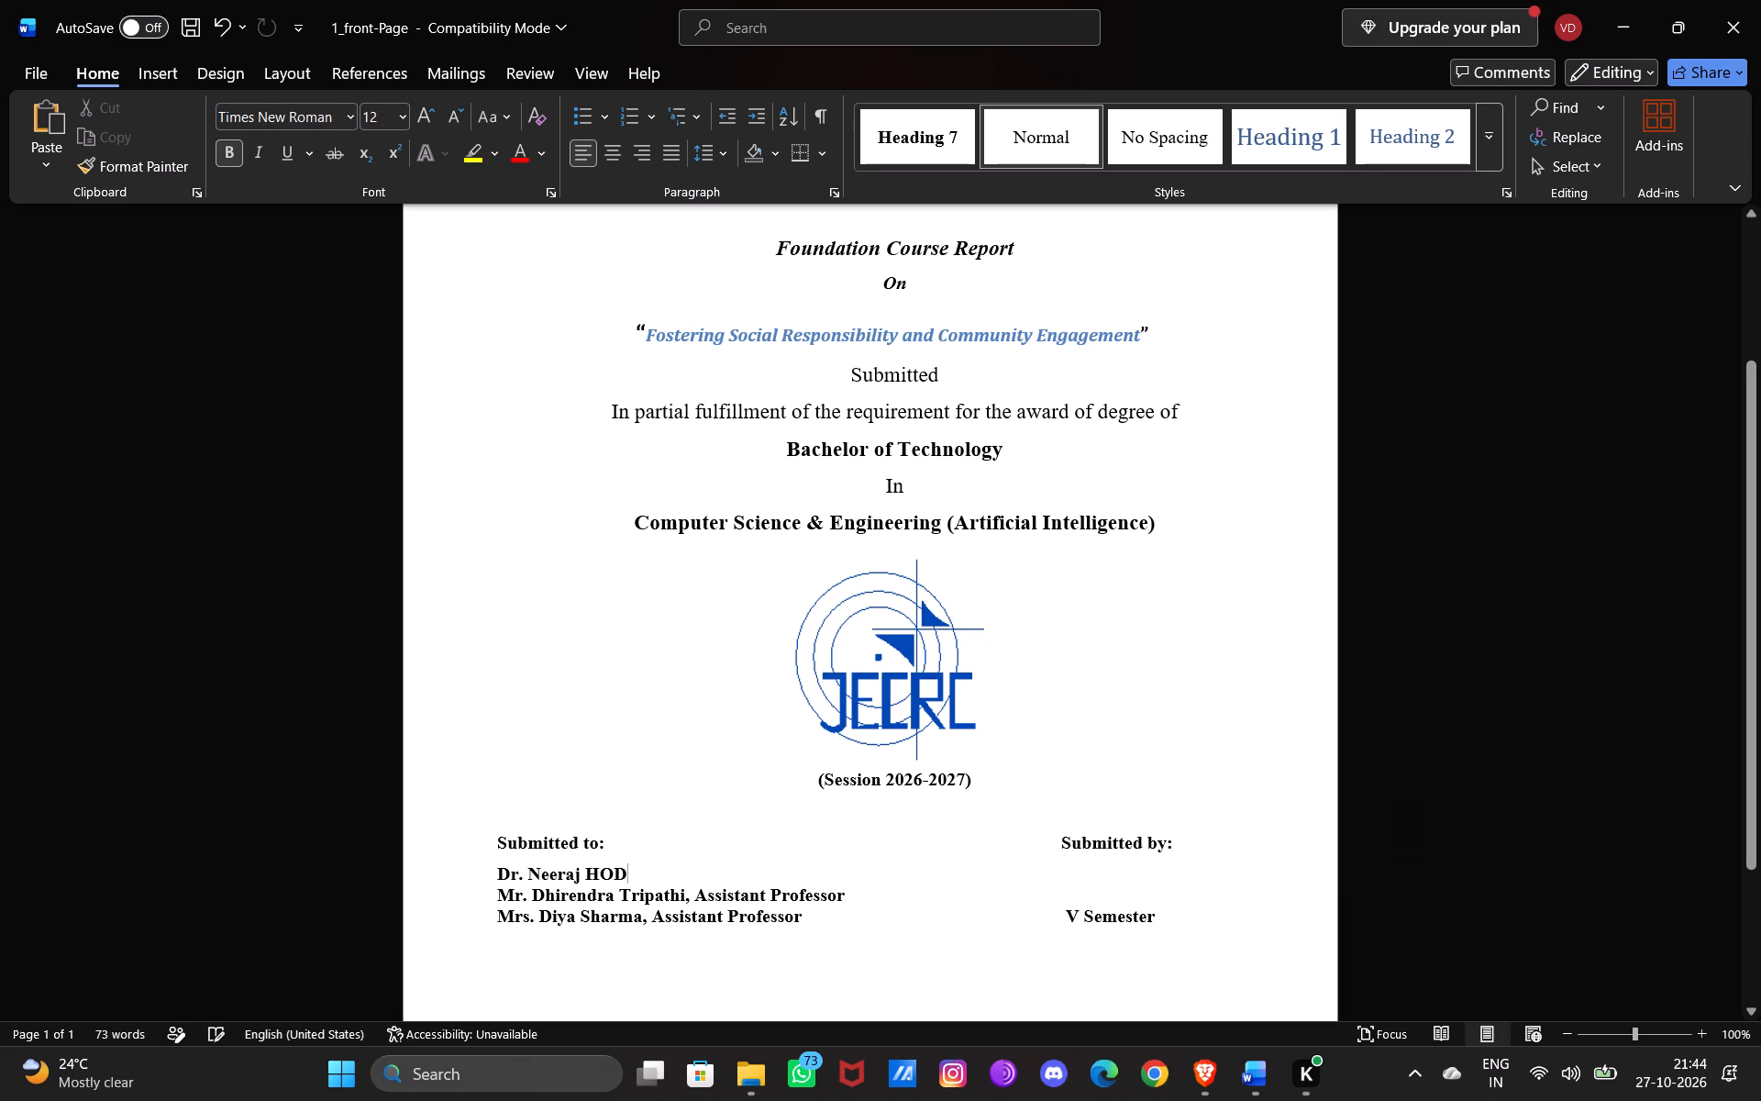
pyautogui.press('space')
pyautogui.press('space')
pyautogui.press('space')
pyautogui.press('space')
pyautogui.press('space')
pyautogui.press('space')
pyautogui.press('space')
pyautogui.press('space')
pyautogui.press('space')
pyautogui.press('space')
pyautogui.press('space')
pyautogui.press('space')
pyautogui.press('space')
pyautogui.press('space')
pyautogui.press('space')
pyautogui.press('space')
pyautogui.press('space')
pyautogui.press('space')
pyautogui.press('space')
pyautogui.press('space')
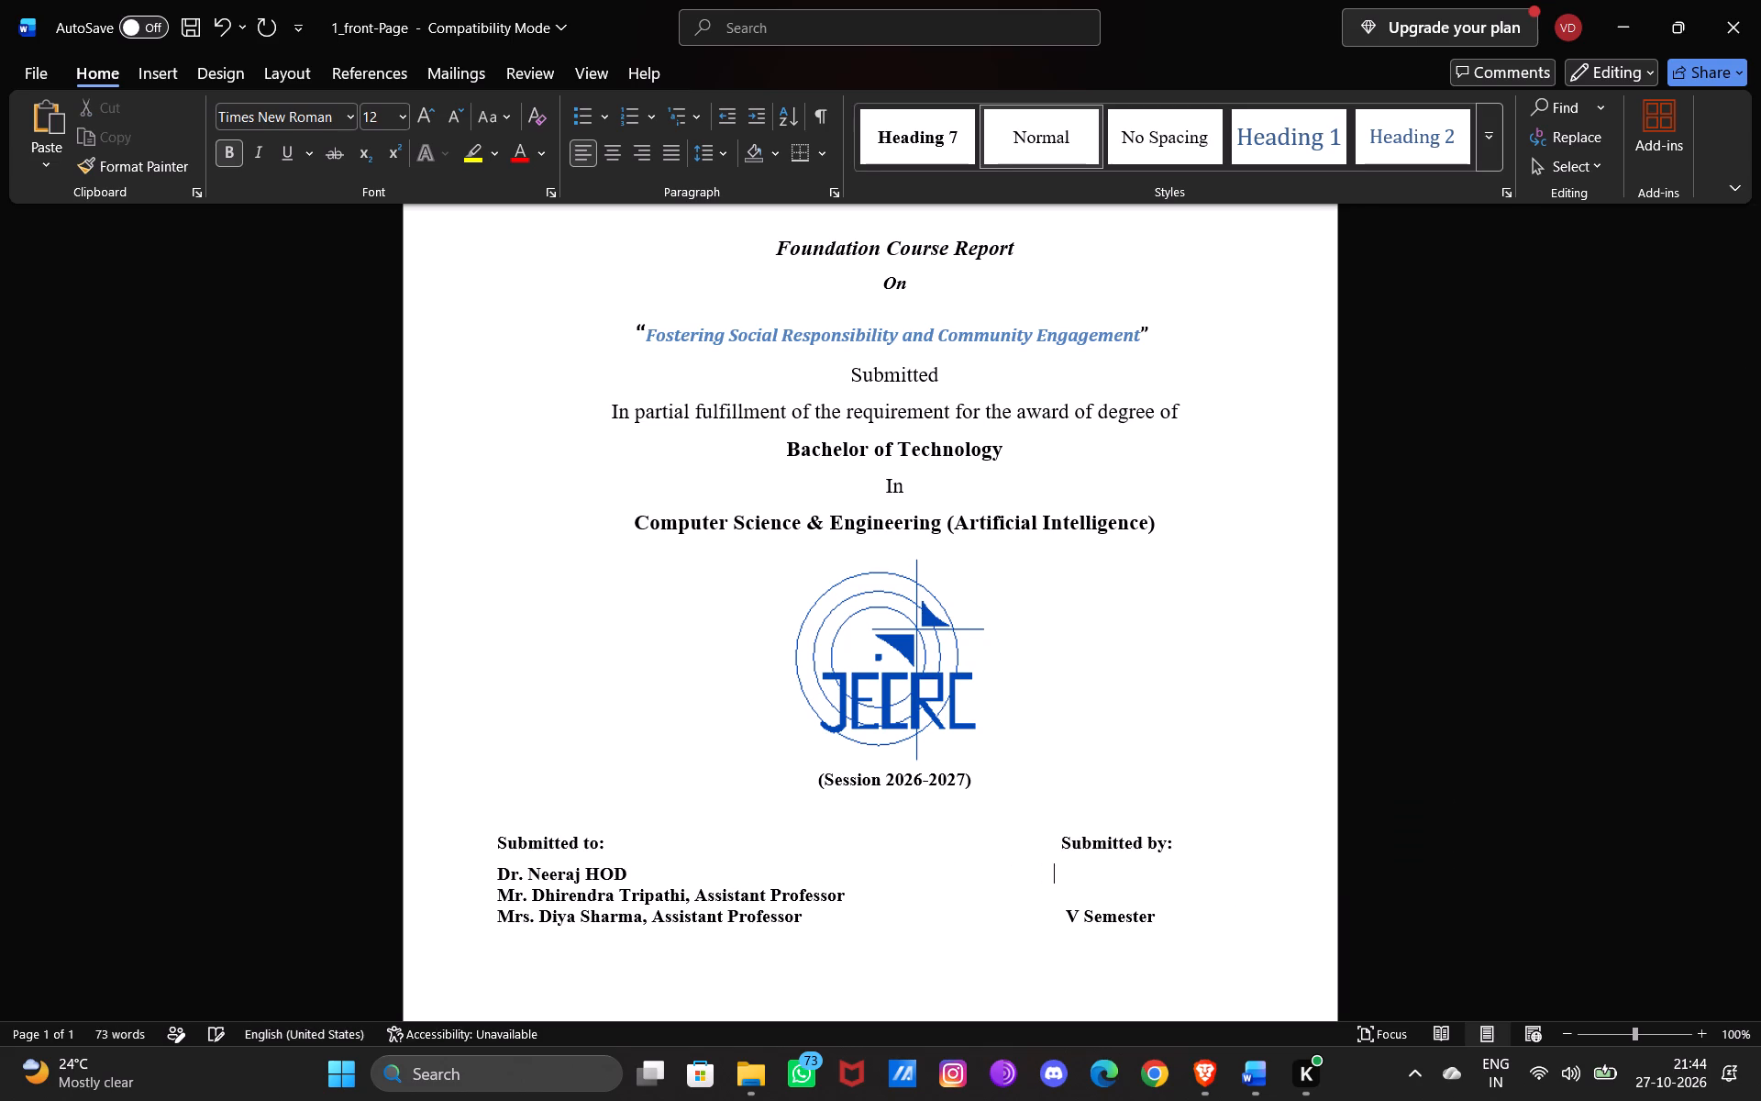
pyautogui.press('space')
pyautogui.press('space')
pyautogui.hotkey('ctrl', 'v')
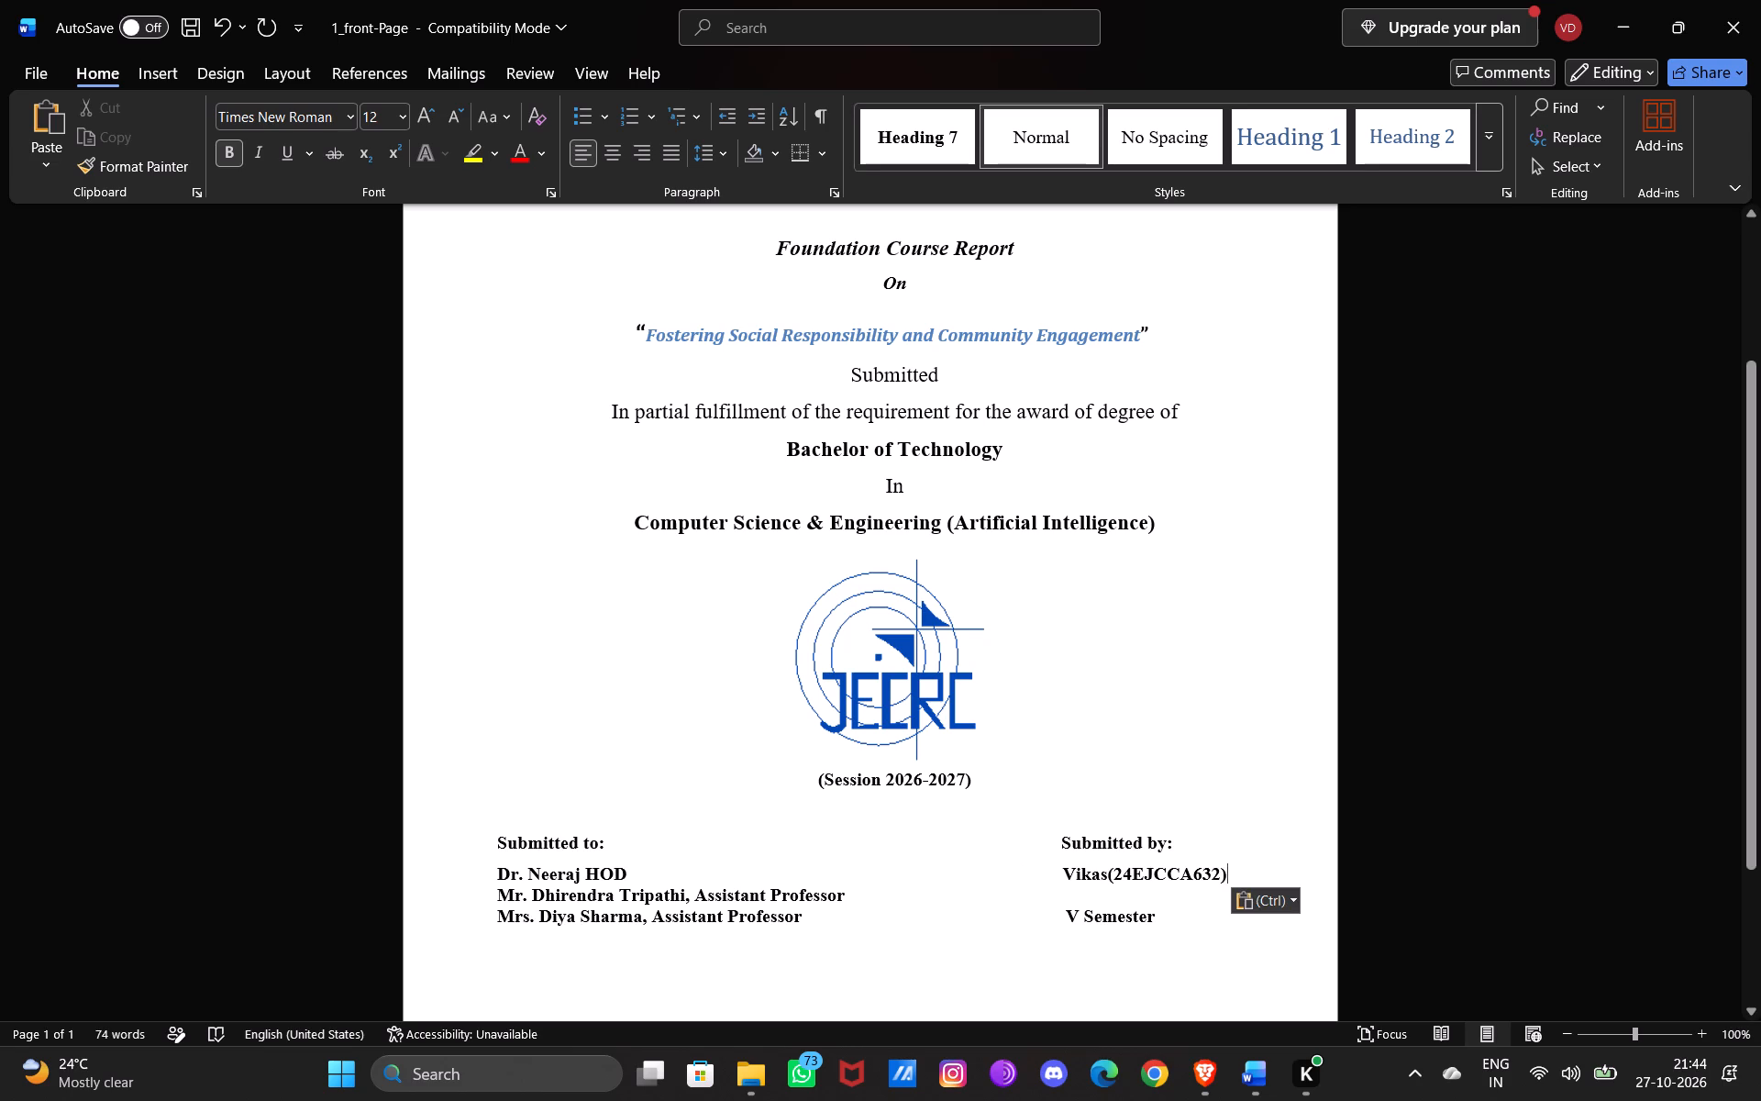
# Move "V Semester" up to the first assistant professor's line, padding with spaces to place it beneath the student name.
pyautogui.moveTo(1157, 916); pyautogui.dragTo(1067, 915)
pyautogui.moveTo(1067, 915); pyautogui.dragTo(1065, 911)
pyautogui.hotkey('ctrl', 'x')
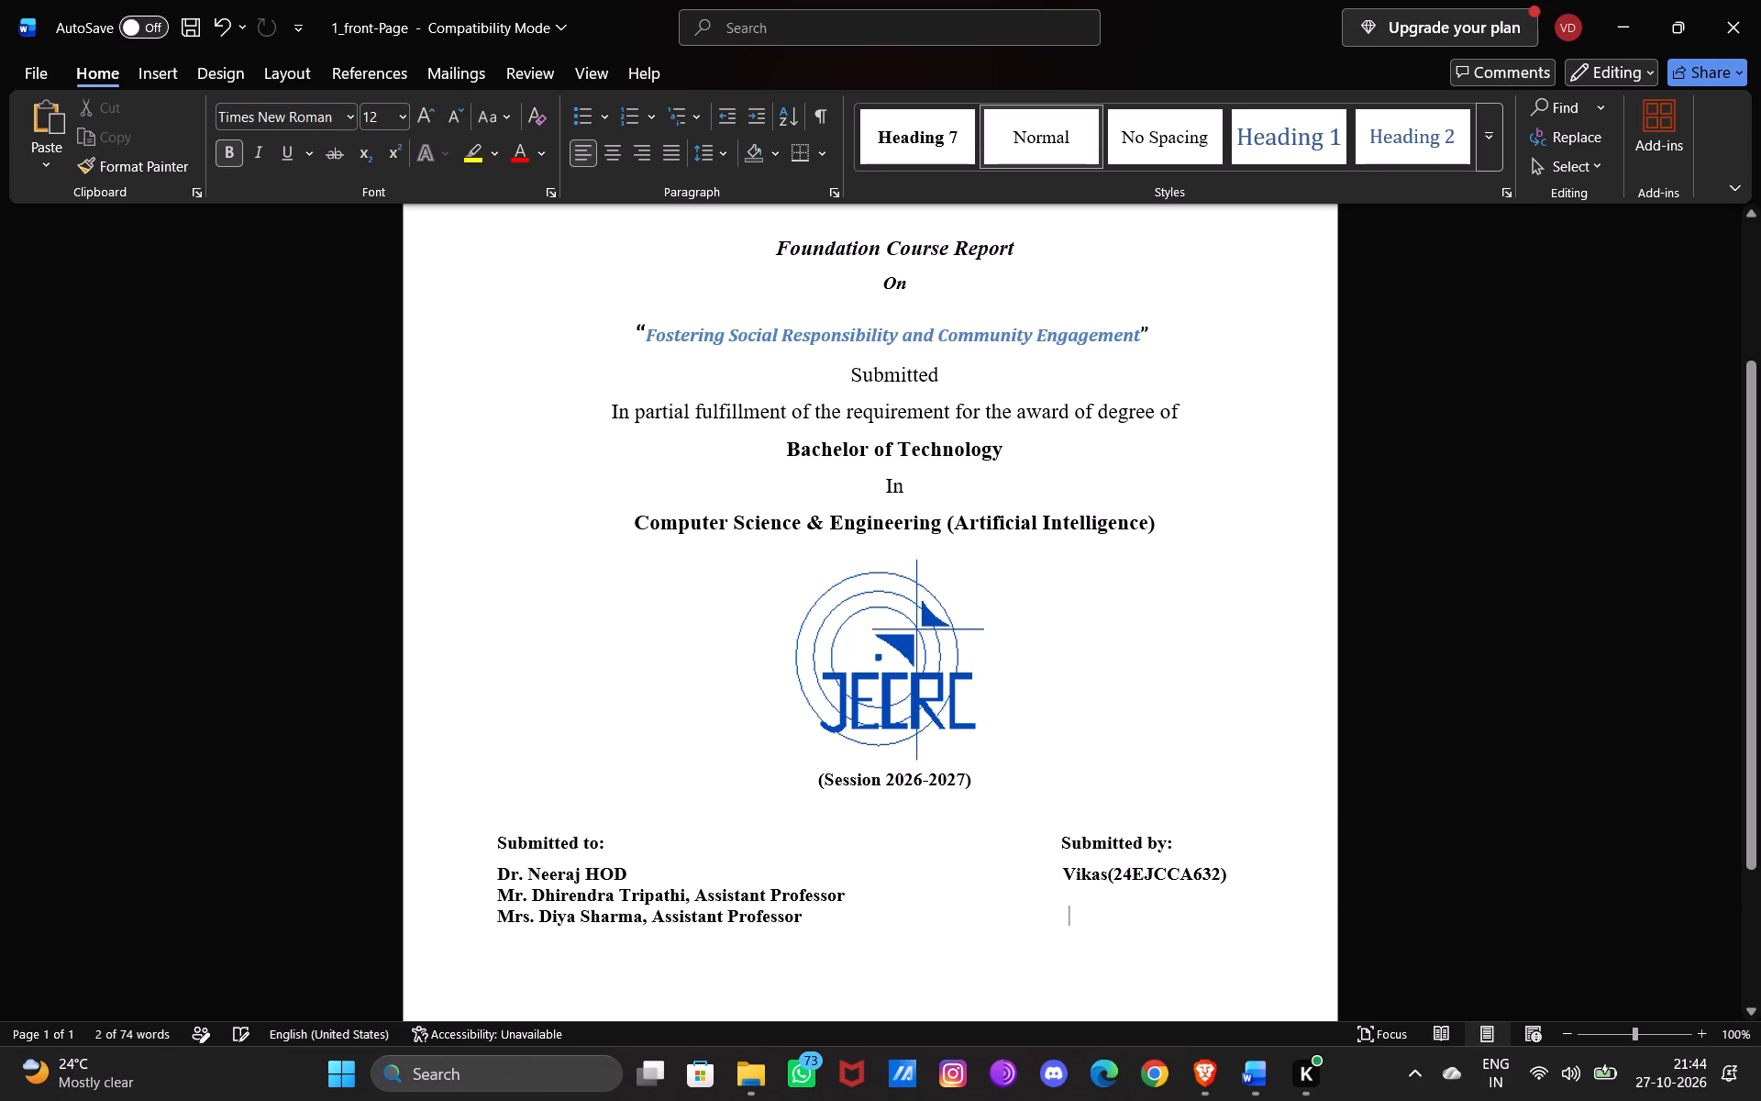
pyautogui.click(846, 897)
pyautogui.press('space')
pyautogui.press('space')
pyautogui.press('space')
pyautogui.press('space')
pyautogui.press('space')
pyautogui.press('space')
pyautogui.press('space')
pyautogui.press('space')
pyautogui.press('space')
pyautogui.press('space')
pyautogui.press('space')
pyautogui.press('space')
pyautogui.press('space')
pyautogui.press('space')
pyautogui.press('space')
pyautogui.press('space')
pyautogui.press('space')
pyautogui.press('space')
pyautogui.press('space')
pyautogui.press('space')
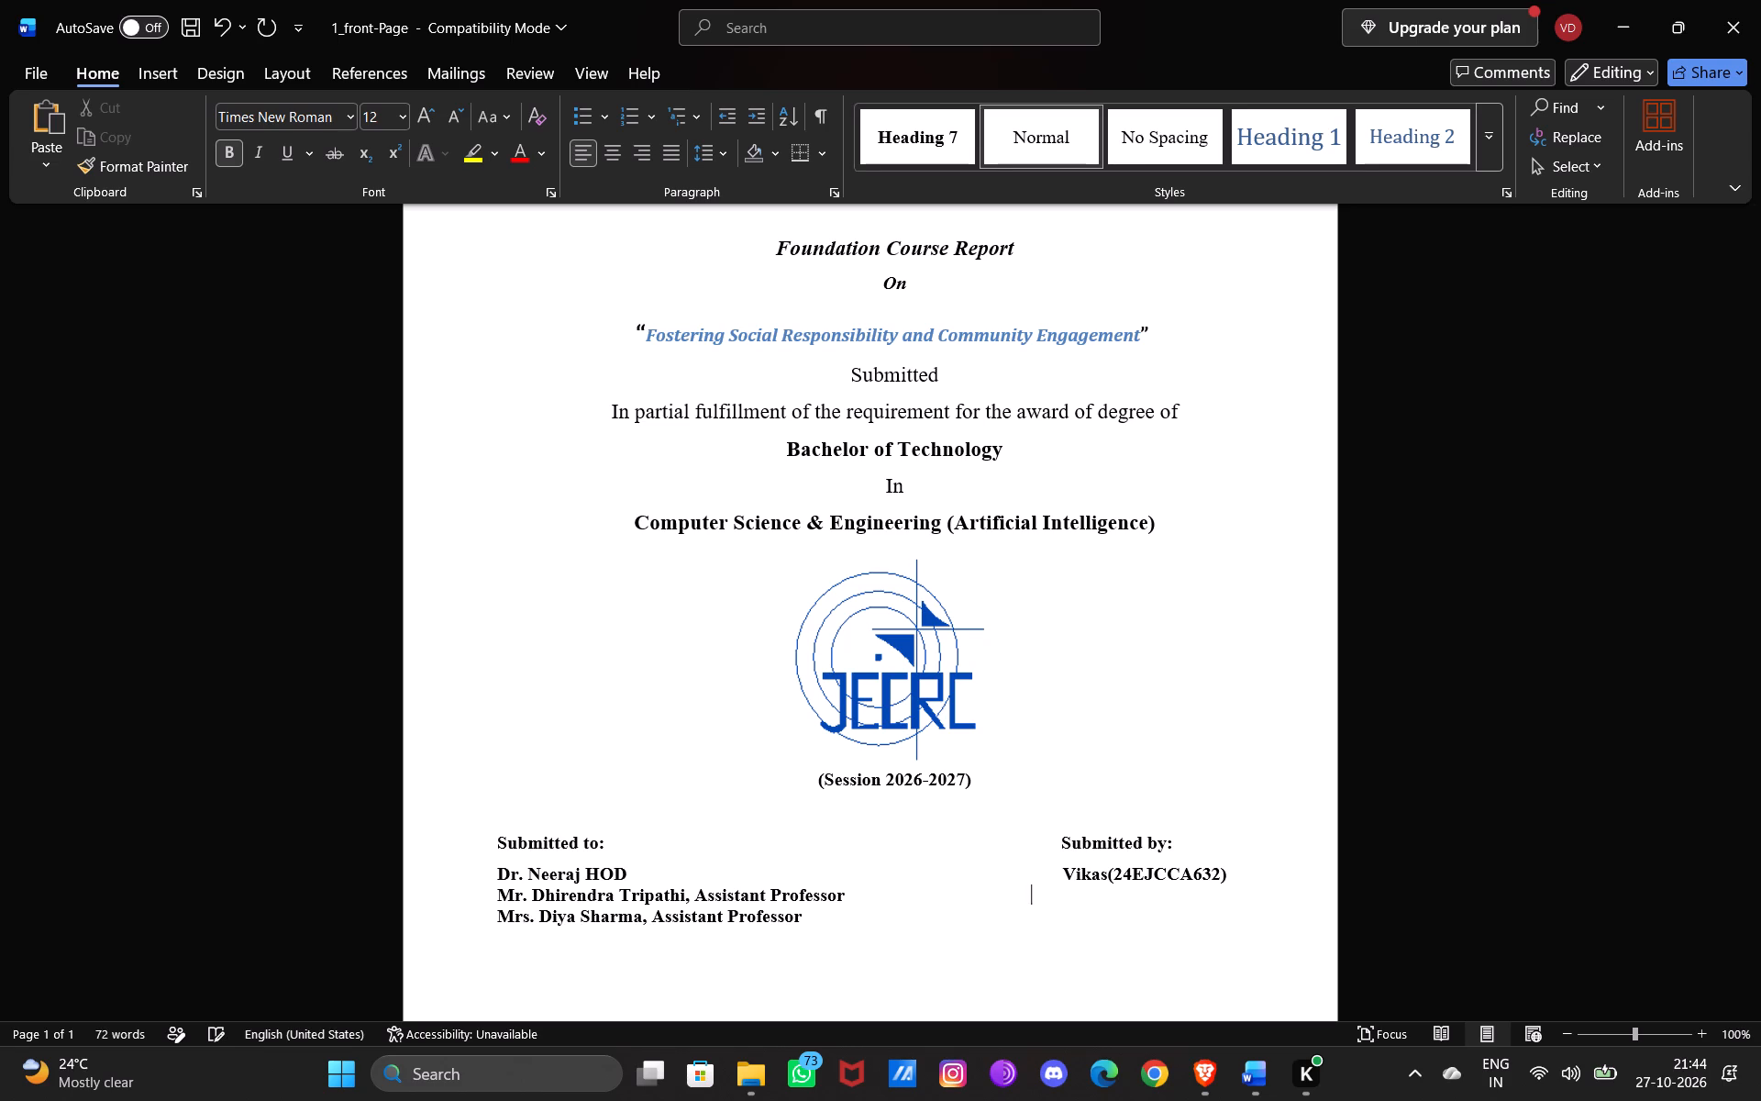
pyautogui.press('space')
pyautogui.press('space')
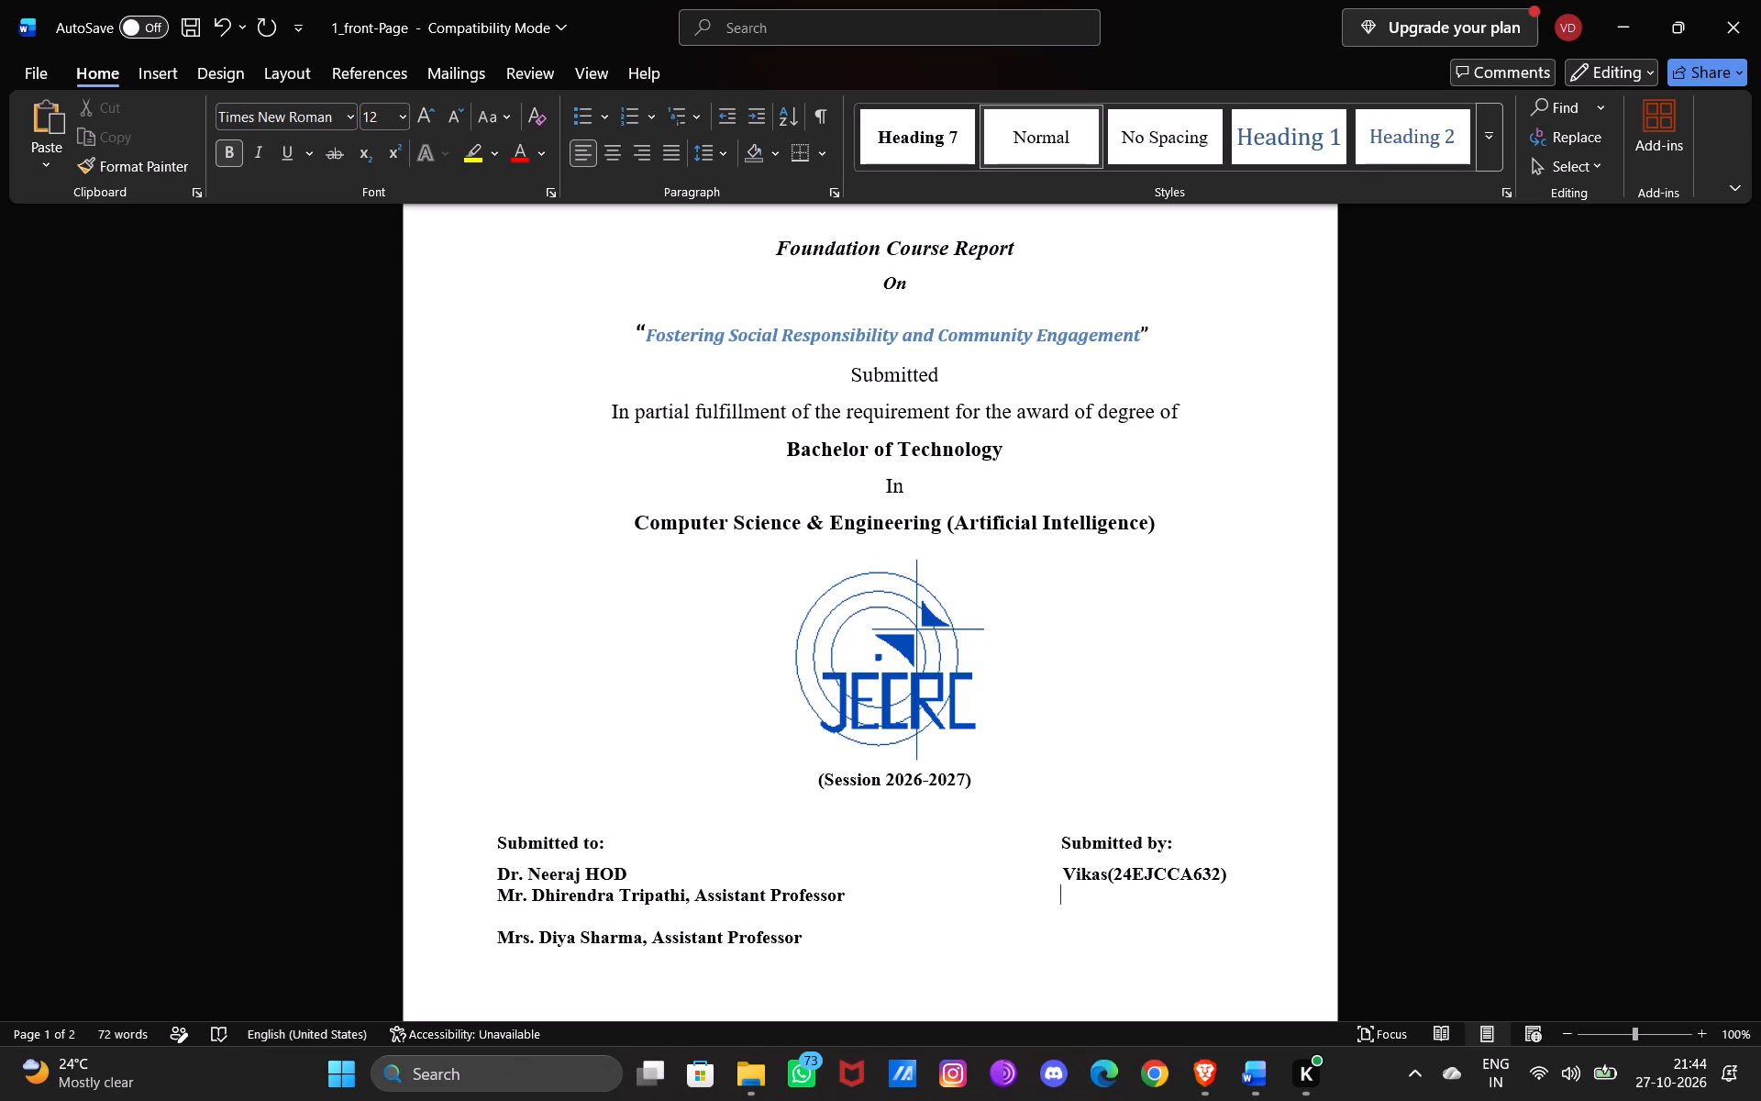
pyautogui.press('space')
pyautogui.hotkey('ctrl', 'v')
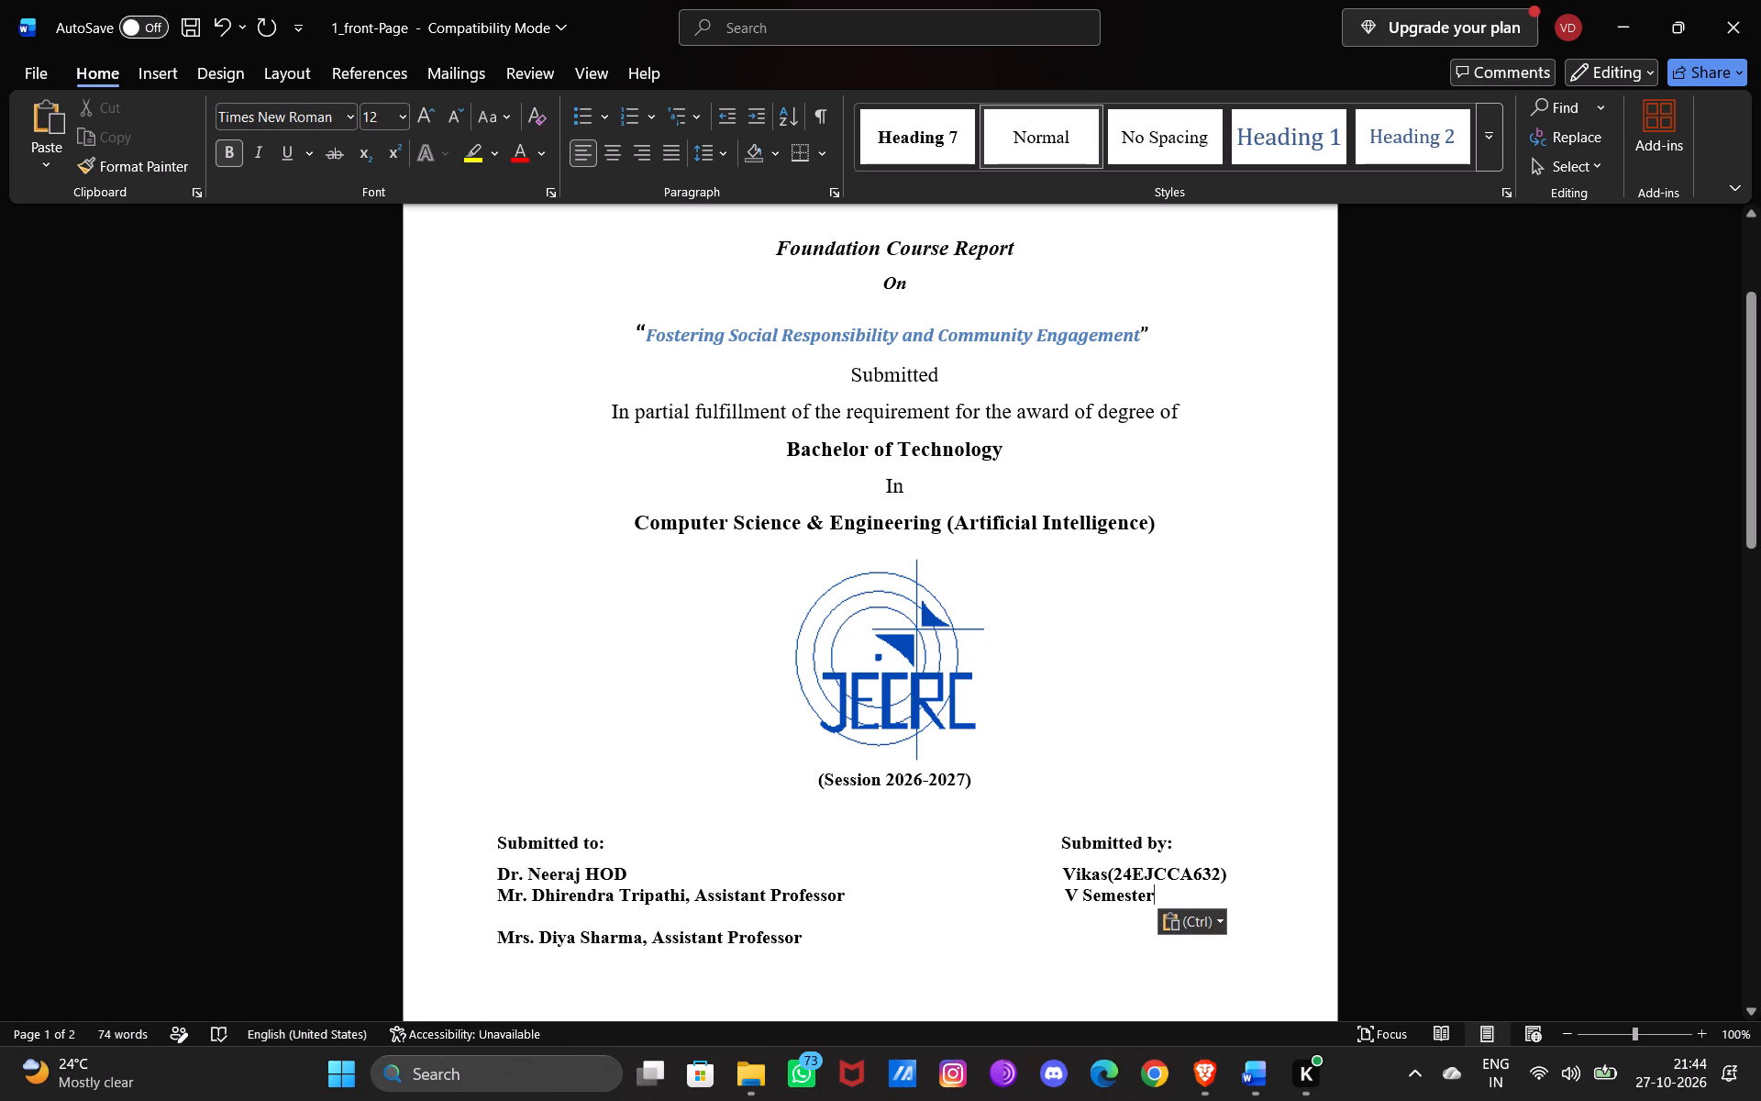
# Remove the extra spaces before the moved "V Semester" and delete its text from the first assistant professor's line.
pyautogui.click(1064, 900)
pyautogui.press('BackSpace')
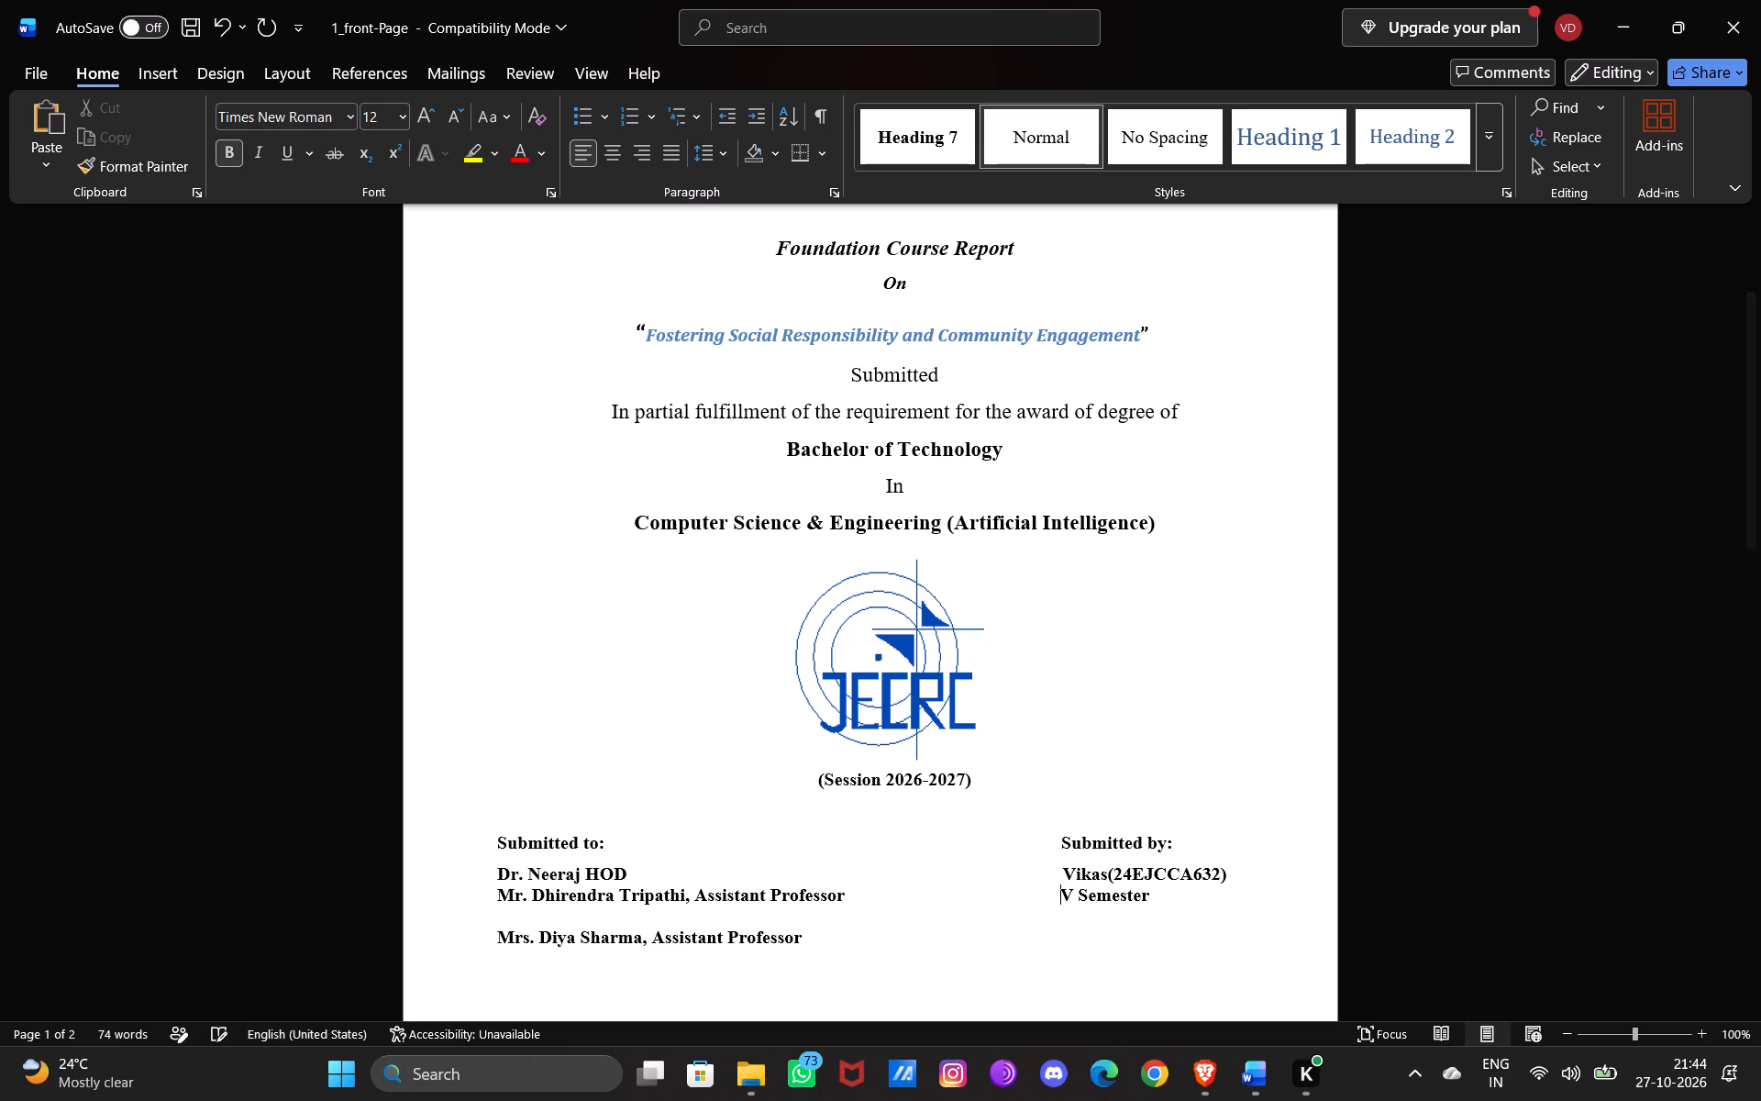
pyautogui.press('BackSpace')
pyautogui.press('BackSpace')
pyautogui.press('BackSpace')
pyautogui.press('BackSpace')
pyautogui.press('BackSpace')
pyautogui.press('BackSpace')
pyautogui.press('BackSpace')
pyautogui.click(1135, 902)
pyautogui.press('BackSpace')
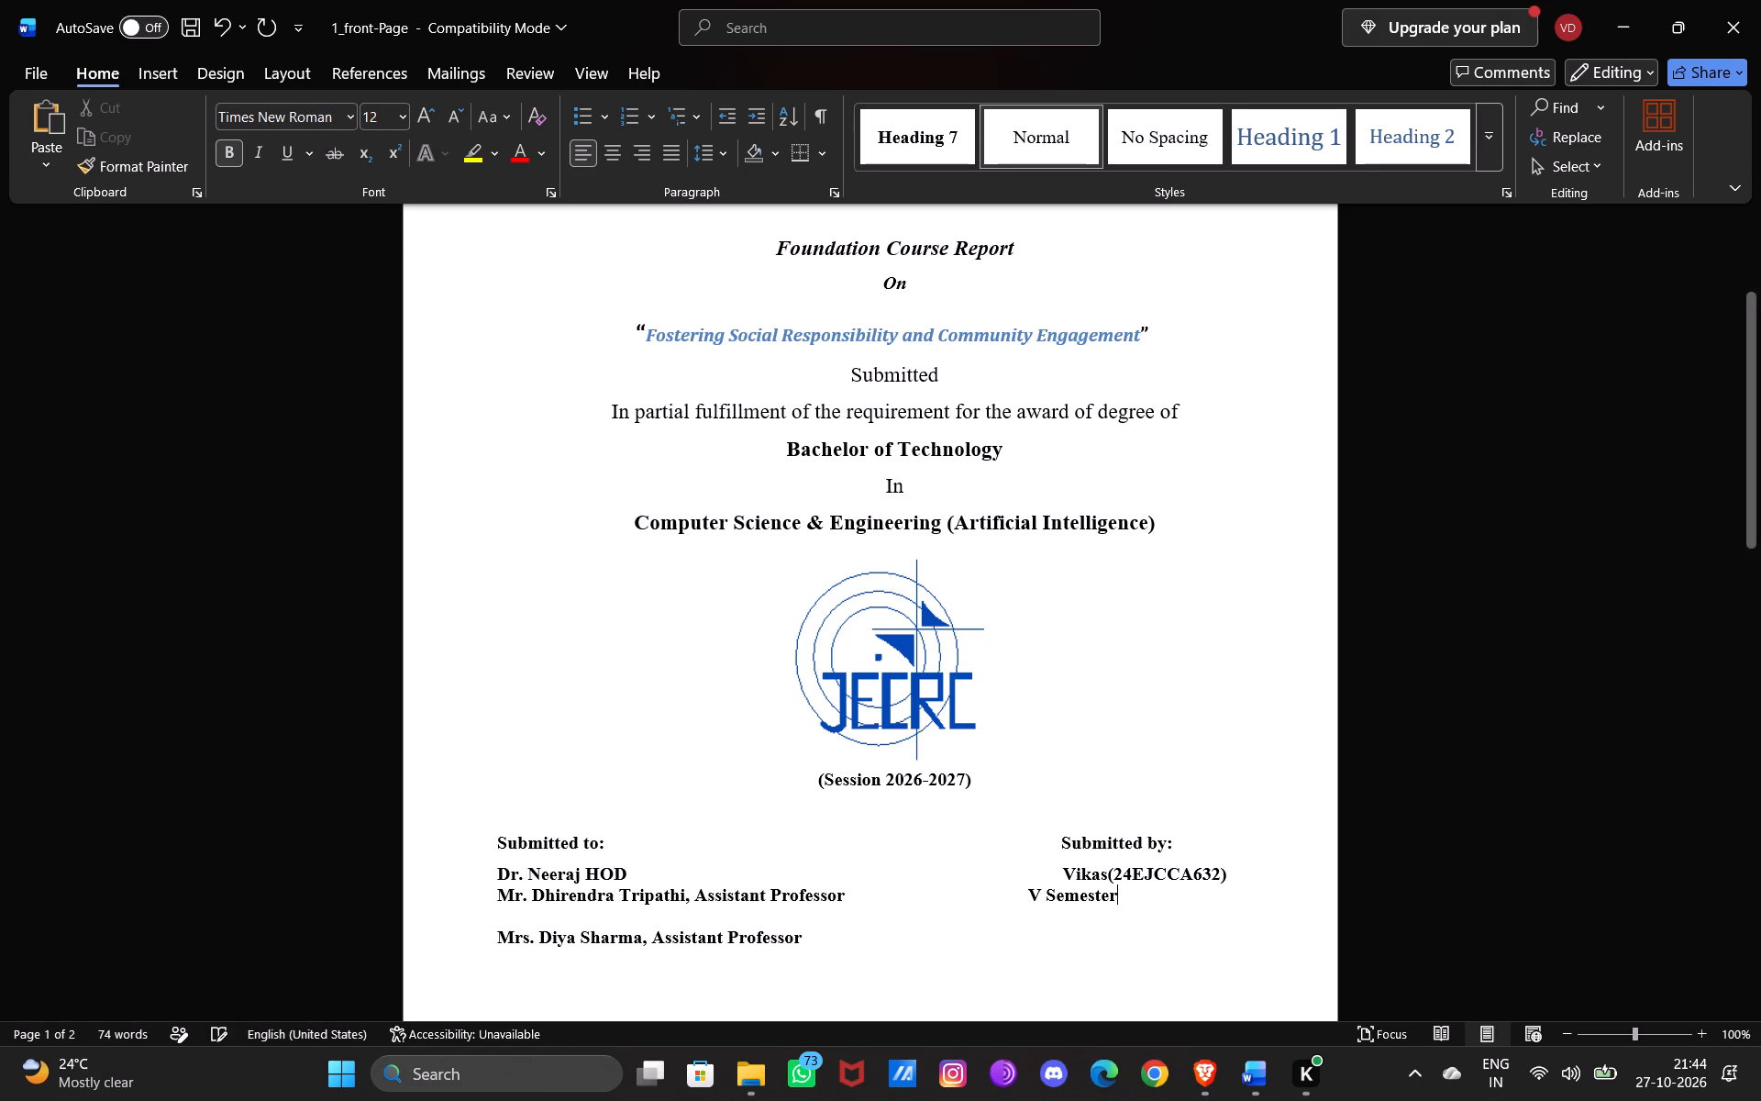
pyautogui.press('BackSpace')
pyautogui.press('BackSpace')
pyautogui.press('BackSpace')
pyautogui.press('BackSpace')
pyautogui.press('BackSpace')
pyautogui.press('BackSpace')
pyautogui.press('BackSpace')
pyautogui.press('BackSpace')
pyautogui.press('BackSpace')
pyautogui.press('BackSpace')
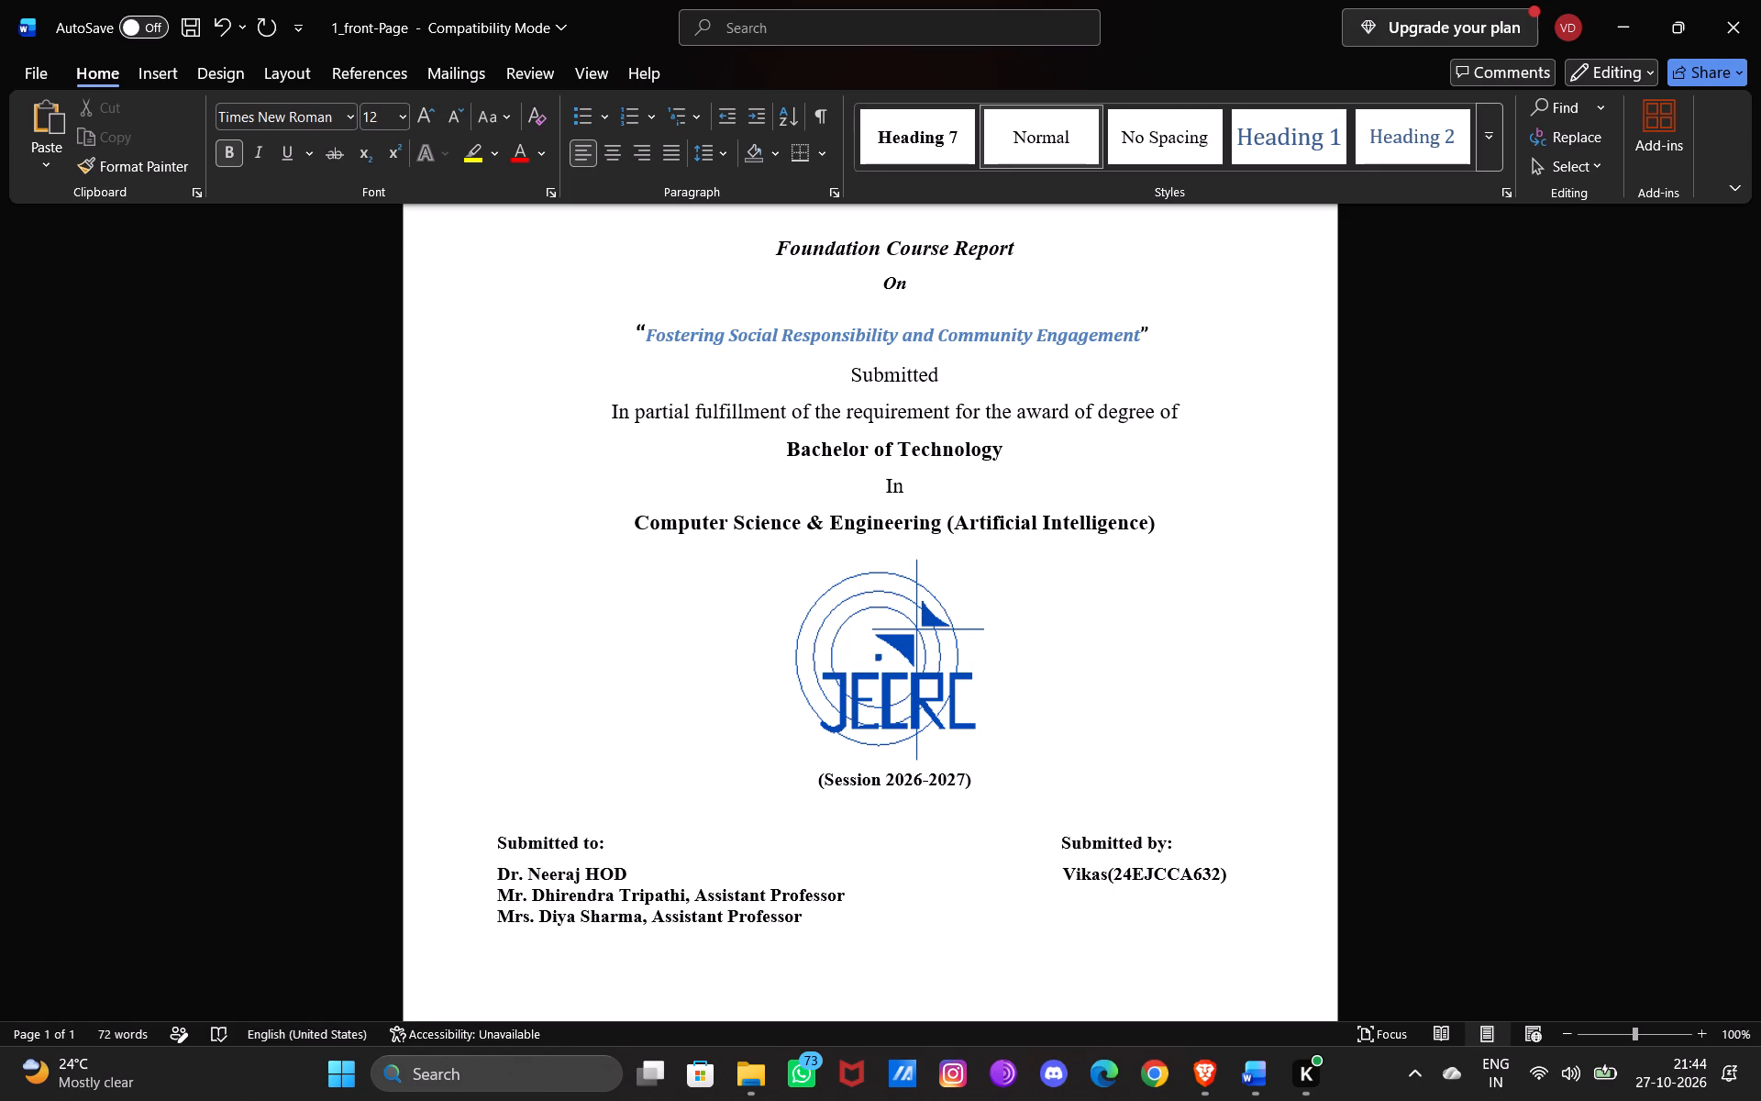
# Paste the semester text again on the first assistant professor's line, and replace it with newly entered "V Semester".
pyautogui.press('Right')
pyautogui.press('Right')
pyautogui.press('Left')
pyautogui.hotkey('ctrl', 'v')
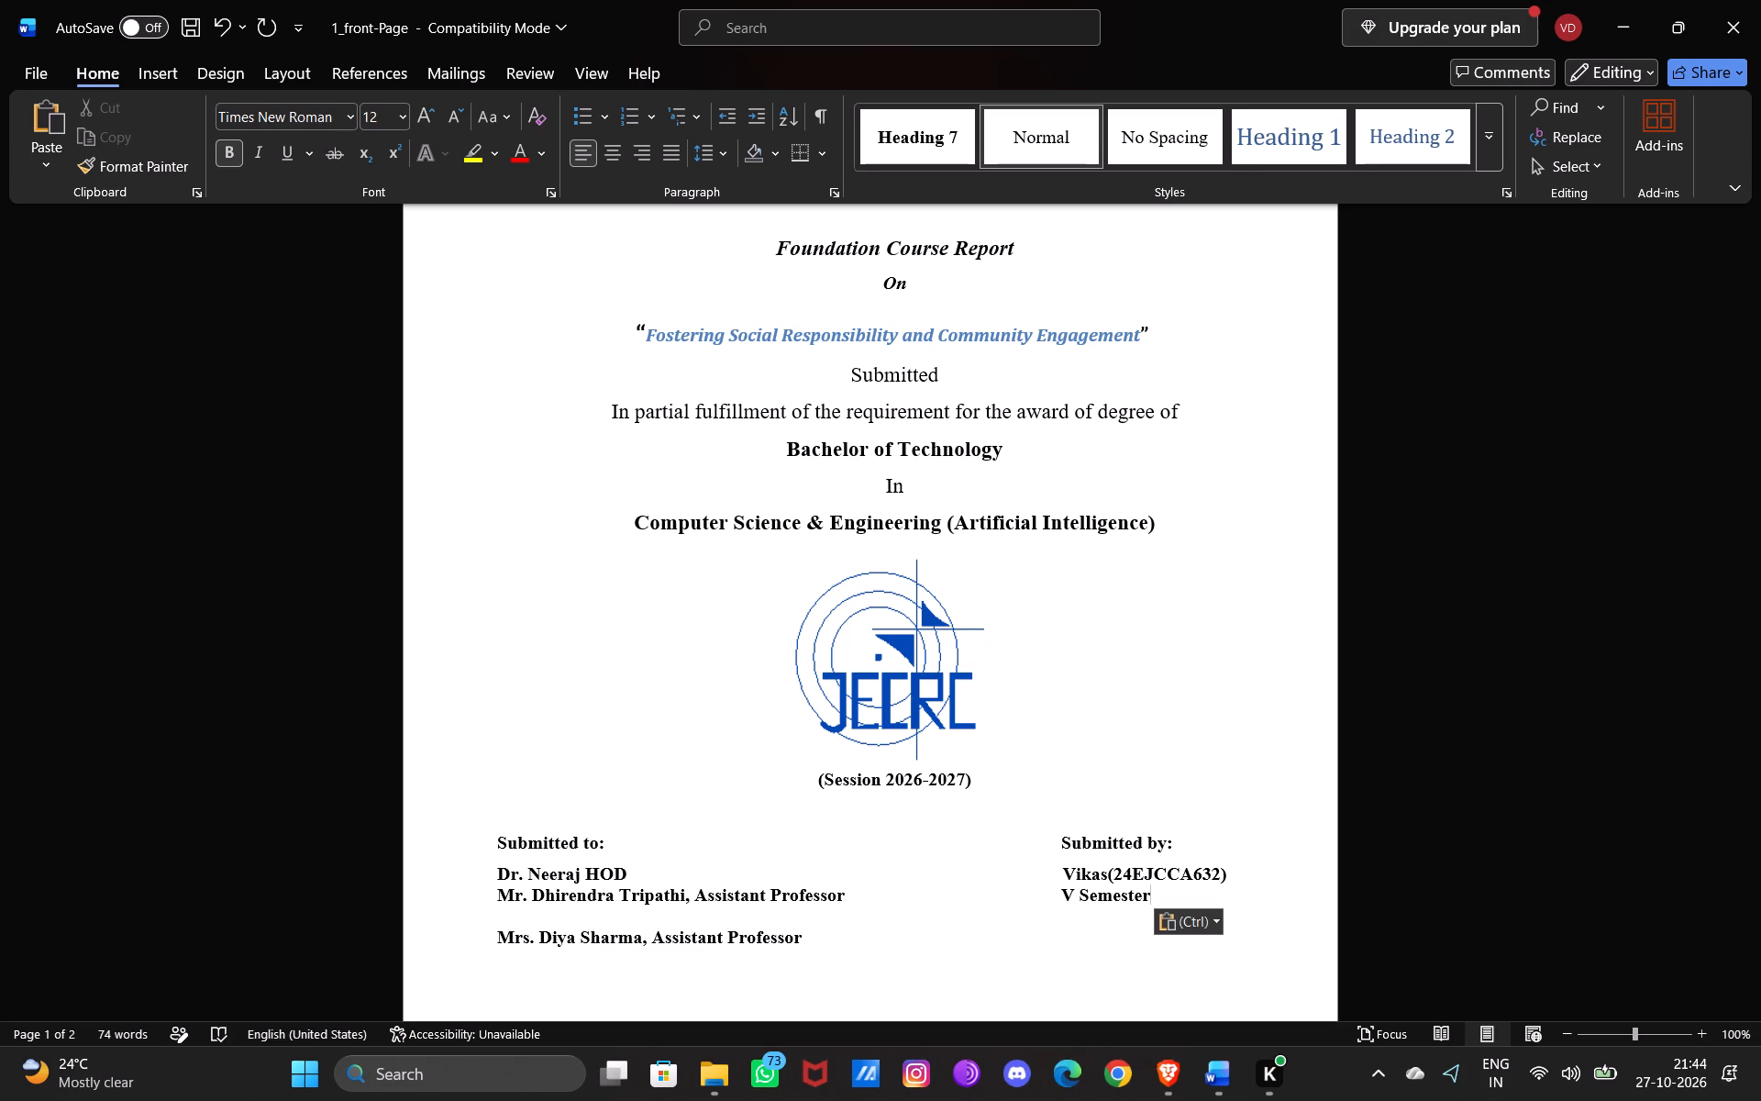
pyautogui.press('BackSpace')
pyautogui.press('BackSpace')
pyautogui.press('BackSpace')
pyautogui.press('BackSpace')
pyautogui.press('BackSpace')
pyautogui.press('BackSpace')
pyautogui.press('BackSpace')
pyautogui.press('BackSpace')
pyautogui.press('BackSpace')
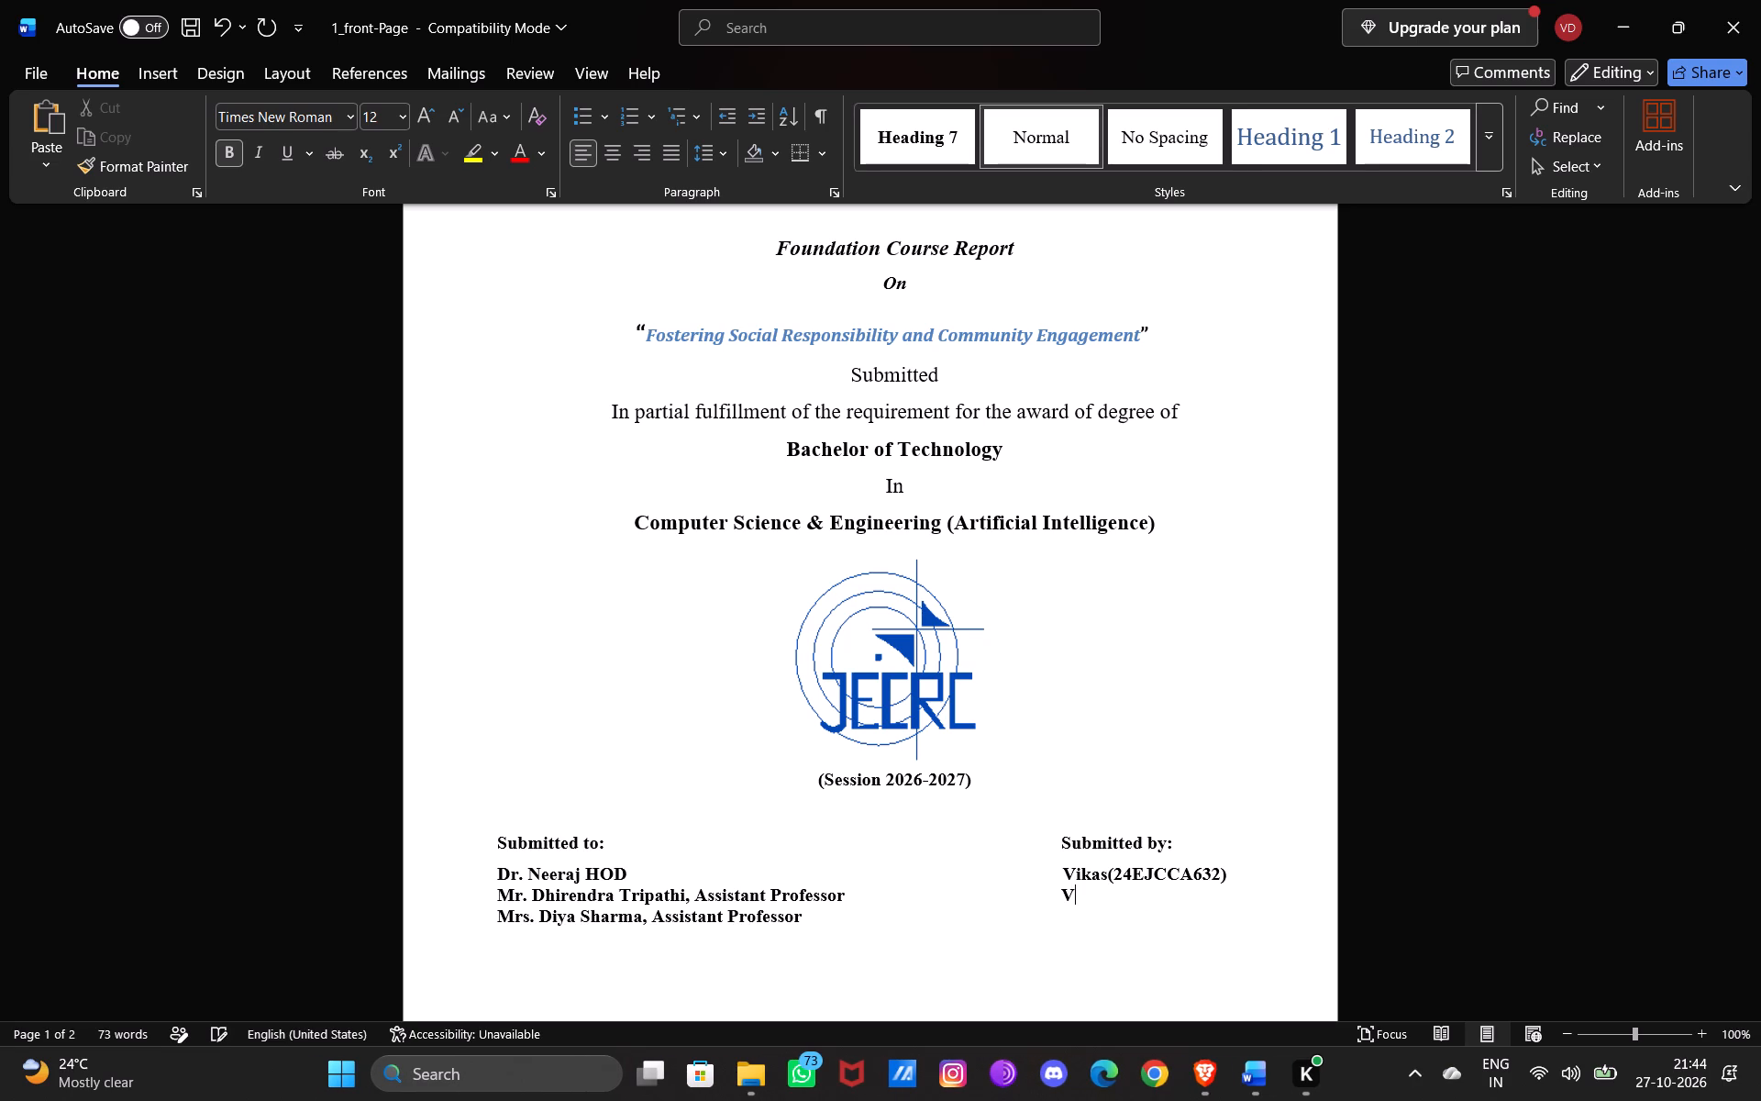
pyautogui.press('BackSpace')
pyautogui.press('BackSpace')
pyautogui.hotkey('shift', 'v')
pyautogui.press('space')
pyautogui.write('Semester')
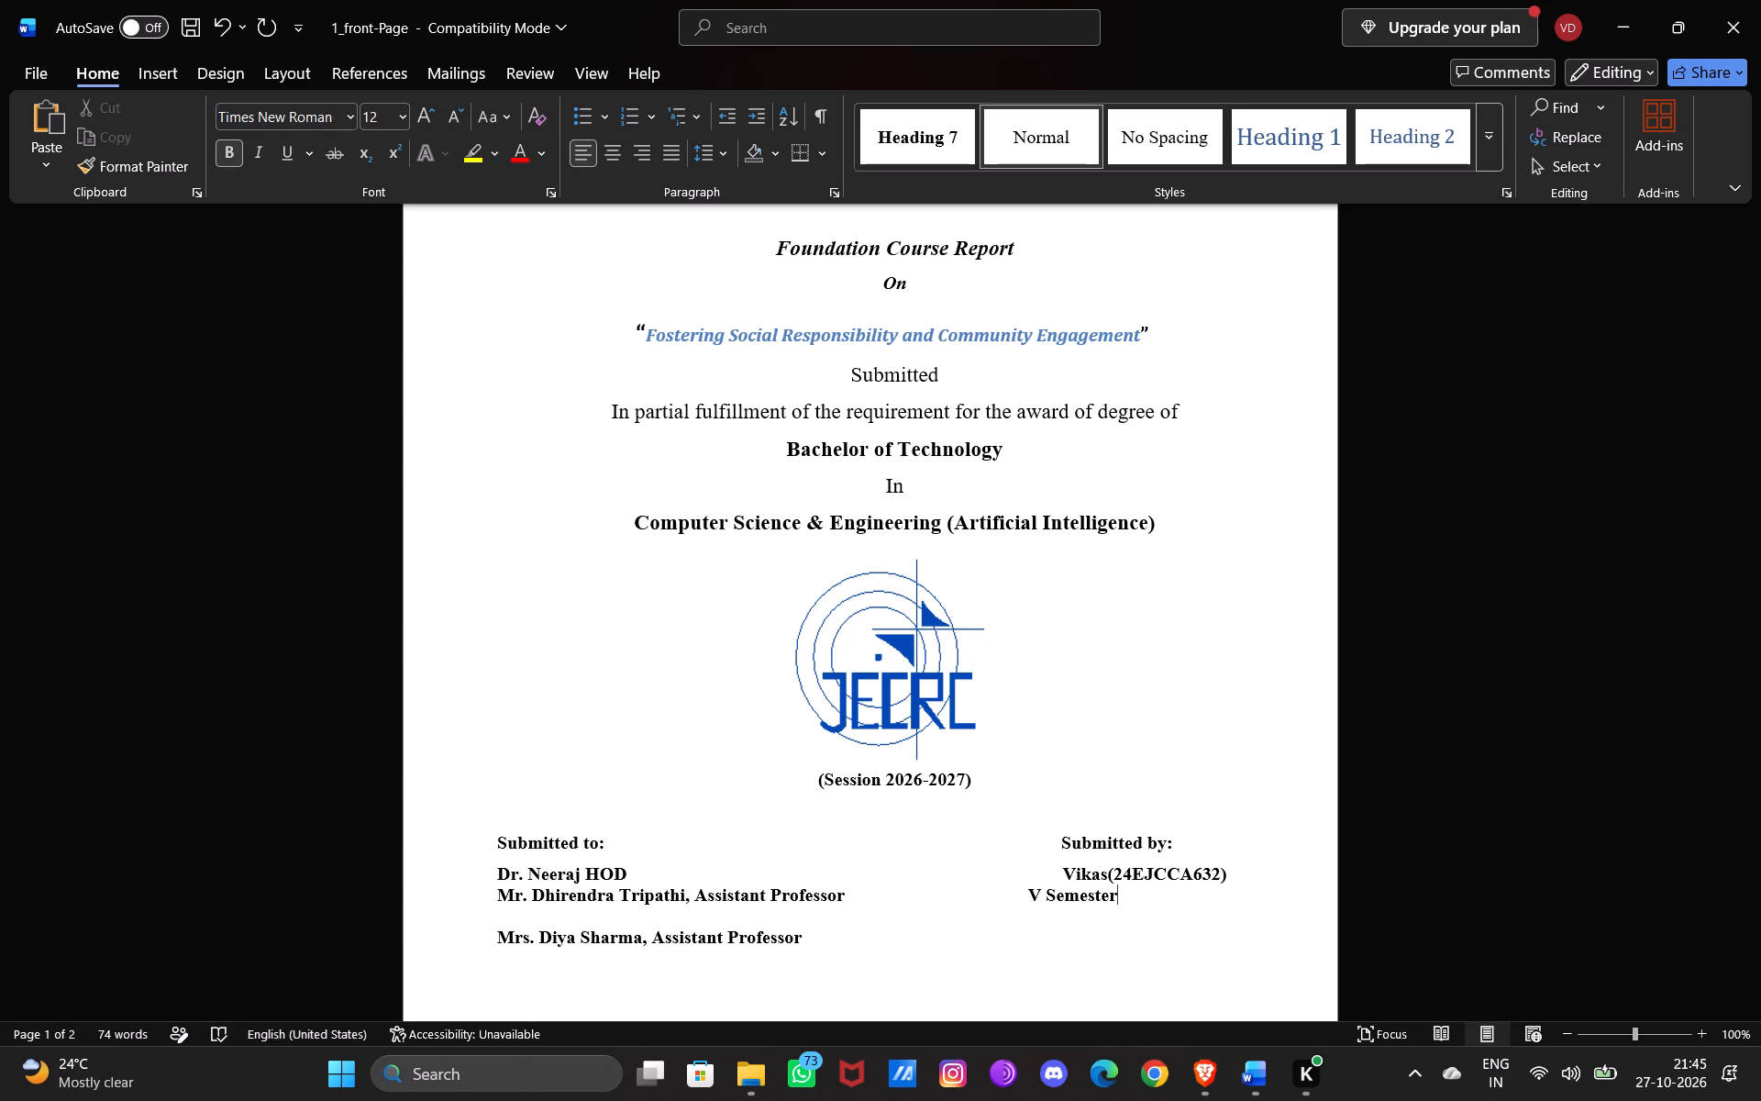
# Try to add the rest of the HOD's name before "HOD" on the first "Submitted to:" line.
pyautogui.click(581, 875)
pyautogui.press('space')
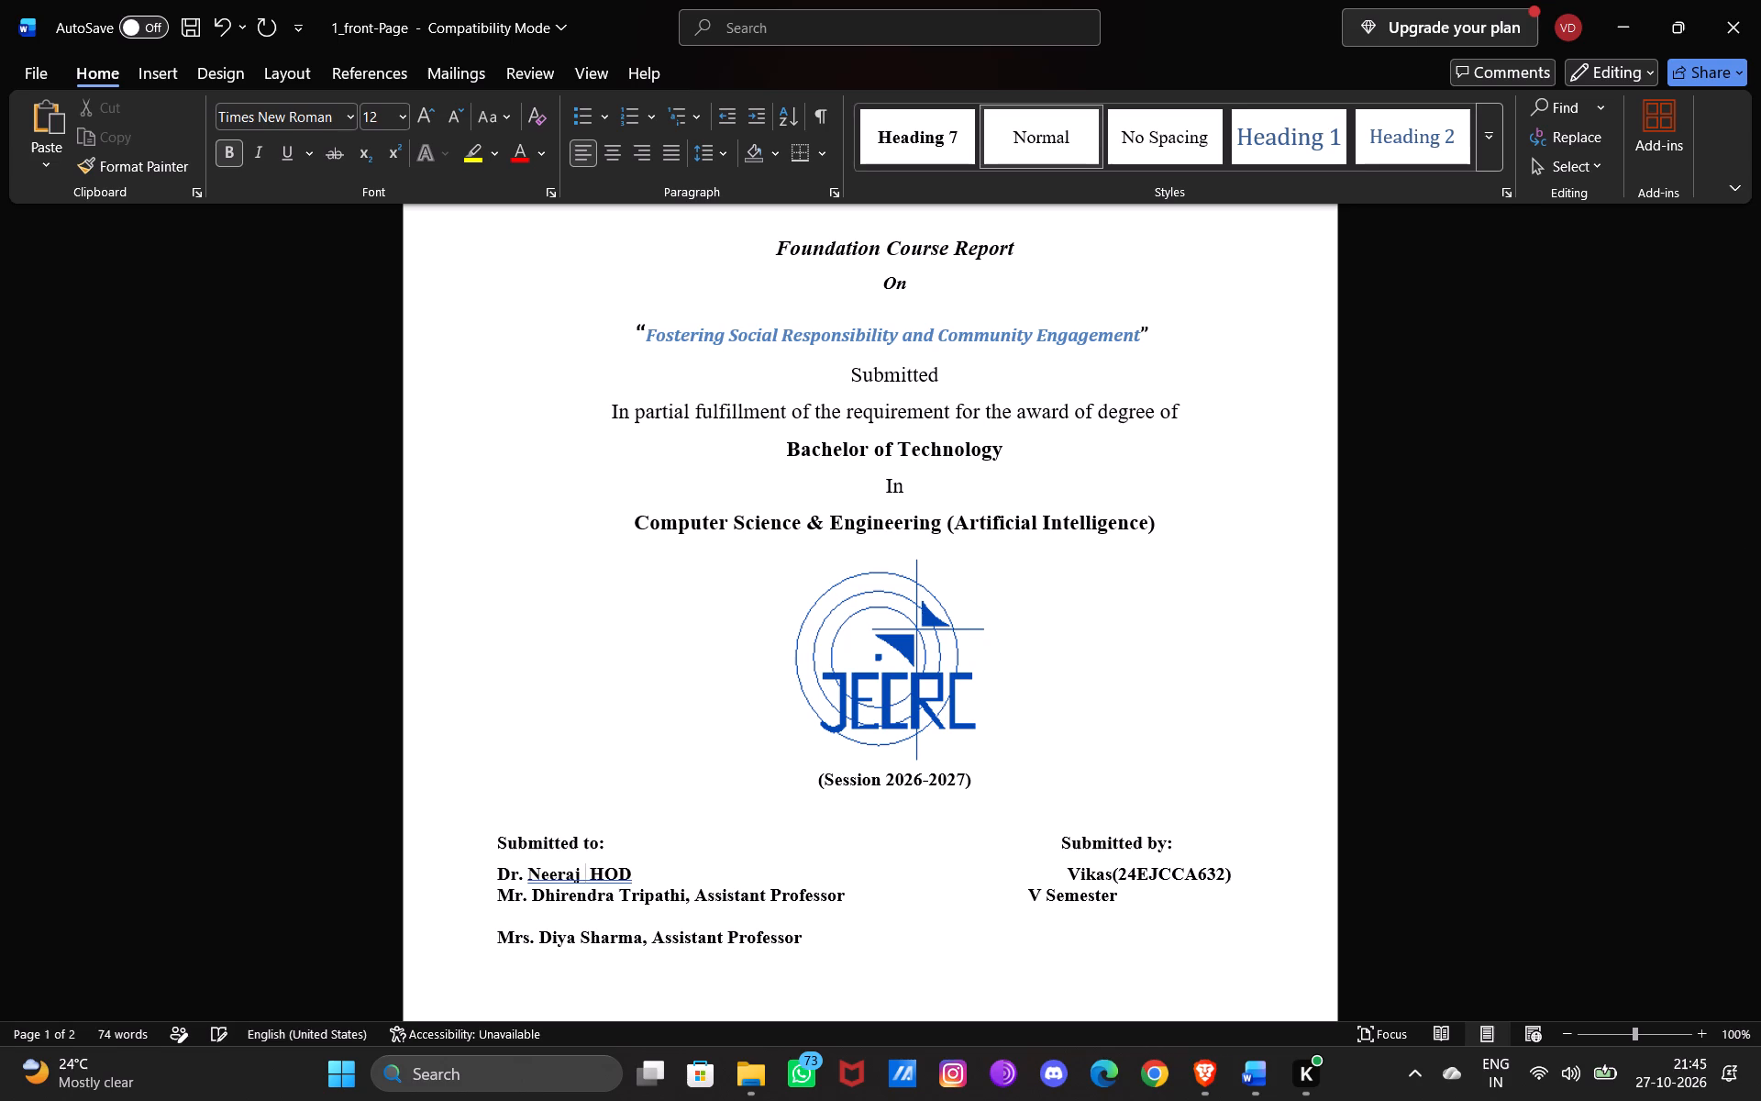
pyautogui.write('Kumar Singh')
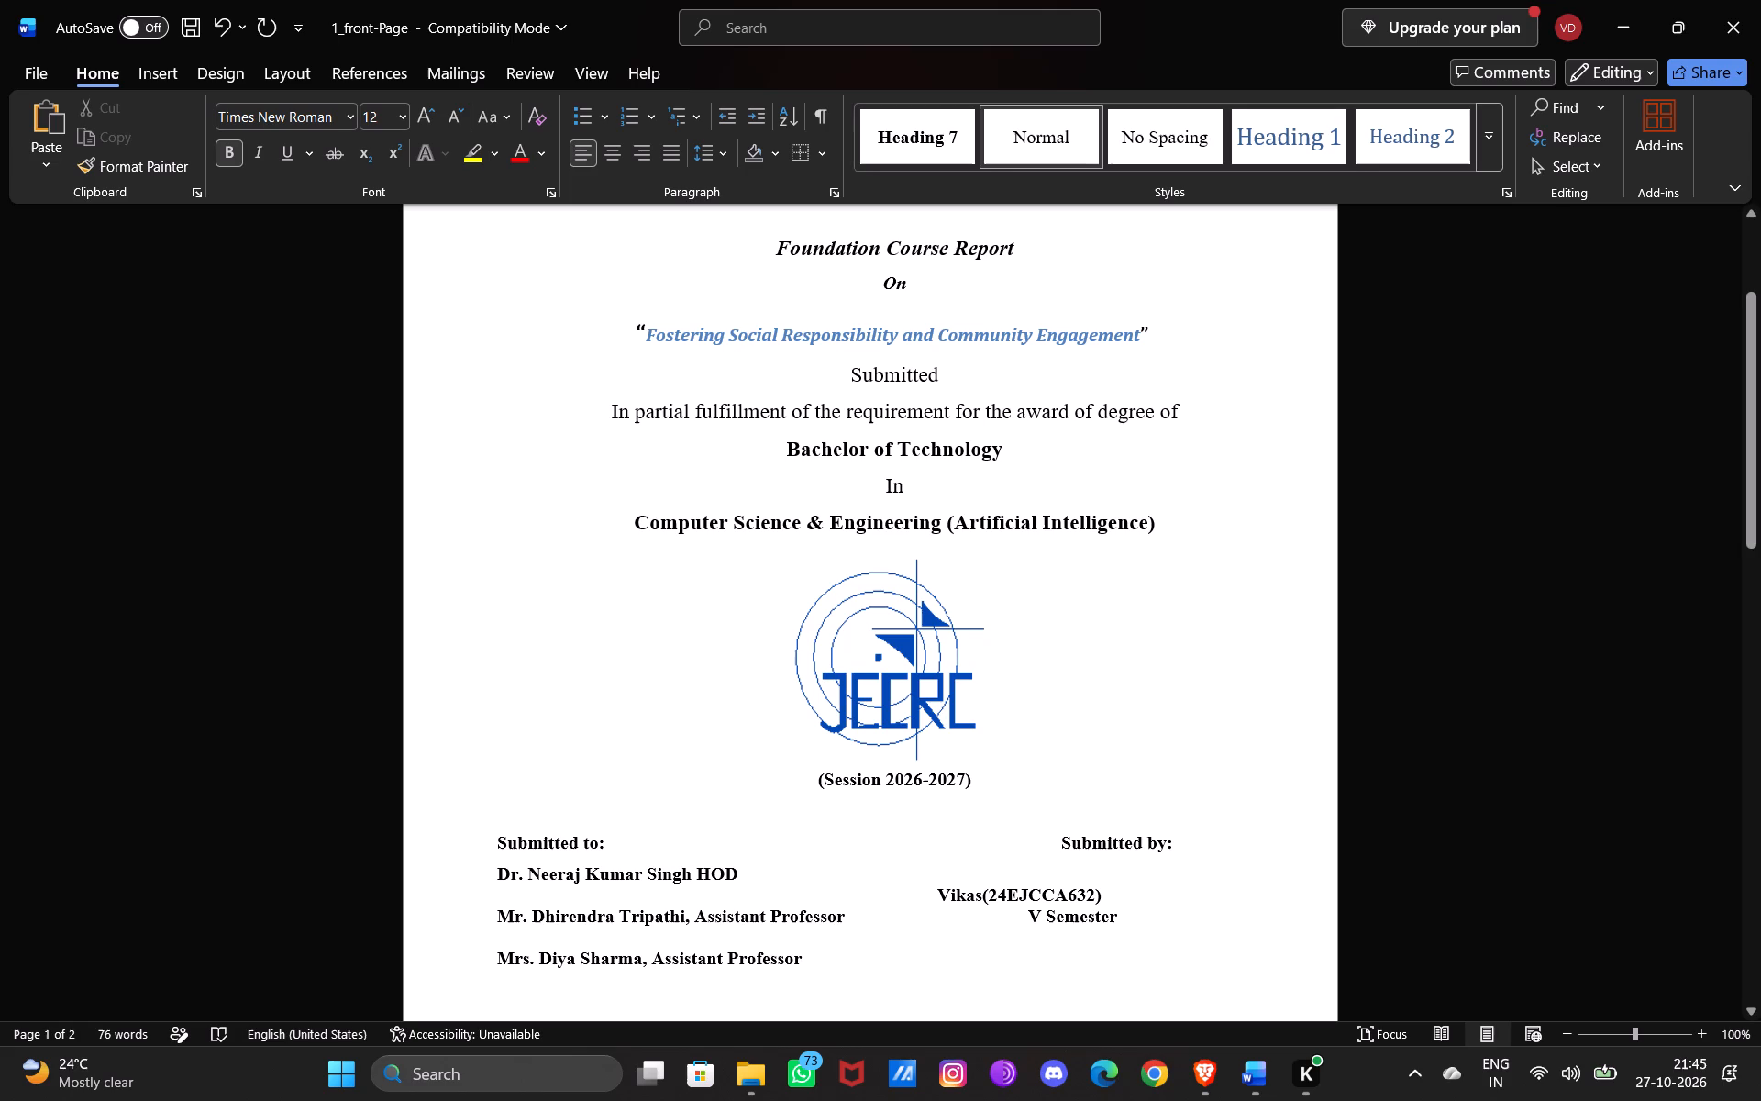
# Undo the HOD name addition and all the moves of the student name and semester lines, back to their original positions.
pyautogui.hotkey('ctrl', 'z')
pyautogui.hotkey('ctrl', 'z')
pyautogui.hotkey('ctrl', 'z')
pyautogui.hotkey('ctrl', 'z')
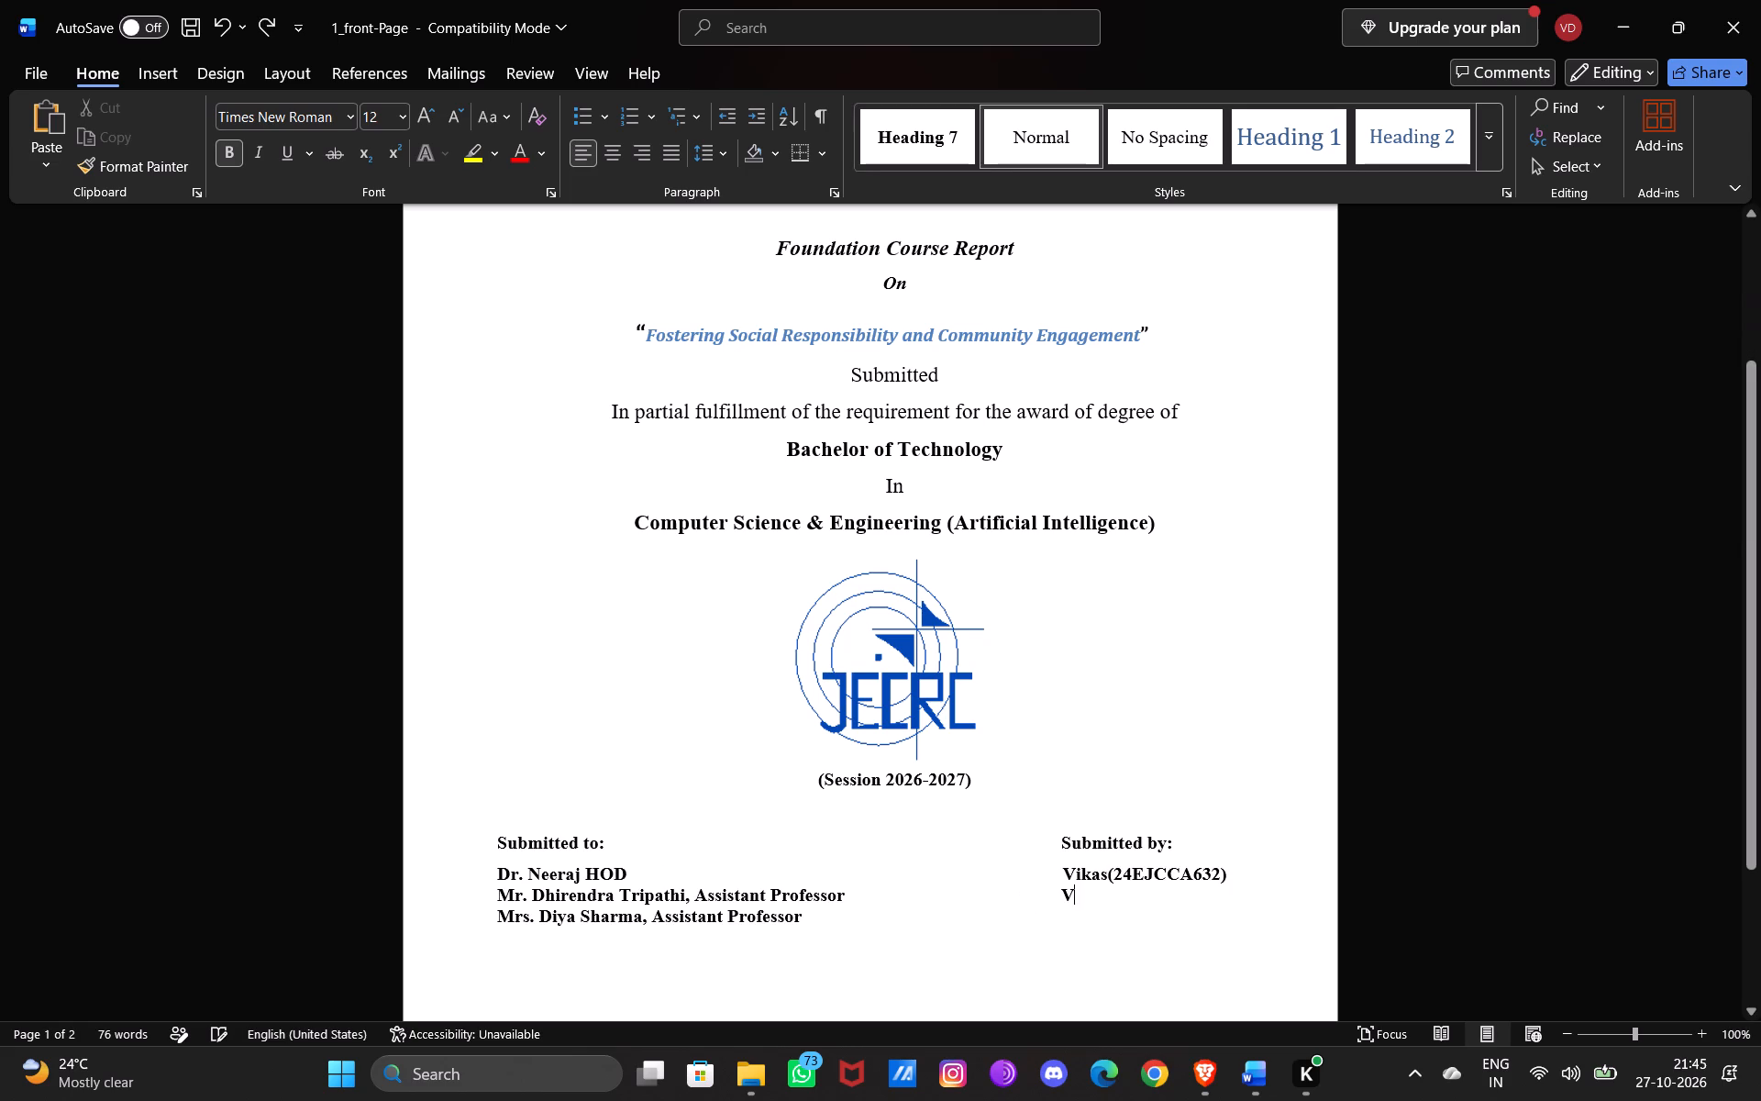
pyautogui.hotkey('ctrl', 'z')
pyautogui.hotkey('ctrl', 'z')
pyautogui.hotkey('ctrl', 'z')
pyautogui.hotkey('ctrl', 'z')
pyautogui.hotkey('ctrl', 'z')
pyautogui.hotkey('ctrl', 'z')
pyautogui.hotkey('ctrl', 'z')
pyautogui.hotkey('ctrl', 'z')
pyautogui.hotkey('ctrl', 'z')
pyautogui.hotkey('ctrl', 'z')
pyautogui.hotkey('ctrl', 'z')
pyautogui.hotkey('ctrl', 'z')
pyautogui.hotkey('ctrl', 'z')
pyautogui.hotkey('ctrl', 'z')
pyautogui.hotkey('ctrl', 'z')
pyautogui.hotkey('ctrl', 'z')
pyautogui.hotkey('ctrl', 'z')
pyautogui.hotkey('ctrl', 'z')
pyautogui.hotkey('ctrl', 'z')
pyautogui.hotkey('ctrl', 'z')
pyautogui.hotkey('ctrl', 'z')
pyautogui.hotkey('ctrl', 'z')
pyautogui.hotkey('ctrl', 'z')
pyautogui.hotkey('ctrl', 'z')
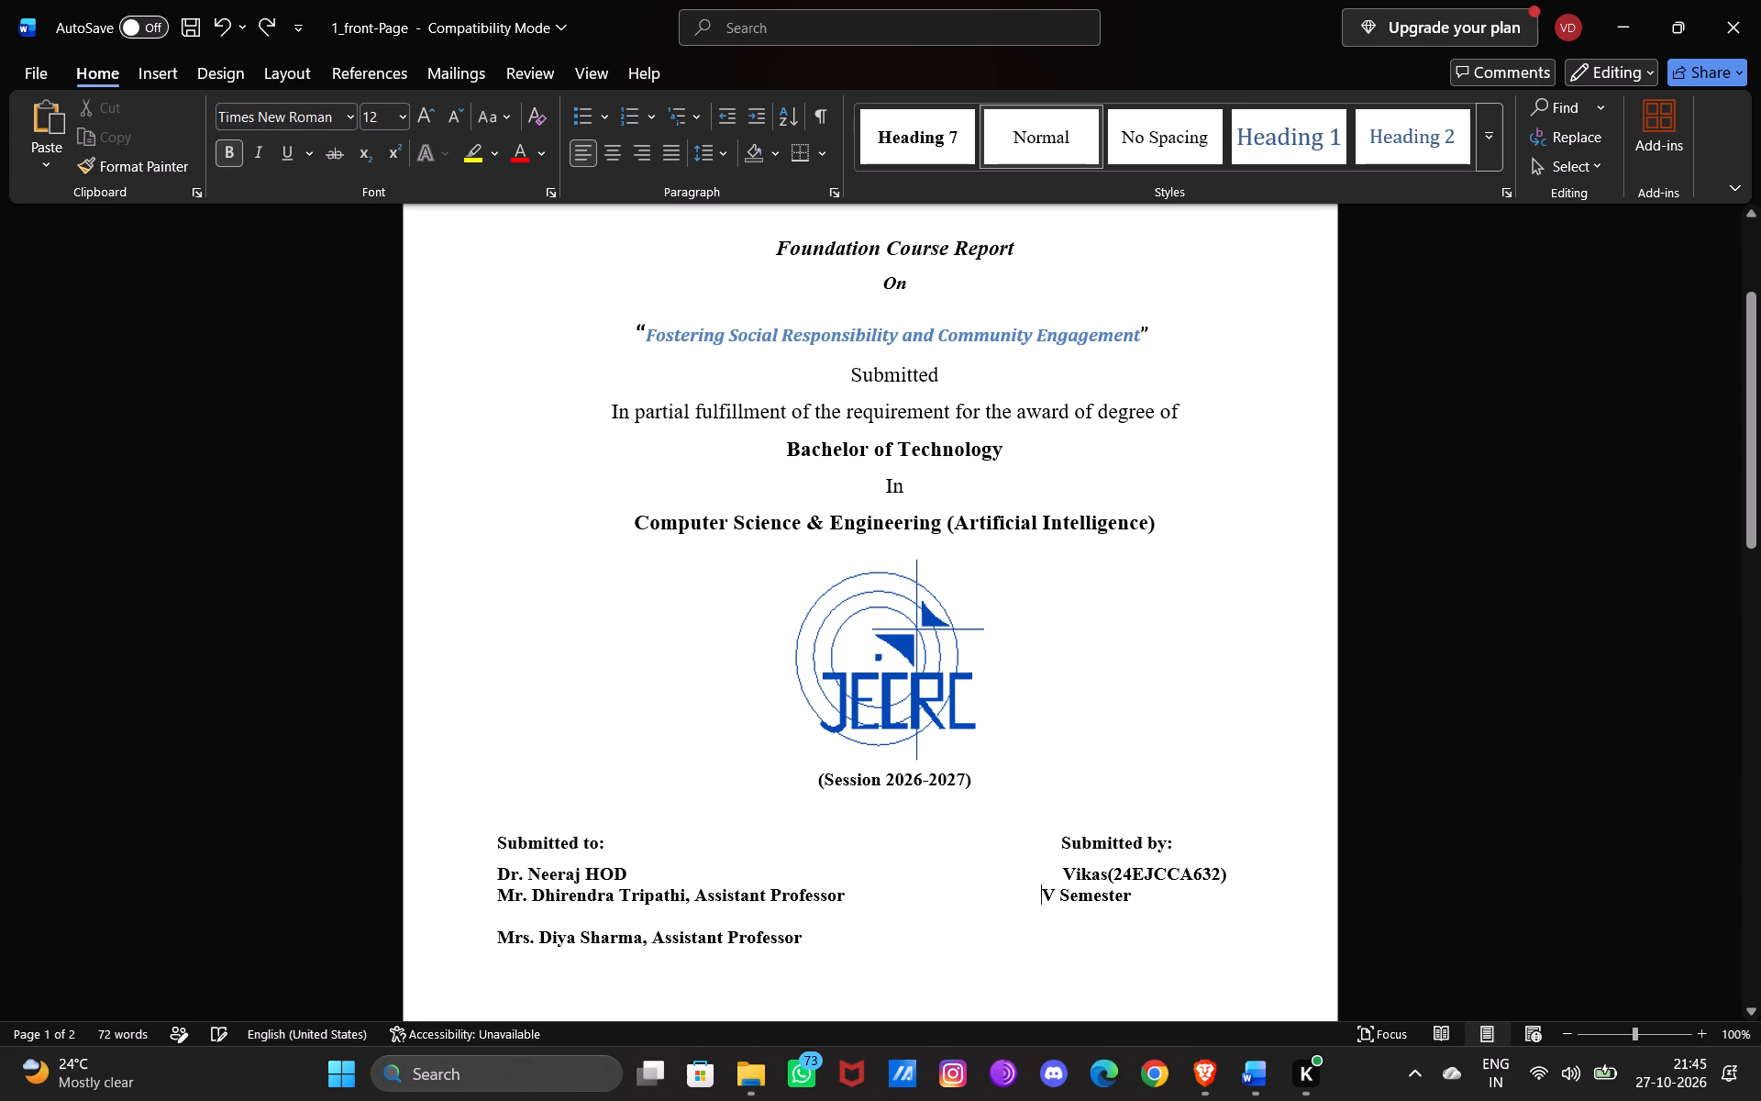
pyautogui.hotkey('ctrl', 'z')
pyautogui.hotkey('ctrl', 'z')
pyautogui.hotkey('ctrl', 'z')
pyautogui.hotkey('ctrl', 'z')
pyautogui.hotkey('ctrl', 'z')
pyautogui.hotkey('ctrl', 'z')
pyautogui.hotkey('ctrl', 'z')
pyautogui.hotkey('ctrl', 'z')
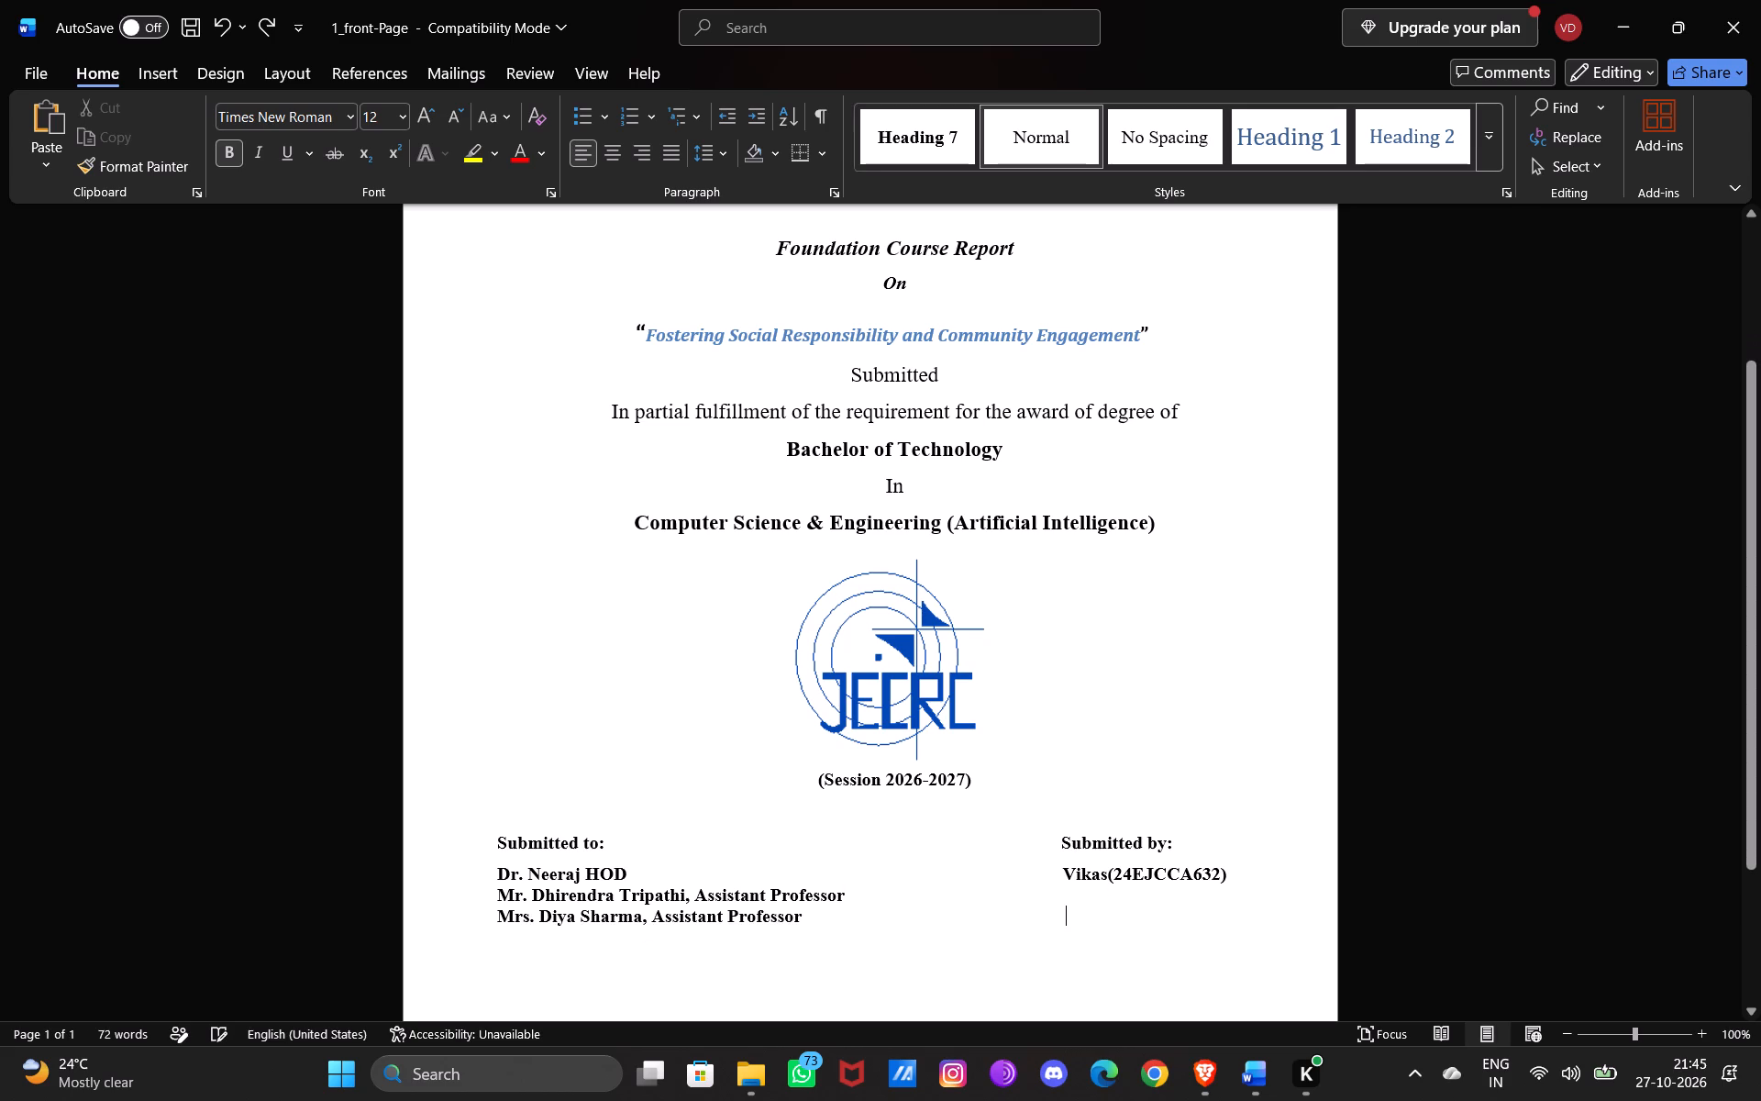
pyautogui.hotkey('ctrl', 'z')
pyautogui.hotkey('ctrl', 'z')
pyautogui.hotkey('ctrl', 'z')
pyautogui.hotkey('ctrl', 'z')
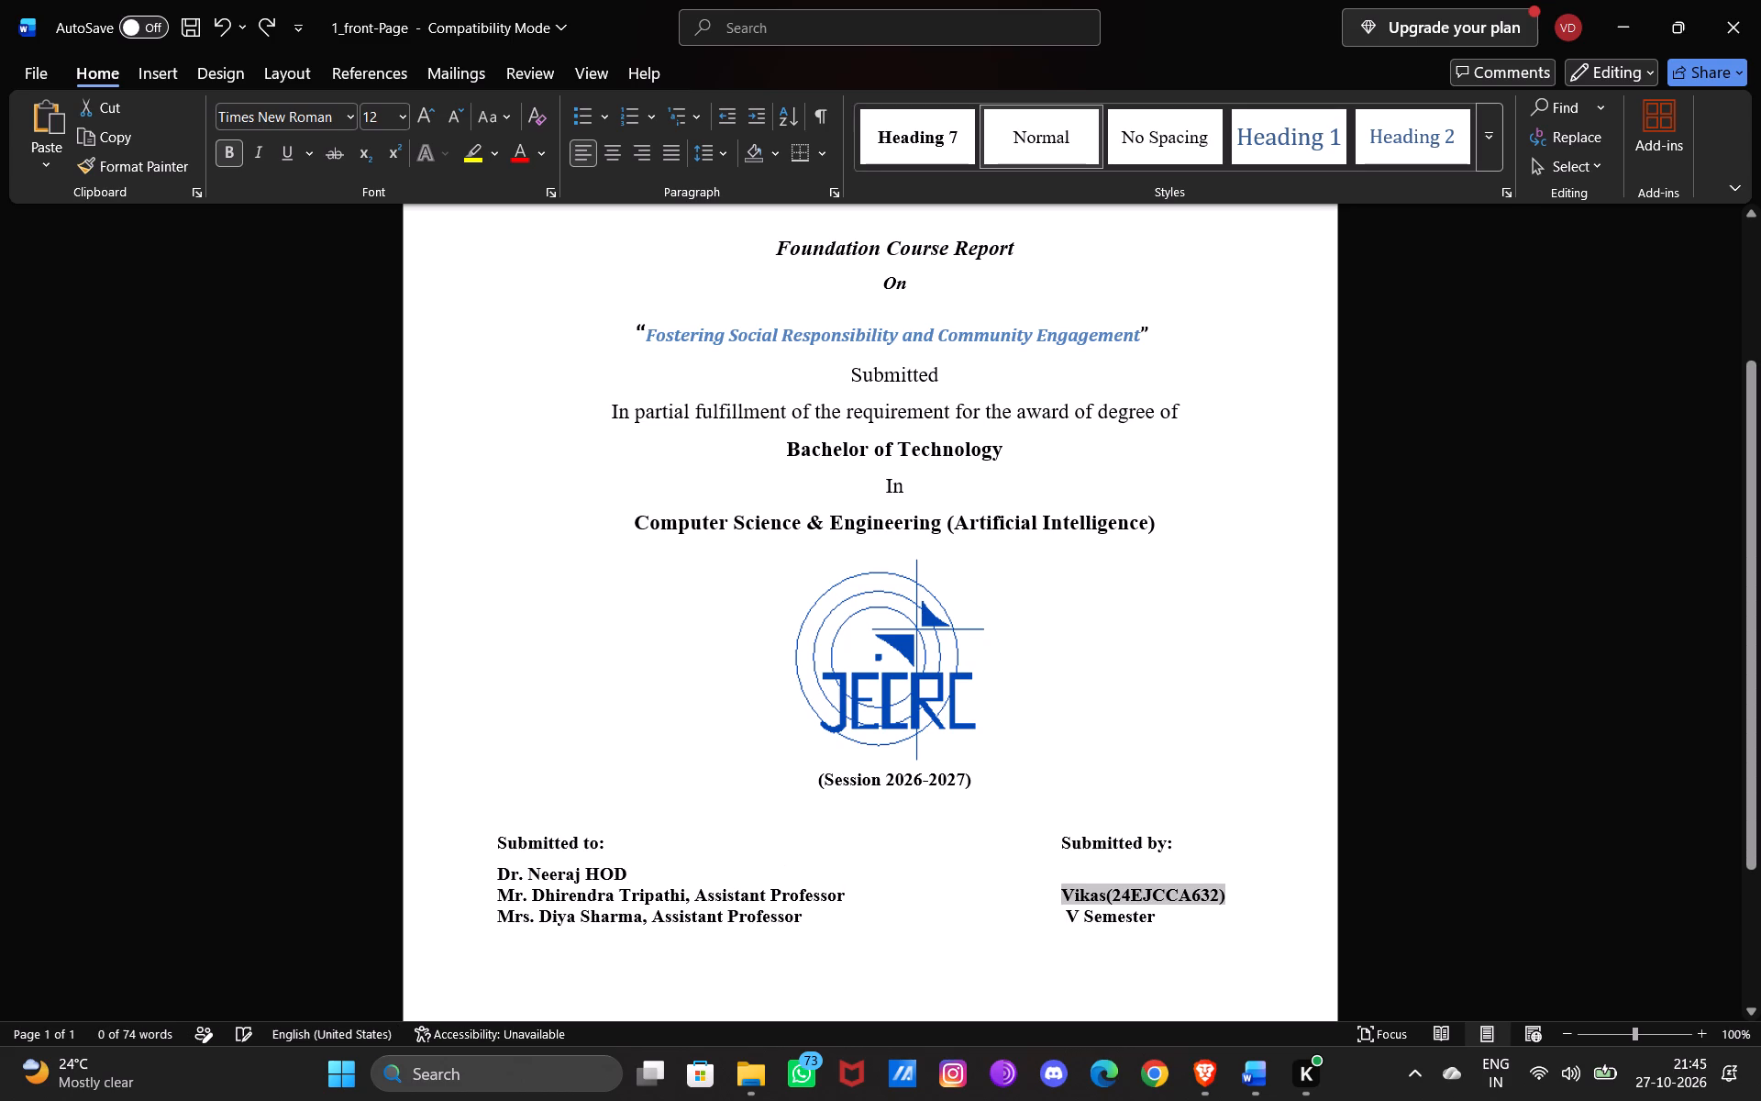
# Complete the HOD's full name on the first "Submitted to:" line and separate it from "HOD" with a comma and space.
pyautogui.click(587, 867)
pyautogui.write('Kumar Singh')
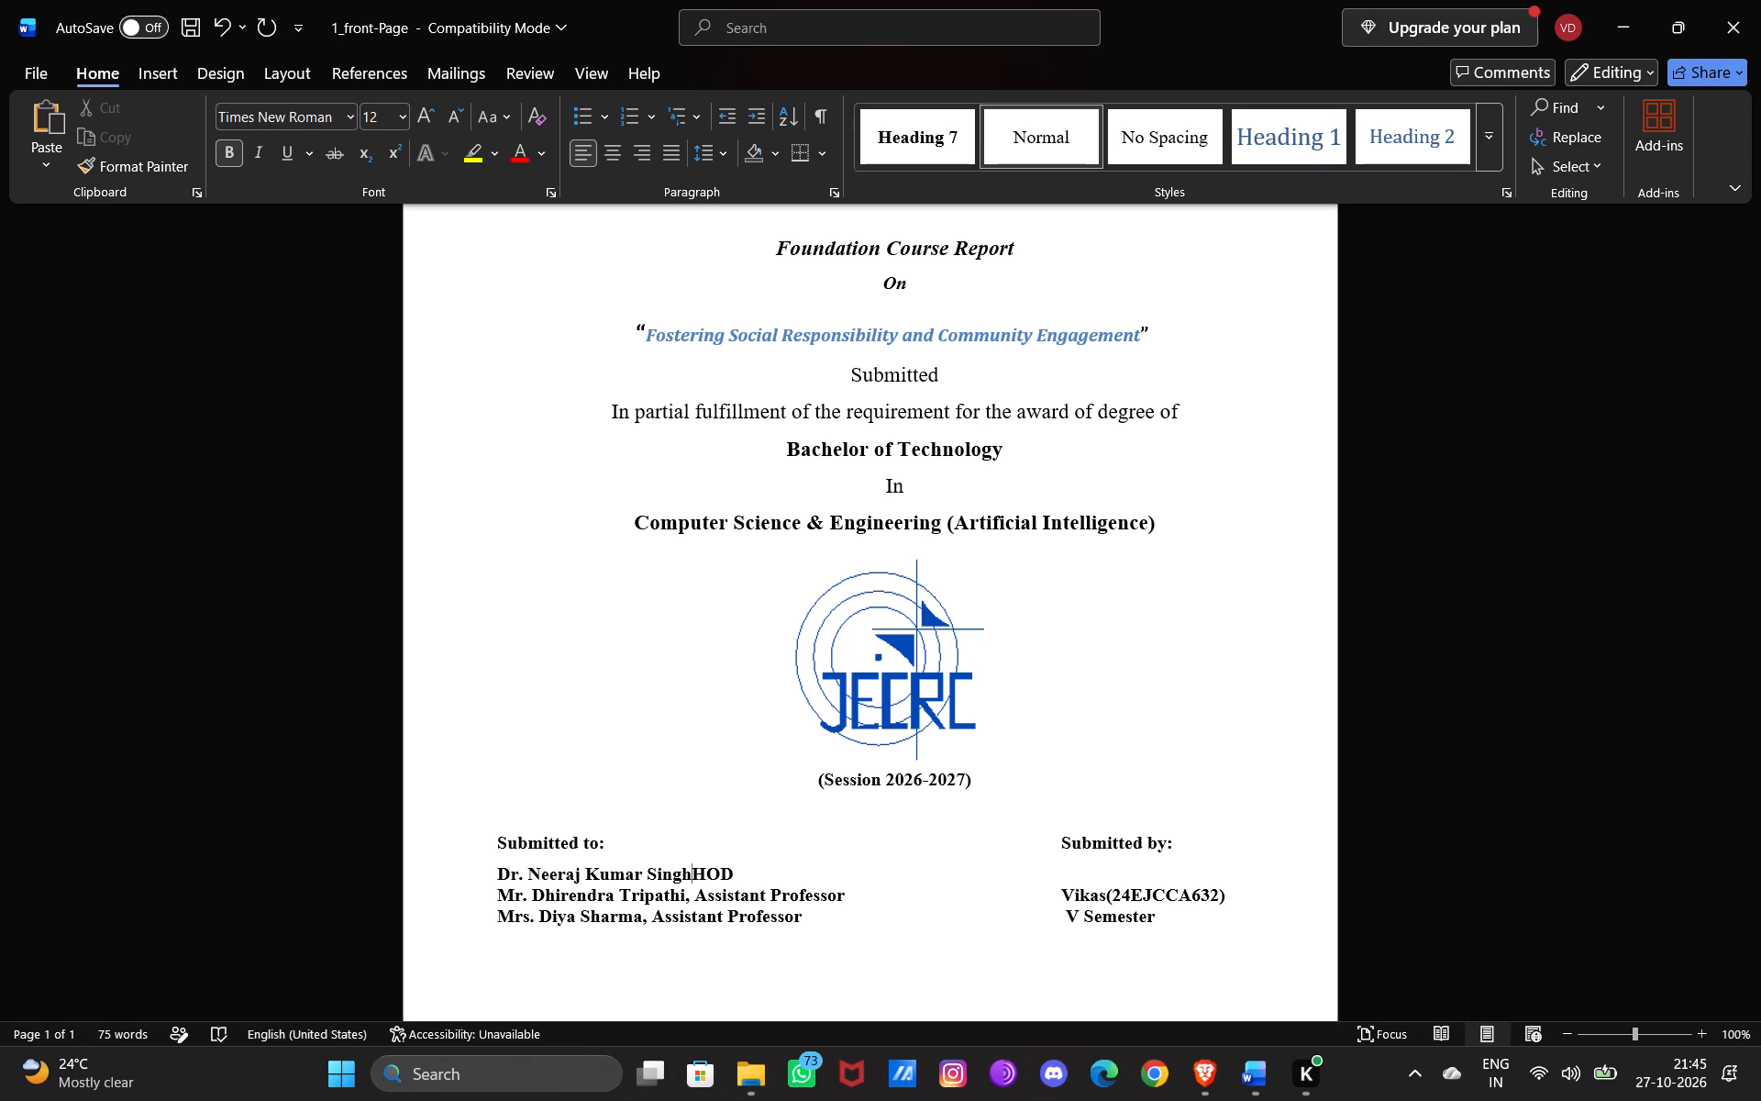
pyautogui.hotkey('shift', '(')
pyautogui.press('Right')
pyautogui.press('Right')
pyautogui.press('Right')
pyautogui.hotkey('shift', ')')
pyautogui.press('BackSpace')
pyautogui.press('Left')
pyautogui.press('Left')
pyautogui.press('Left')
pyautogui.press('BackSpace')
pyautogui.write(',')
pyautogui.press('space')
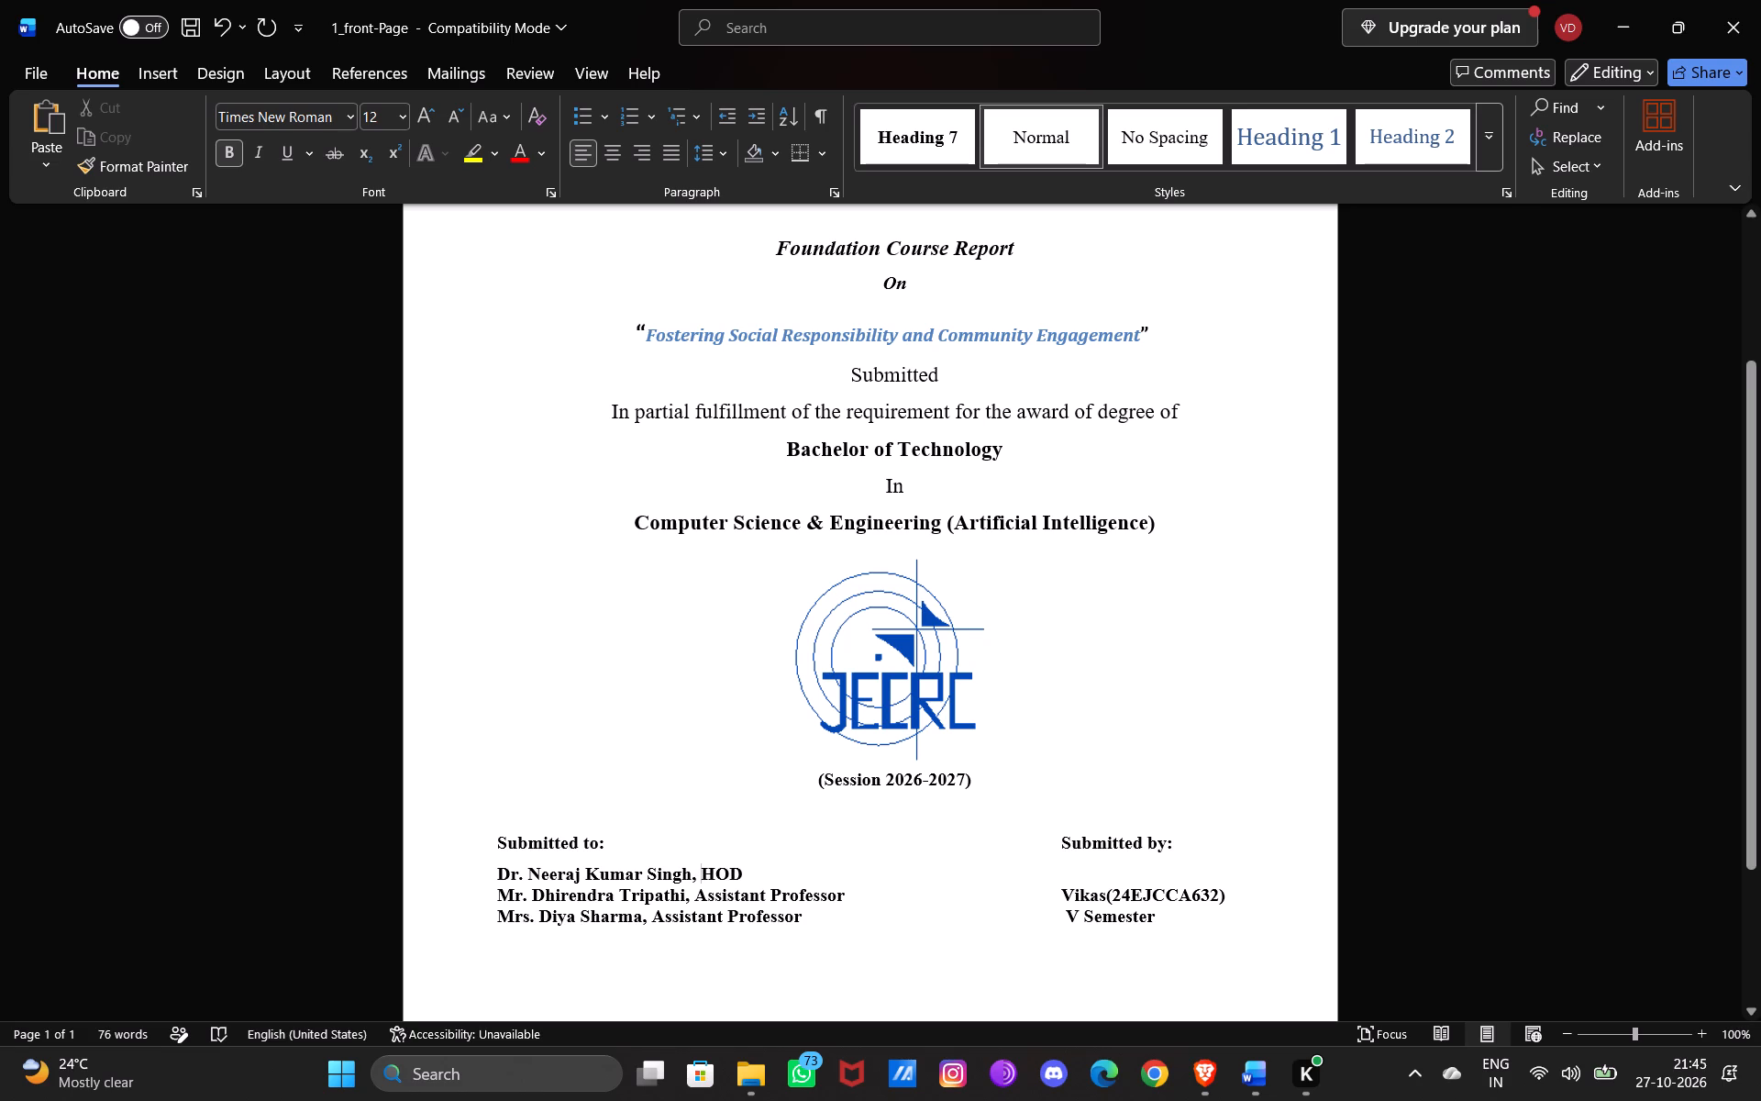
# Add the student's first name and bracketed roll number on the HOD's line, spaced across to align under "Submitted by:".
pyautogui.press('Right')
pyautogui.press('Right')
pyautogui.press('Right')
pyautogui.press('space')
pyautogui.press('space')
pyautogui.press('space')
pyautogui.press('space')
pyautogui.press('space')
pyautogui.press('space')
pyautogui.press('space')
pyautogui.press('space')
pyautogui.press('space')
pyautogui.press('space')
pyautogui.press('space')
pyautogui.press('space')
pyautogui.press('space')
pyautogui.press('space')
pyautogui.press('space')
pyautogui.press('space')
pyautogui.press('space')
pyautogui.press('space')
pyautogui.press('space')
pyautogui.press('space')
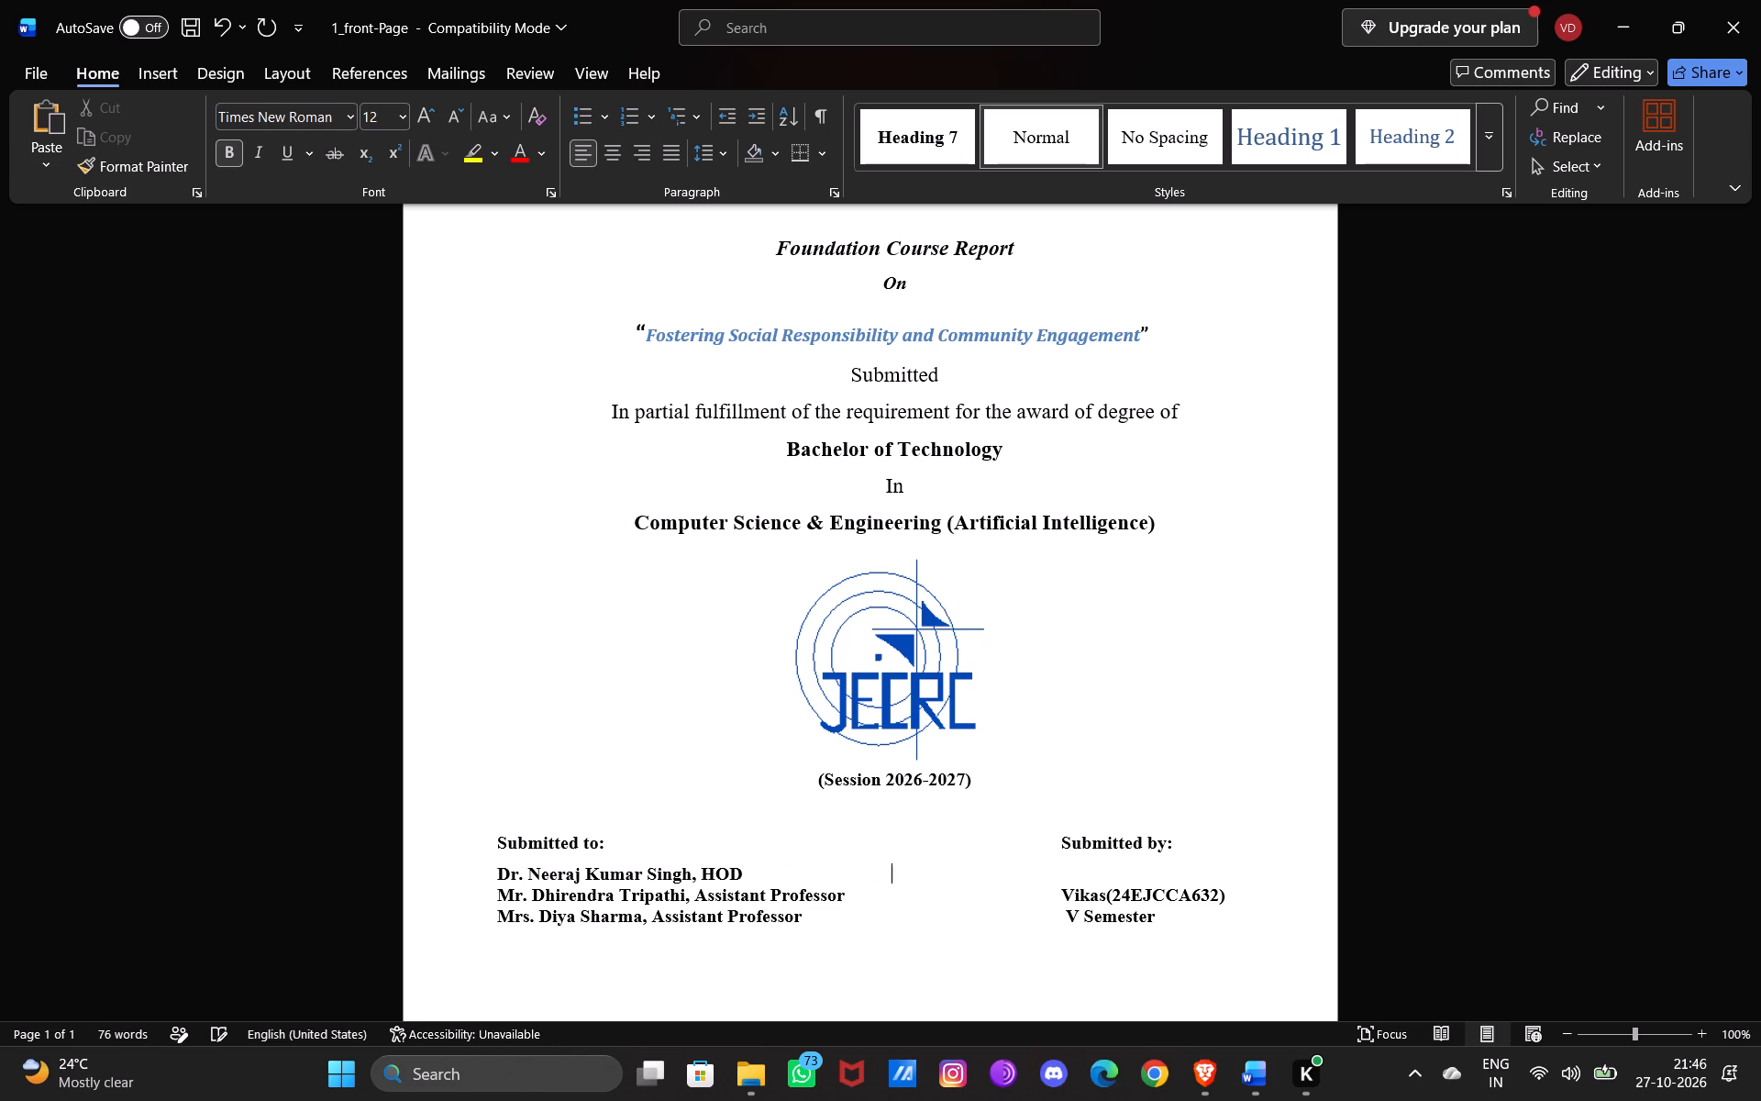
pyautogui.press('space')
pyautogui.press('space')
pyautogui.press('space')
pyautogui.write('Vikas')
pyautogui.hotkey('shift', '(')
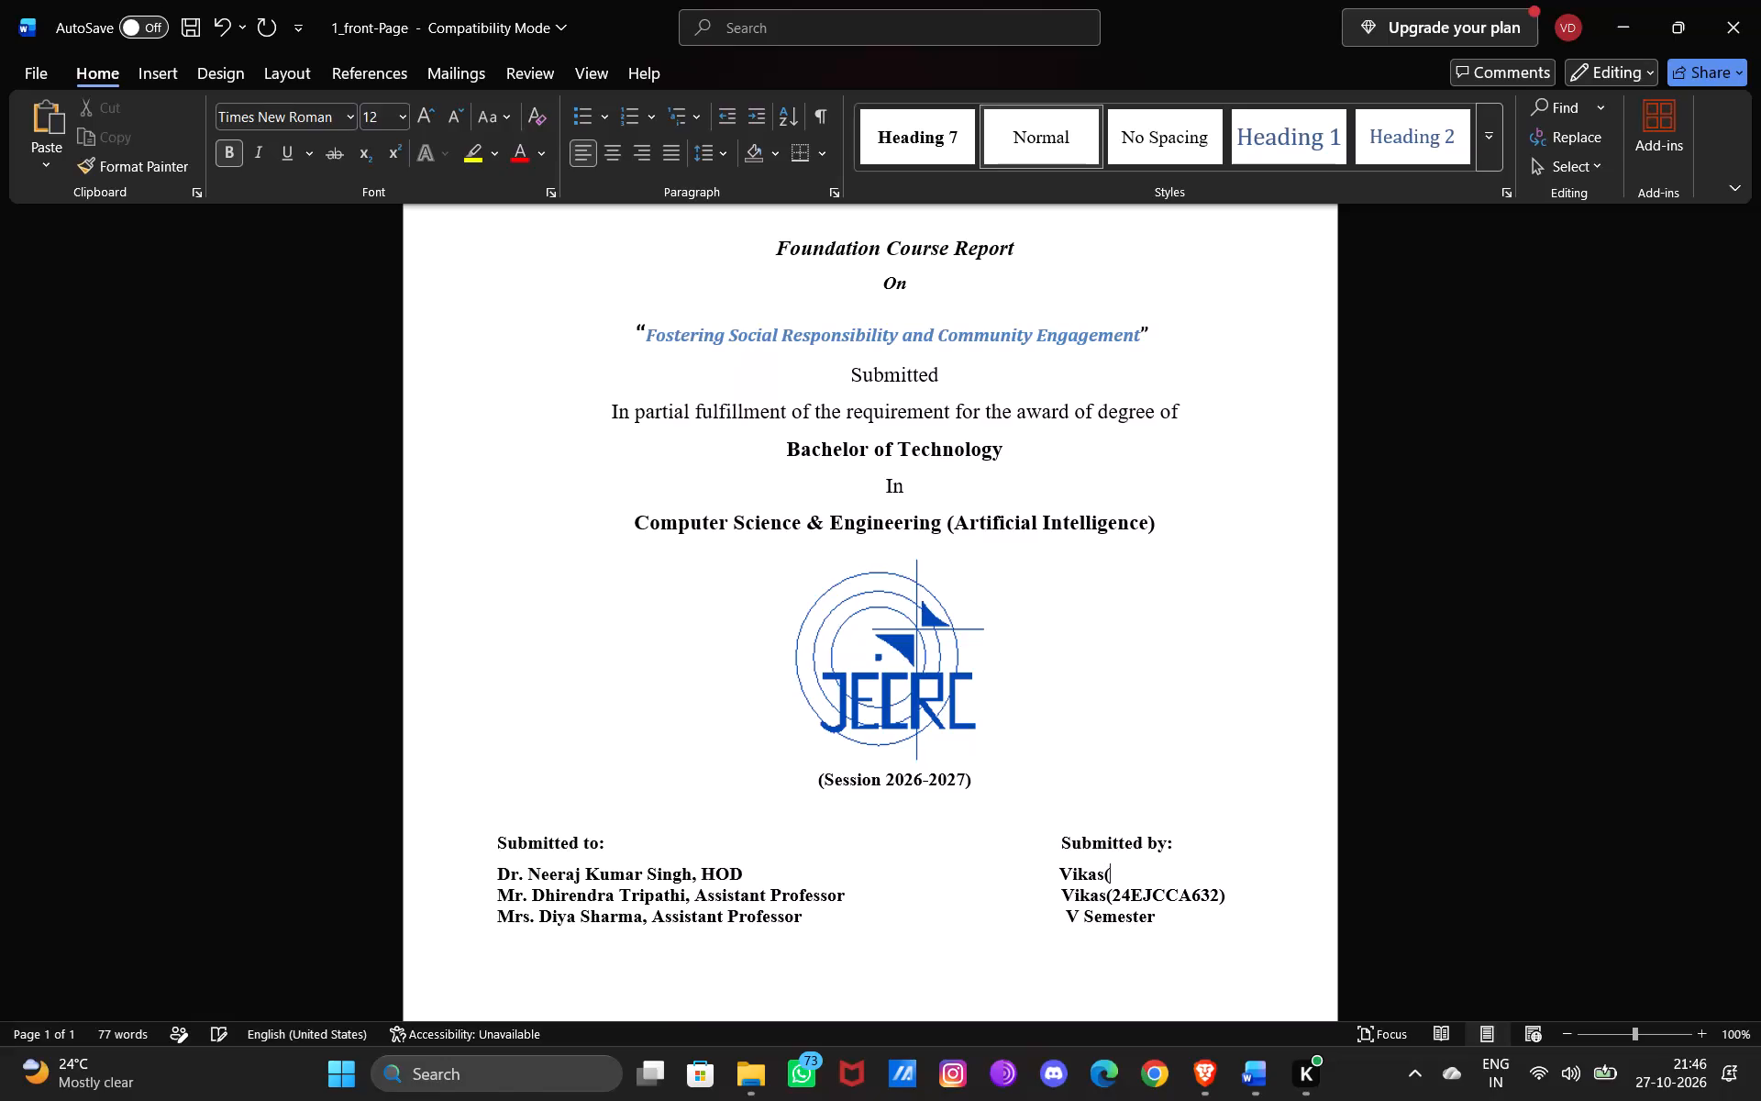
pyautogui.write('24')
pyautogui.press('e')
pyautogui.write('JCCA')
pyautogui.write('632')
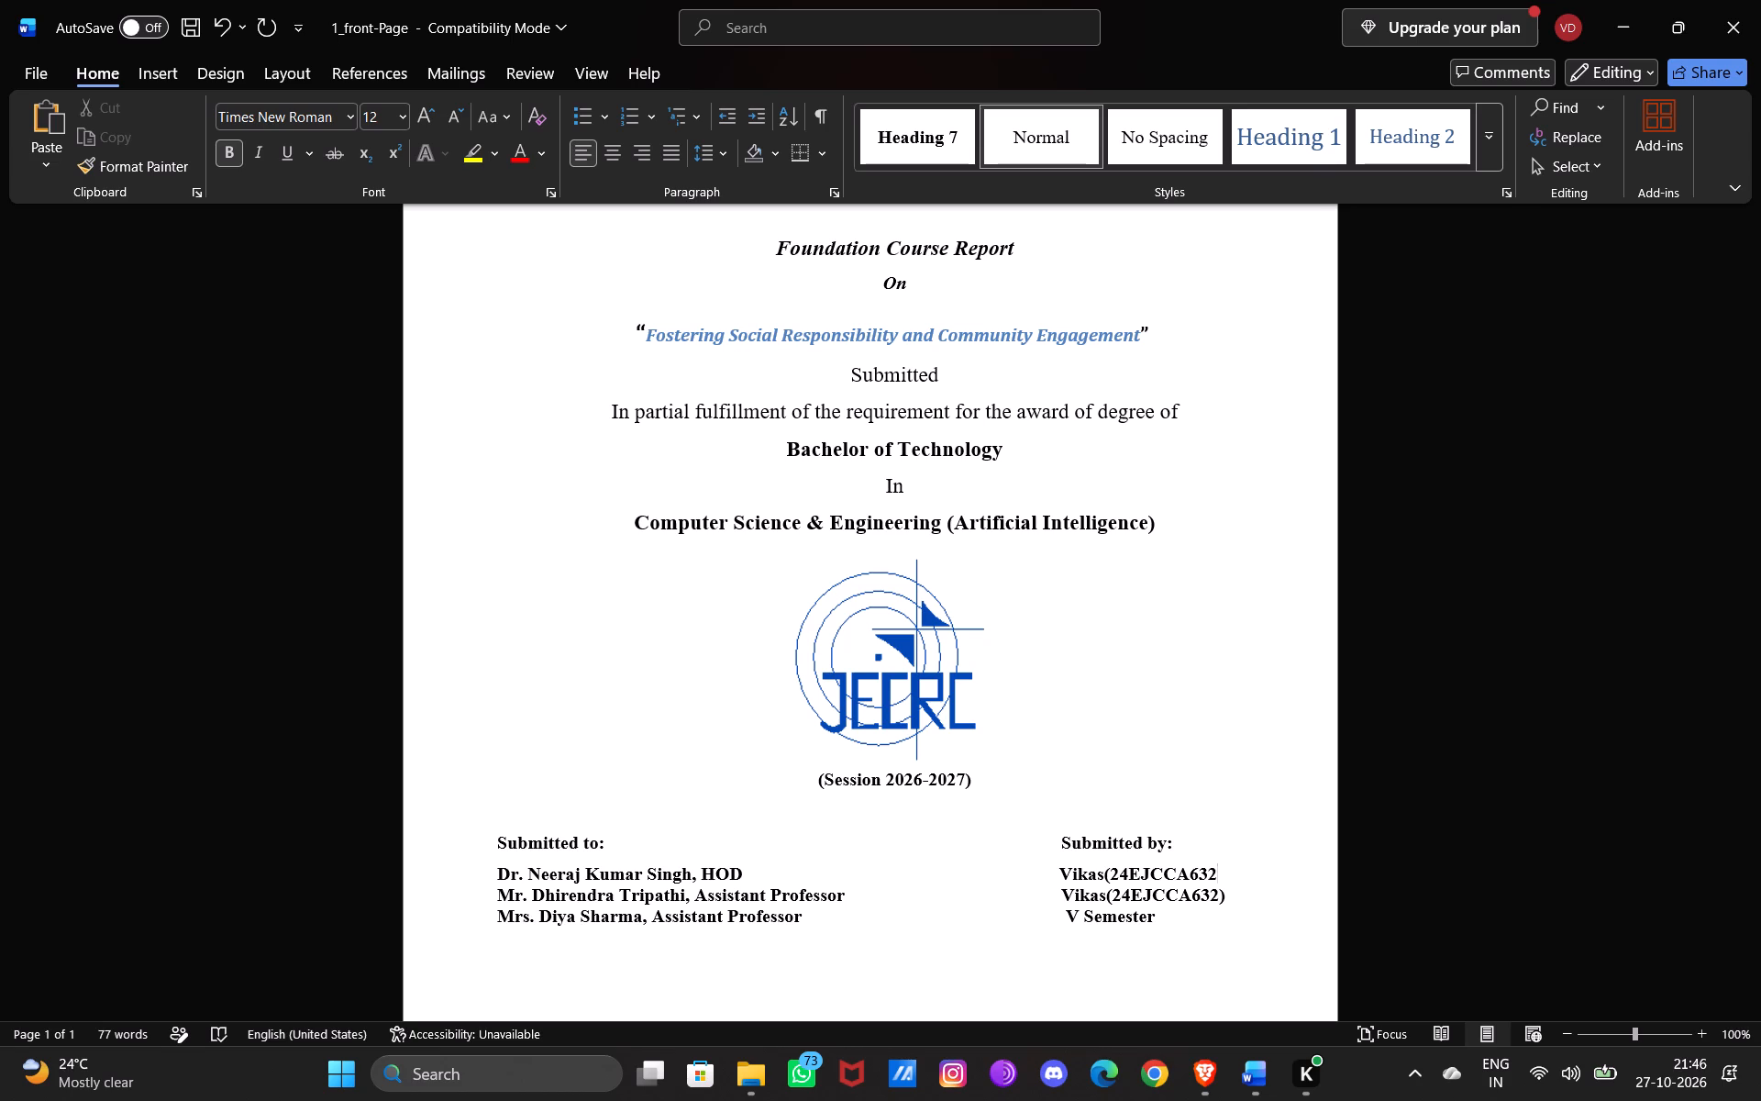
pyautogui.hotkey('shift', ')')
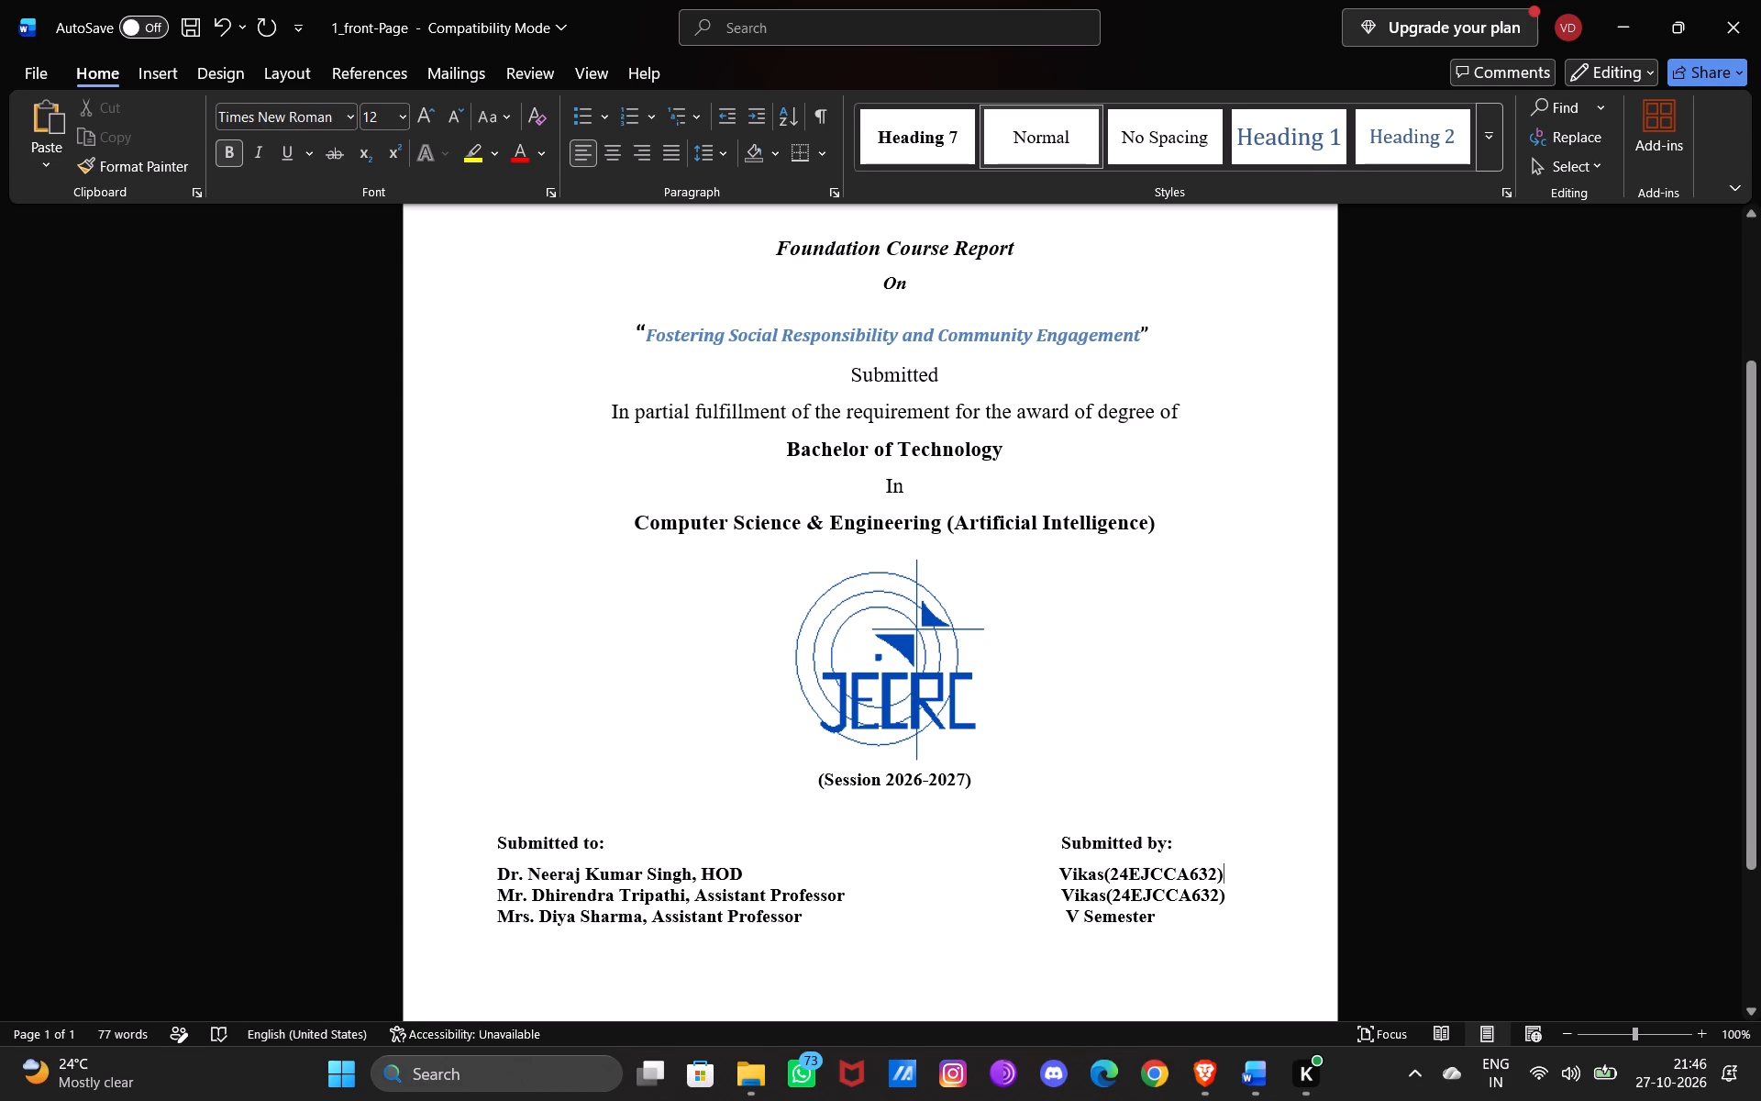
# Replace the student name and roll number on the first assistant professor's line with "V Semester".
pyautogui.moveTo(1226, 897); pyautogui.dragTo(1104, 893)
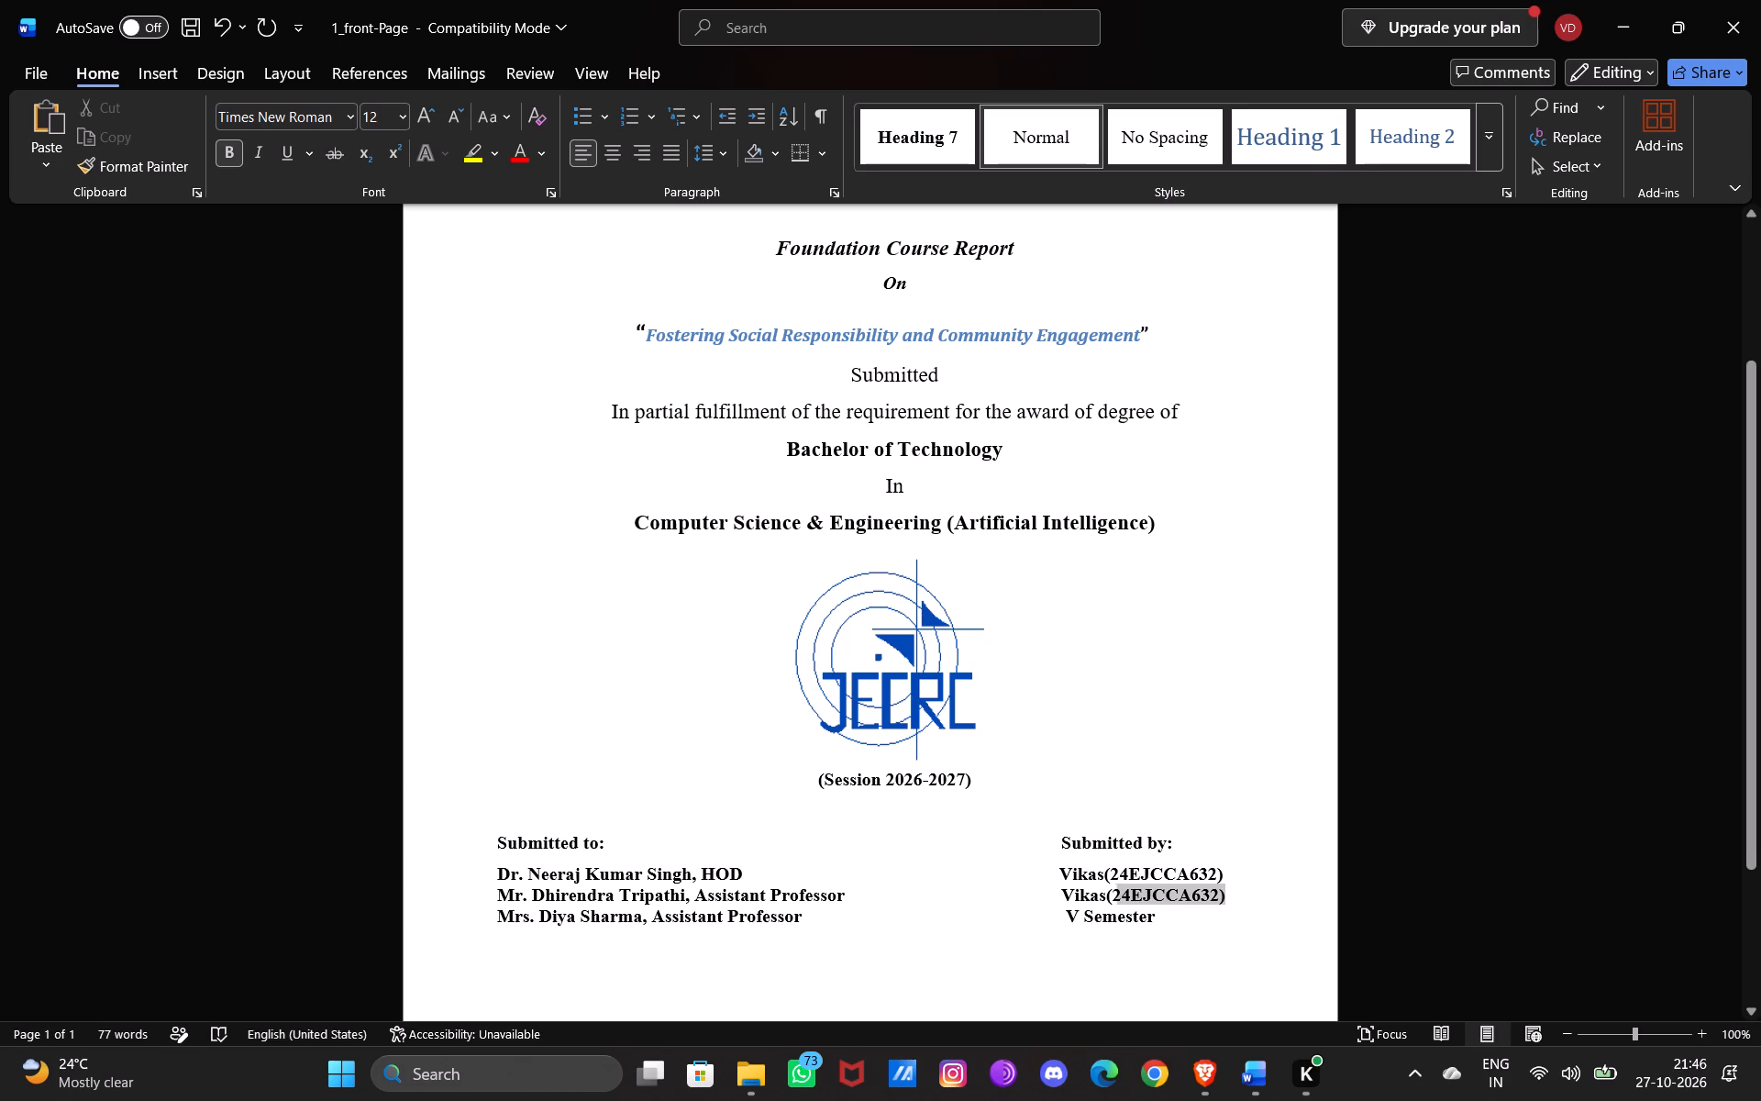
pyautogui.moveTo(1104, 893); pyautogui.dragTo(1069, 896)
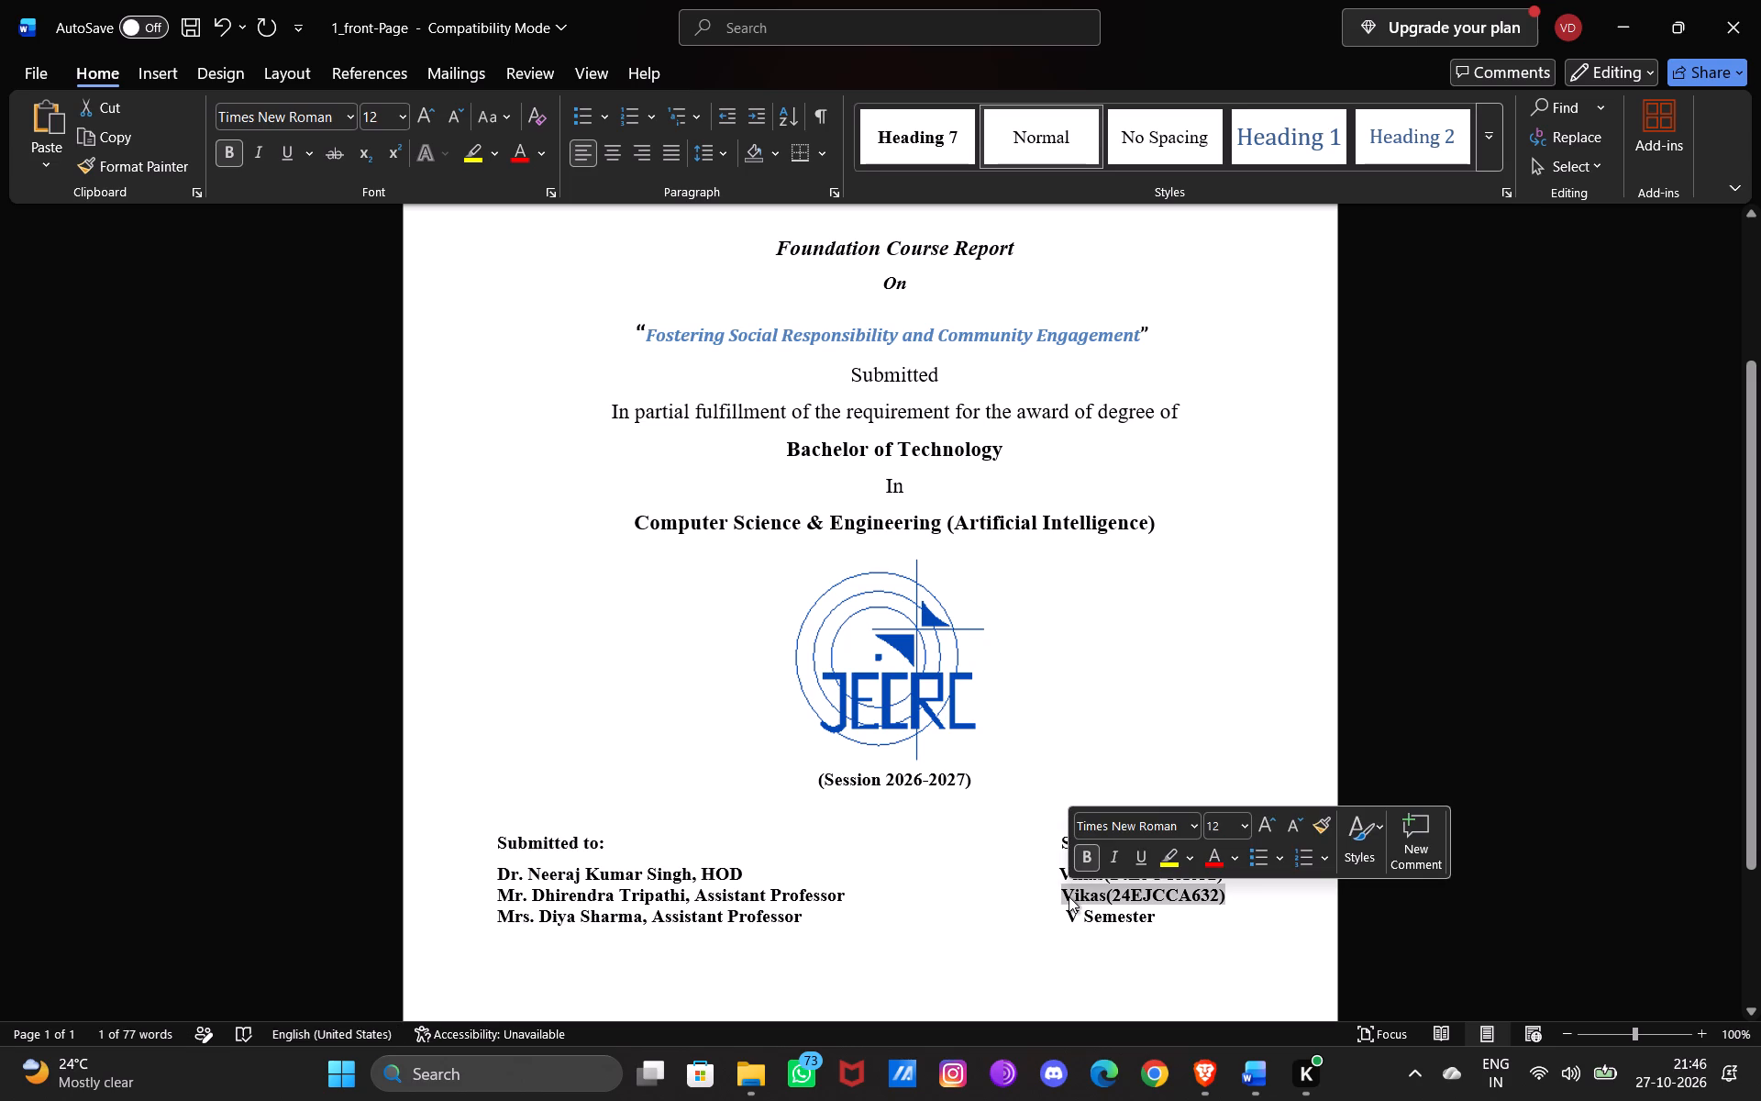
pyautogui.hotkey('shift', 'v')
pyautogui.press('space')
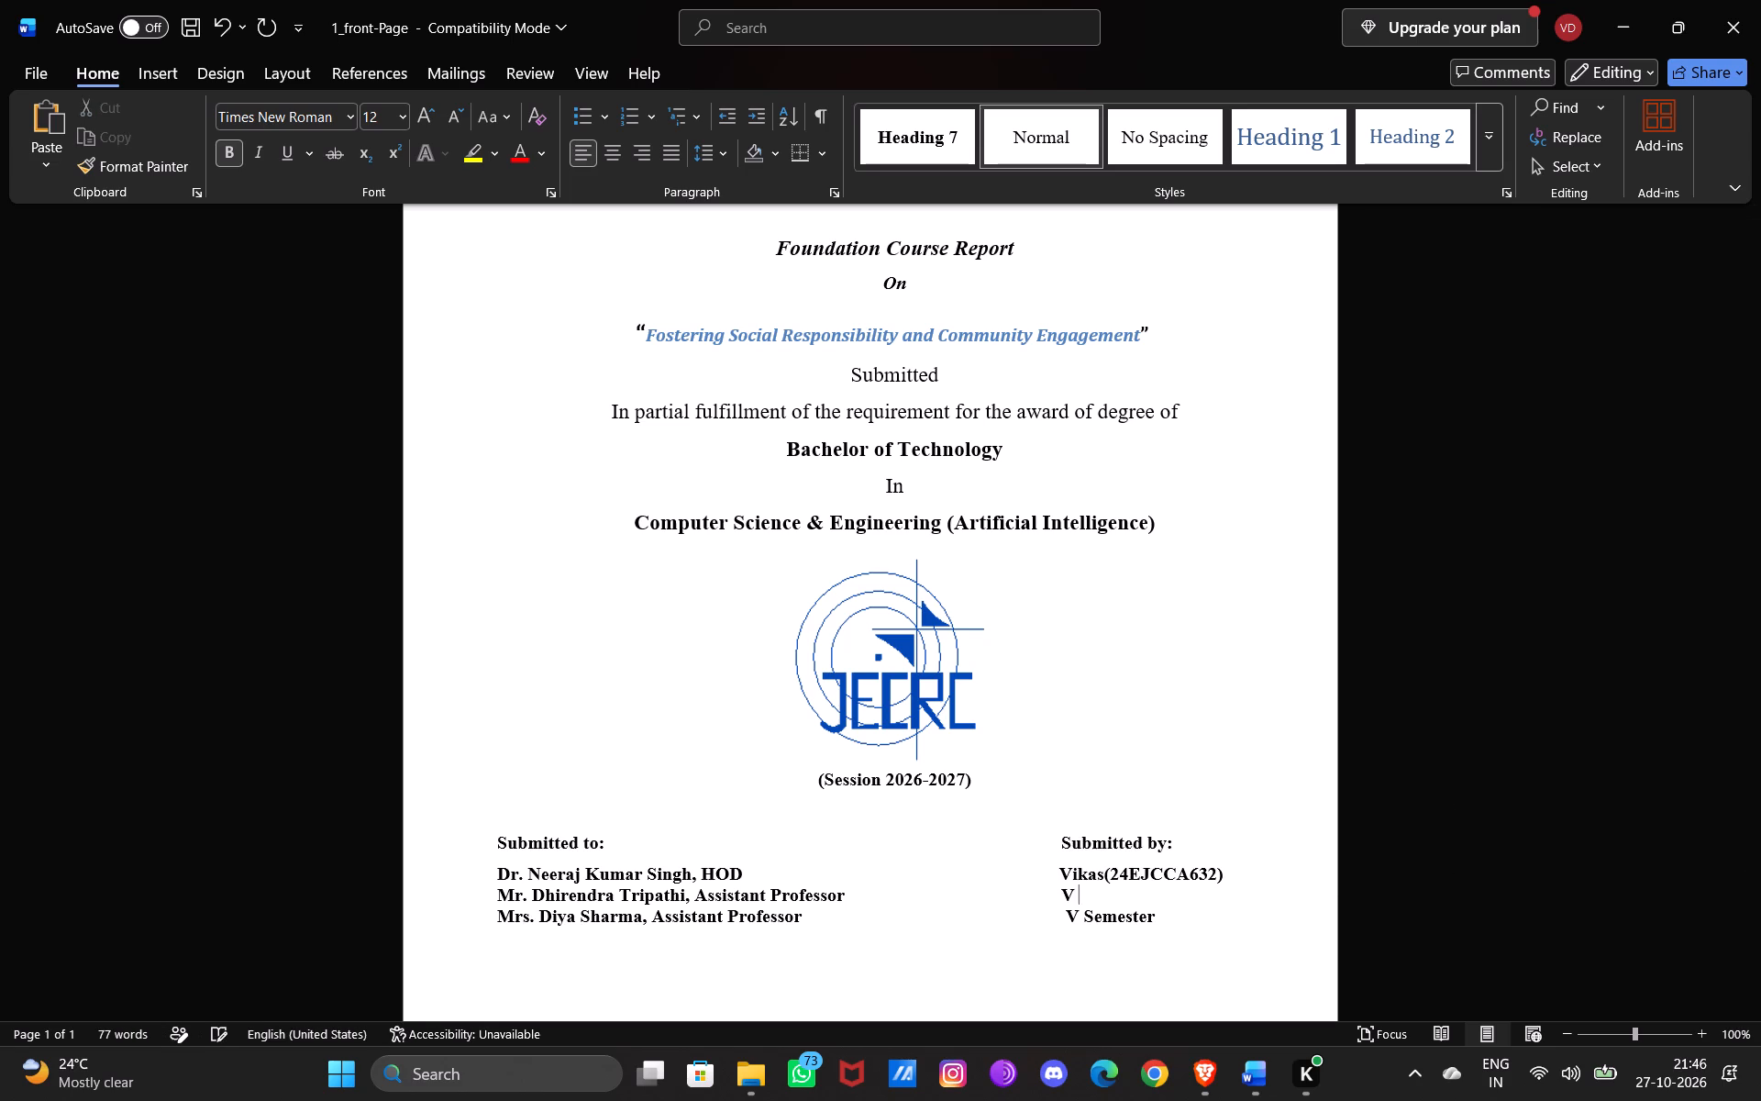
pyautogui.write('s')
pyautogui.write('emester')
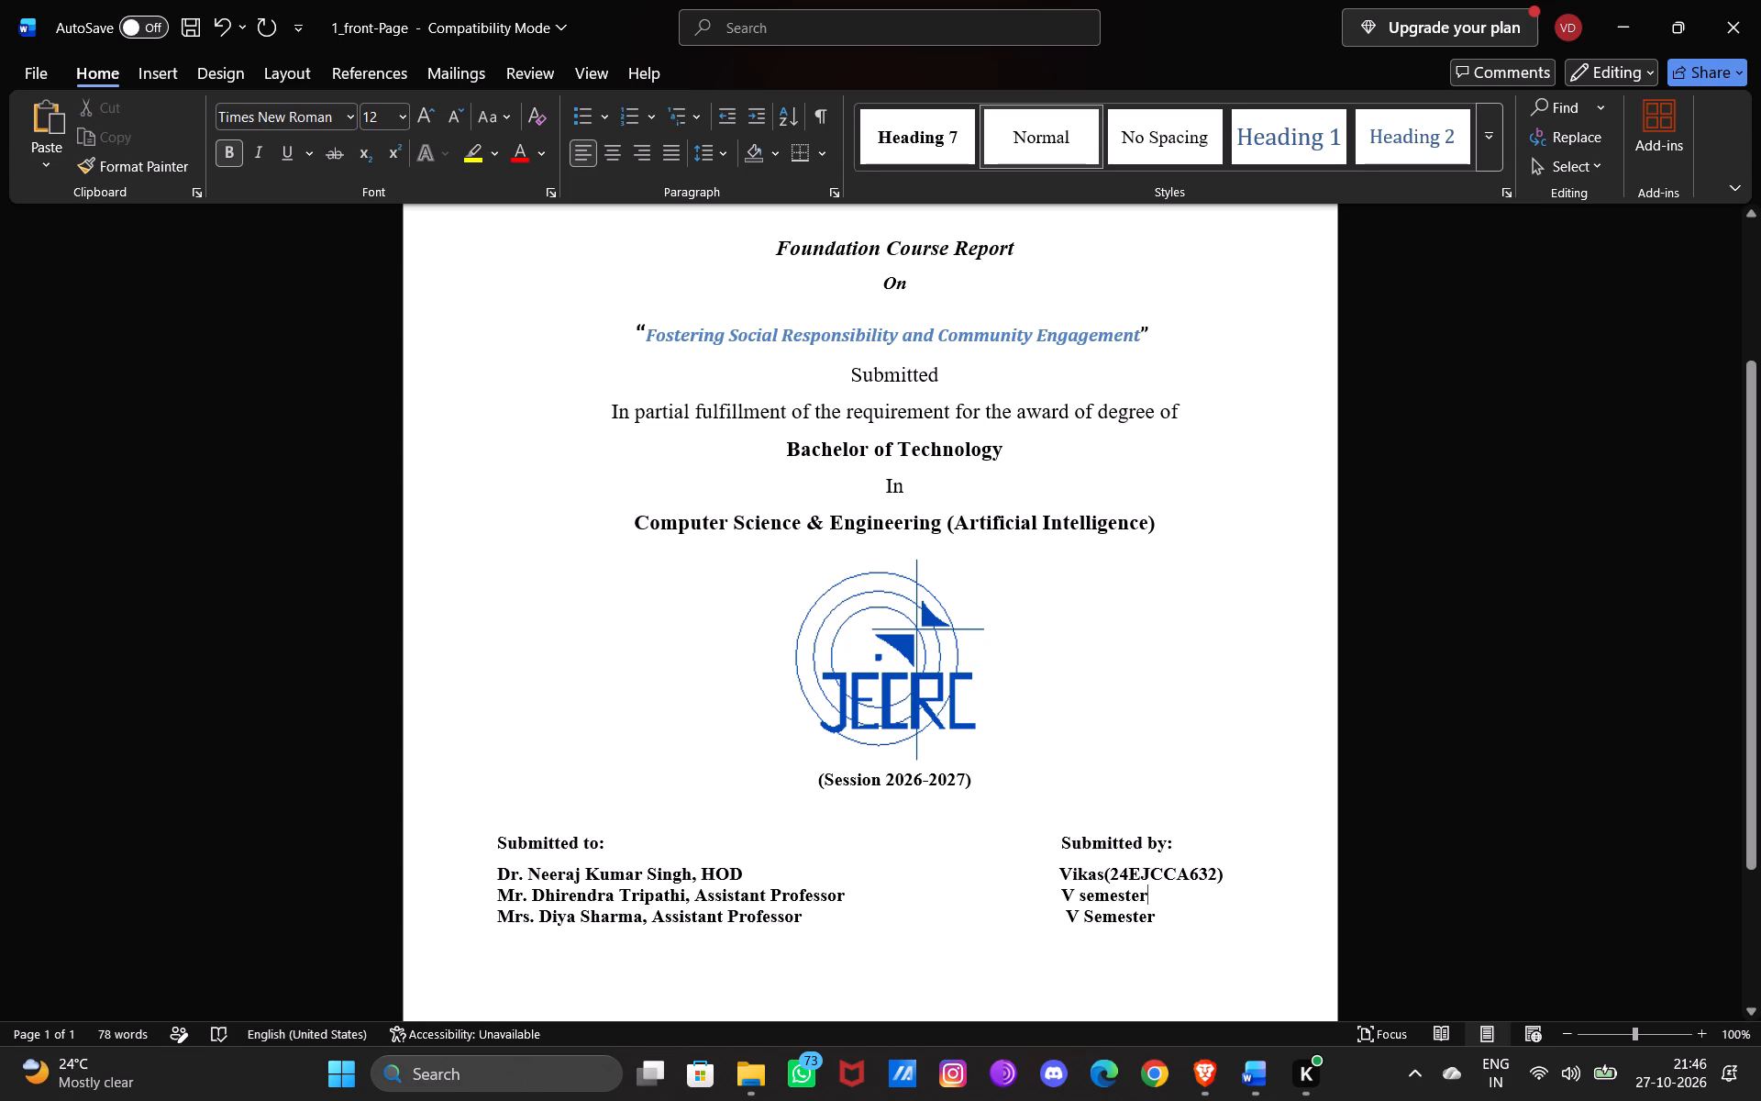
pyautogui.click(1084, 894)
pyautogui.press('BackSpace')
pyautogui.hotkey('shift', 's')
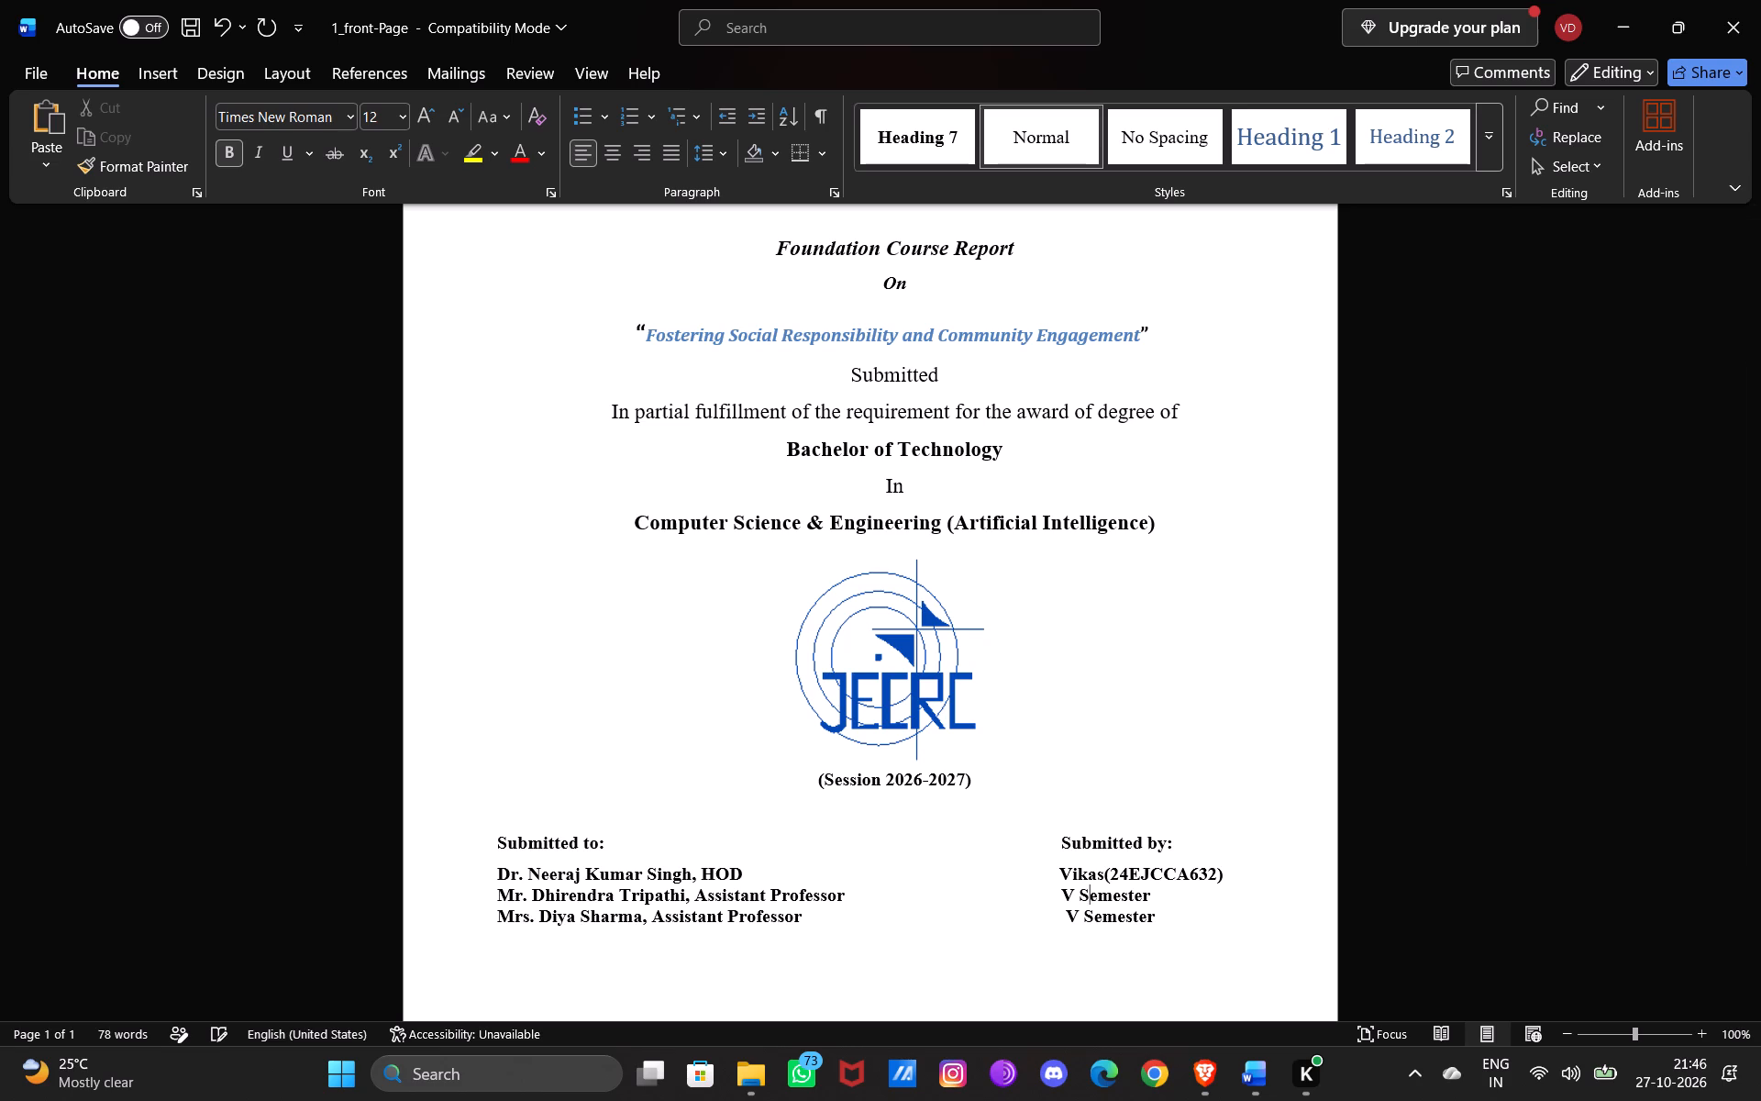
# Delete the duplicate "V Semester" text from the second assistant professor's line.
pyautogui.click(1154, 917)
pyautogui.press('BackSpace')
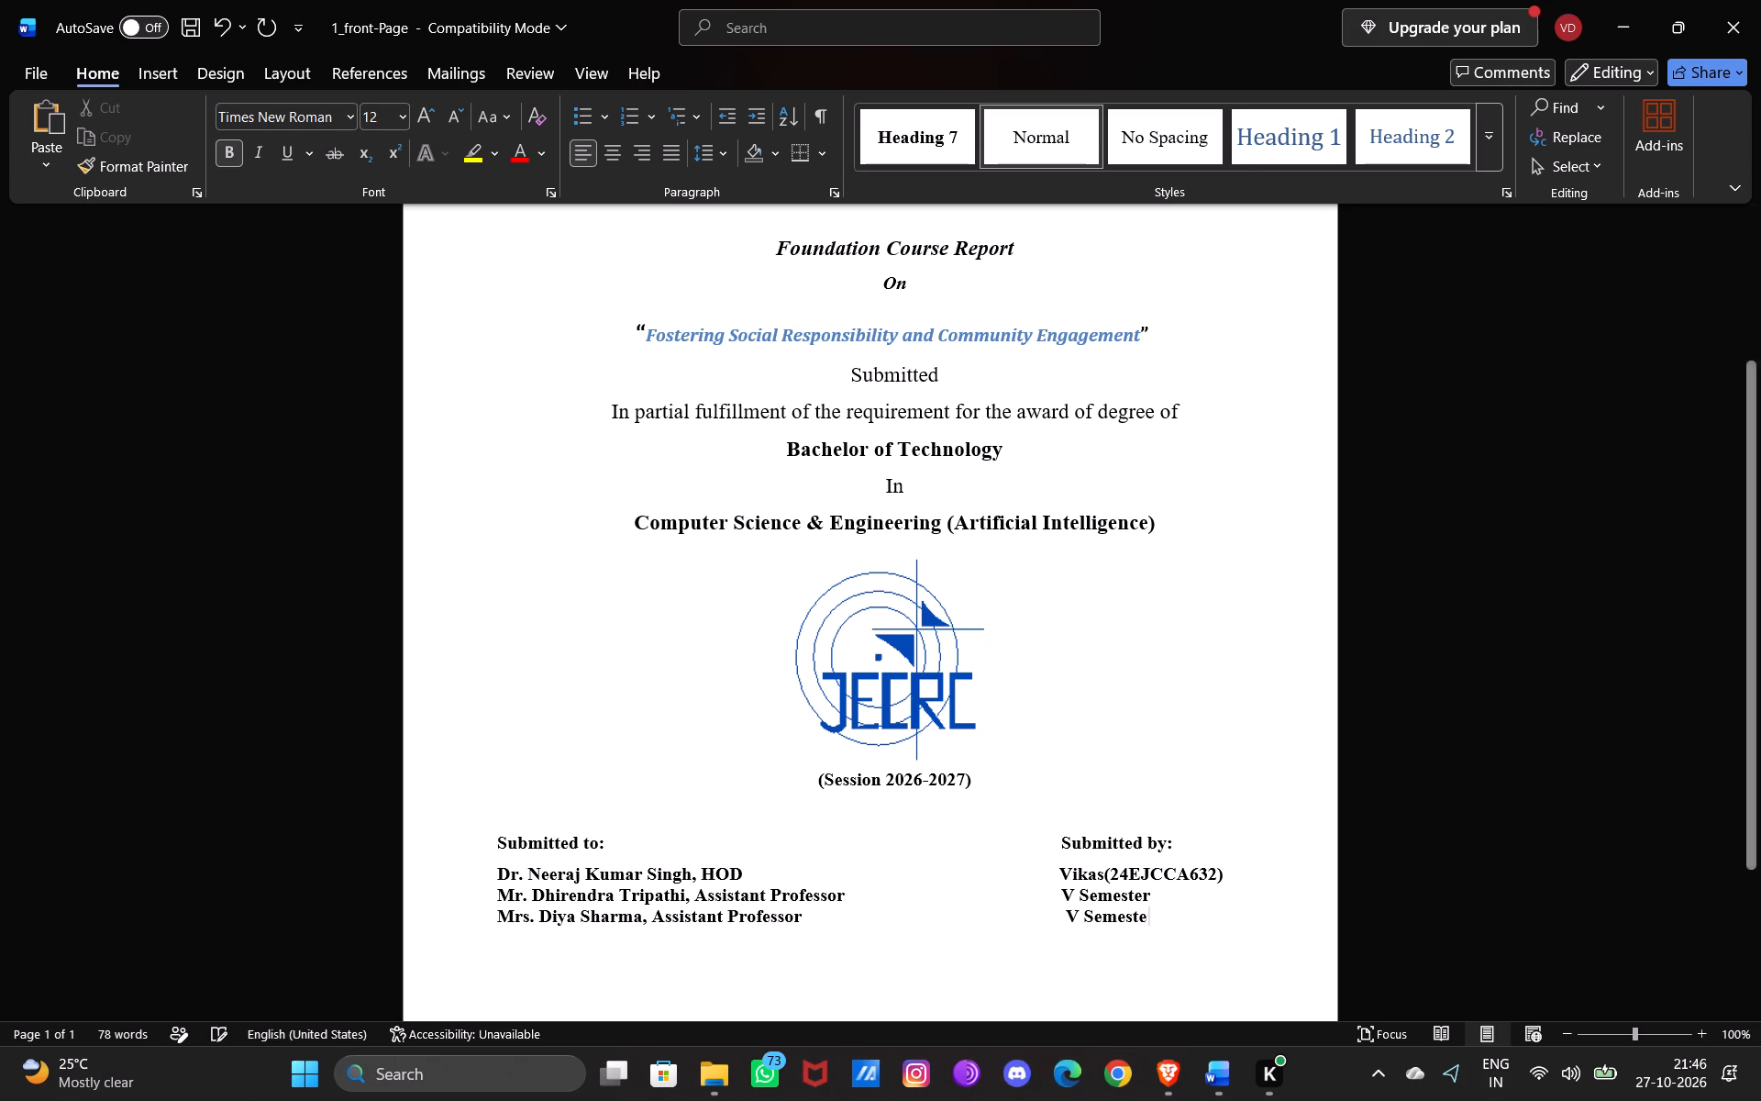
pyautogui.press('BackSpace')
pyautogui.press('BackSpace')
pyautogui.press('BackSpace')
pyautogui.press('BackSpace')
pyautogui.press('BackSpace')
pyautogui.press('BackSpace')
pyautogui.press('BackSpace')
pyautogui.press('BackSpace')
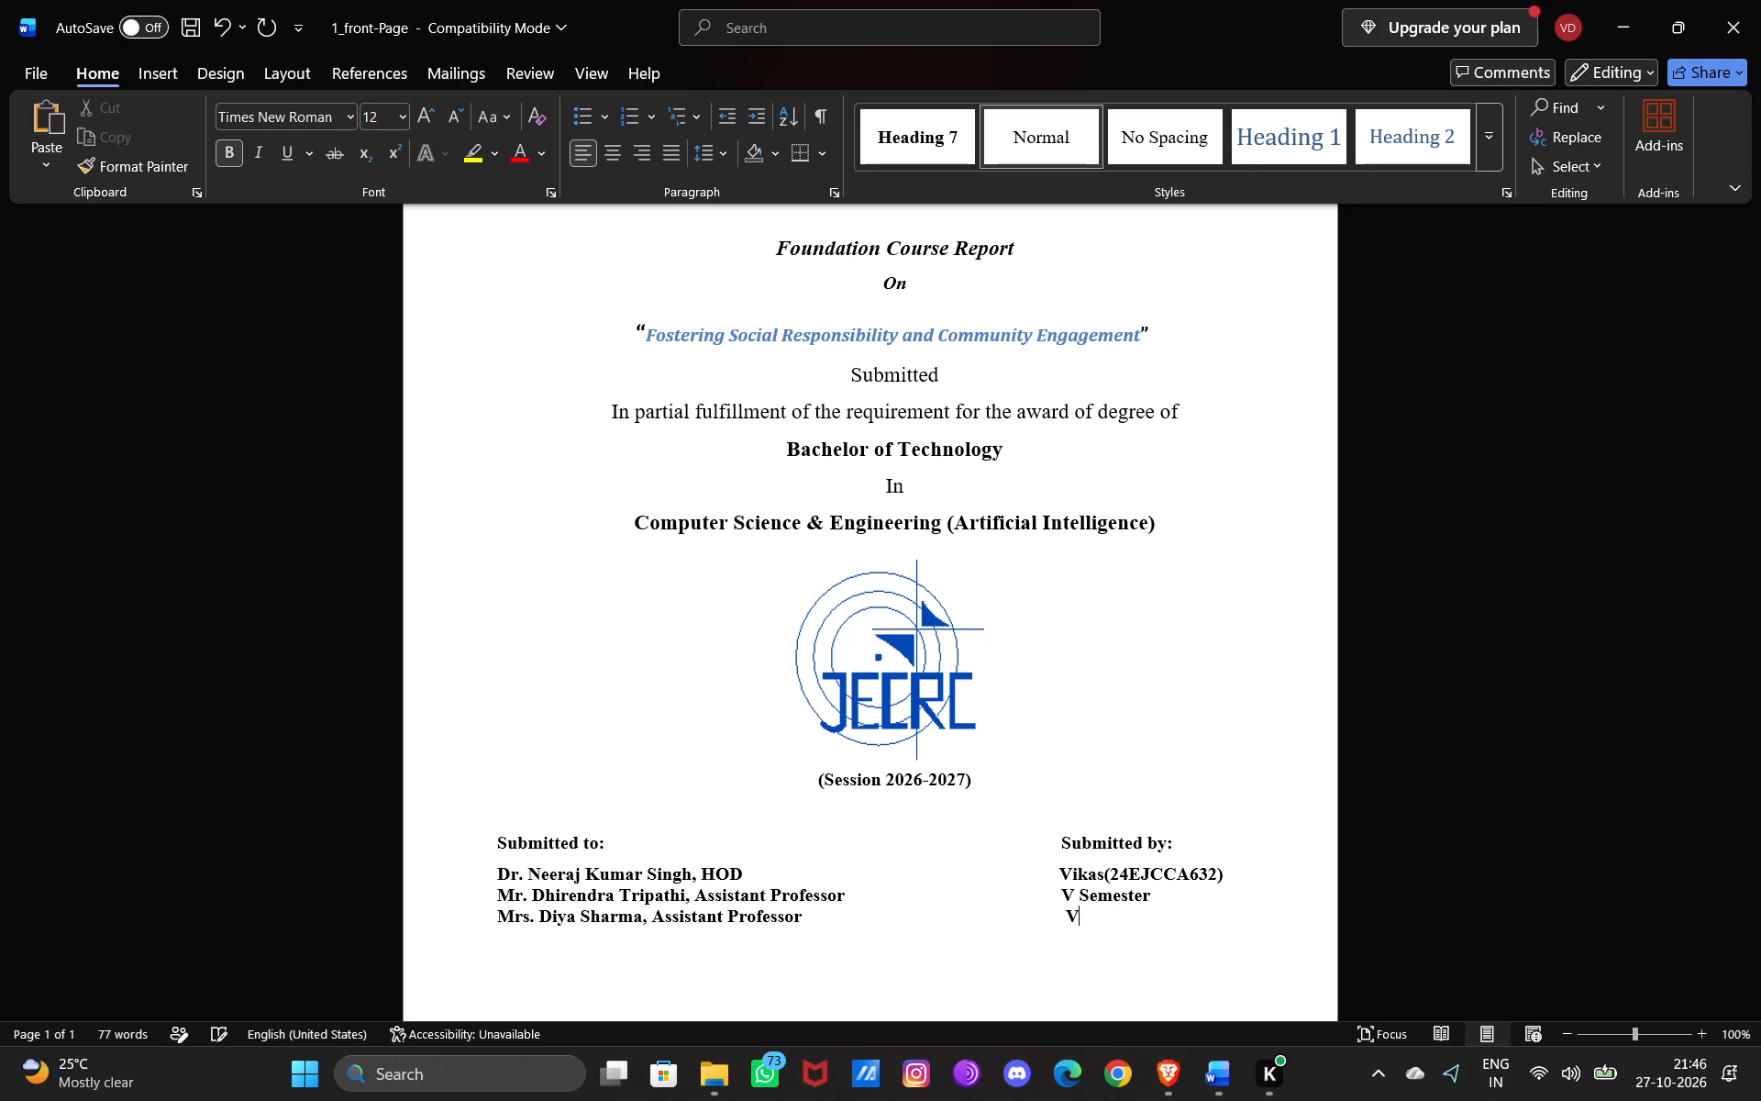
pyautogui.press('BackSpace')
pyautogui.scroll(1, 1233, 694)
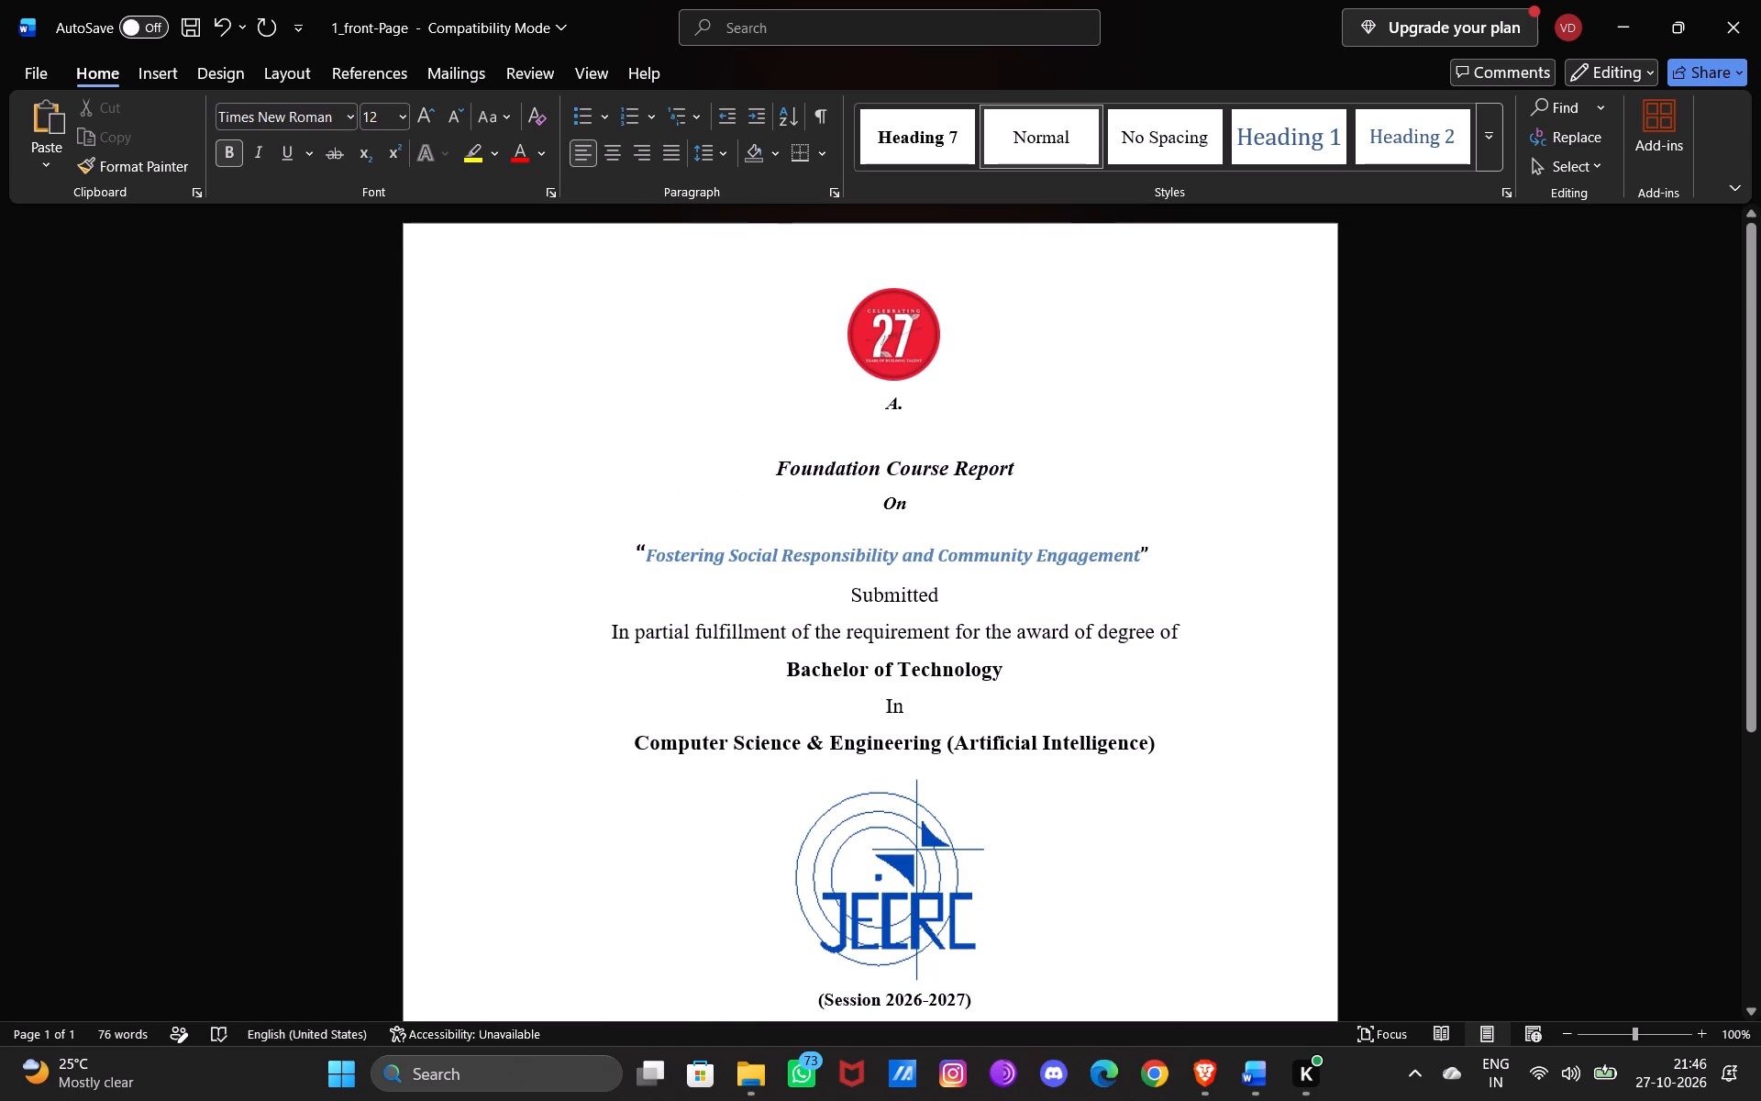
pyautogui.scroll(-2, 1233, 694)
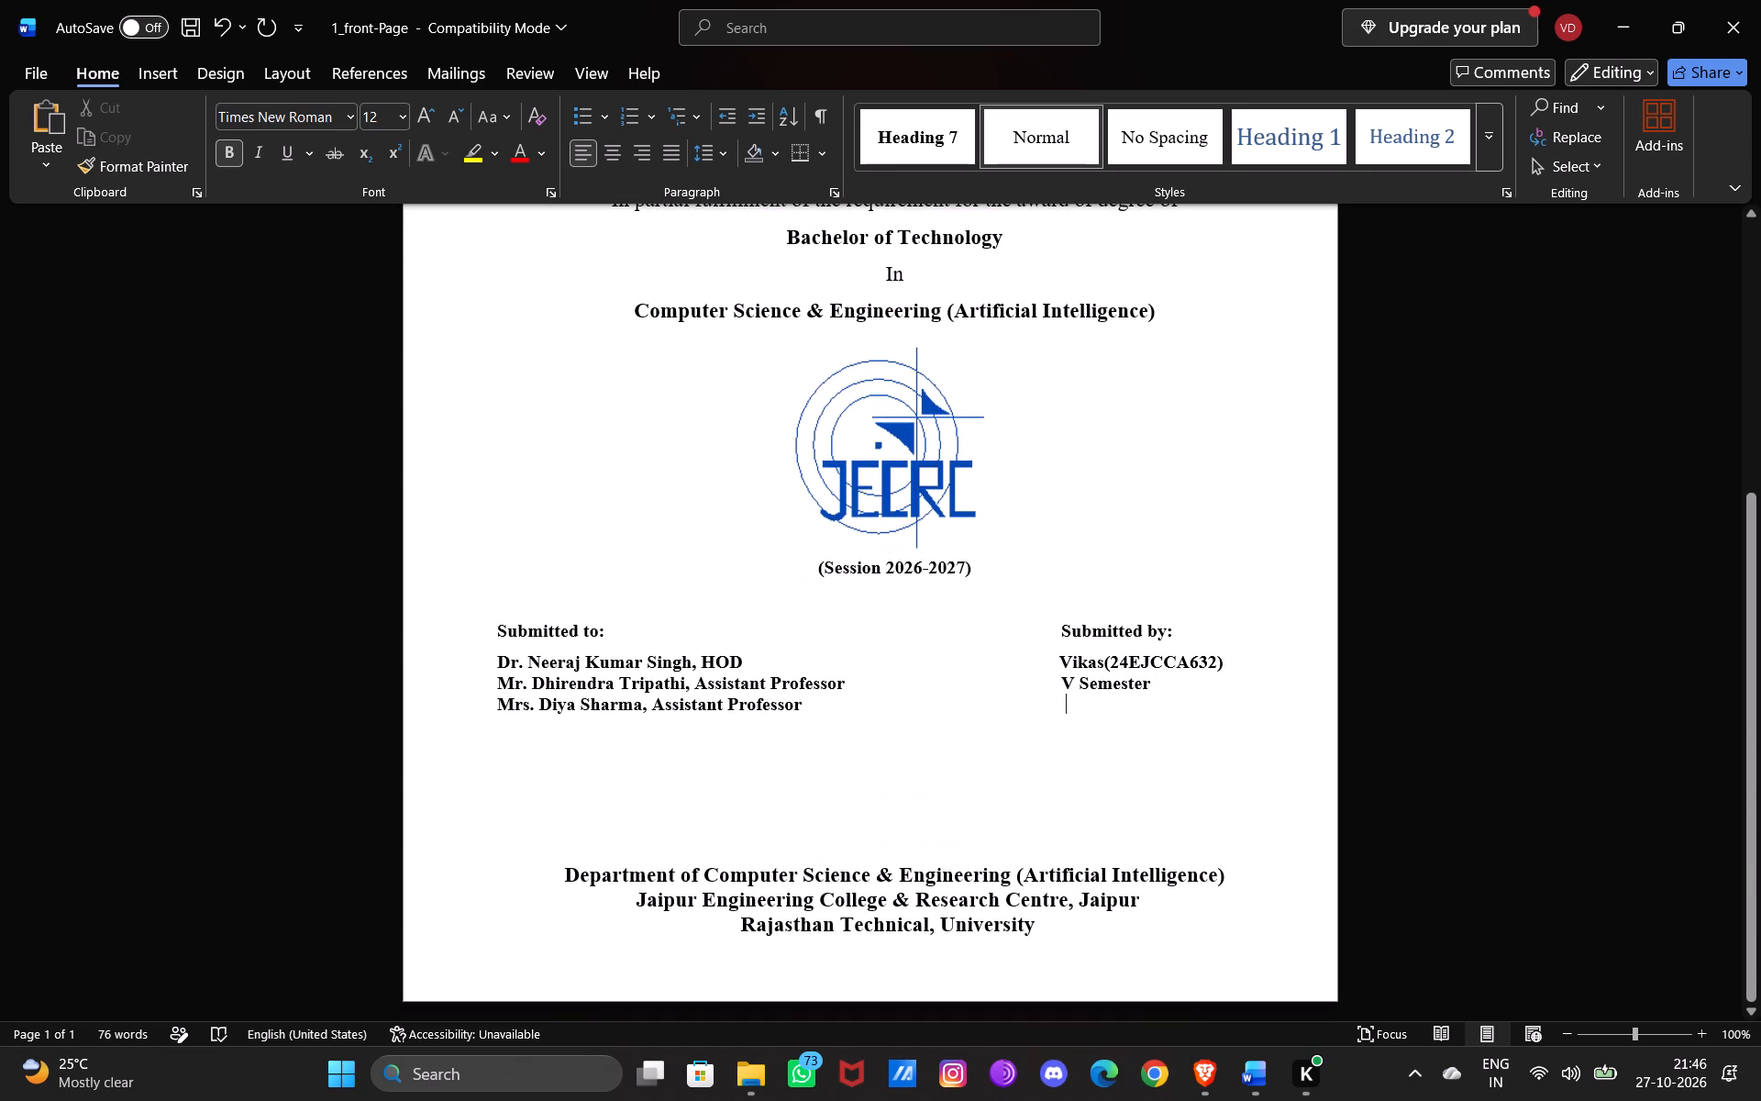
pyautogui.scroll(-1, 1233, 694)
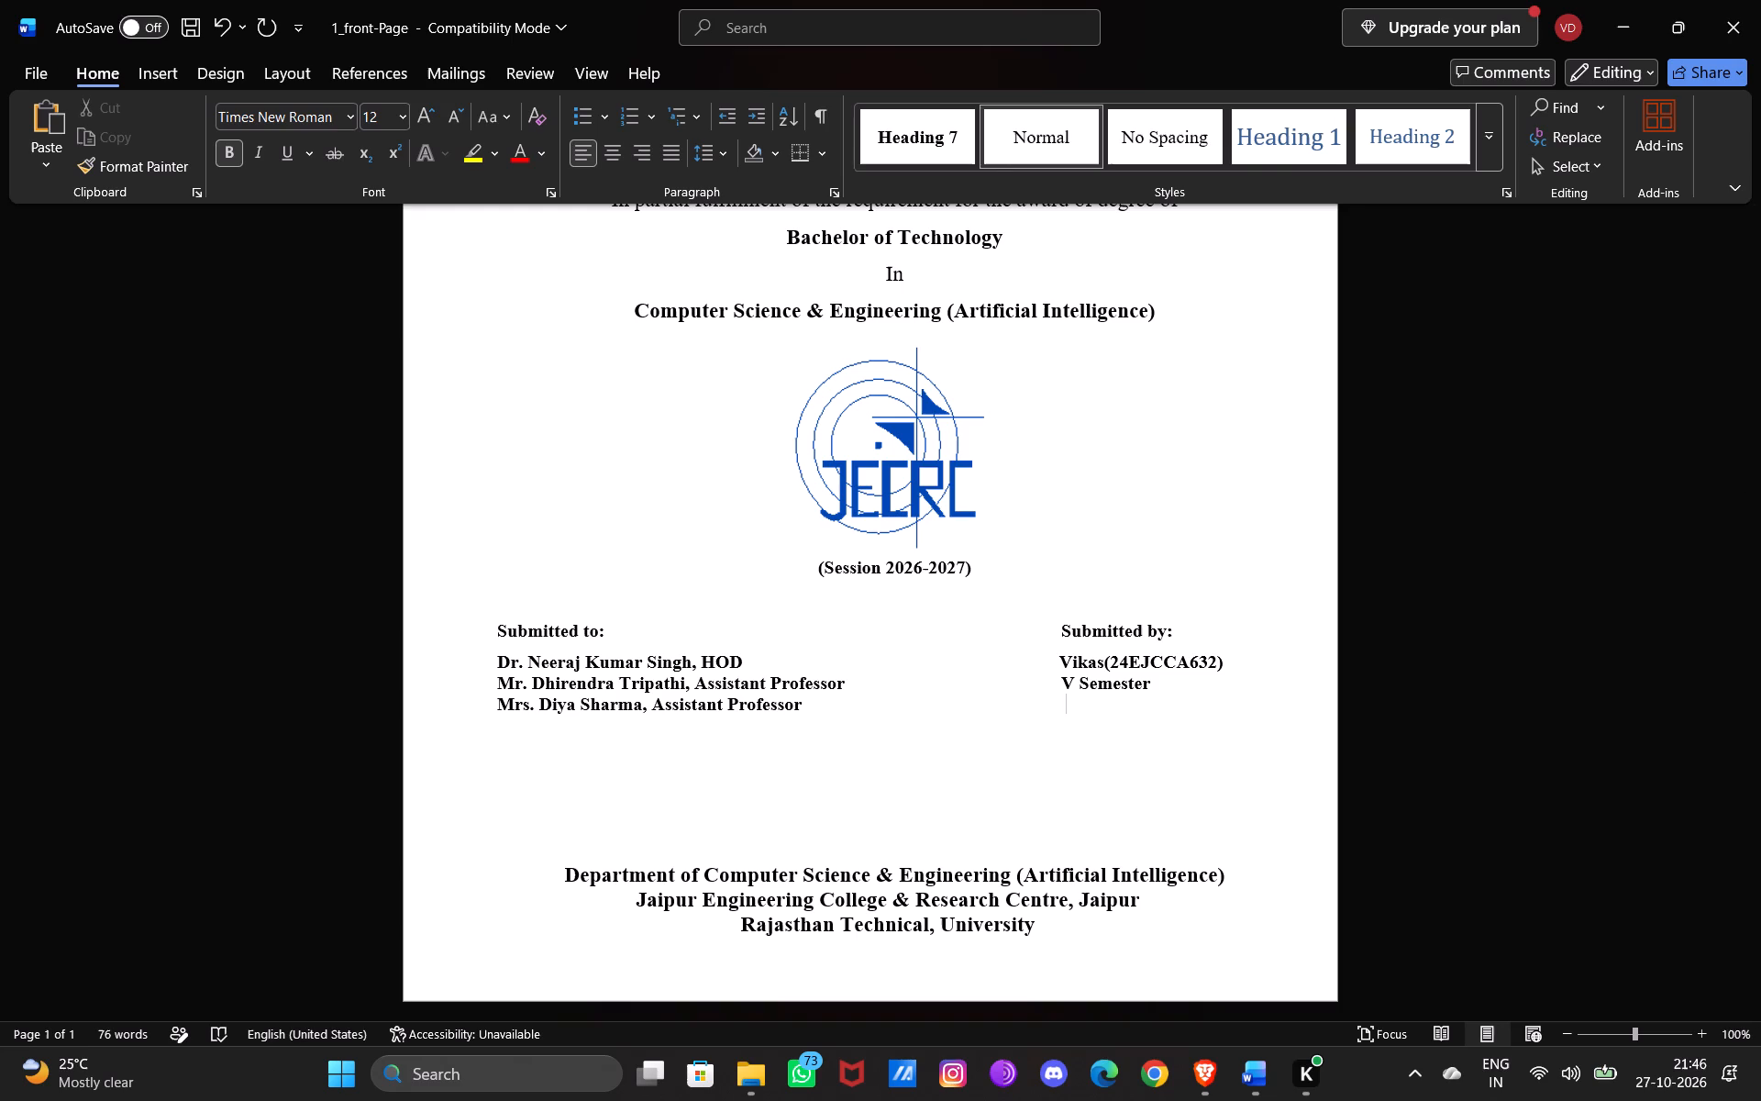
# Save the completed front page document and close it.
pyautogui.hotkey('ctrl', 's')
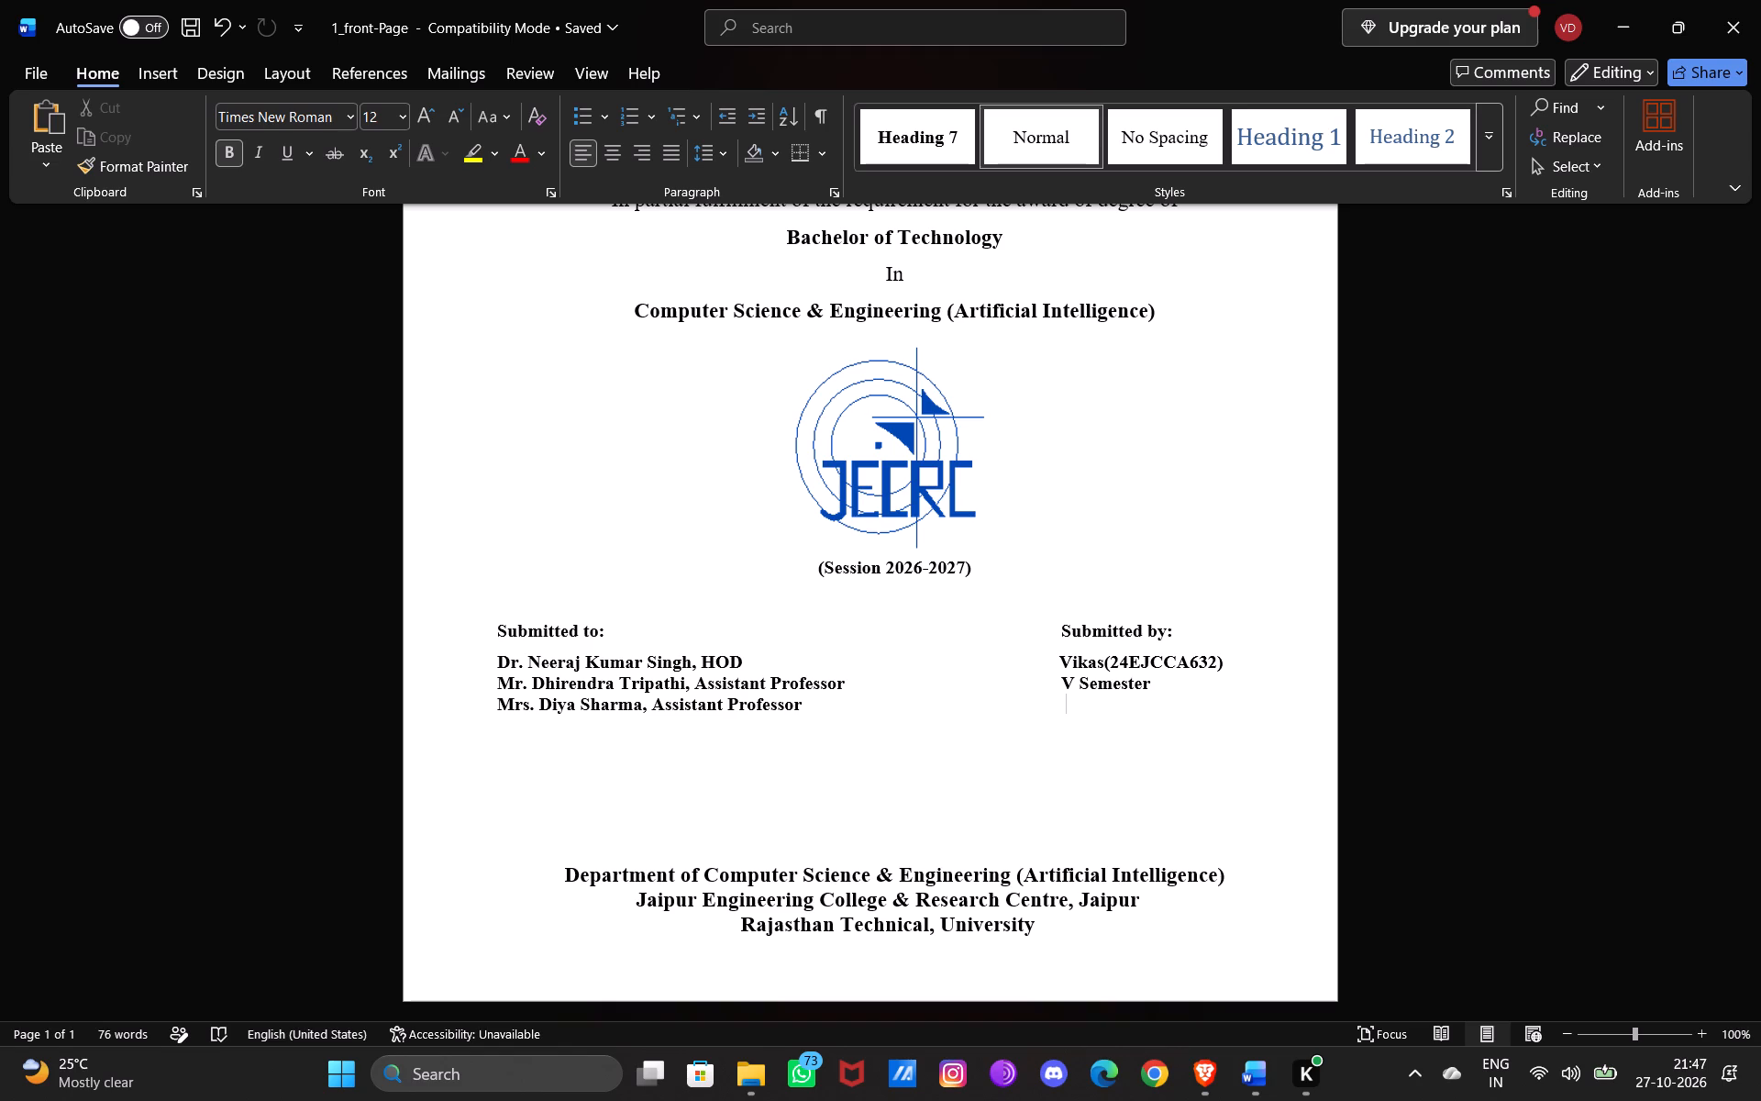
pyautogui.hotkey('ctrl', 's')
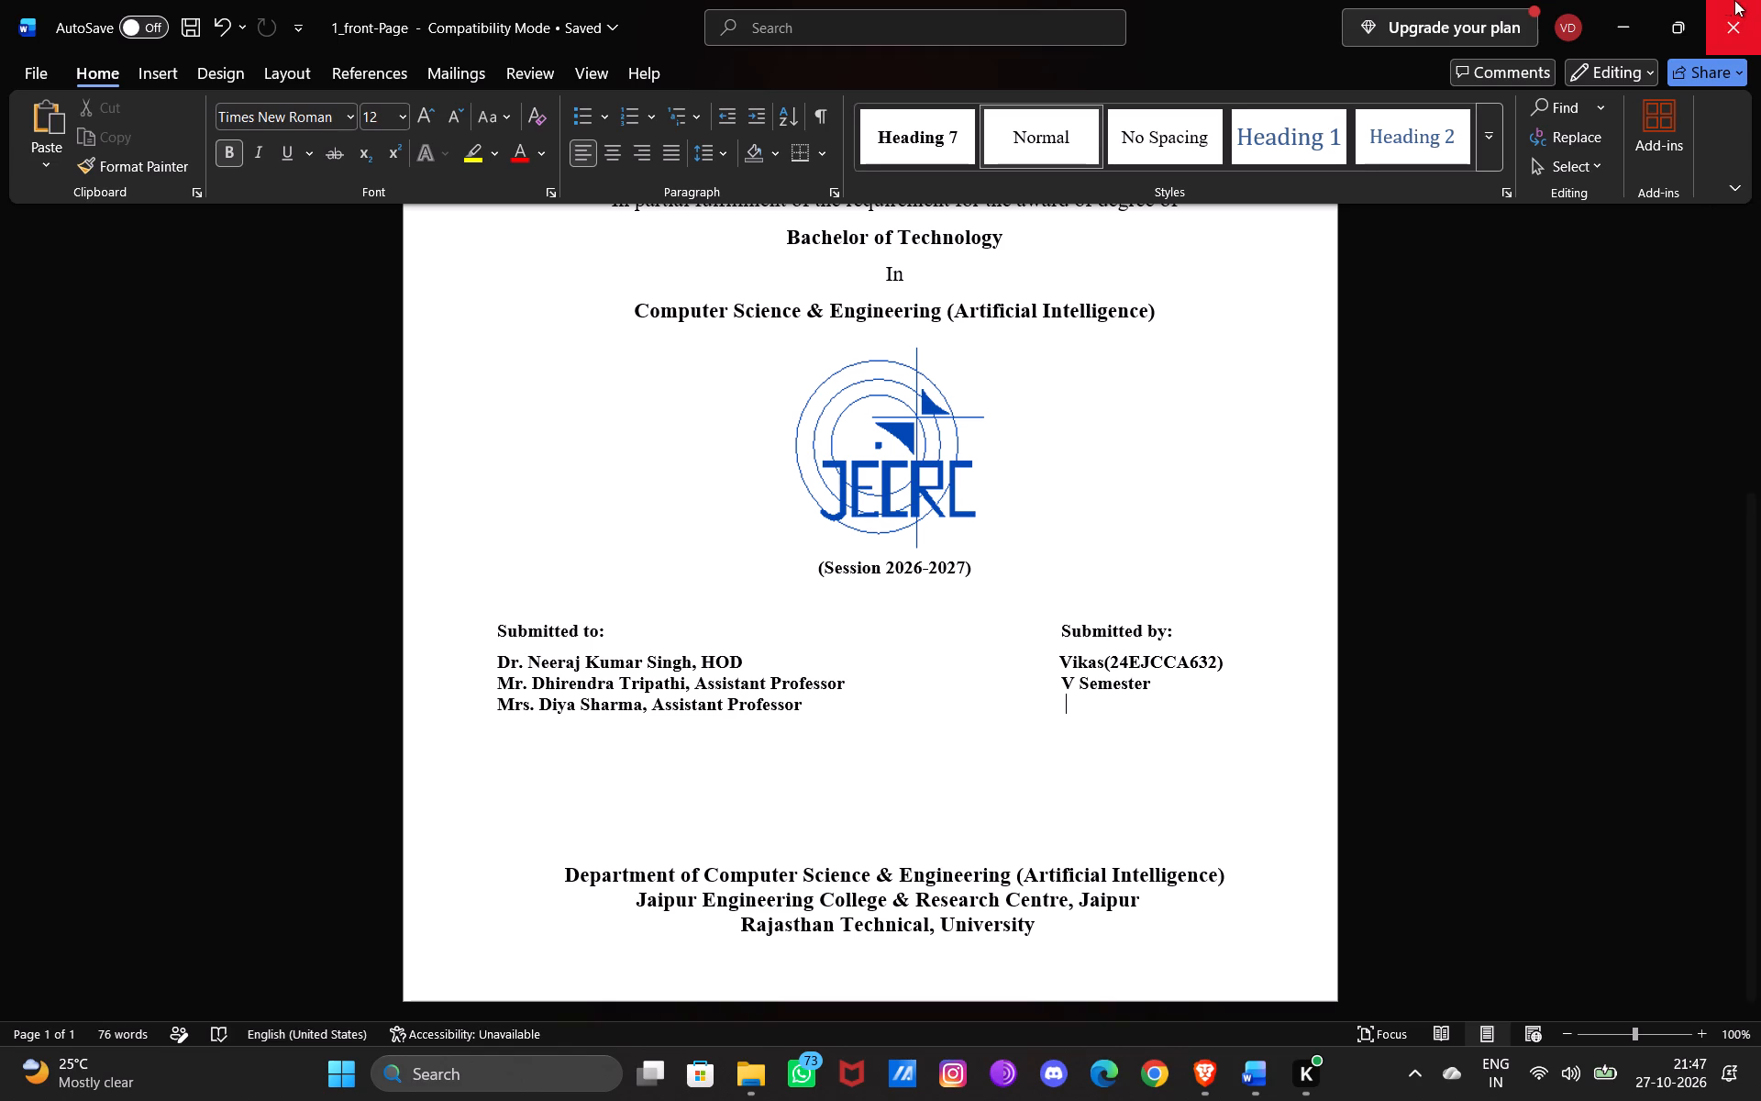
pyautogui.click(1725, 0)
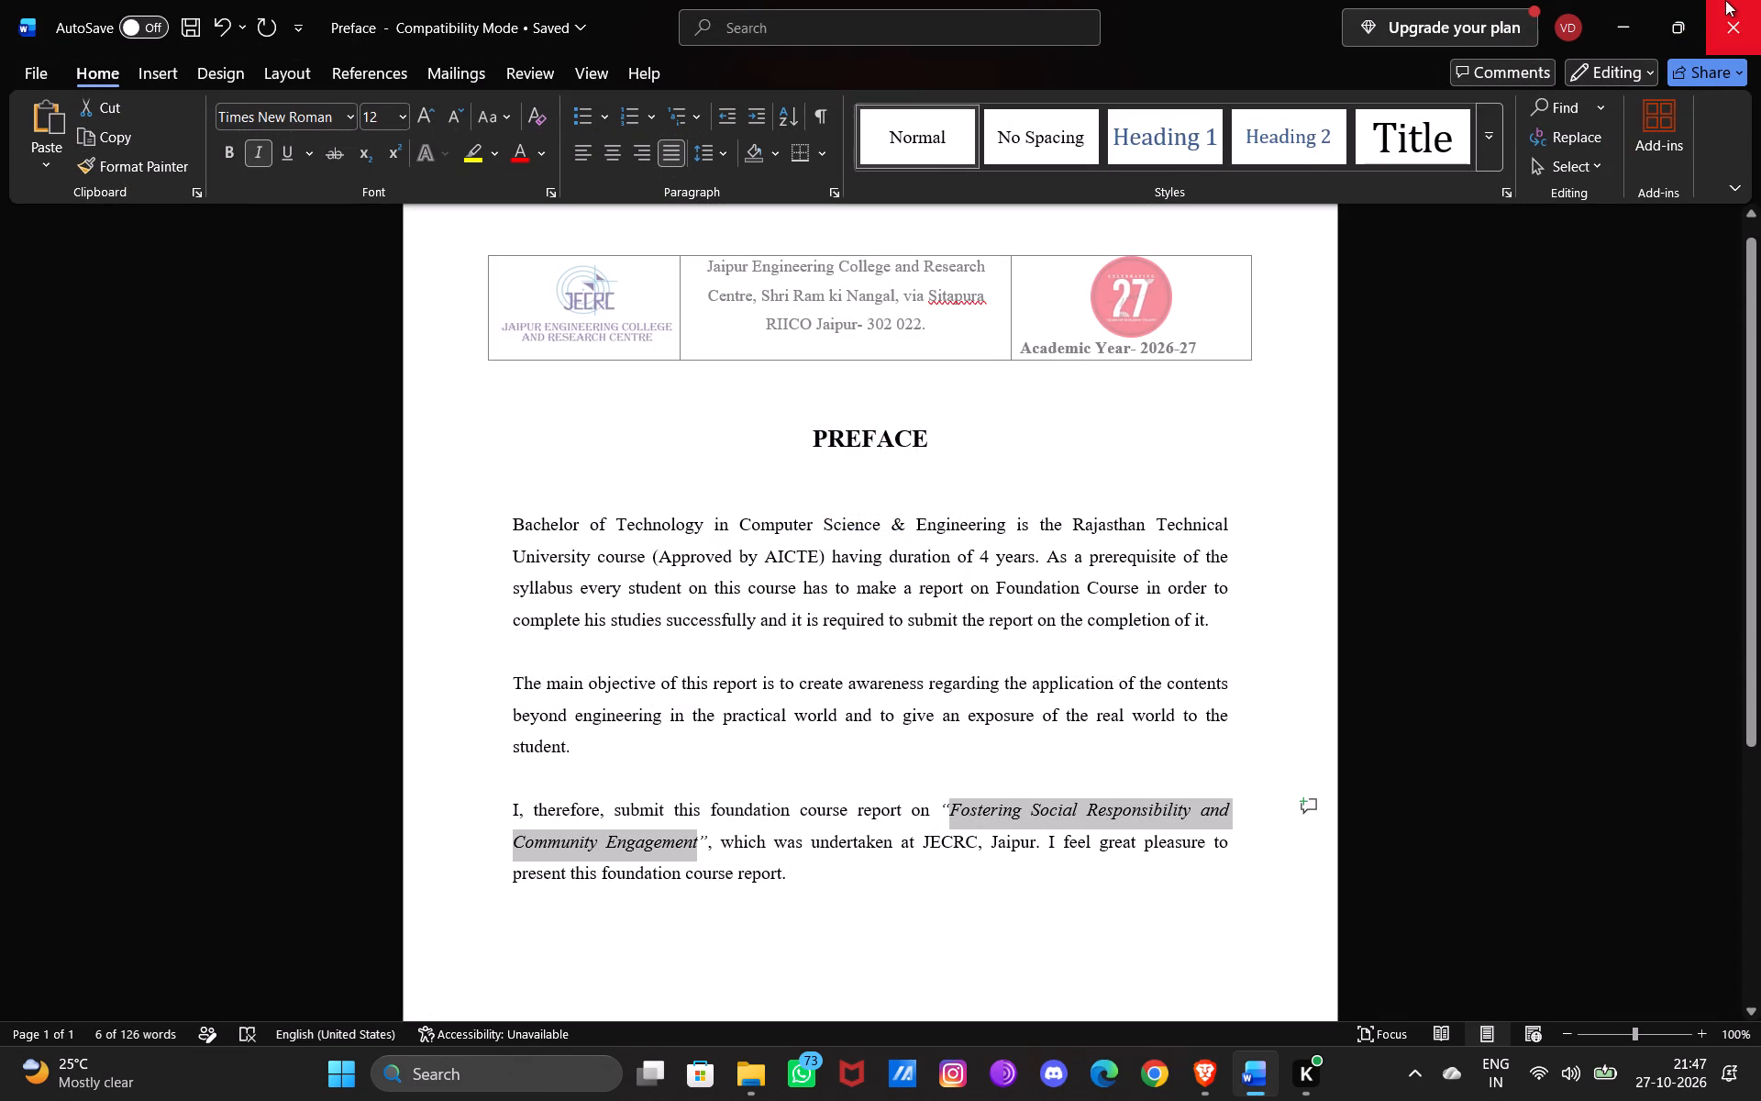
# Check the end of the Preface document and close it.
pyautogui.scroll(-6, 1423, 639)
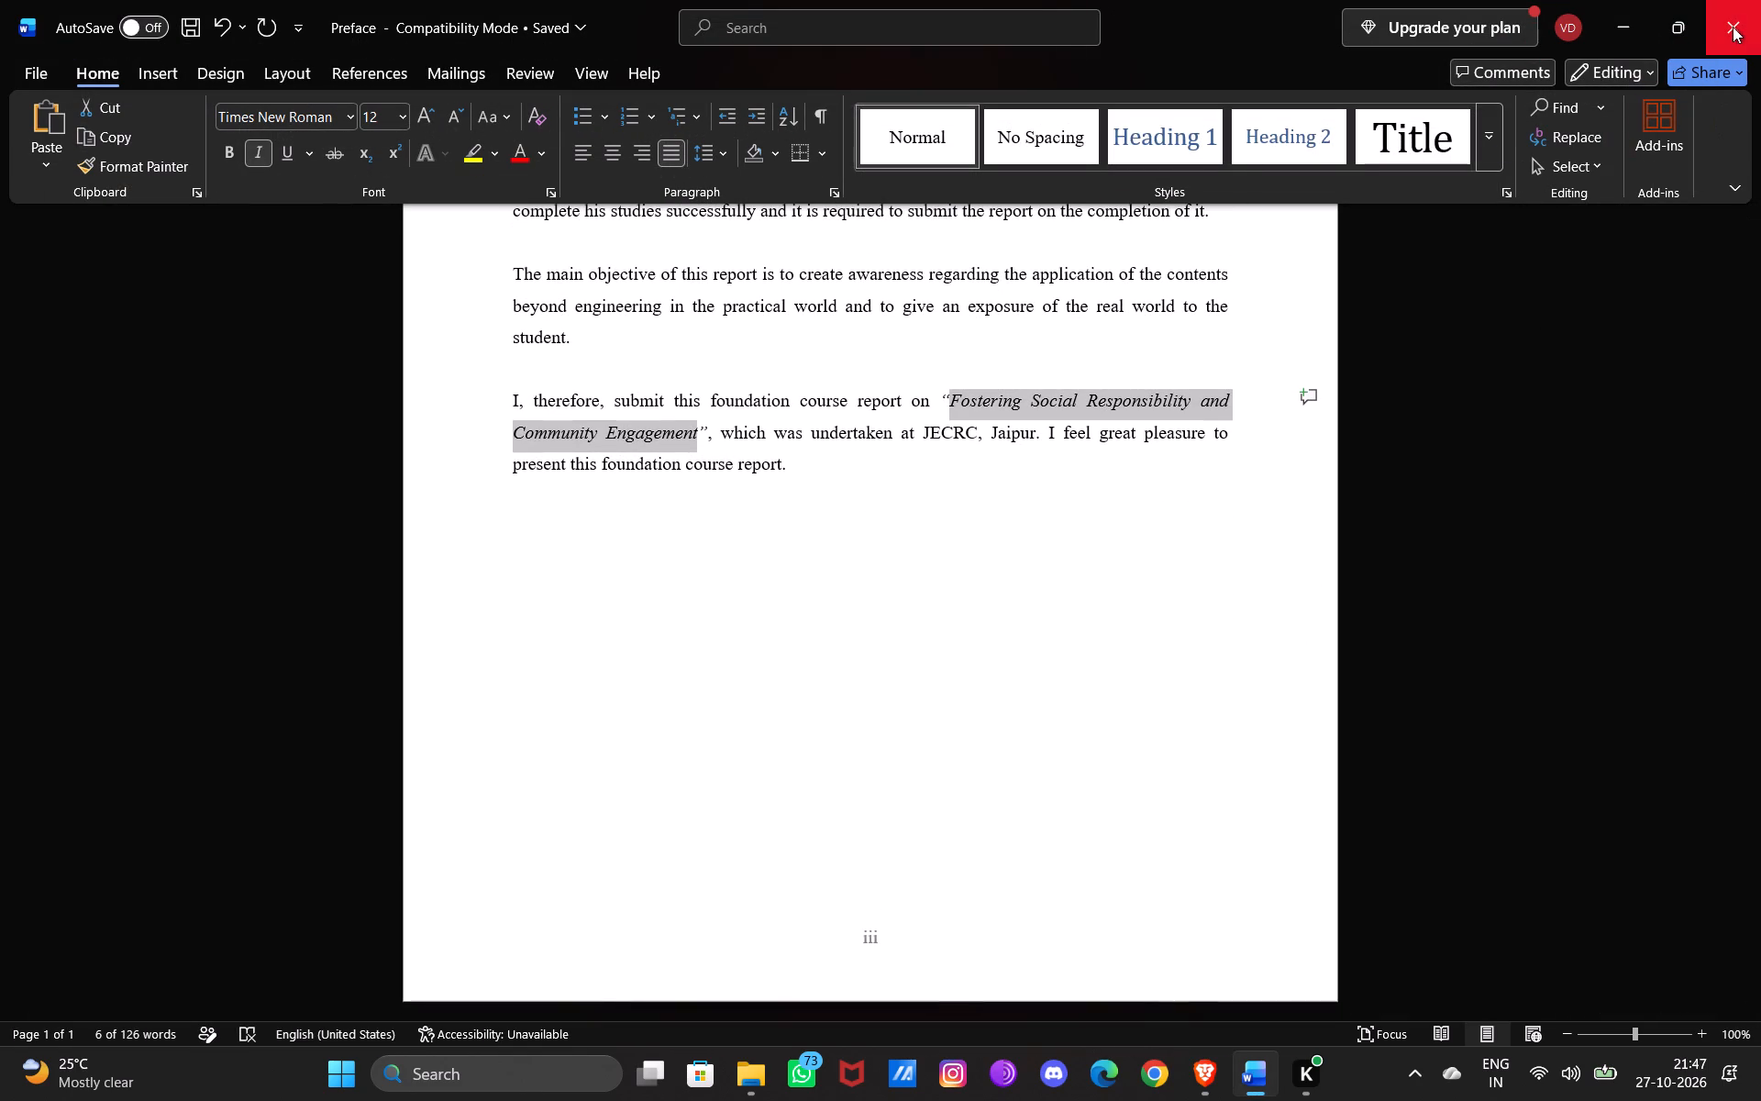
pyautogui.click(1733, 14)
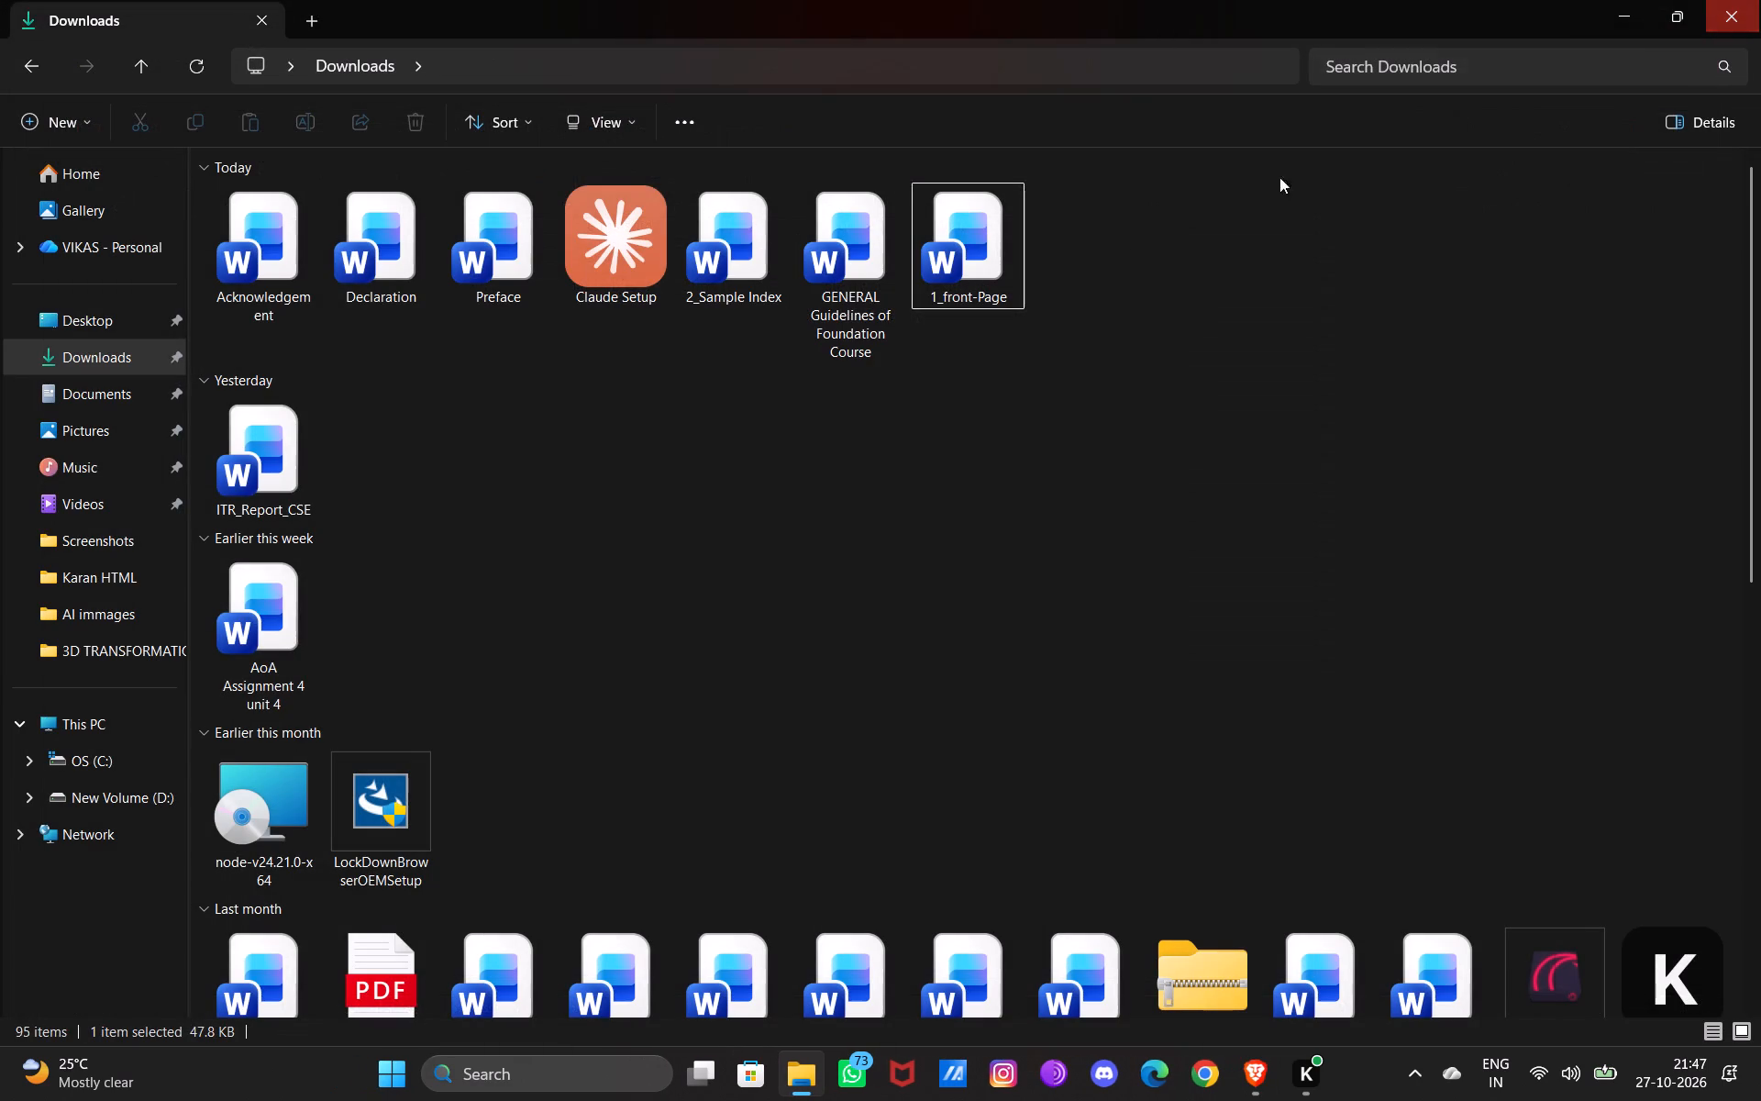
# Open the Preface and Declaration documents from the Downloads folder to review them, returning to the folder.
pyautogui.doubleClick(482, 253)
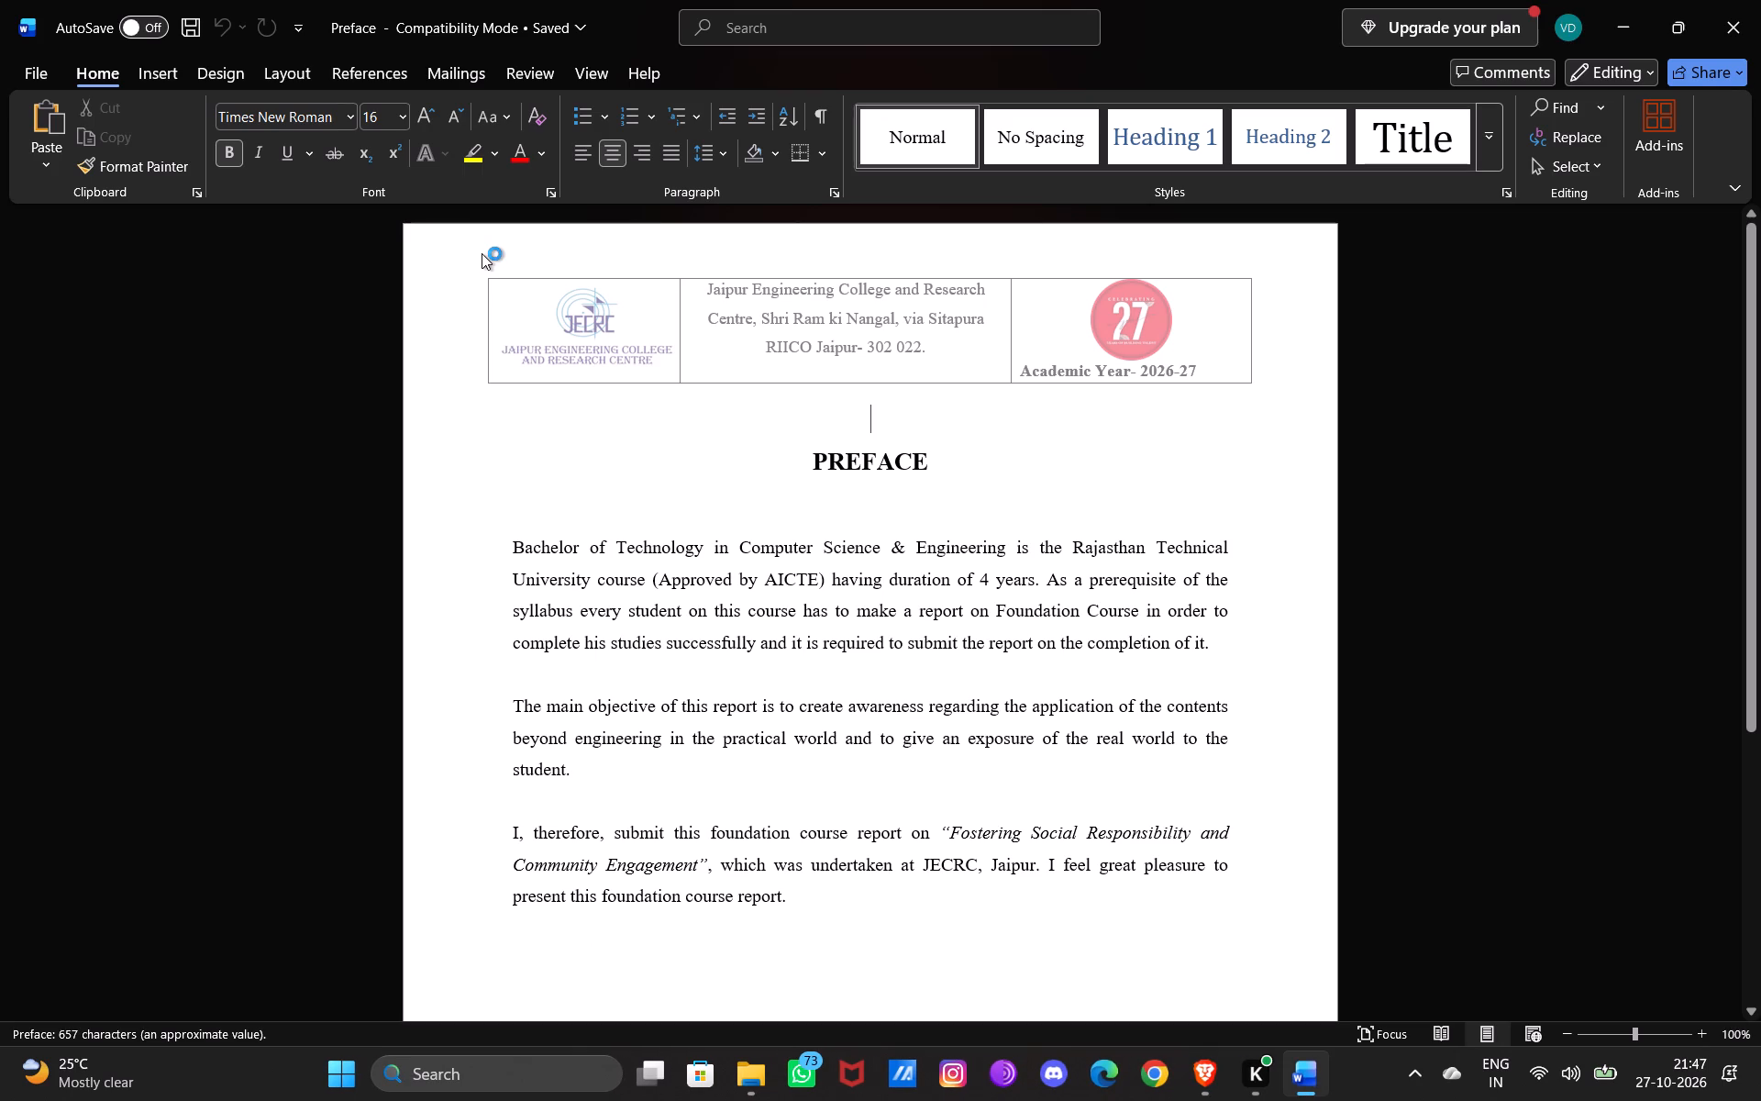
pyautogui.hotkey('alt', 'Tab')
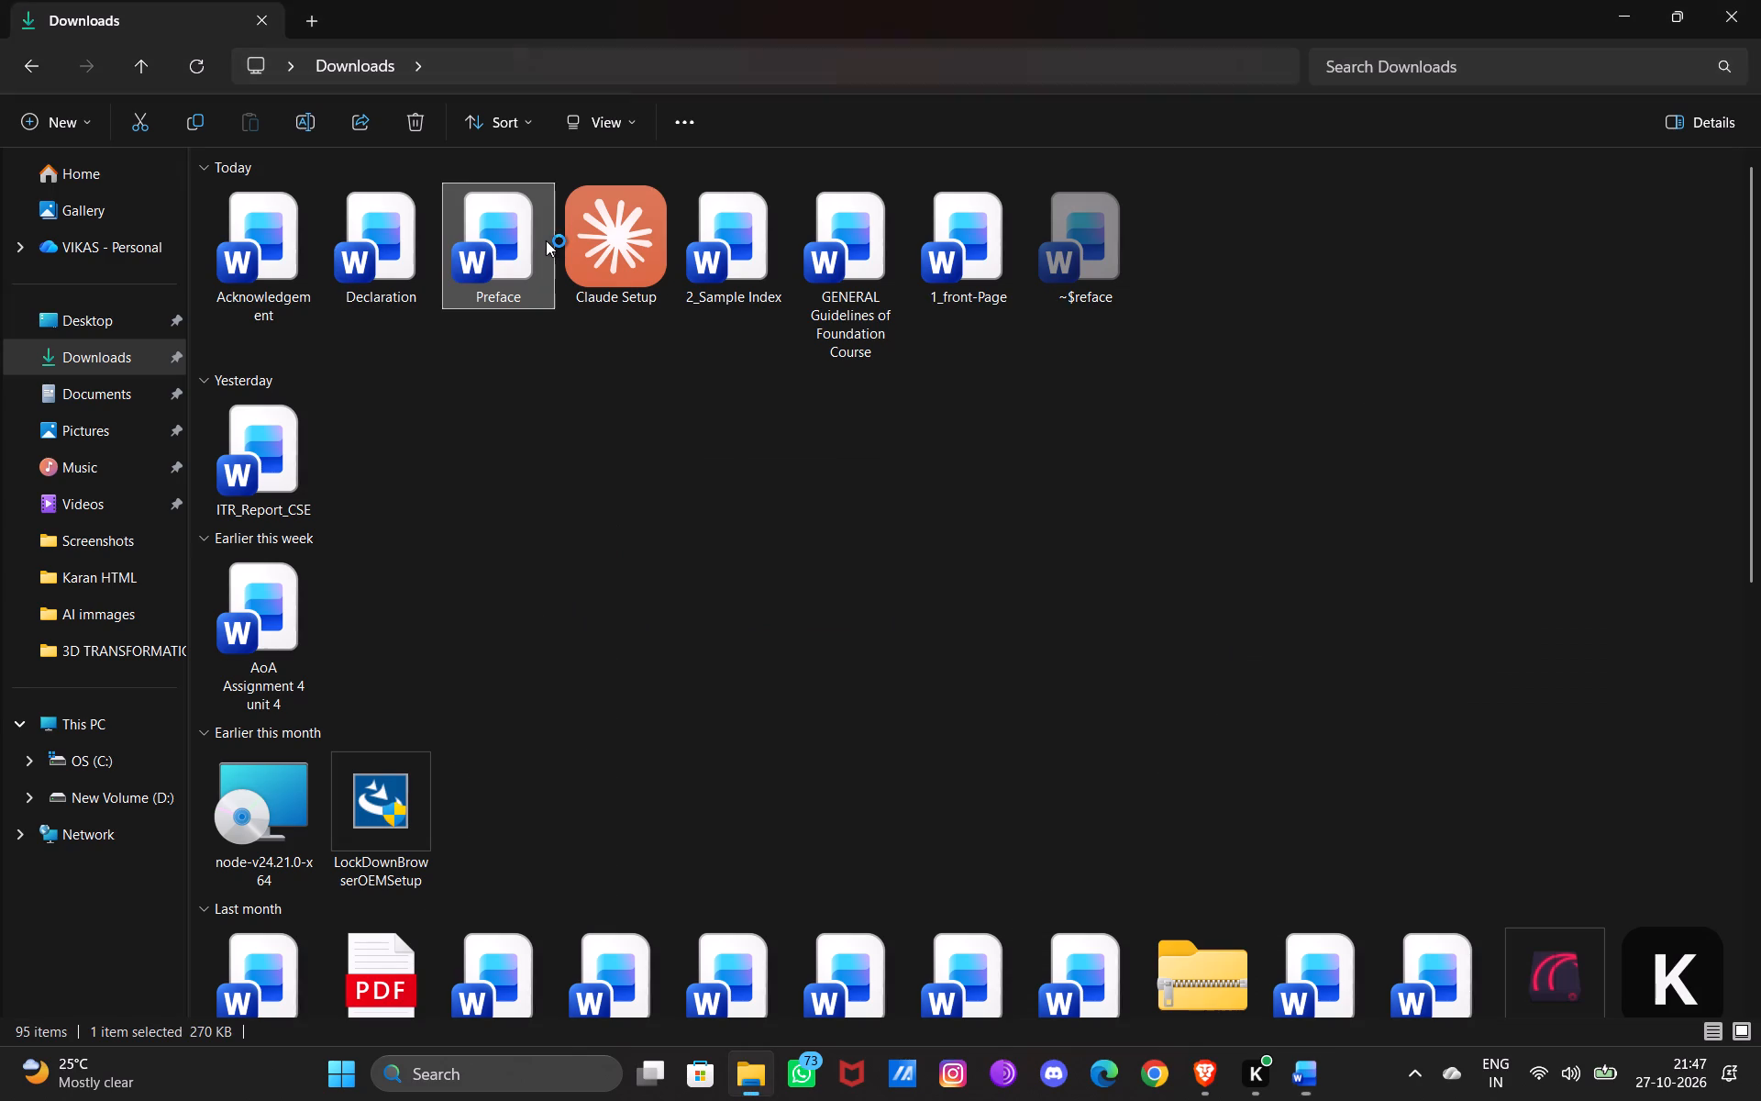
pyautogui.doubleClick(360, 252)
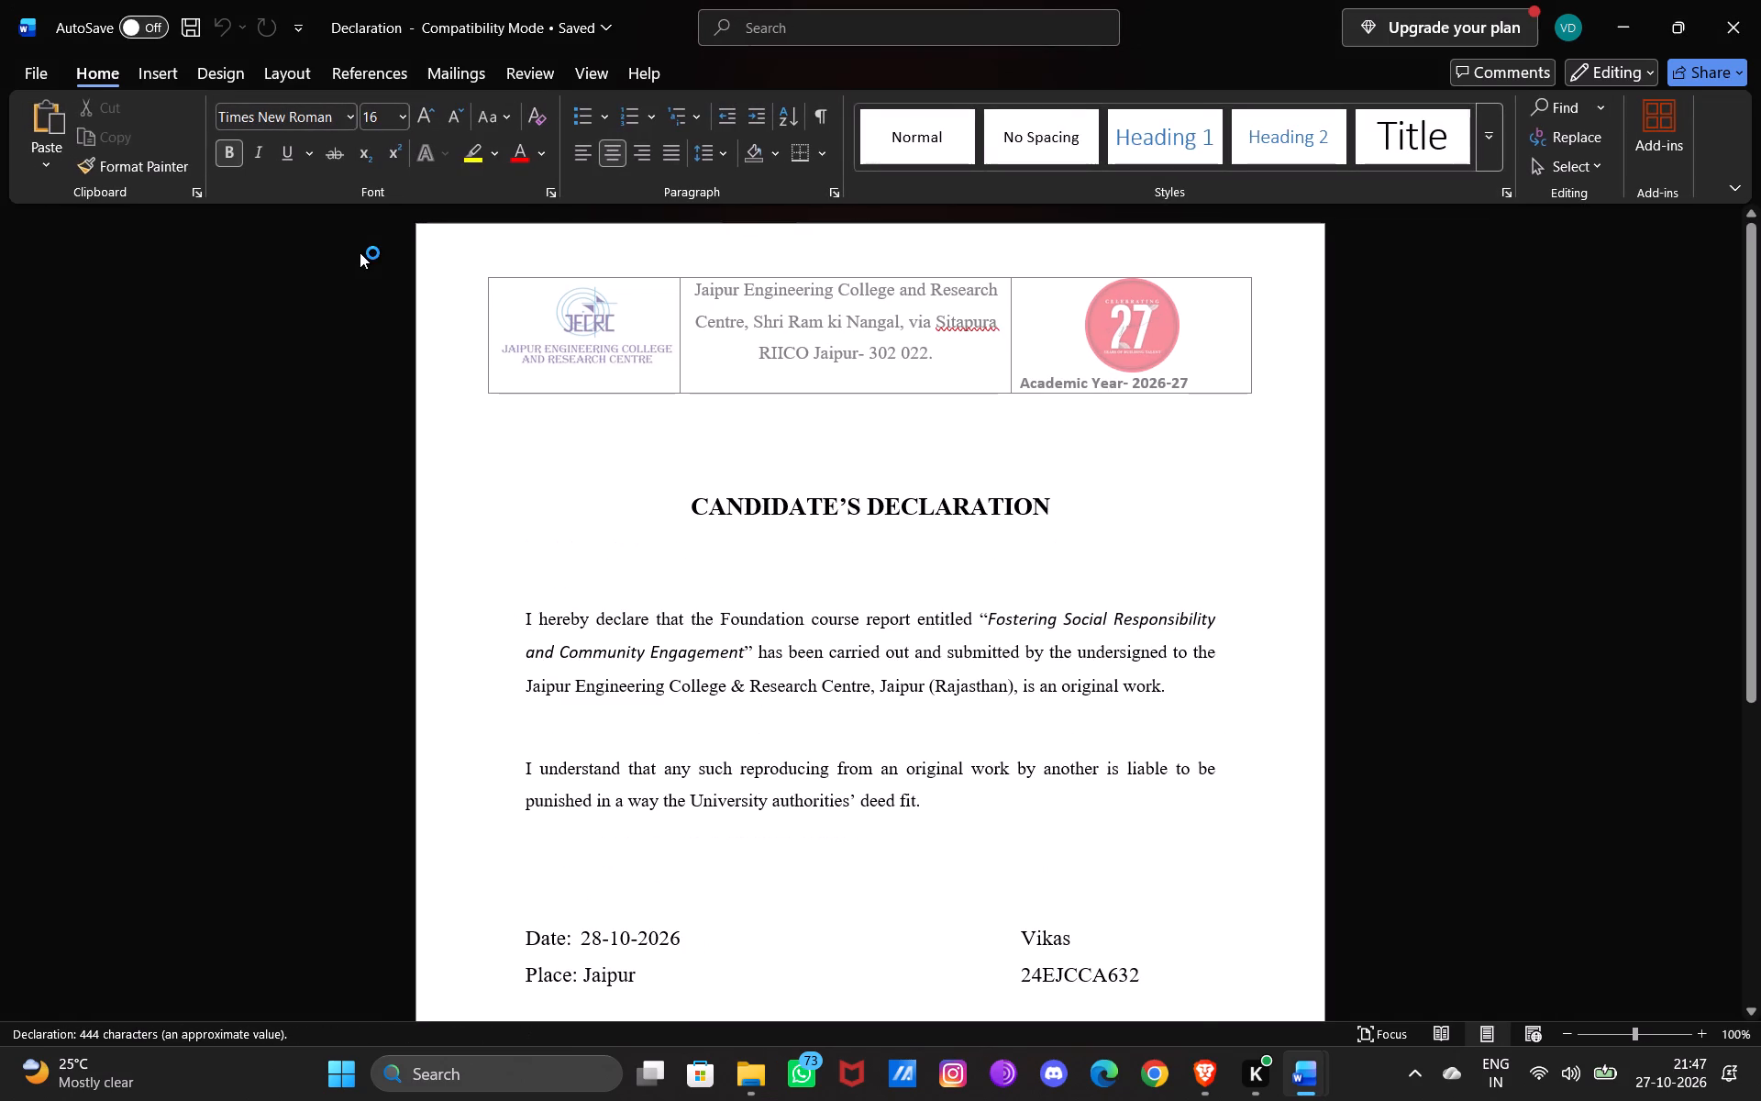
pyautogui.hotkey('alt', 'Tab')
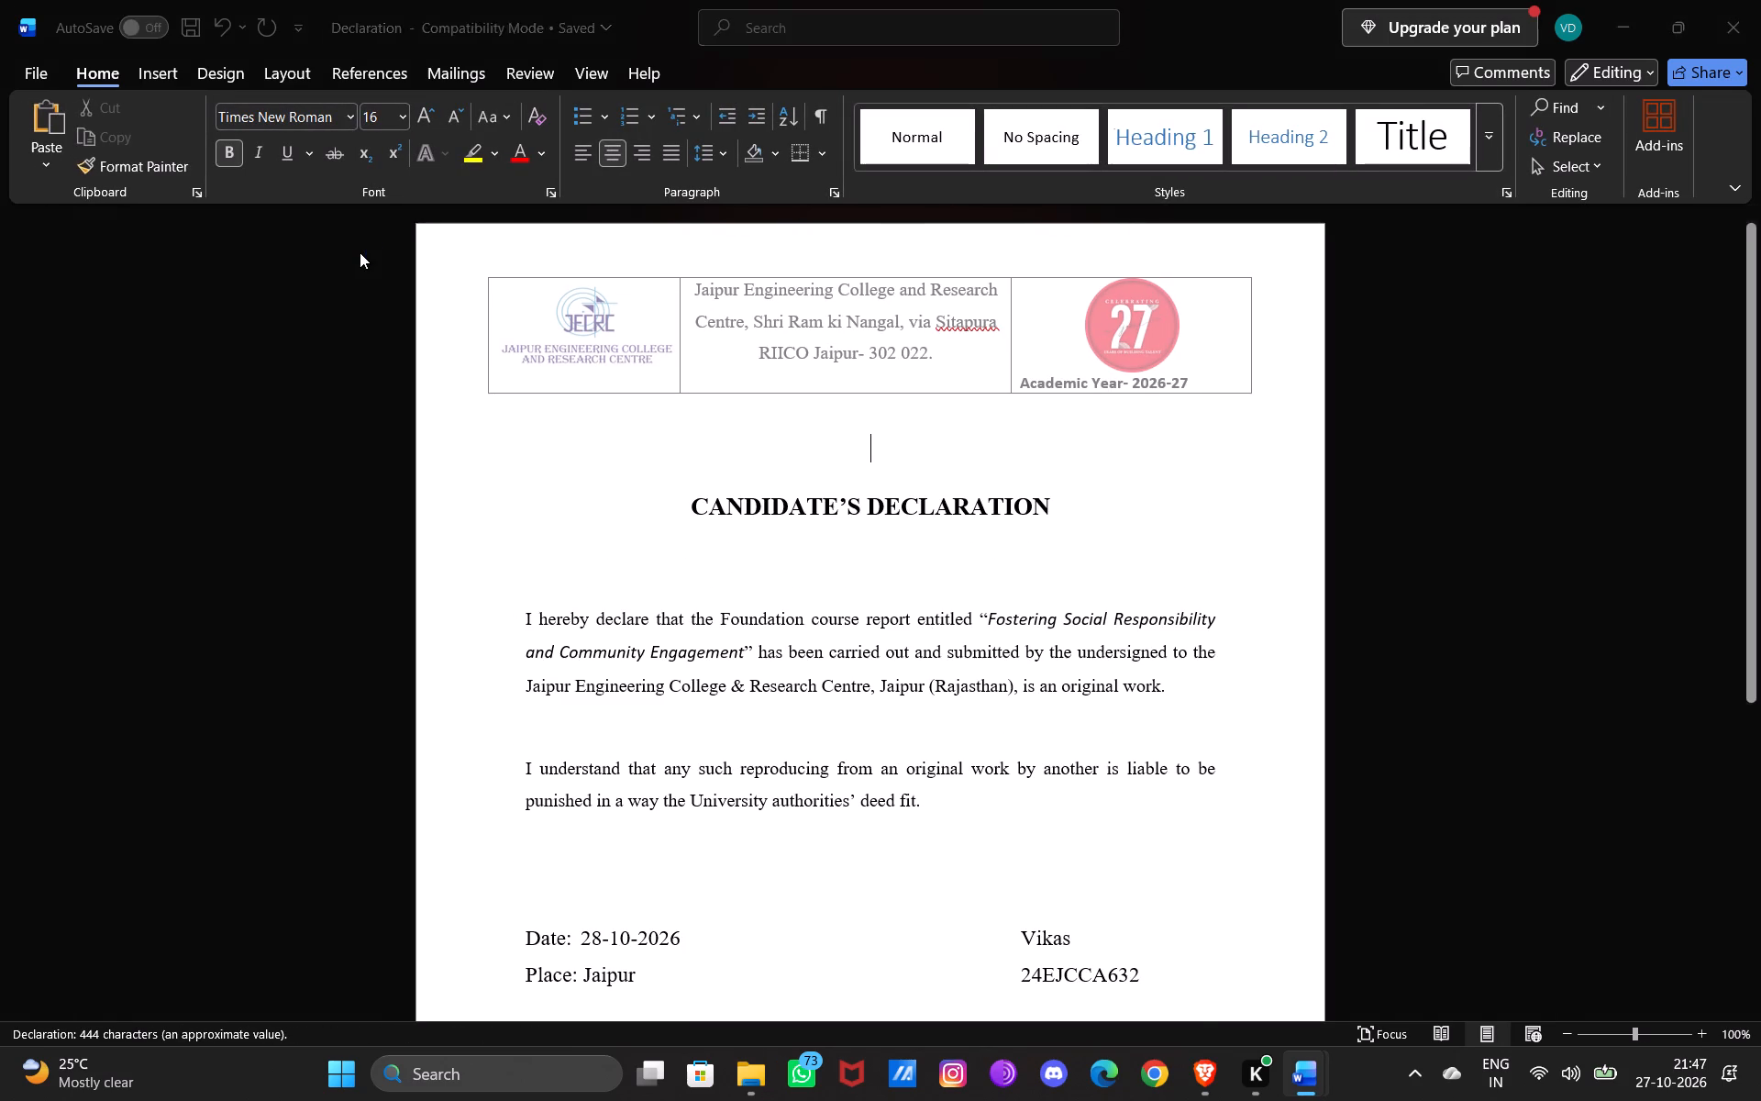
pyautogui.hotkey('alt', 'Tab')
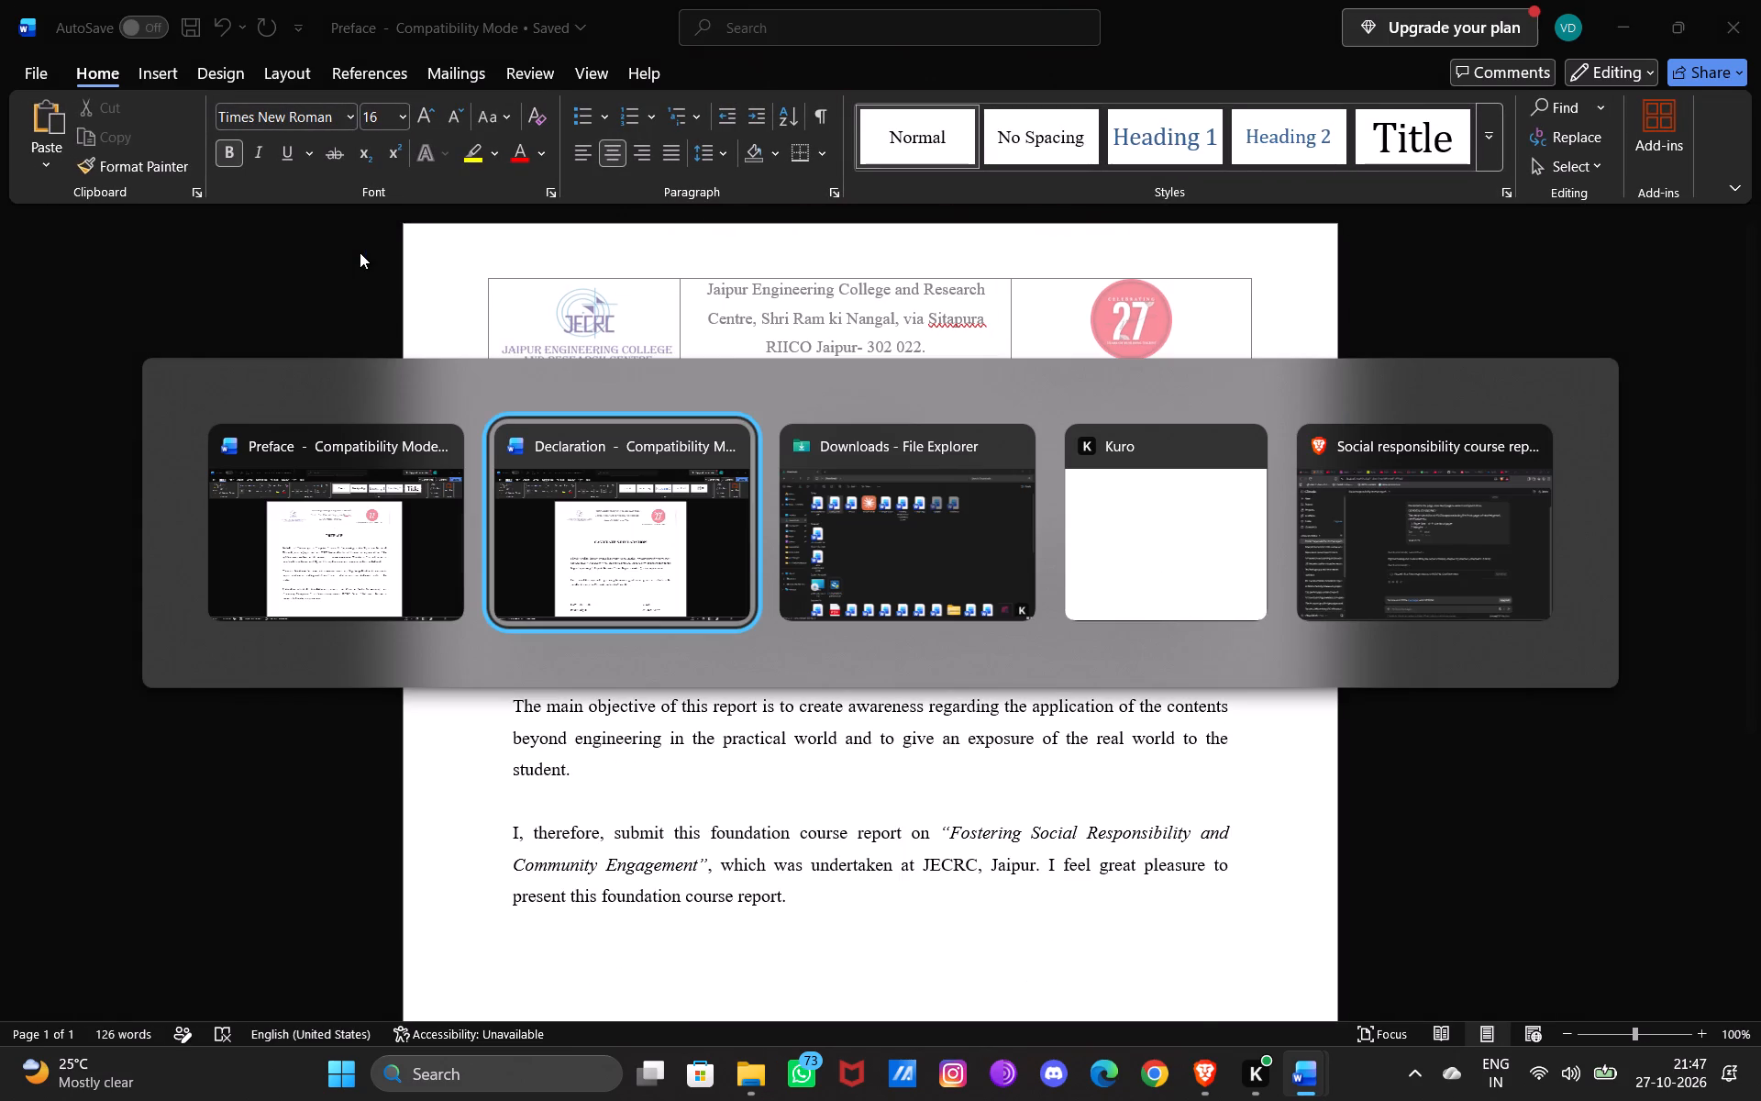
pyautogui.hotkey('alt', 'Tab')
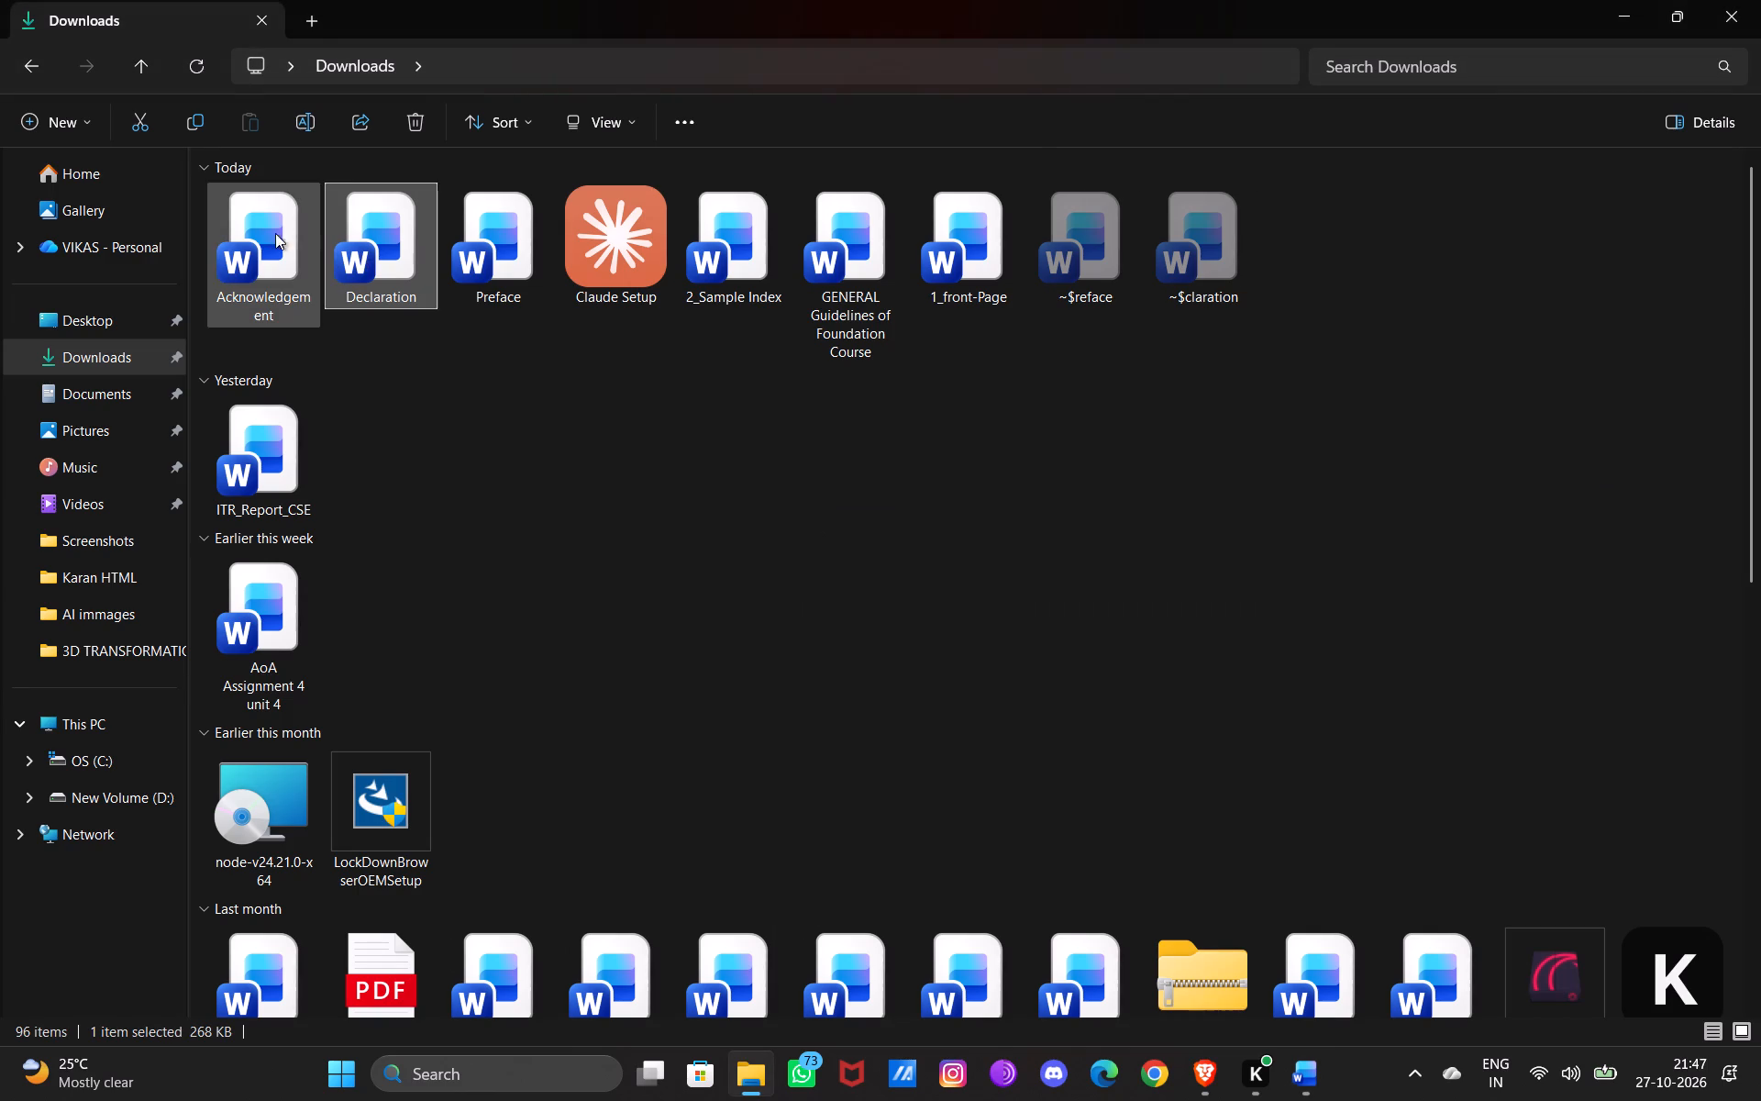
# Open the Acknowledgement document and add "Singh" after the last faculty member's name in the bold thanks list.
pyautogui.doubleClick(264, 227)
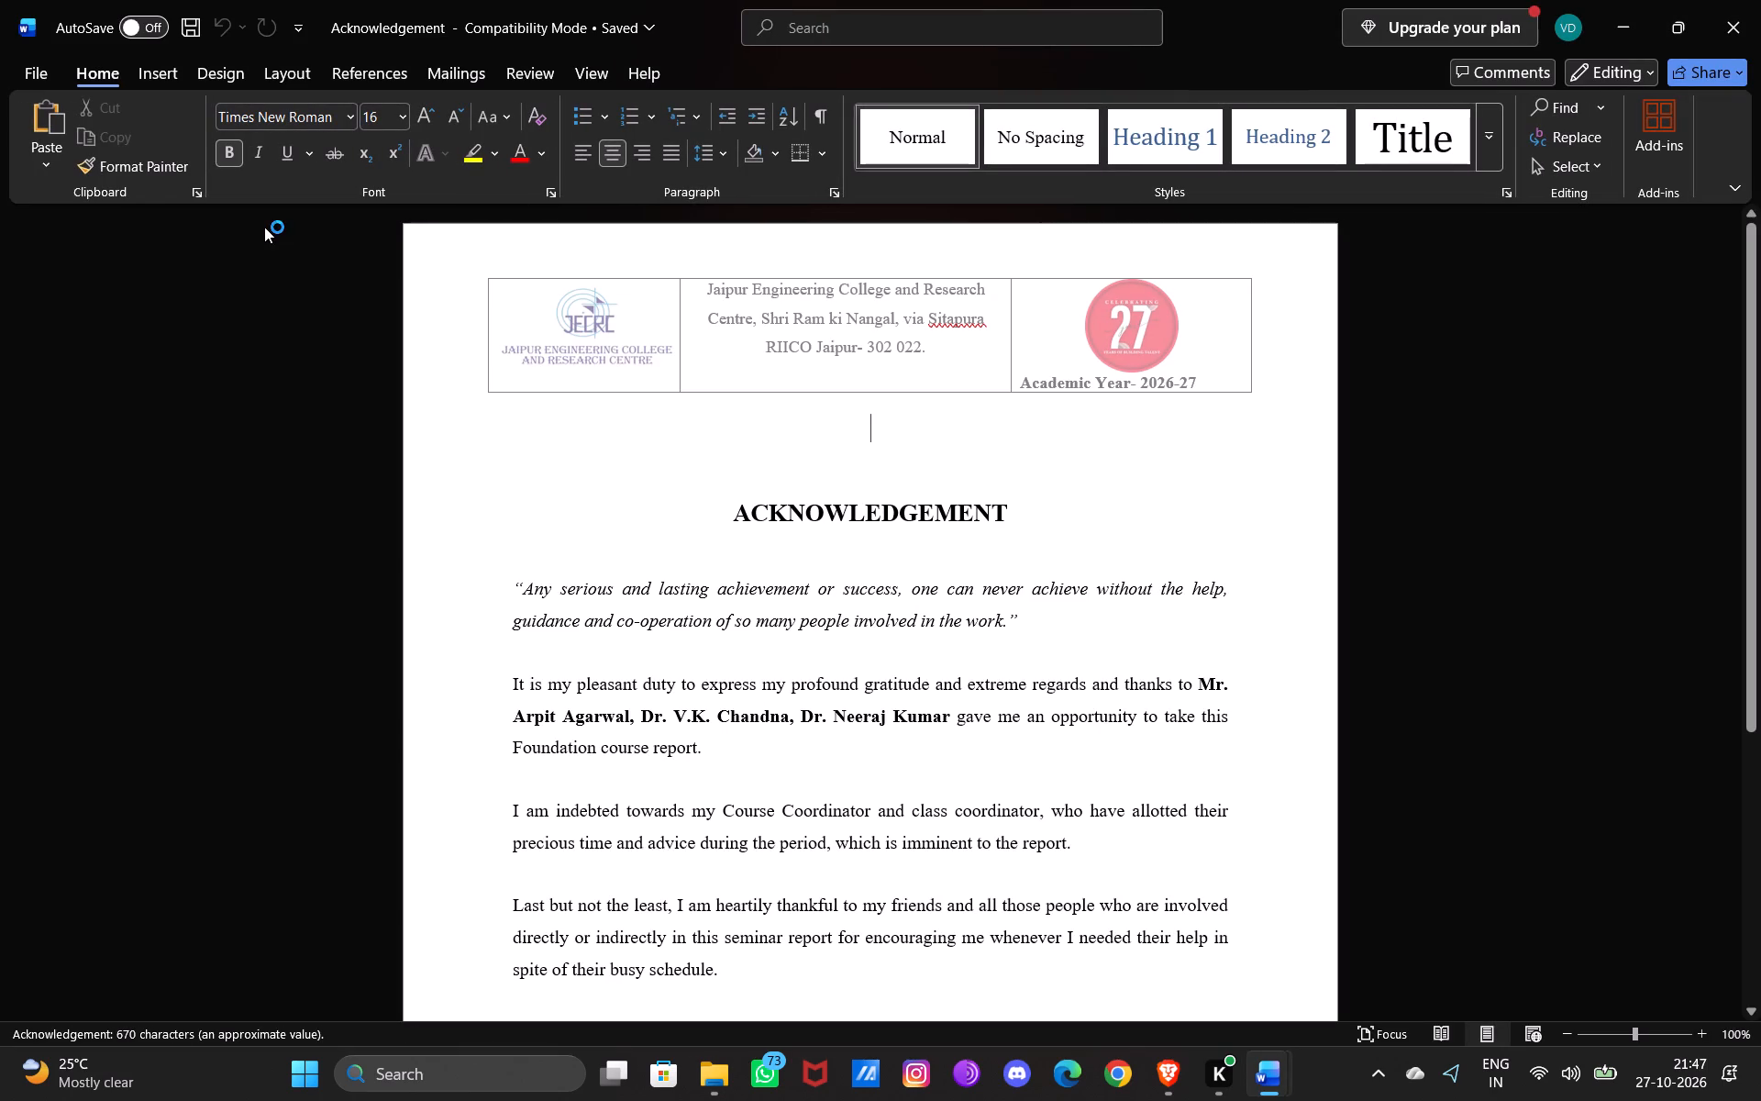
pyautogui.click(949, 713)
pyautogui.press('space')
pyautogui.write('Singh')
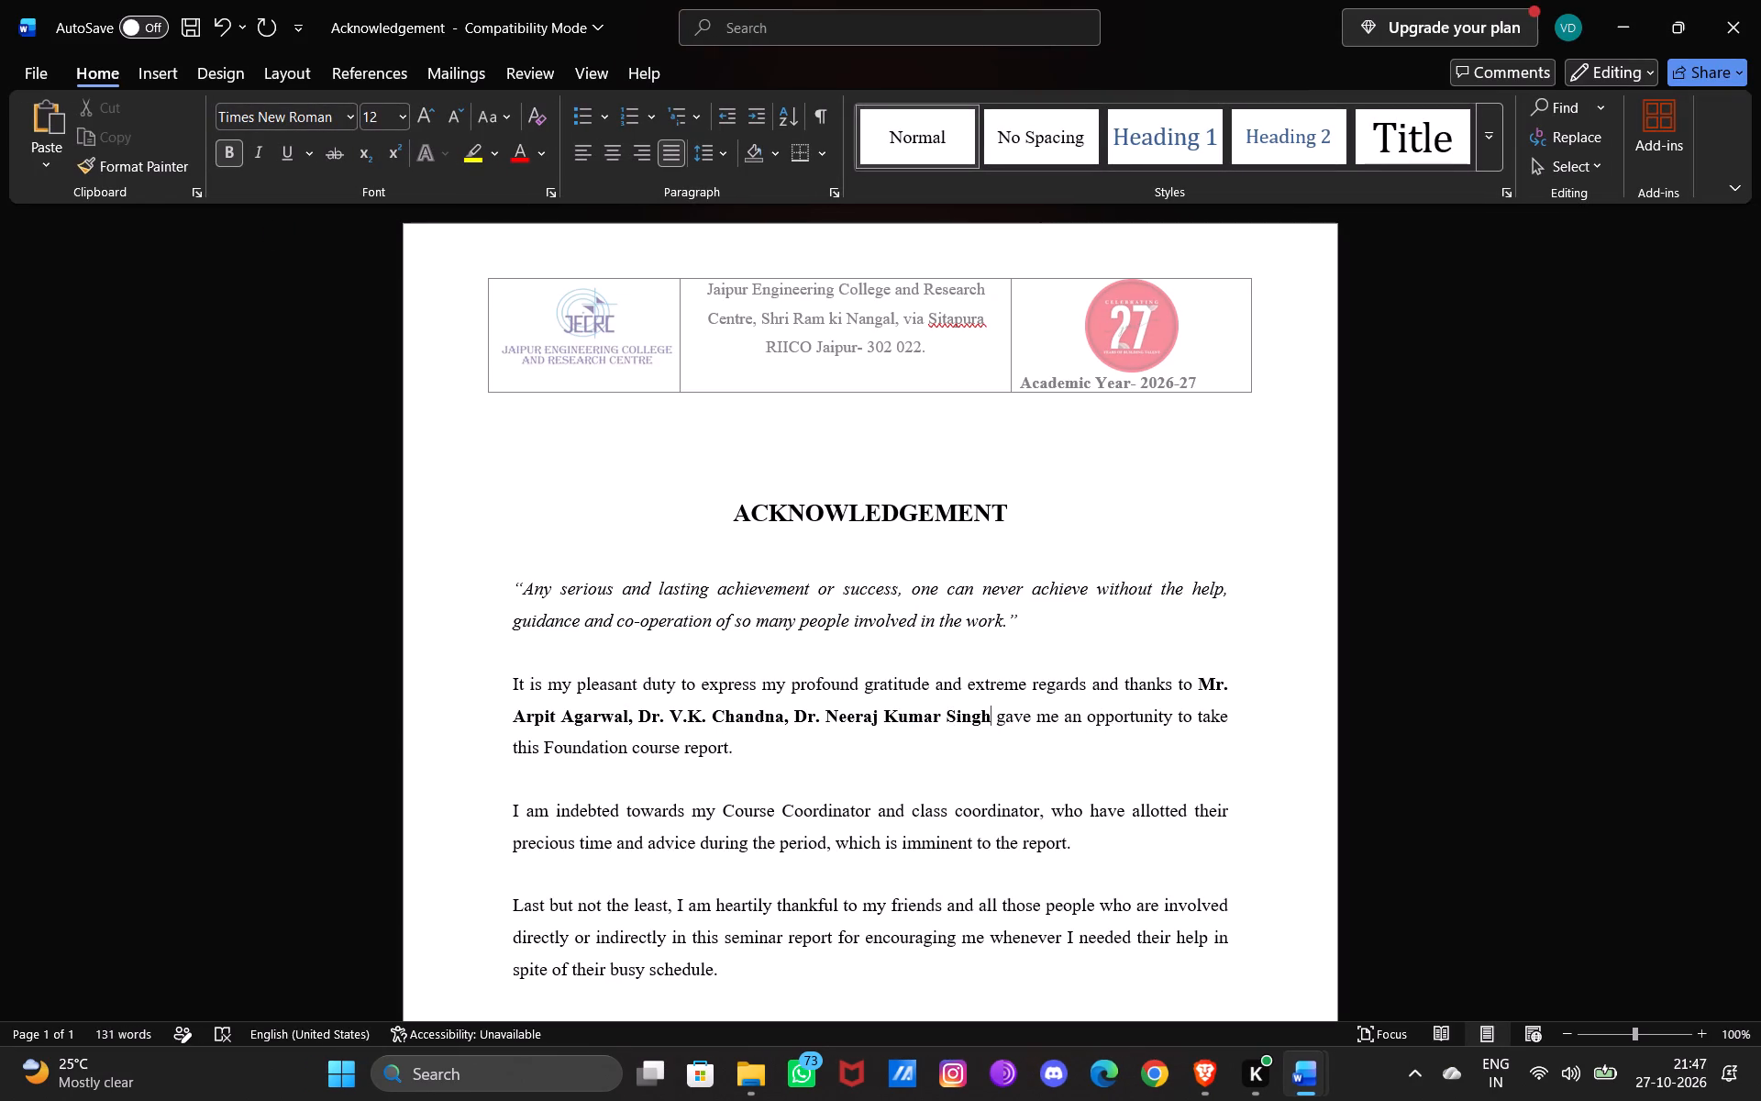
# Save the Acknowledgement document and close it along with the Preface document.
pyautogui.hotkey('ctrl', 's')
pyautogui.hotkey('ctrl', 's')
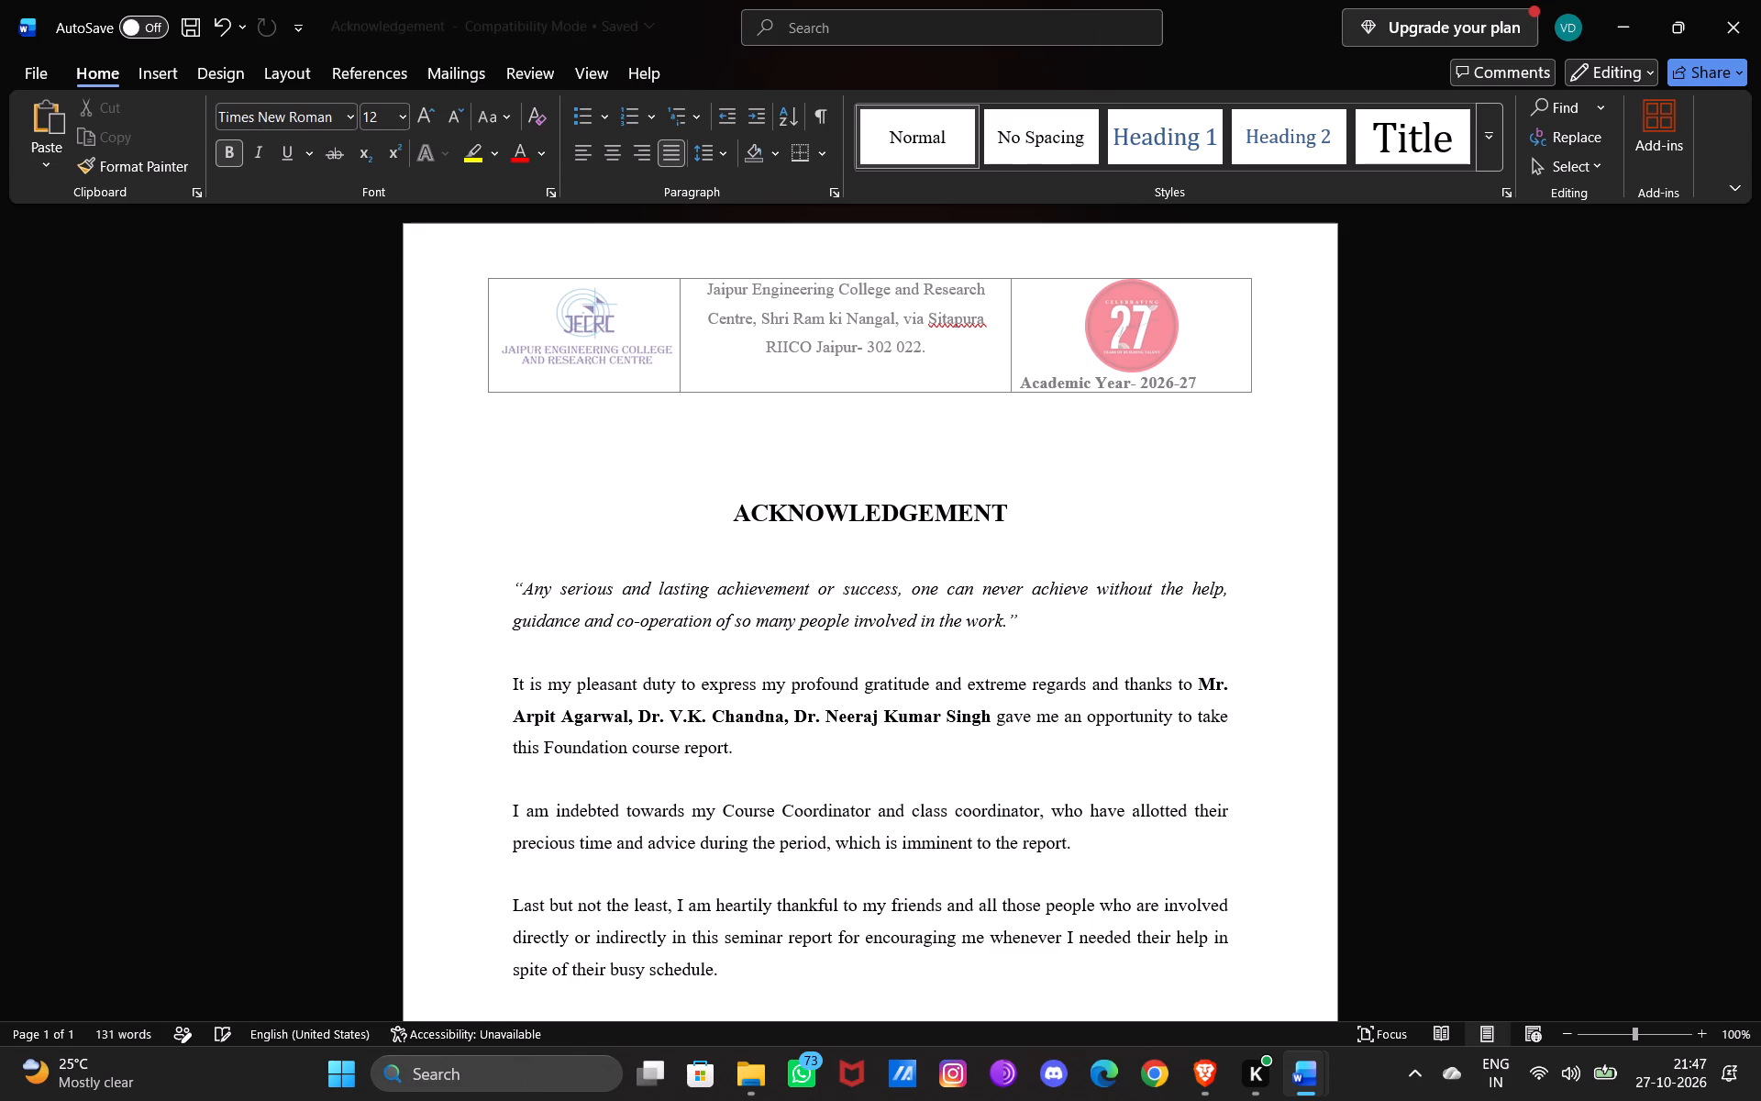
pyautogui.click(1730, 24)
pyautogui.click(1730, 24)
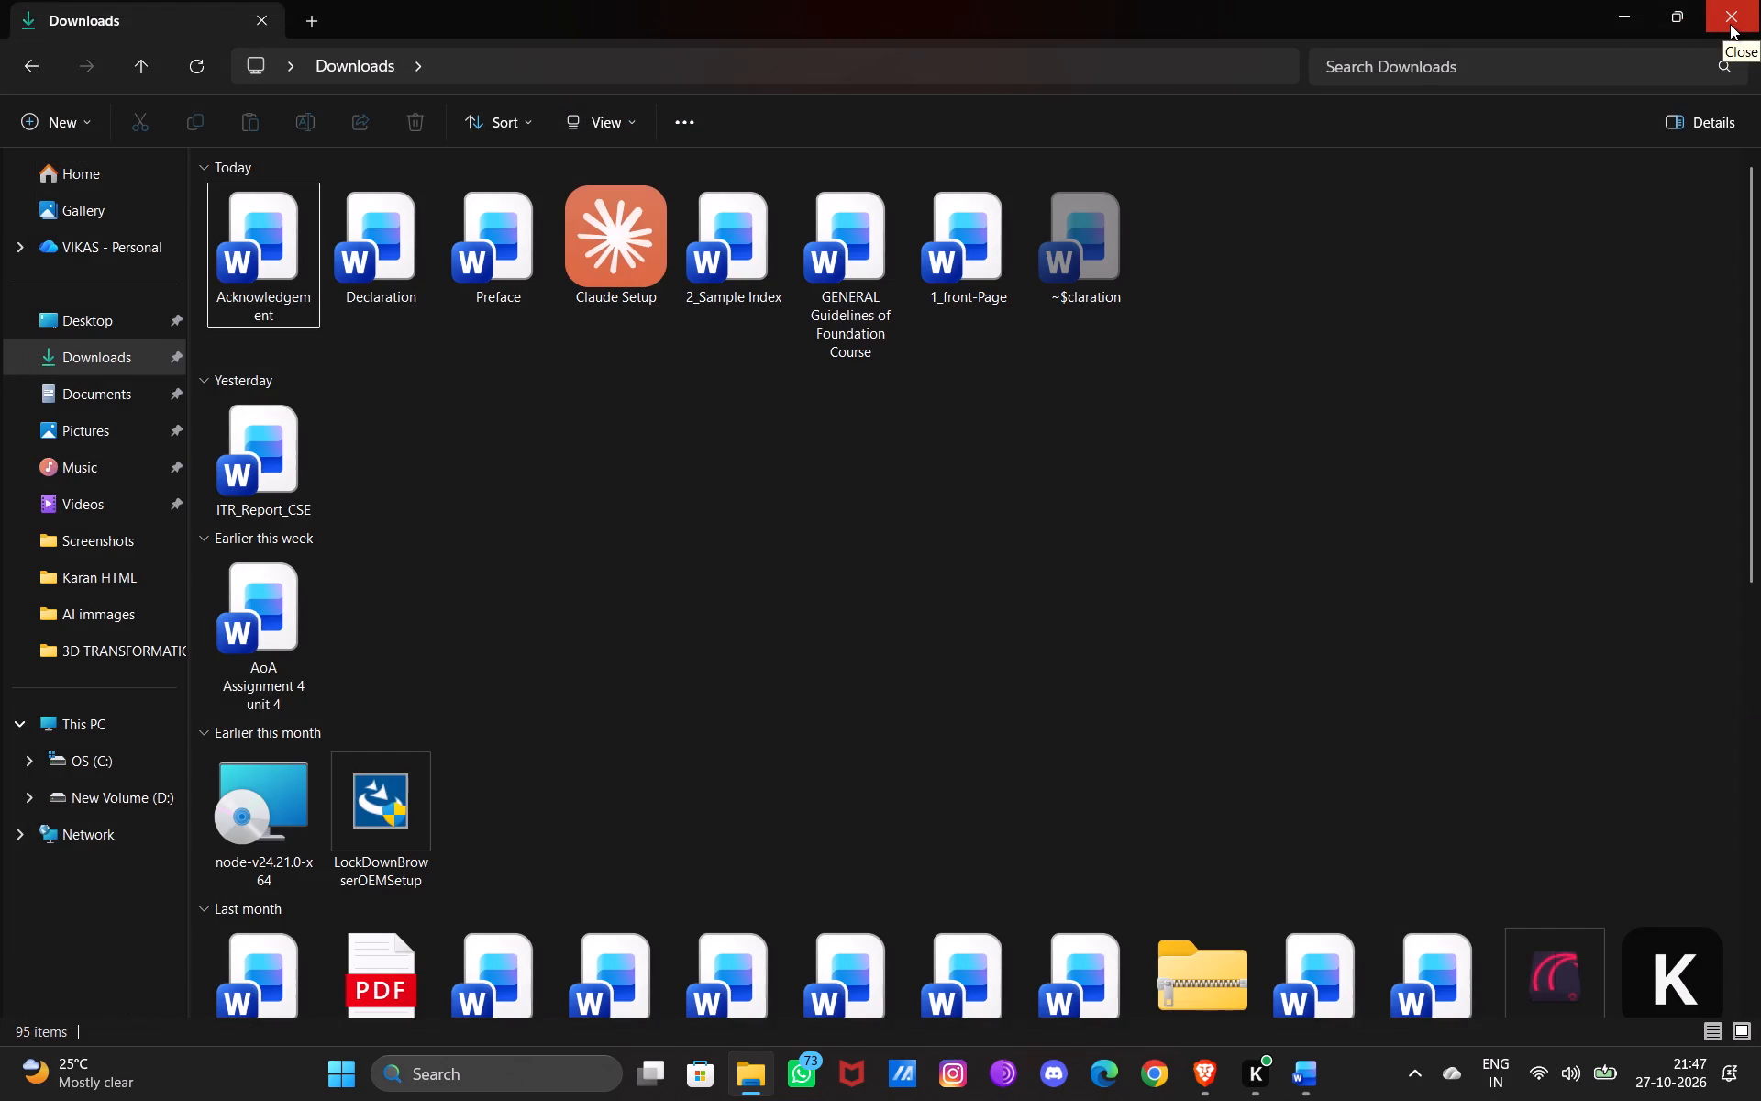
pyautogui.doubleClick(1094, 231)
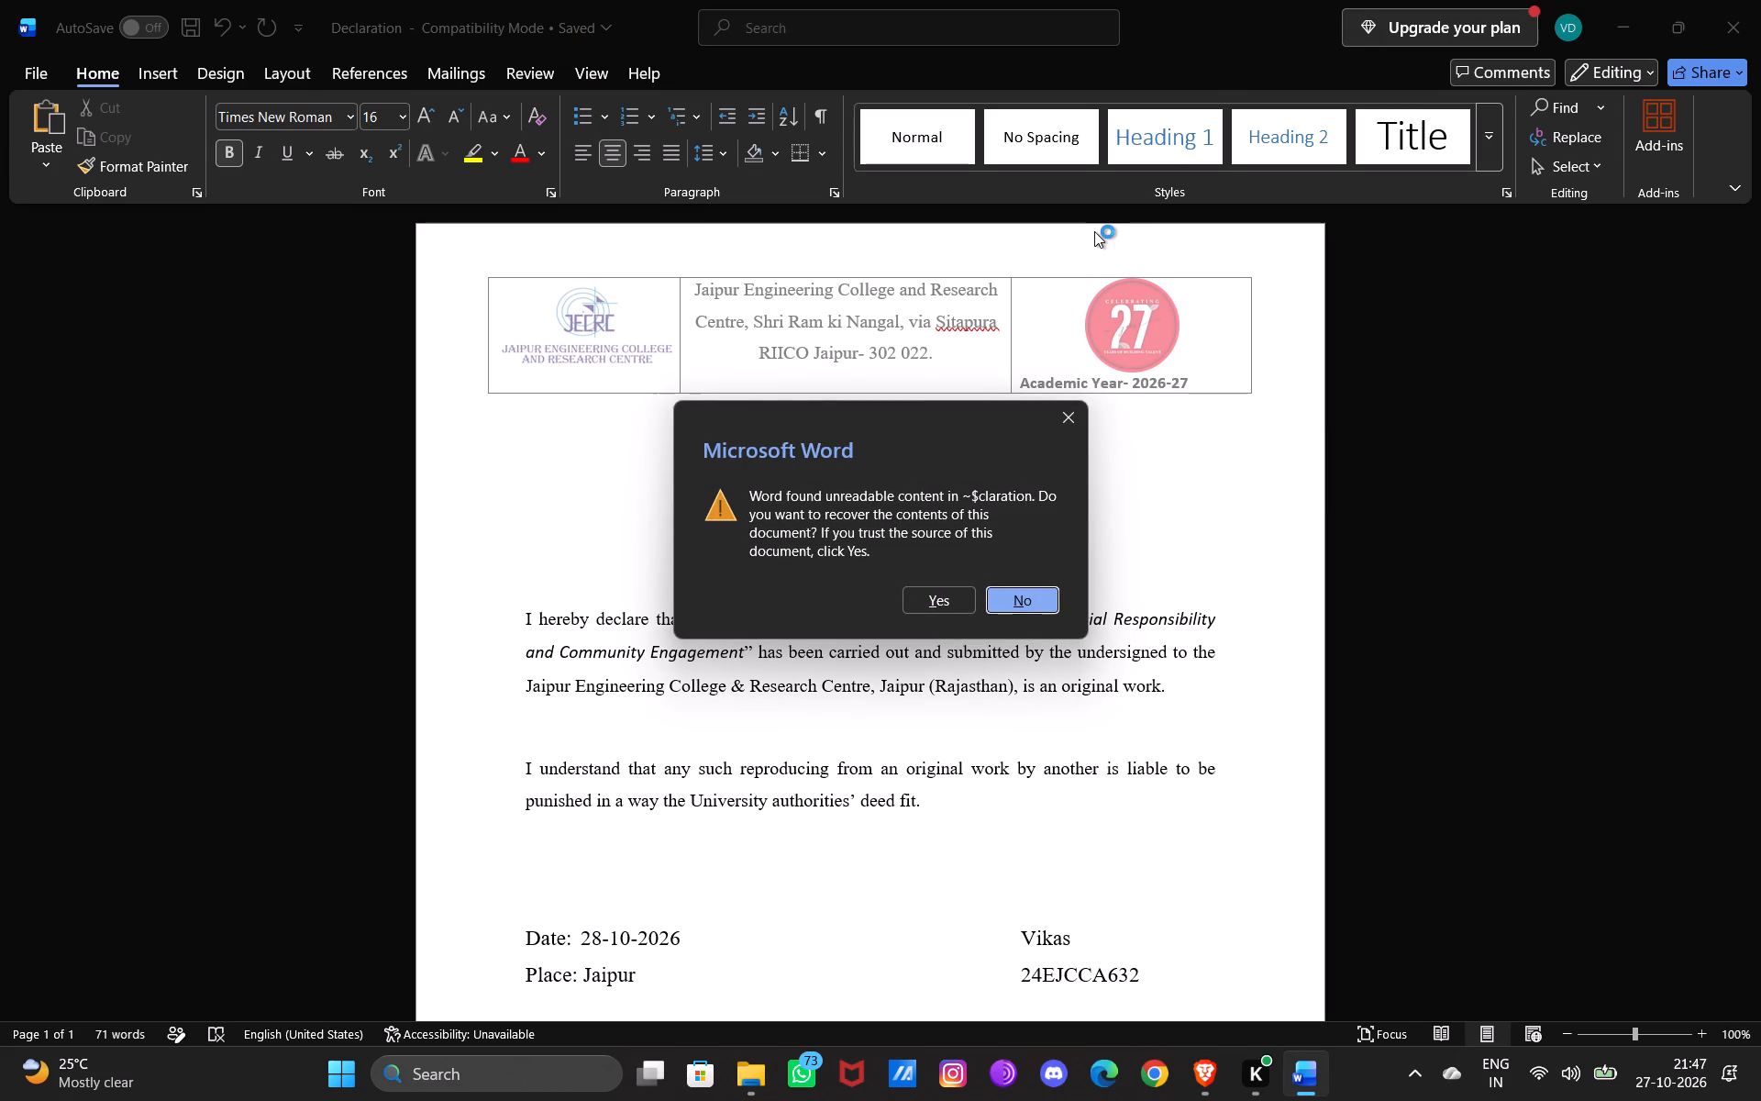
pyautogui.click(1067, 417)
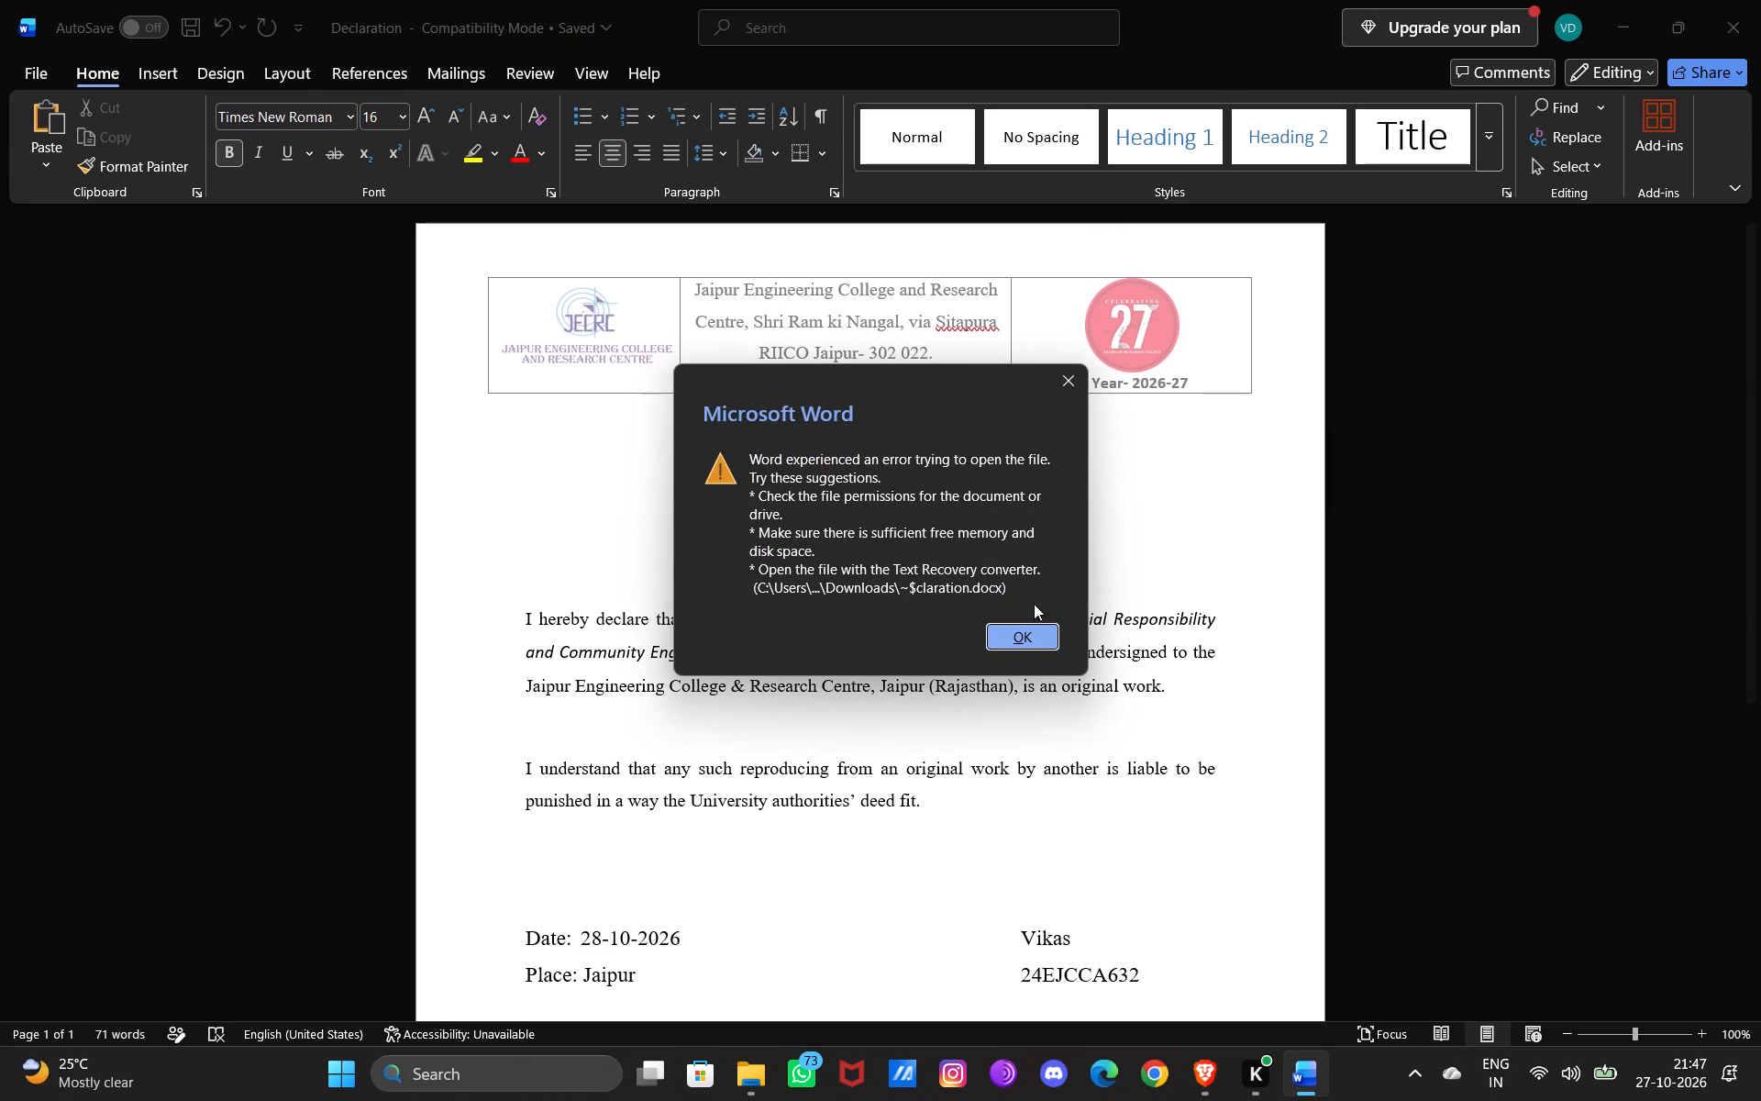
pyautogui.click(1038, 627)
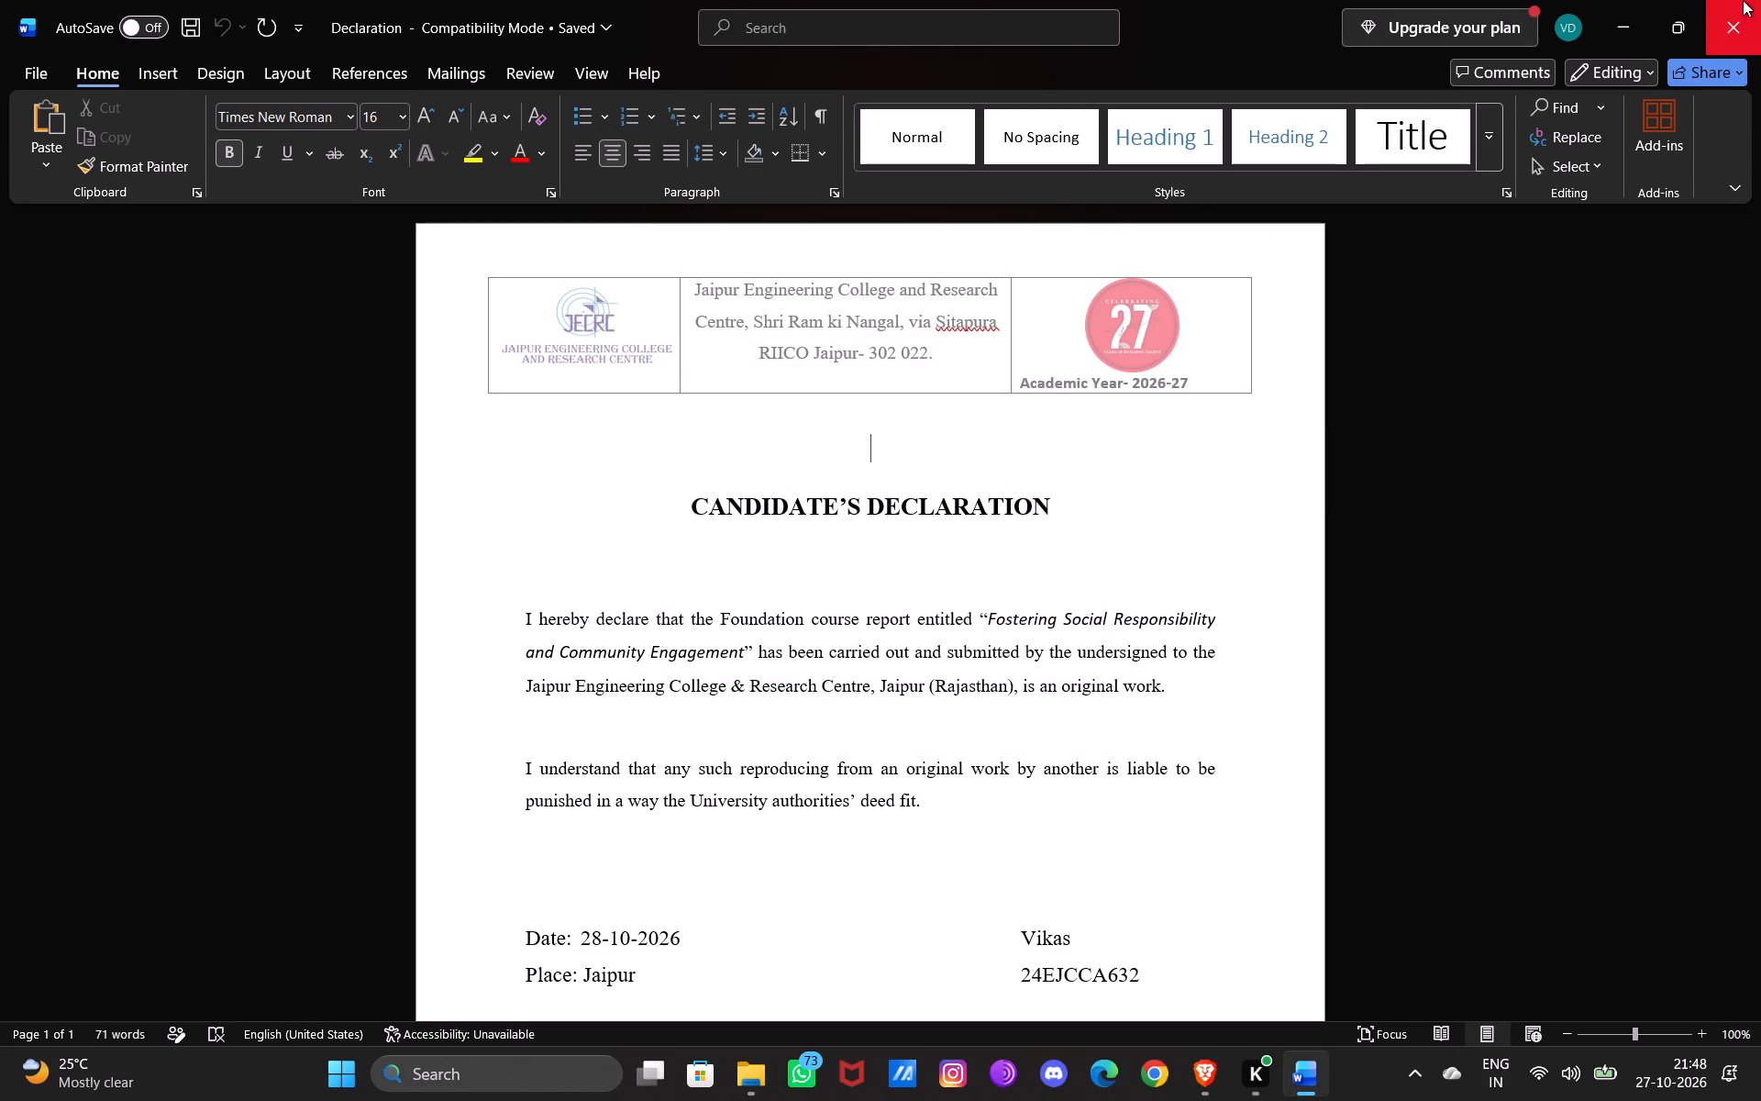
# Close the Declaration document.
pyautogui.click(1743, 0)
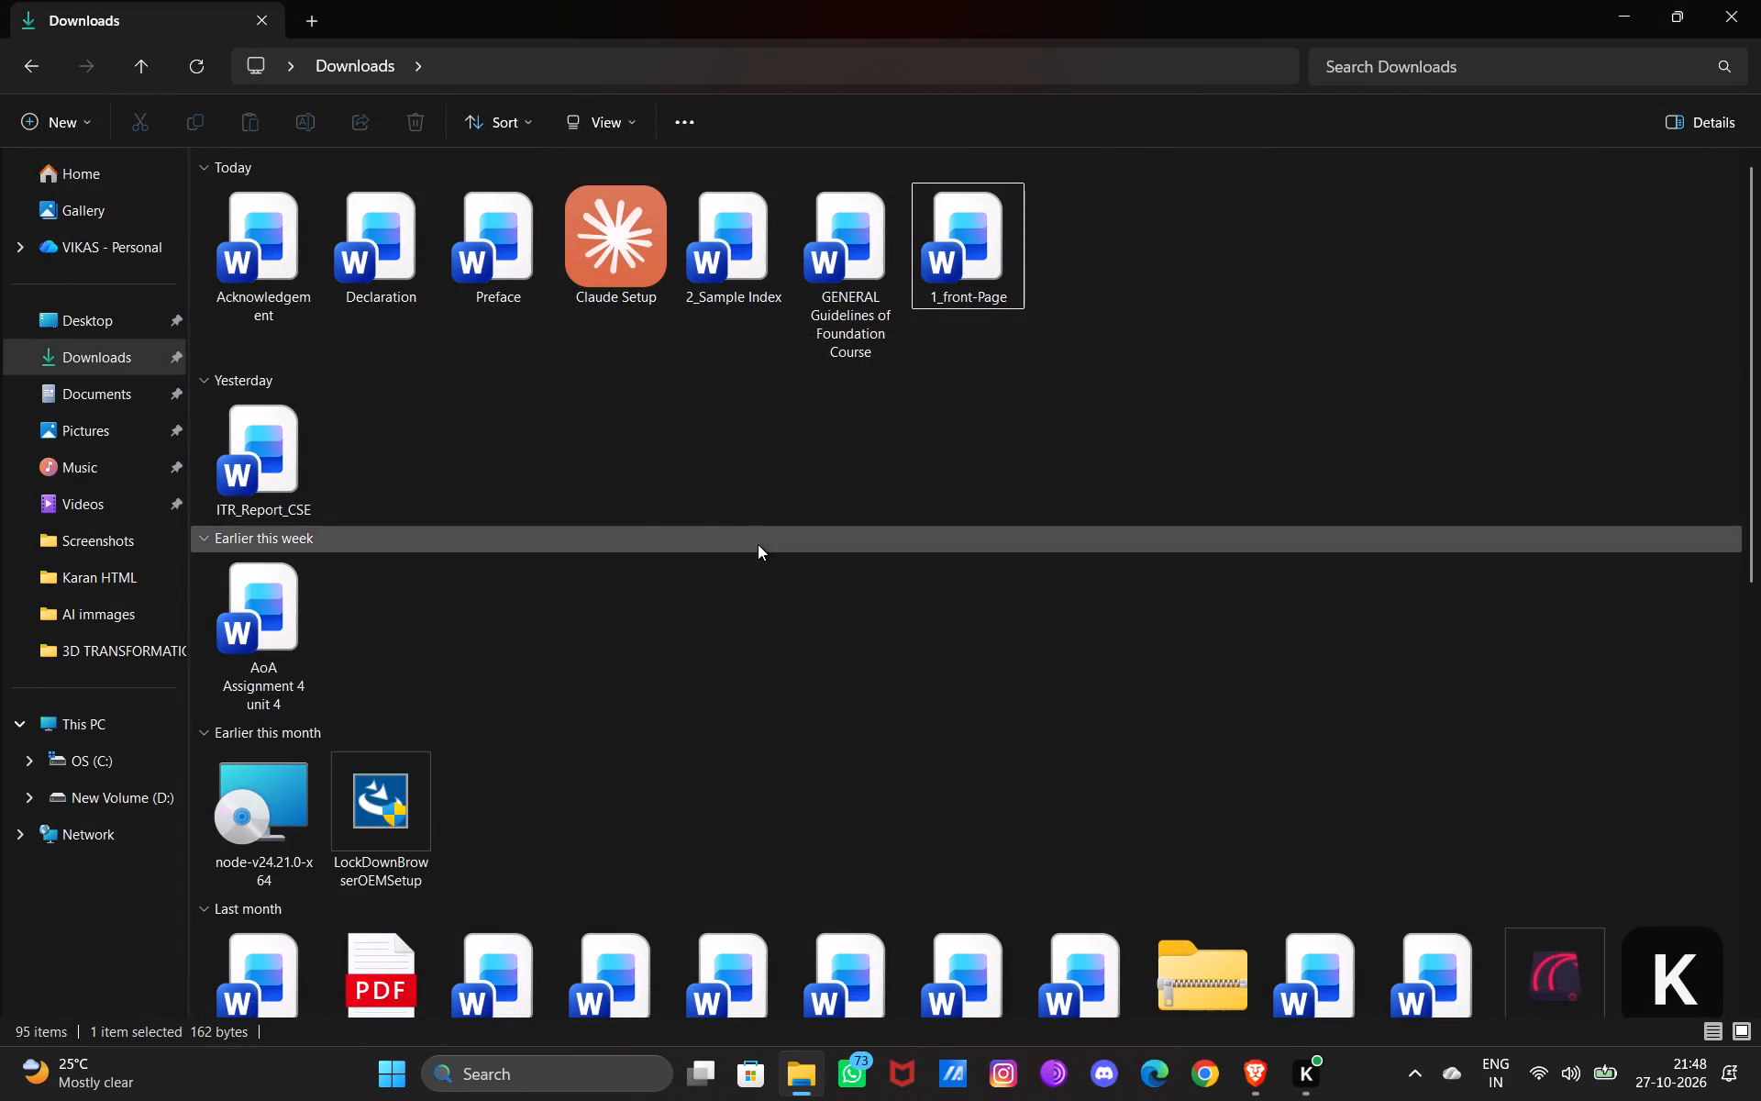
# Review the Declaration and Acknowledgement documents down to their signature blocks, closing each one after checking it.
pyautogui.doubleClick(371, 263)
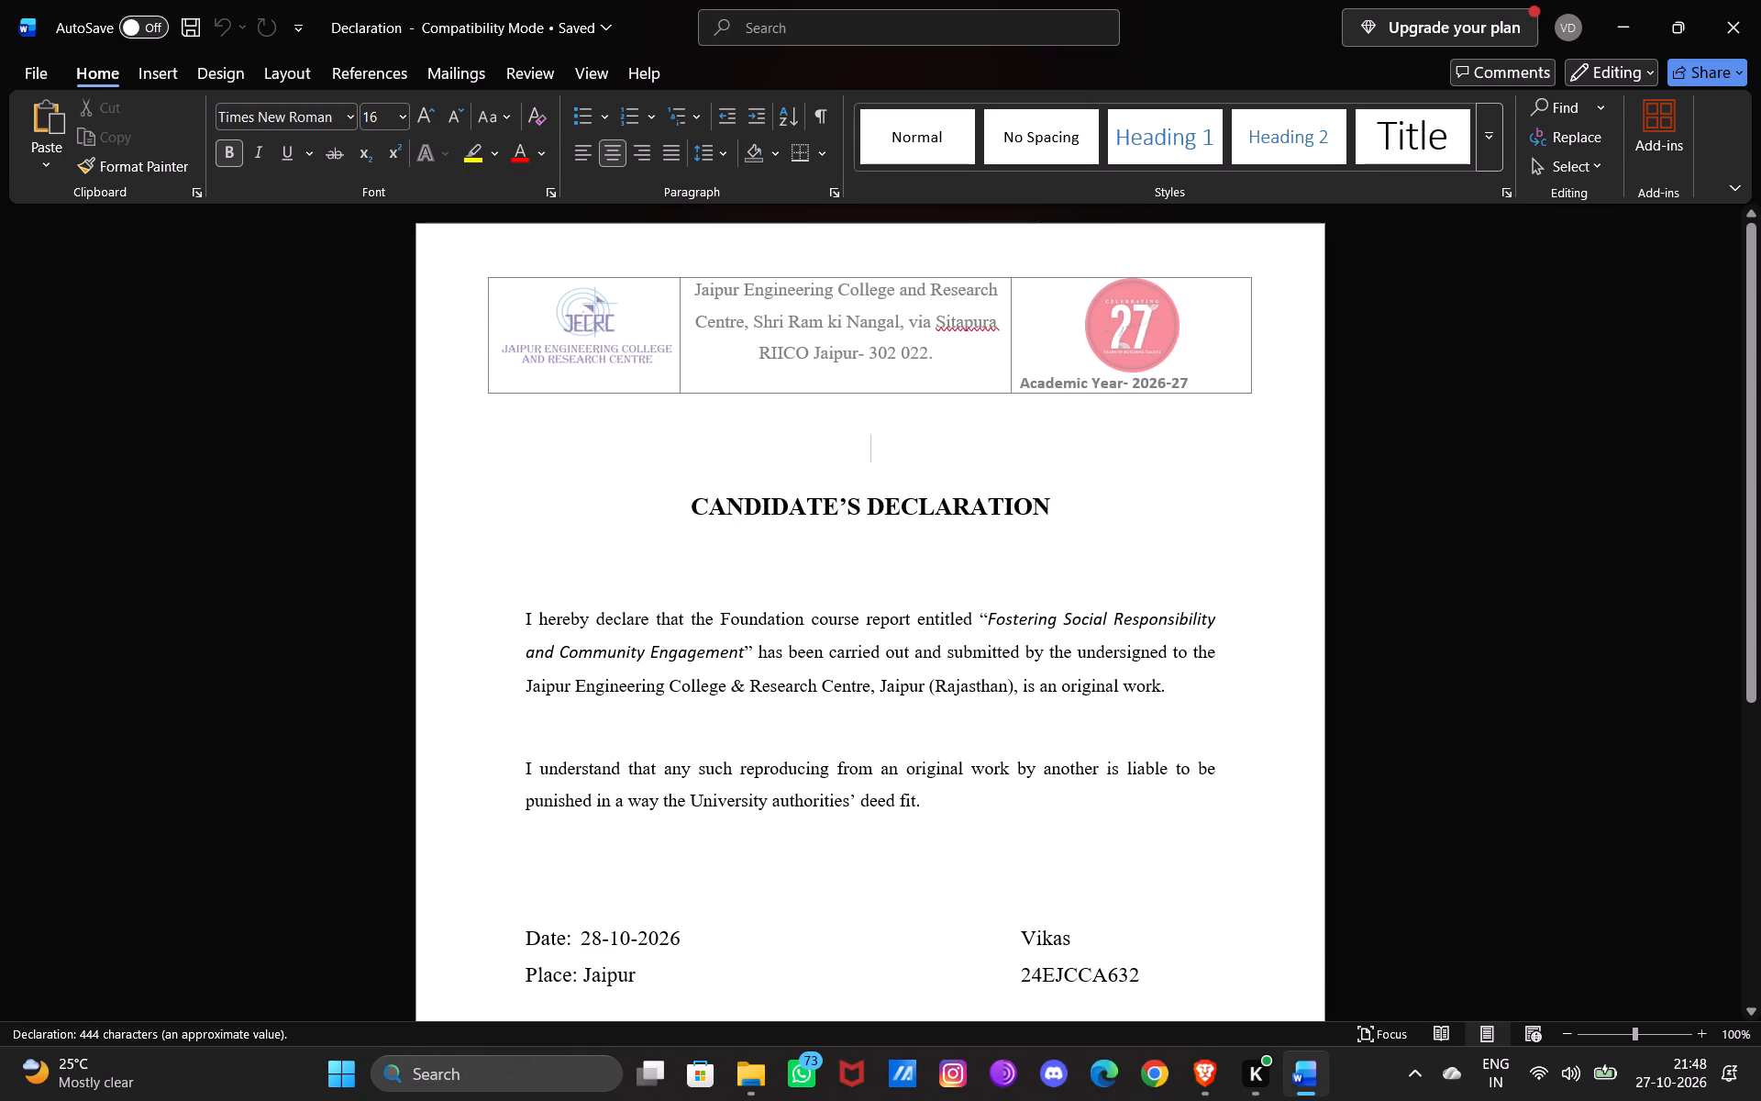
pyautogui.scroll(-6, 861, 595)
pyautogui.scroll(1, 861, 595)
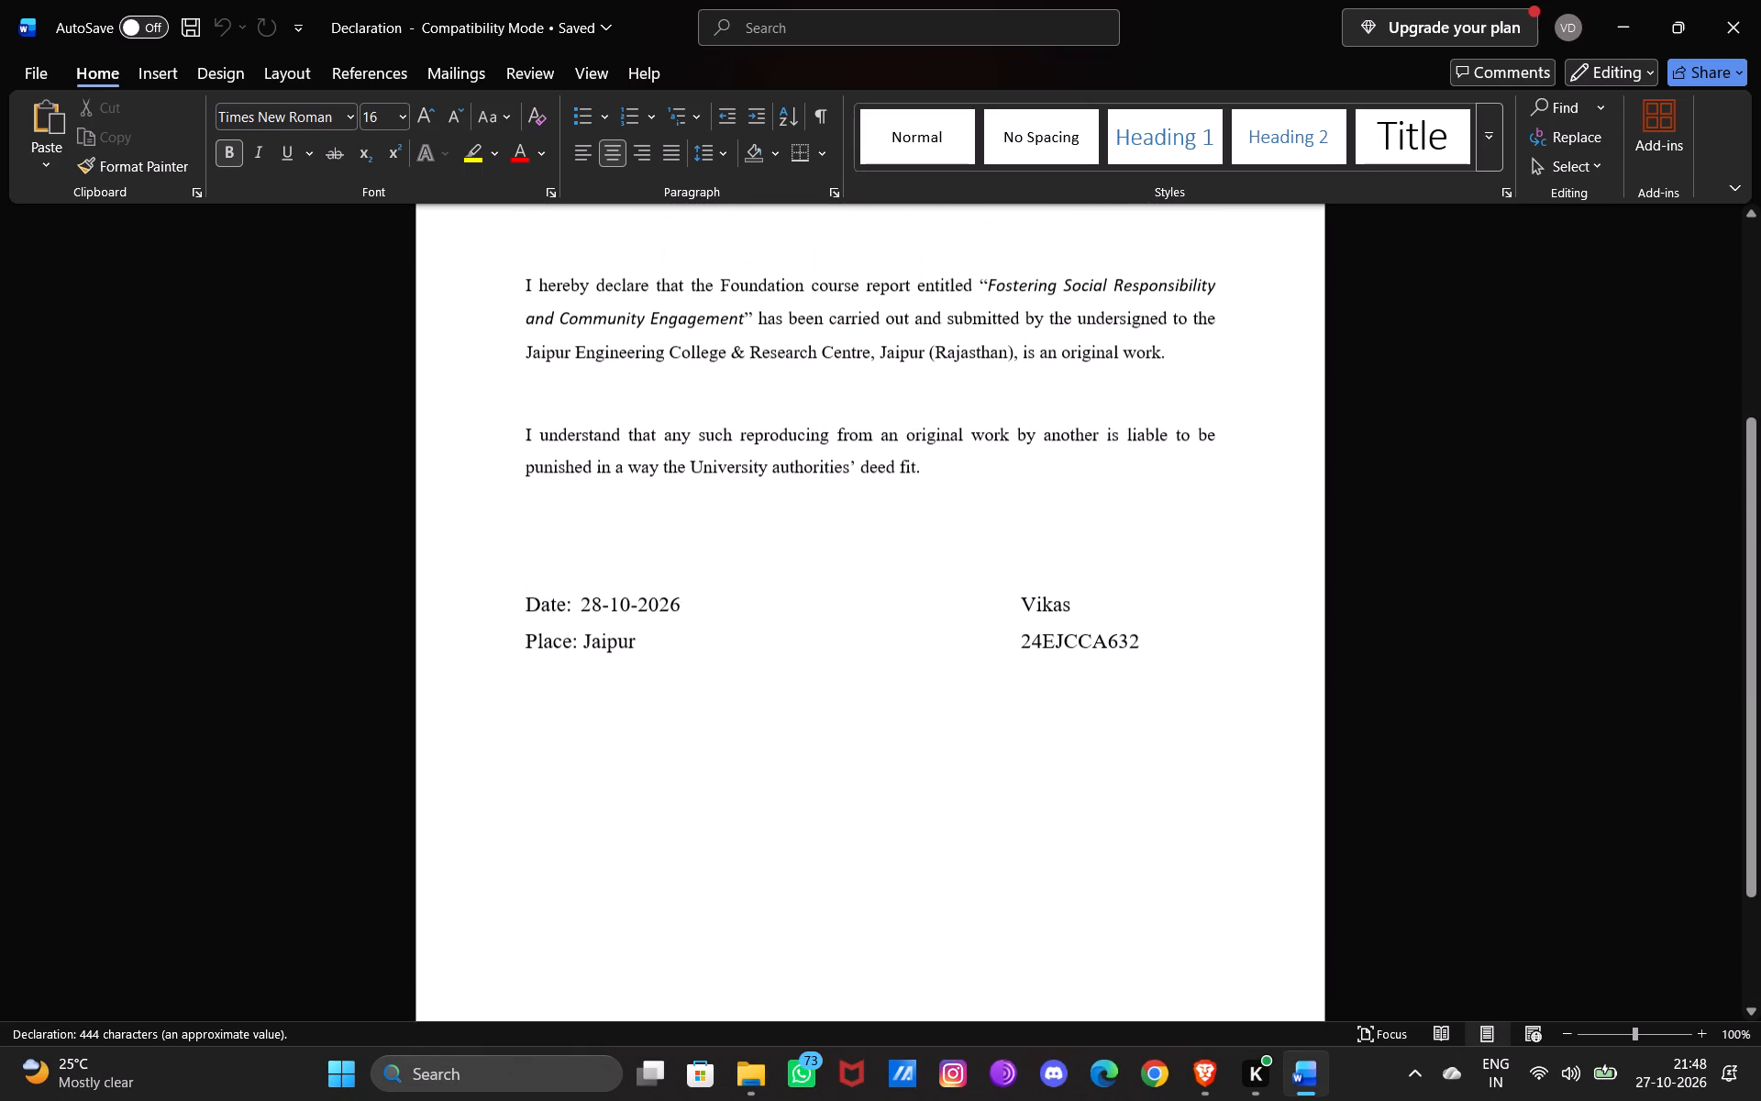
pyautogui.scroll(2, 861, 595)
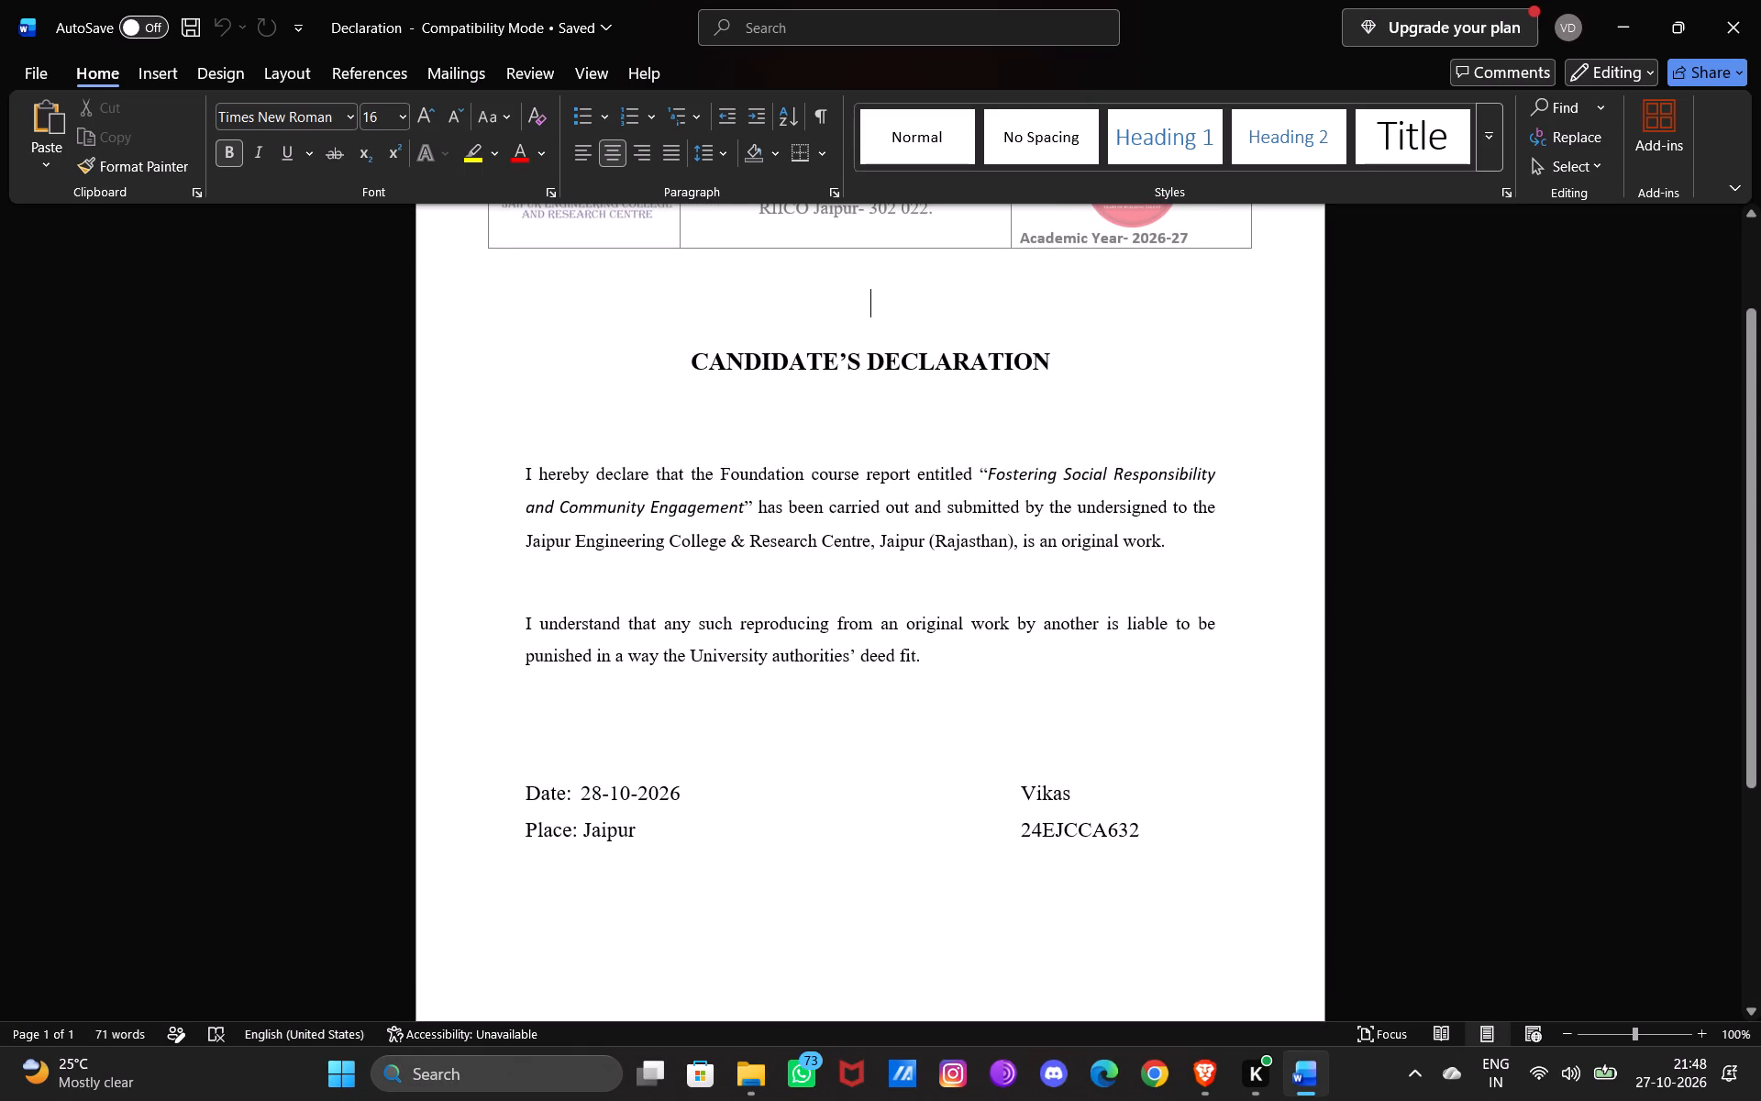
pyautogui.click(1760, 6)
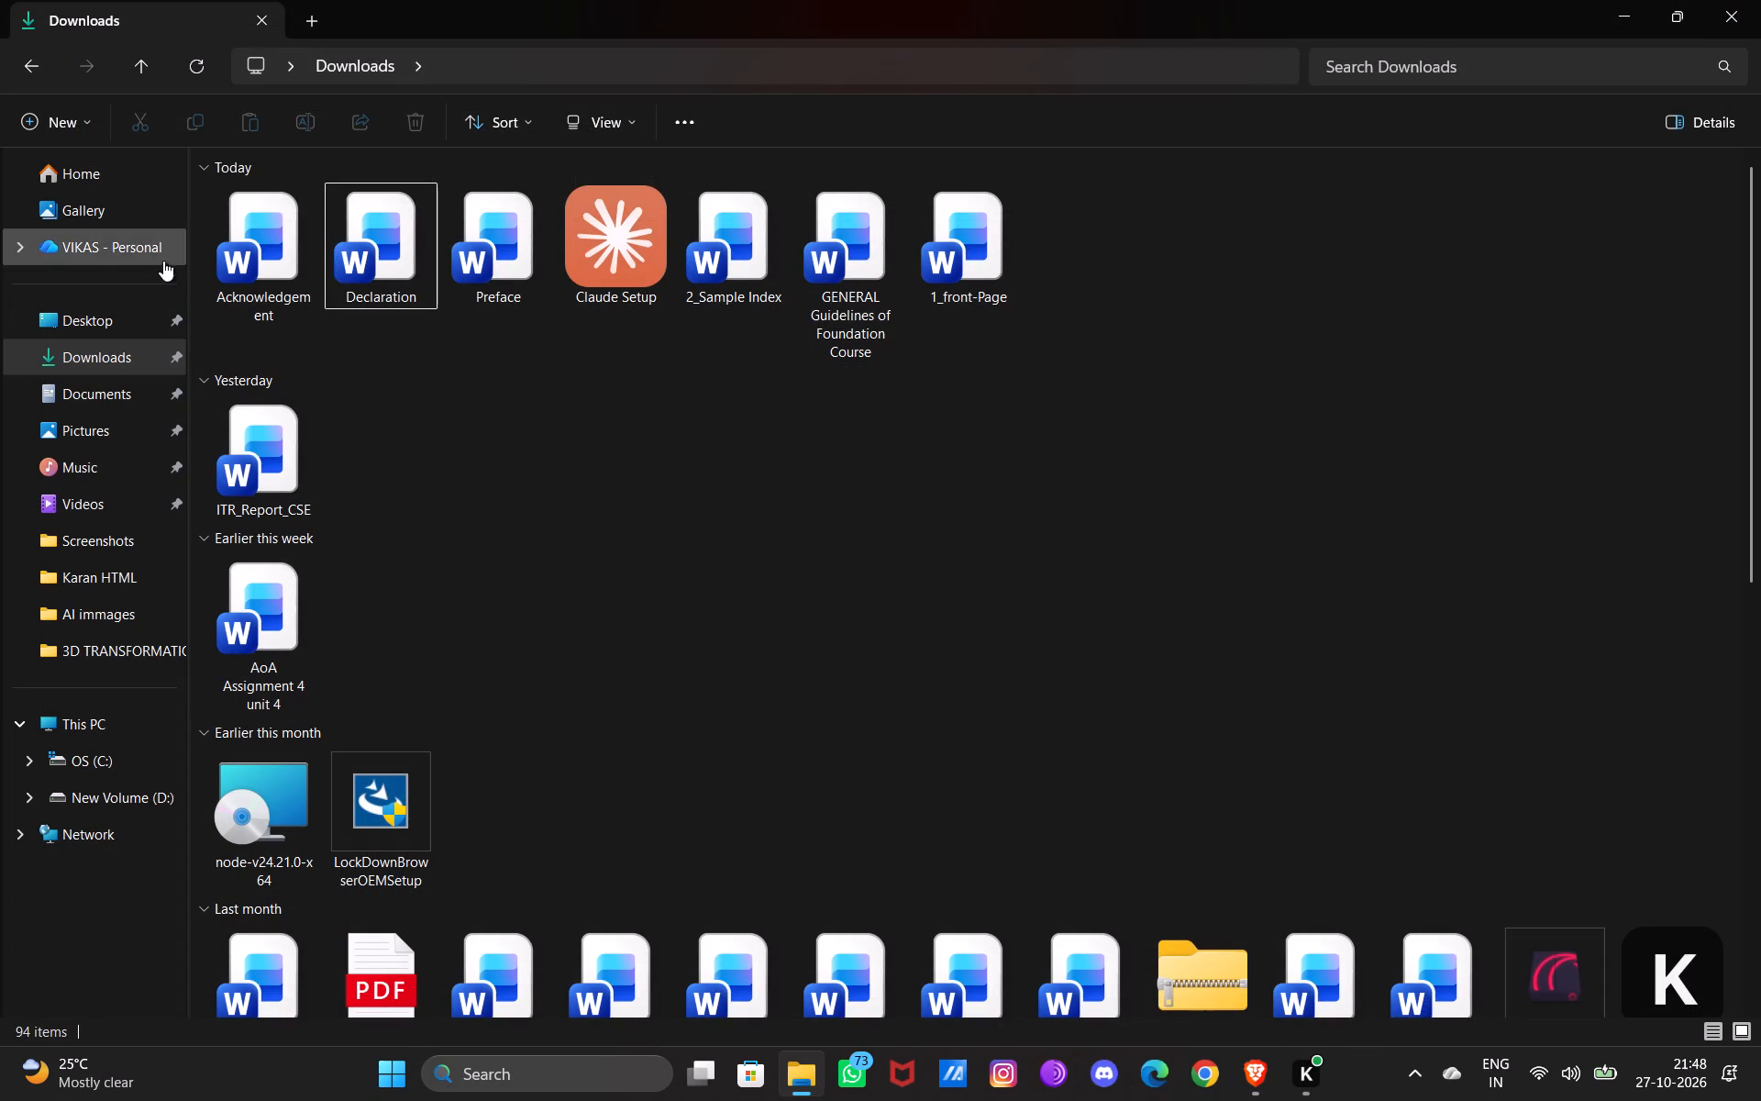
pyautogui.doubleClick(273, 230)
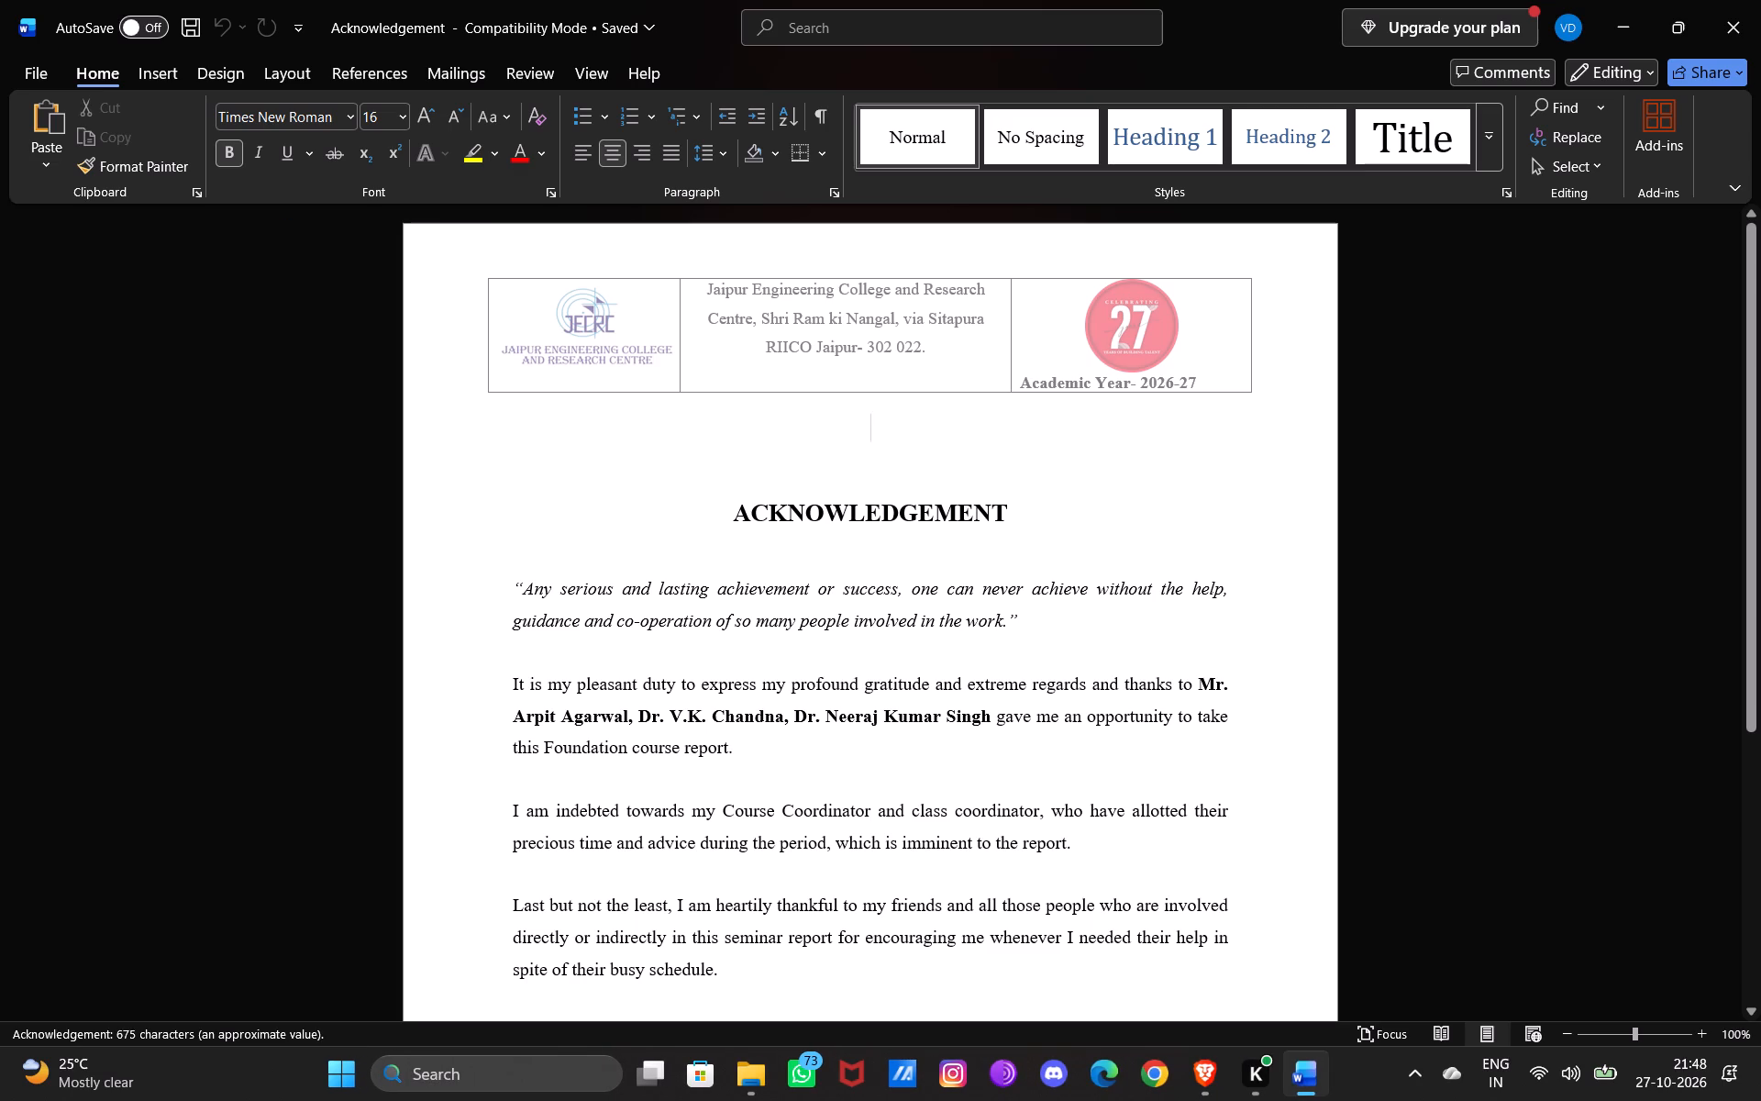
pyautogui.scroll(-1, 884, 508)
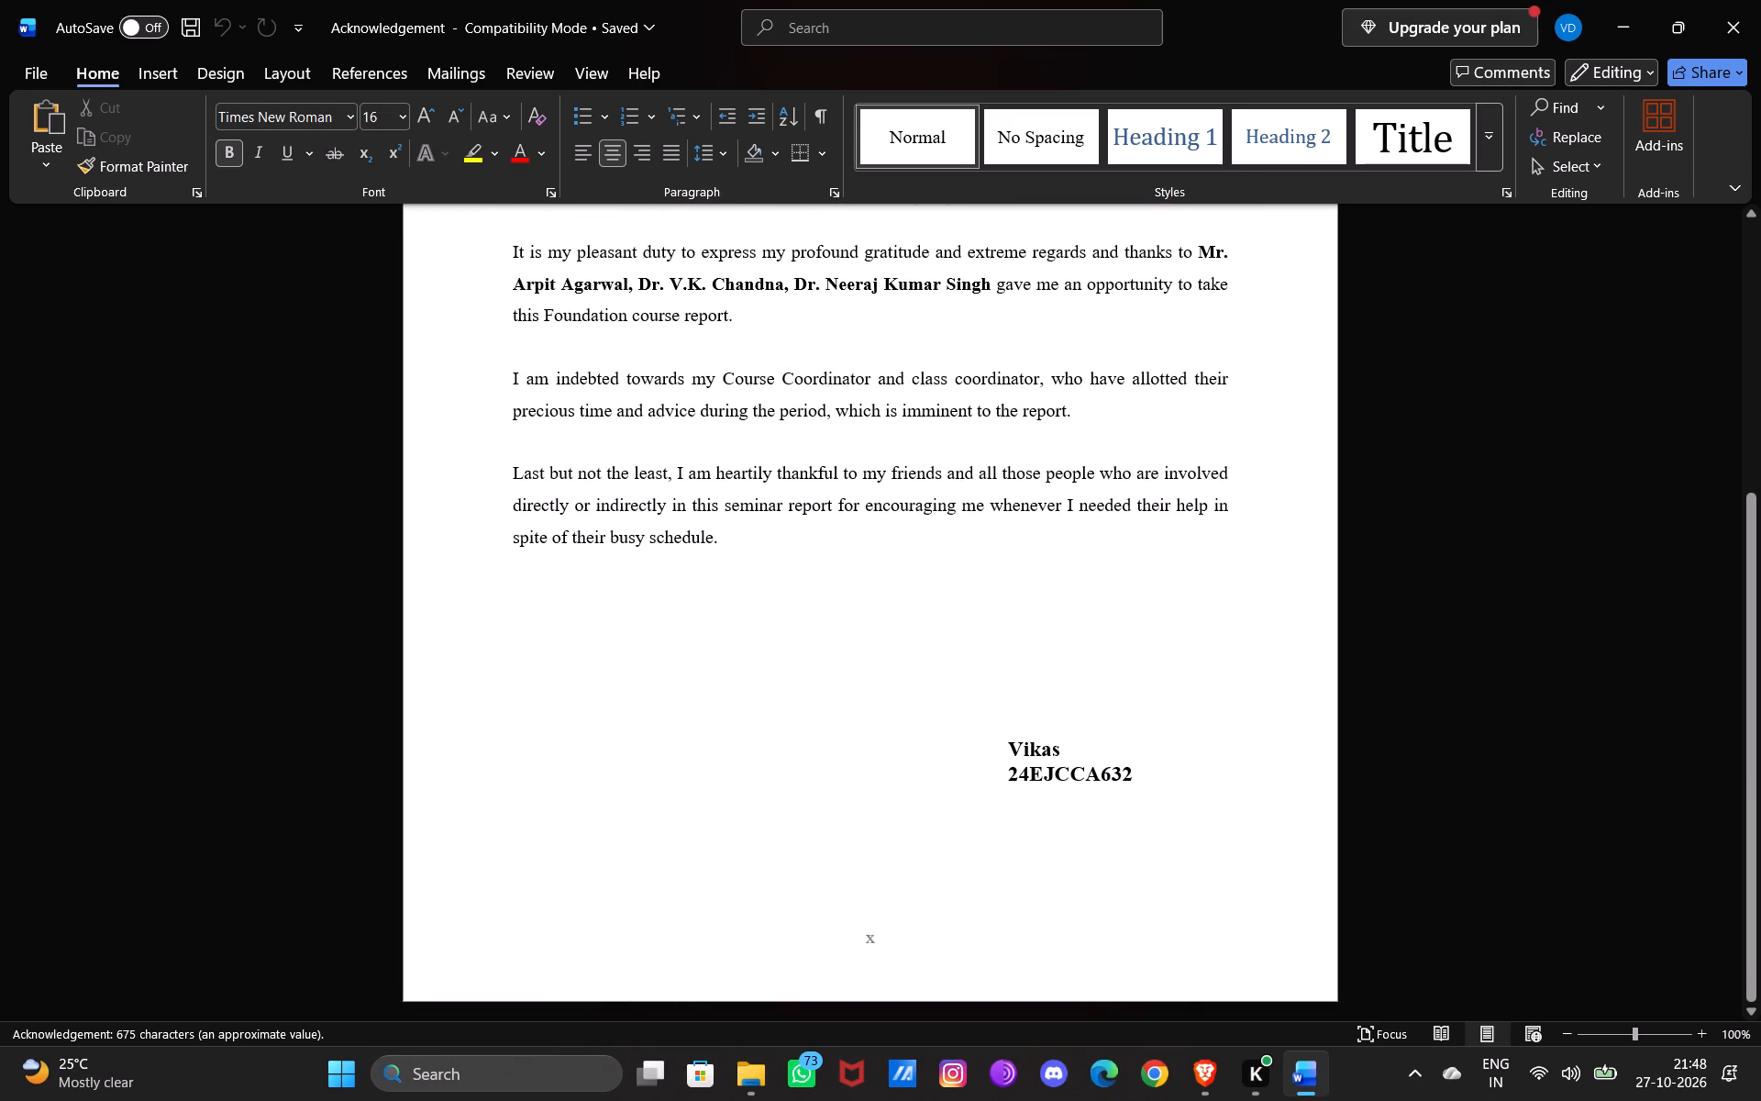
pyautogui.click(1760, 0)
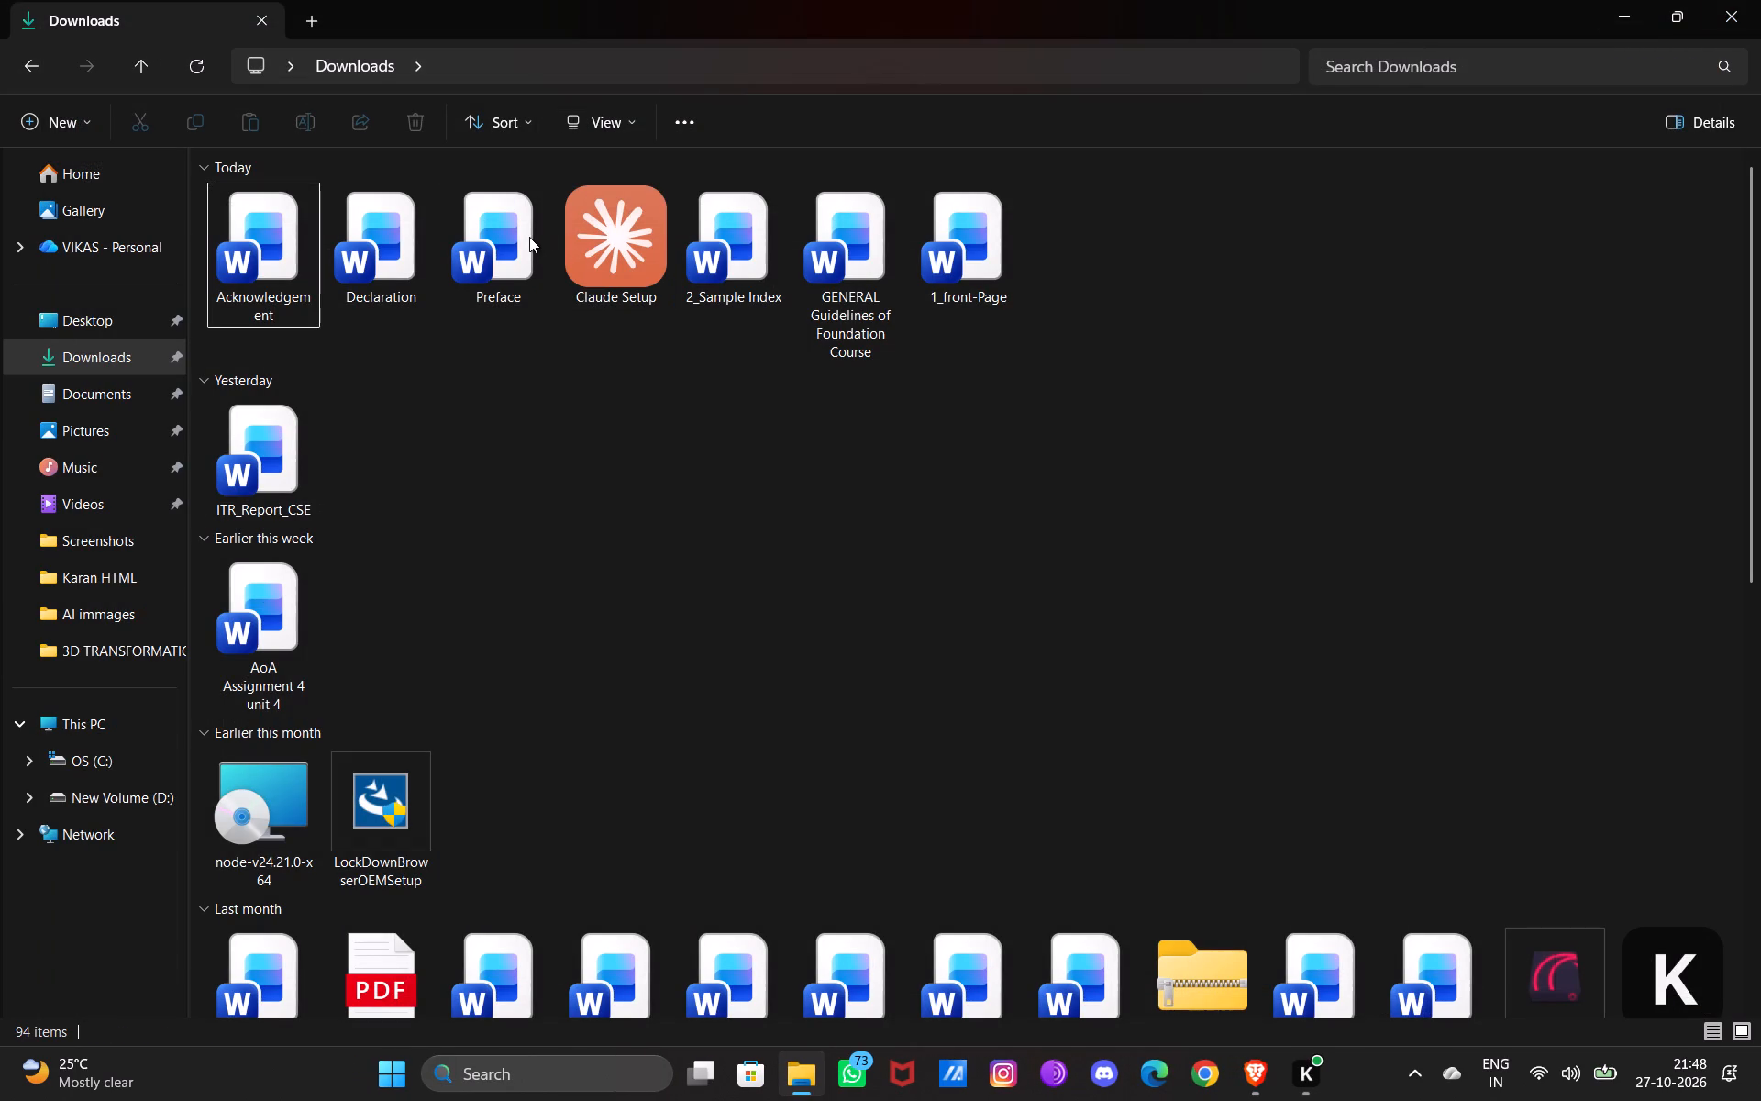
# Review the Preface text and the pages of the 2_Sample Index document, closing each one after checking it.
pyautogui.doubleClick(529, 237)
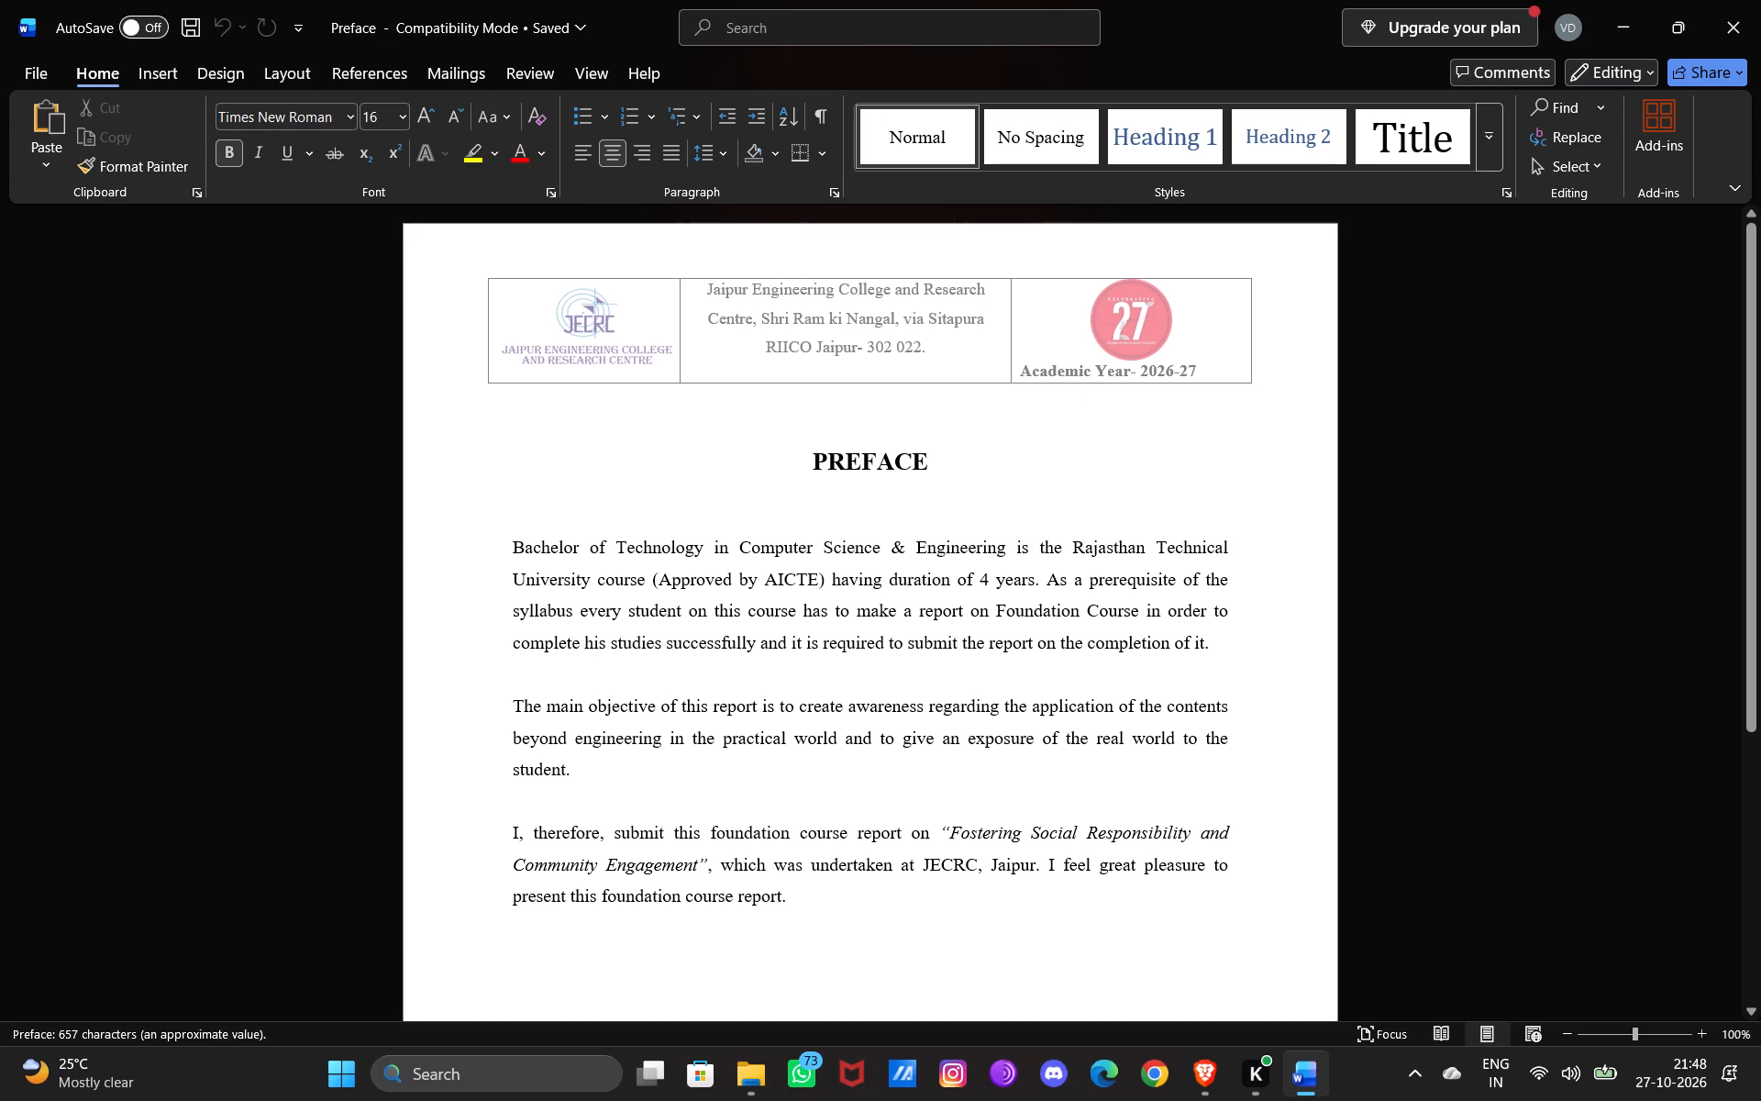
pyautogui.scroll(-1, 1481, 475)
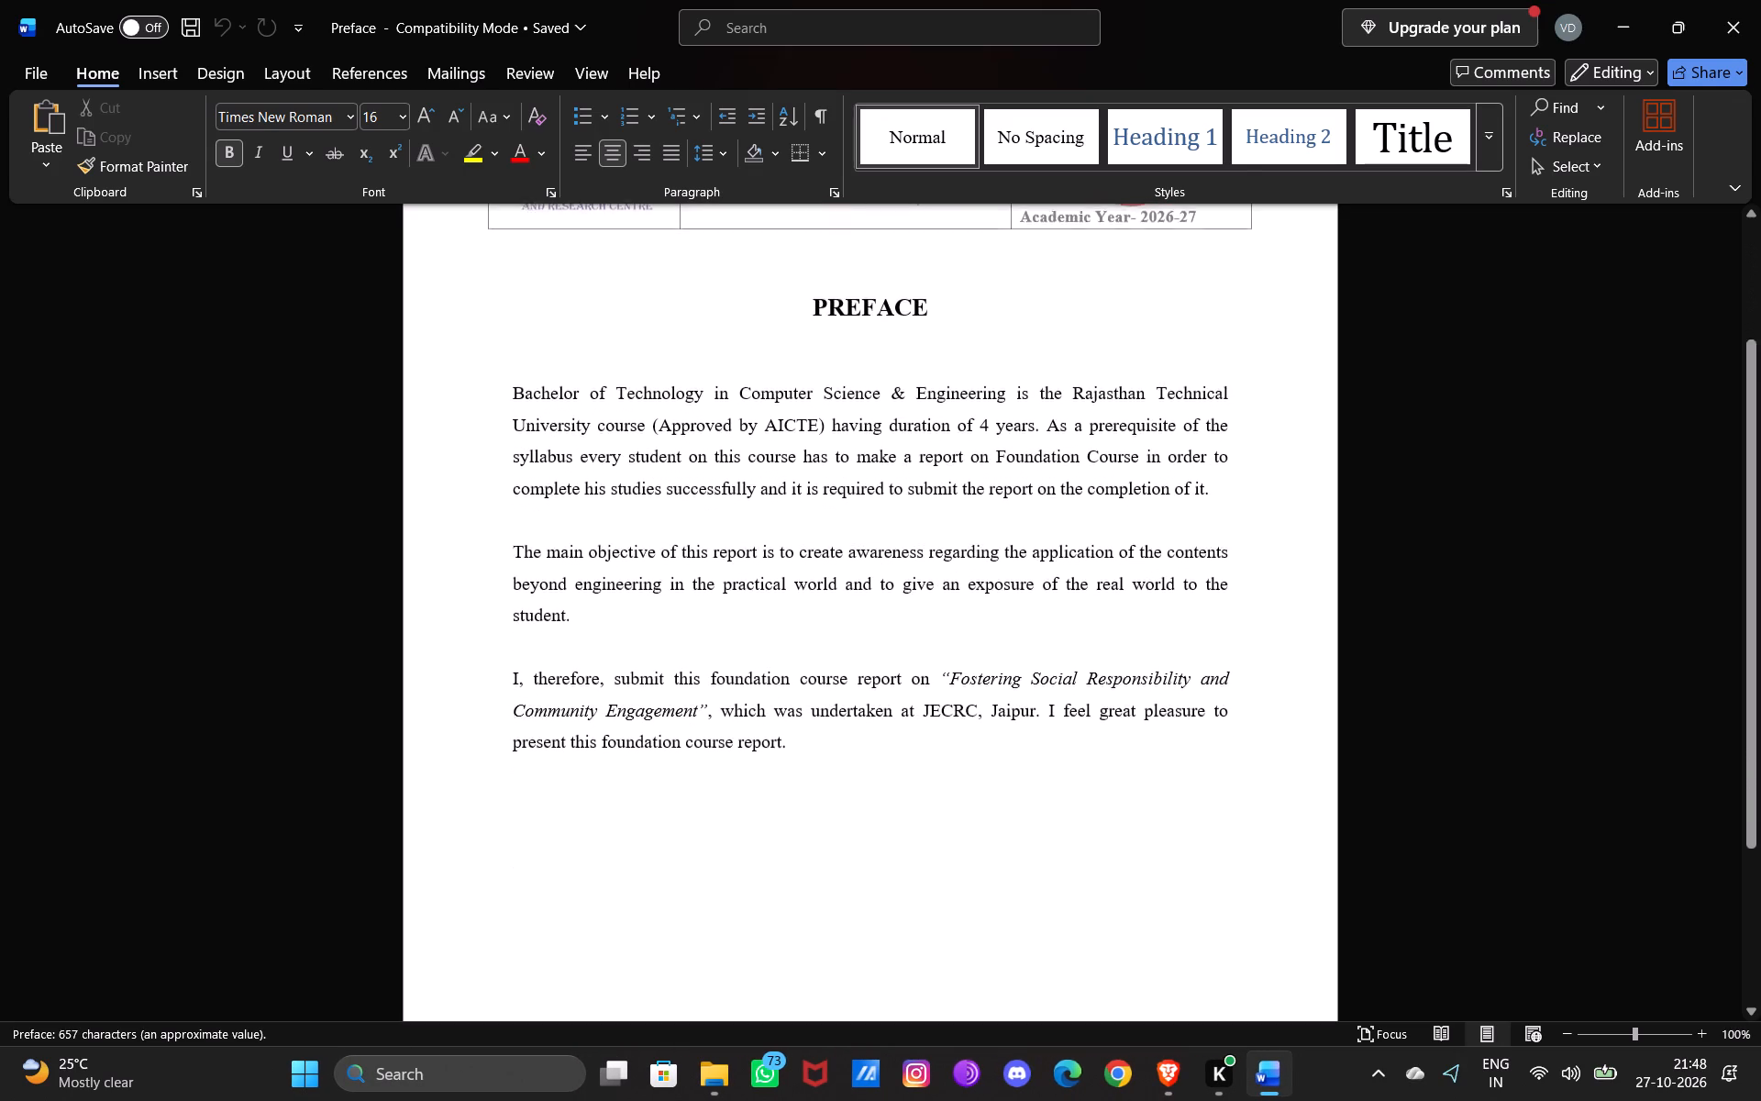
pyautogui.scroll(-1, 1481, 475)
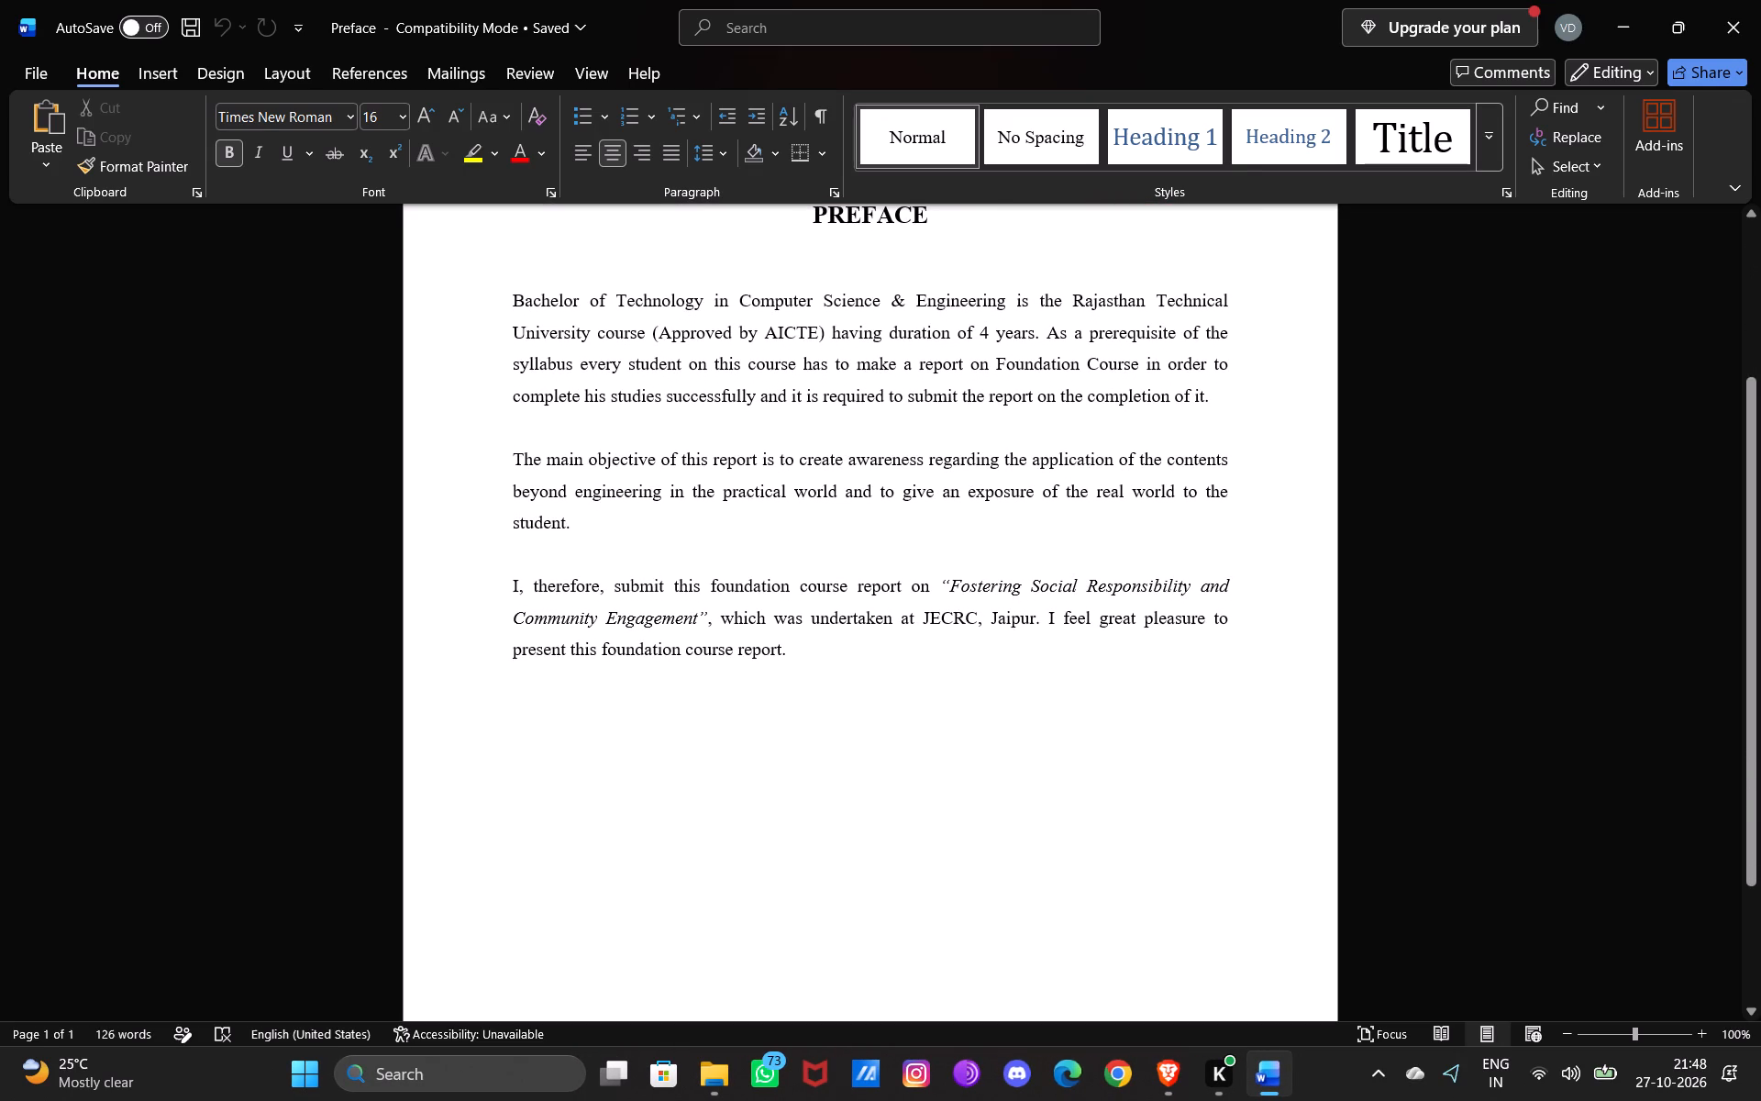
pyautogui.scroll(-2, 1481, 475)
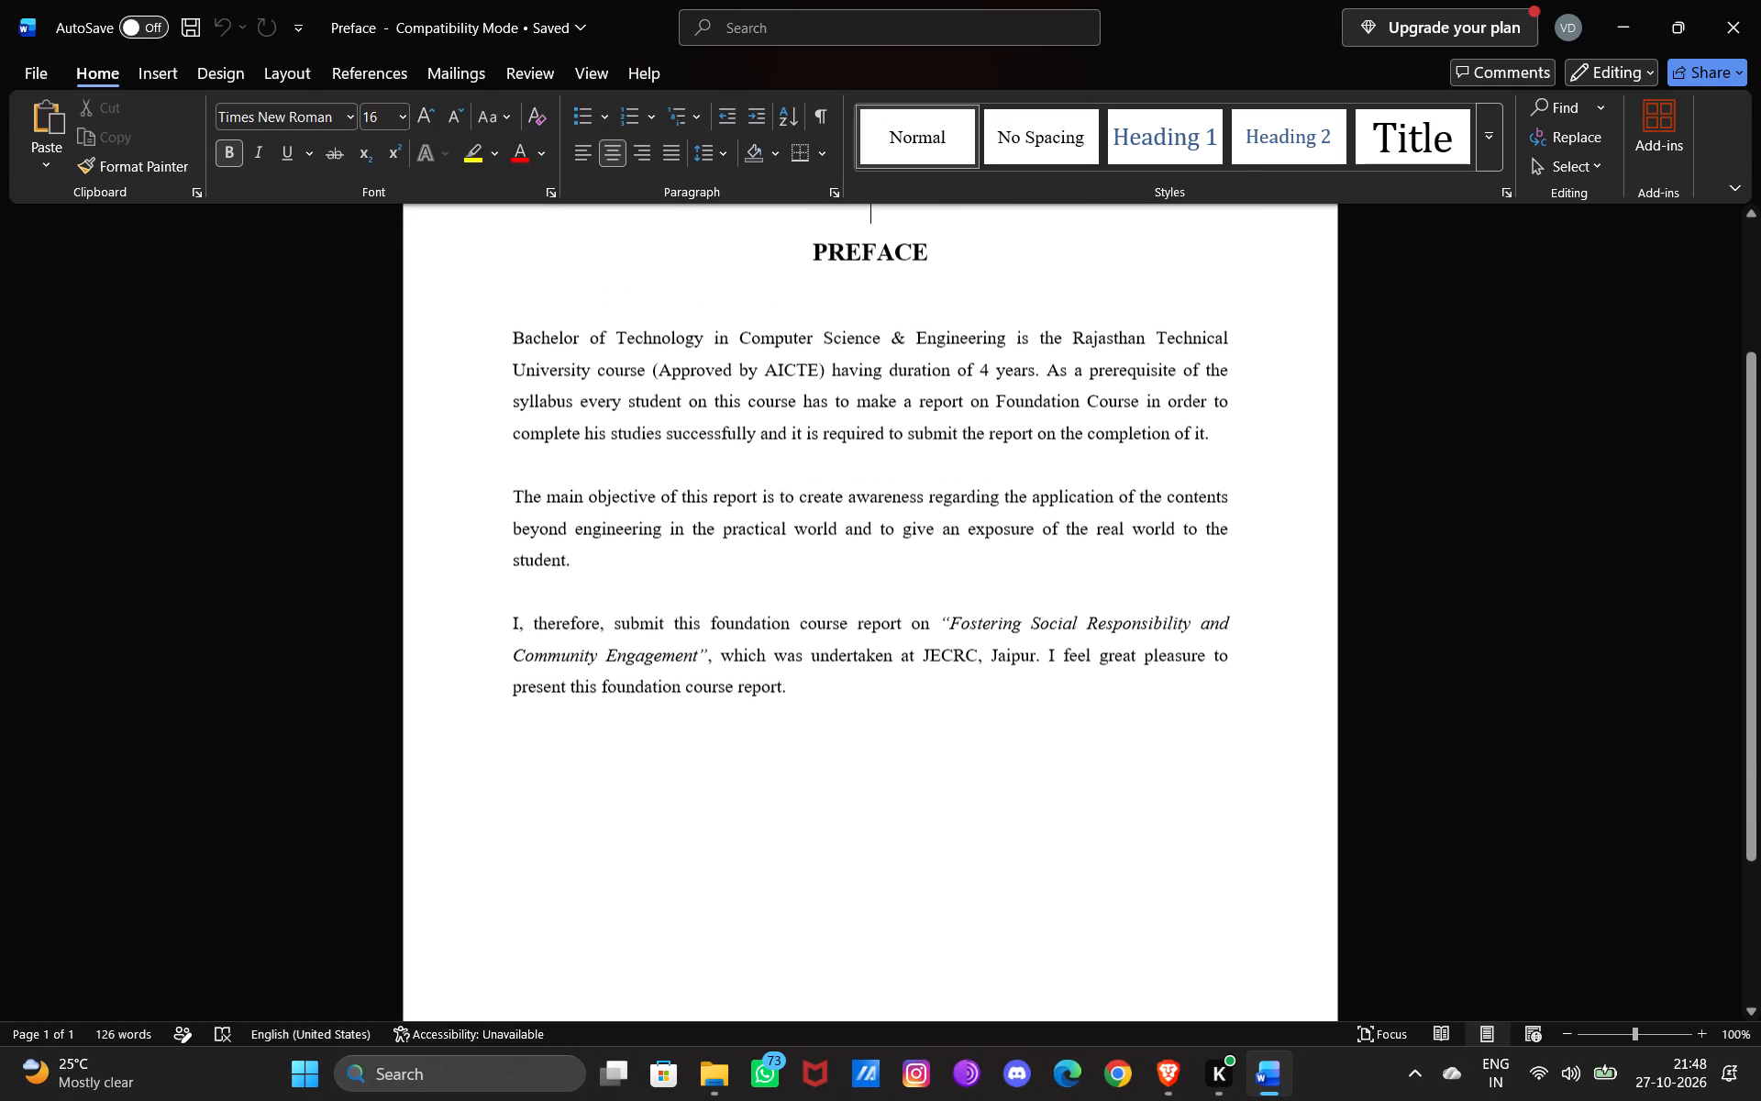
pyautogui.scroll(-1, 1481, 475)
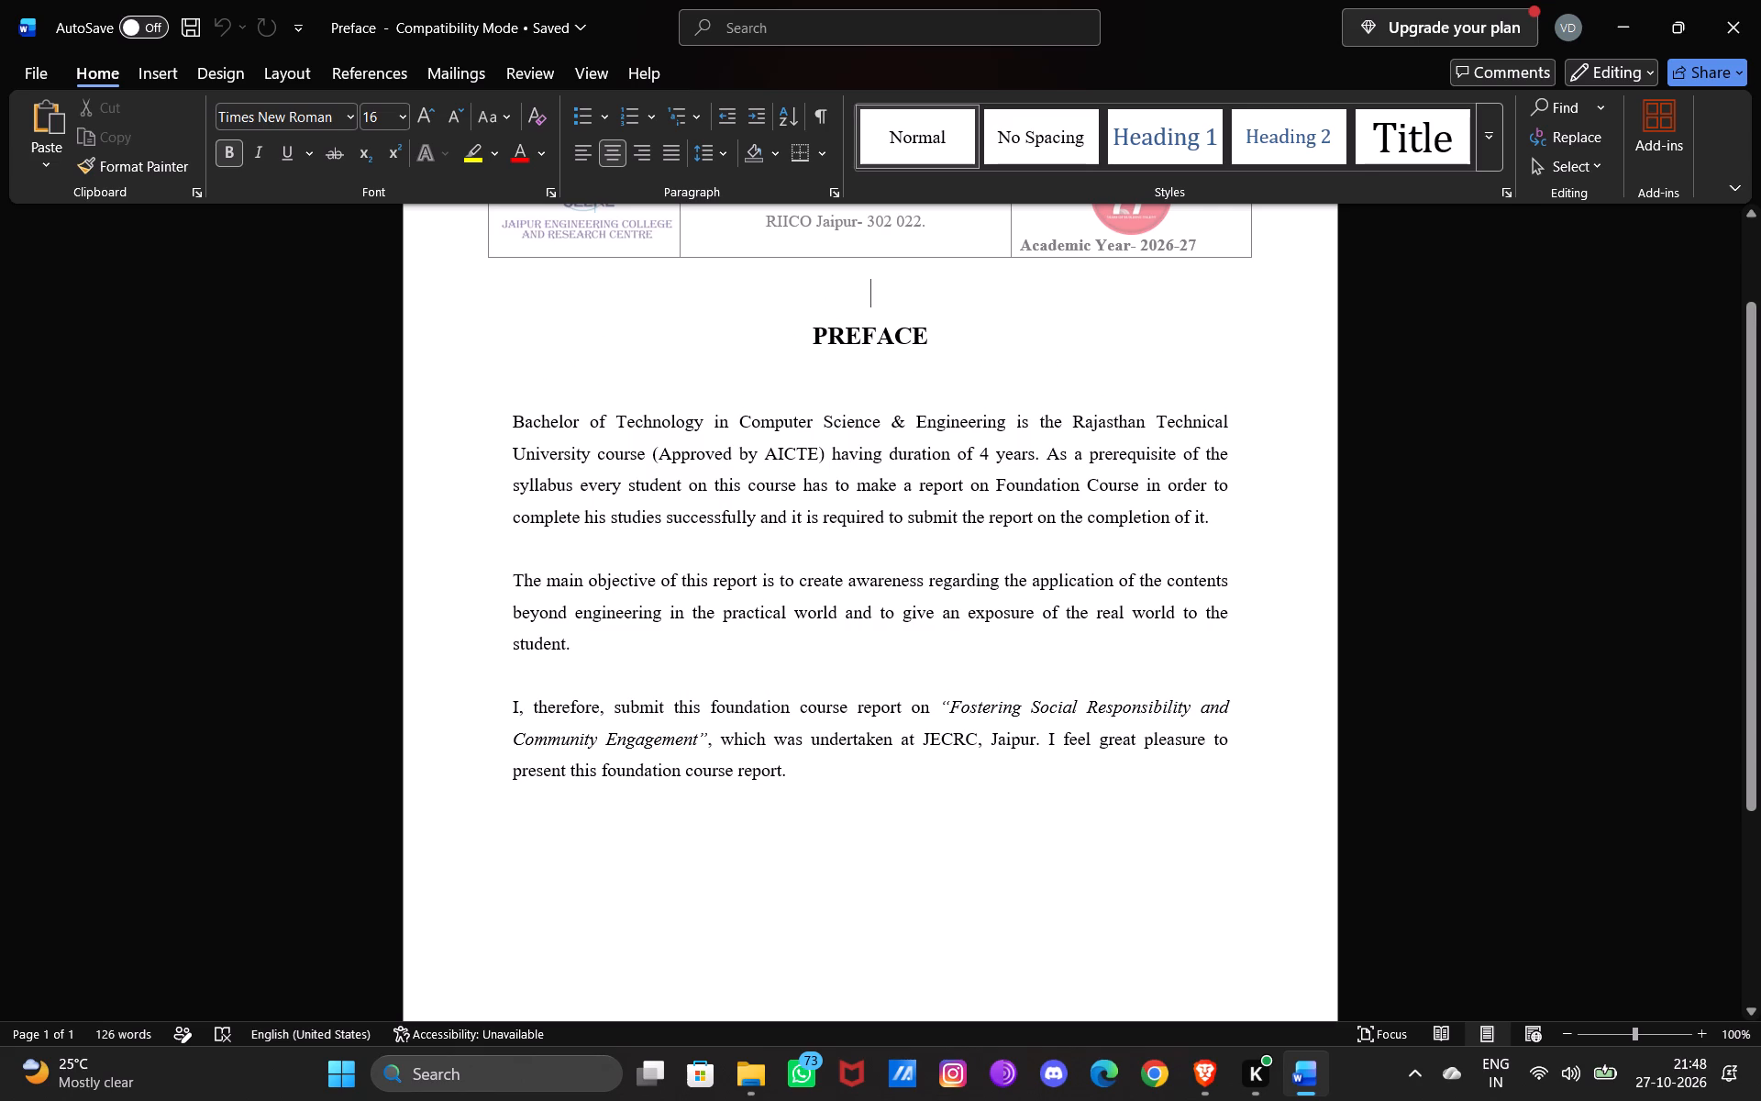
pyautogui.click(1742, 39)
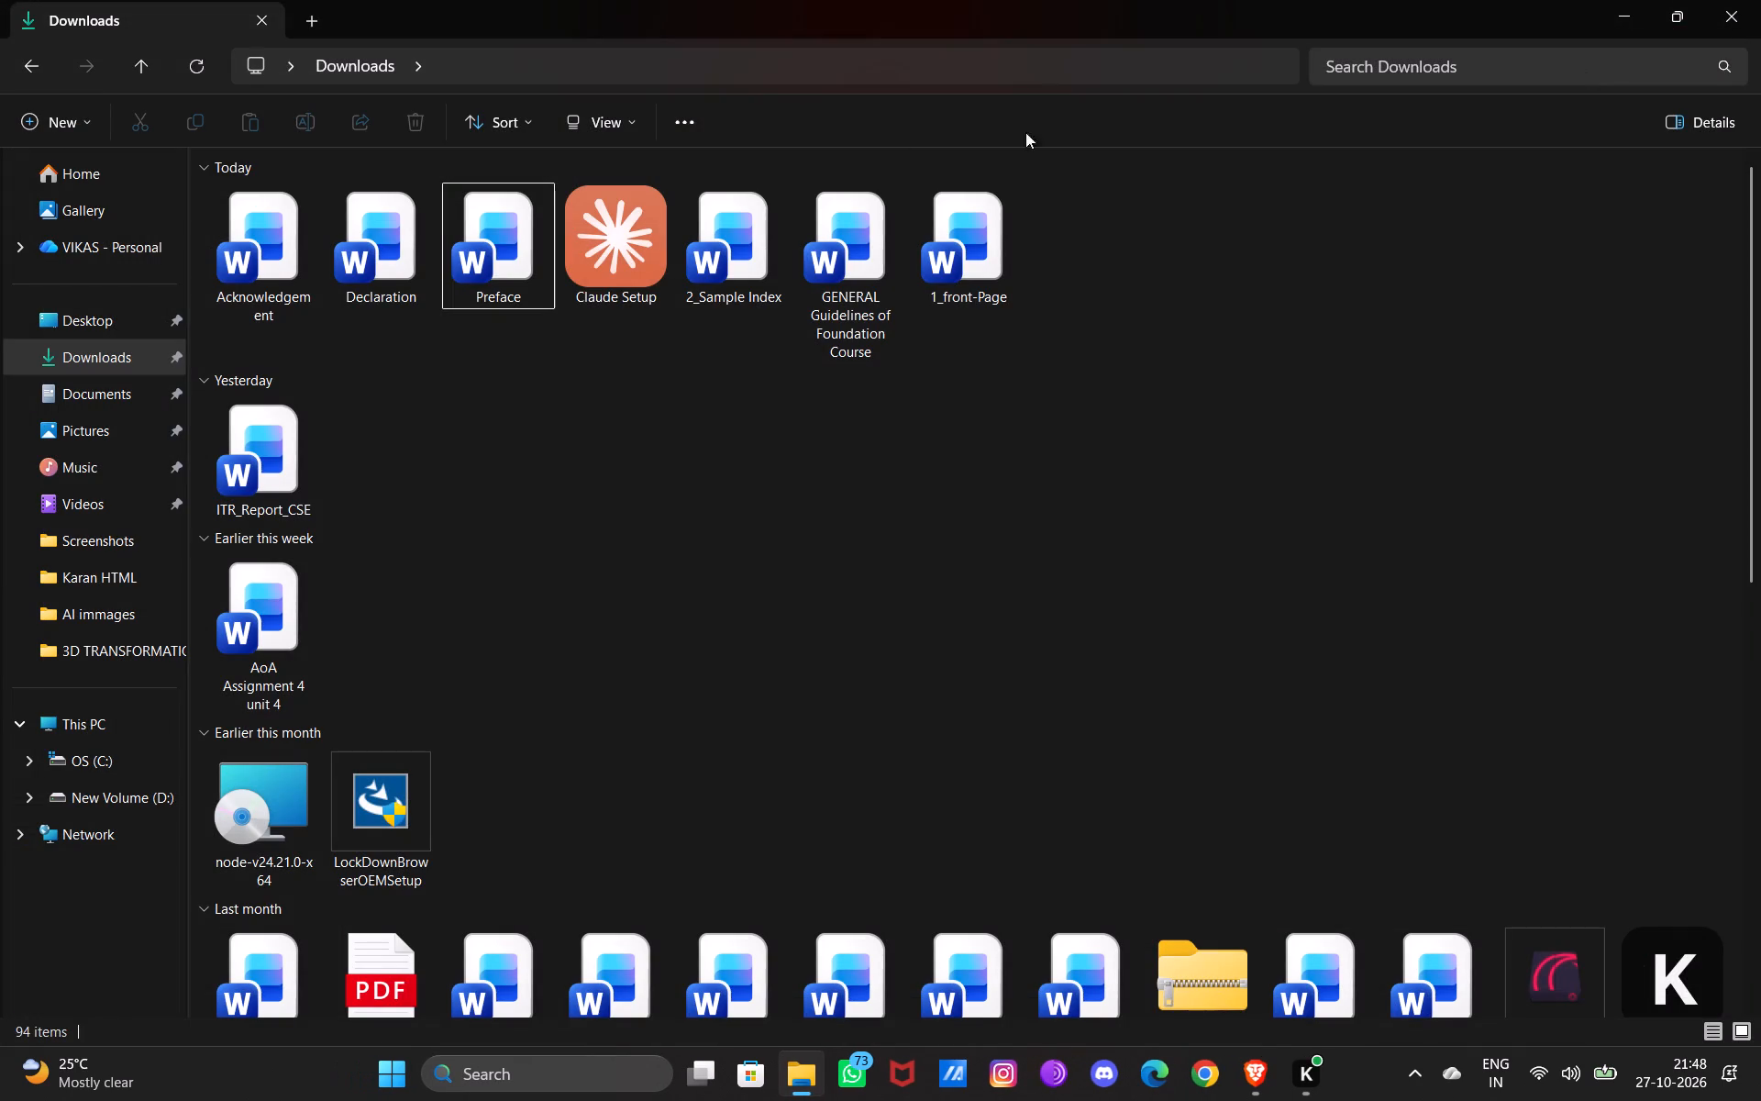
pyautogui.doubleClick(766, 233)
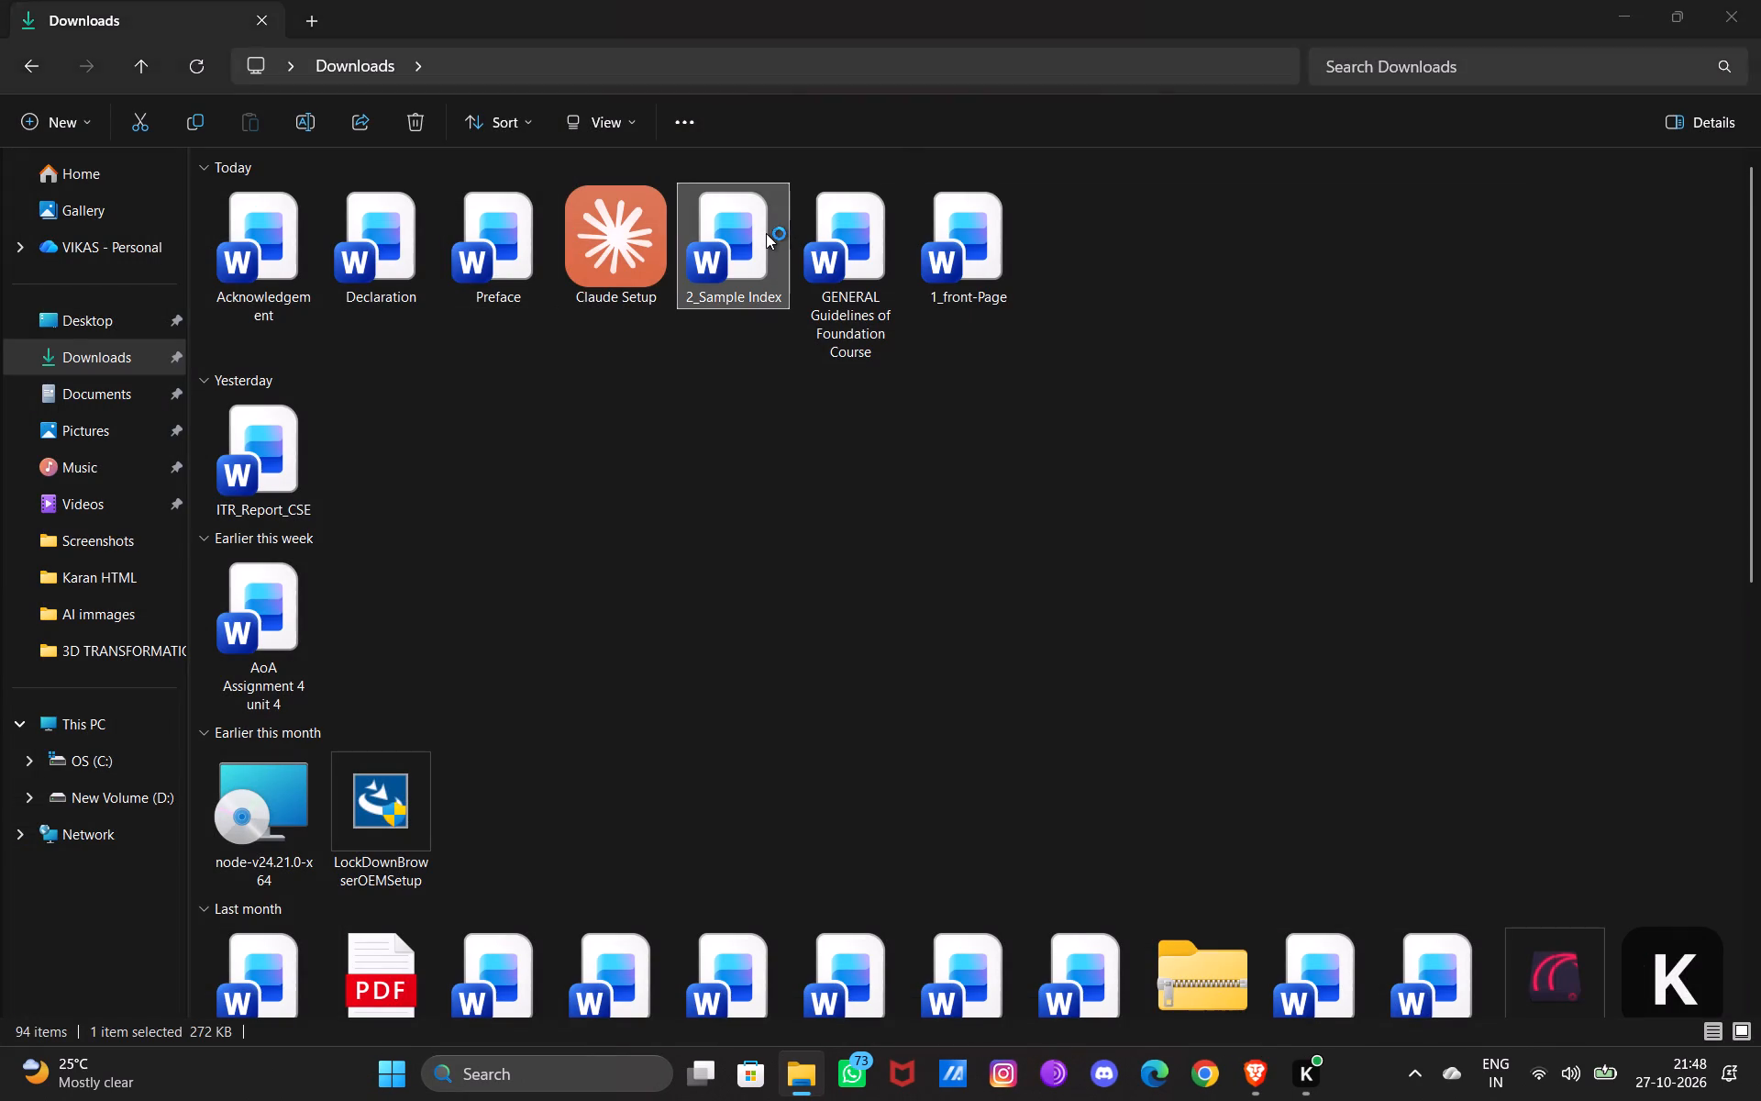
pyautogui.scroll(-7, 1487, 544)
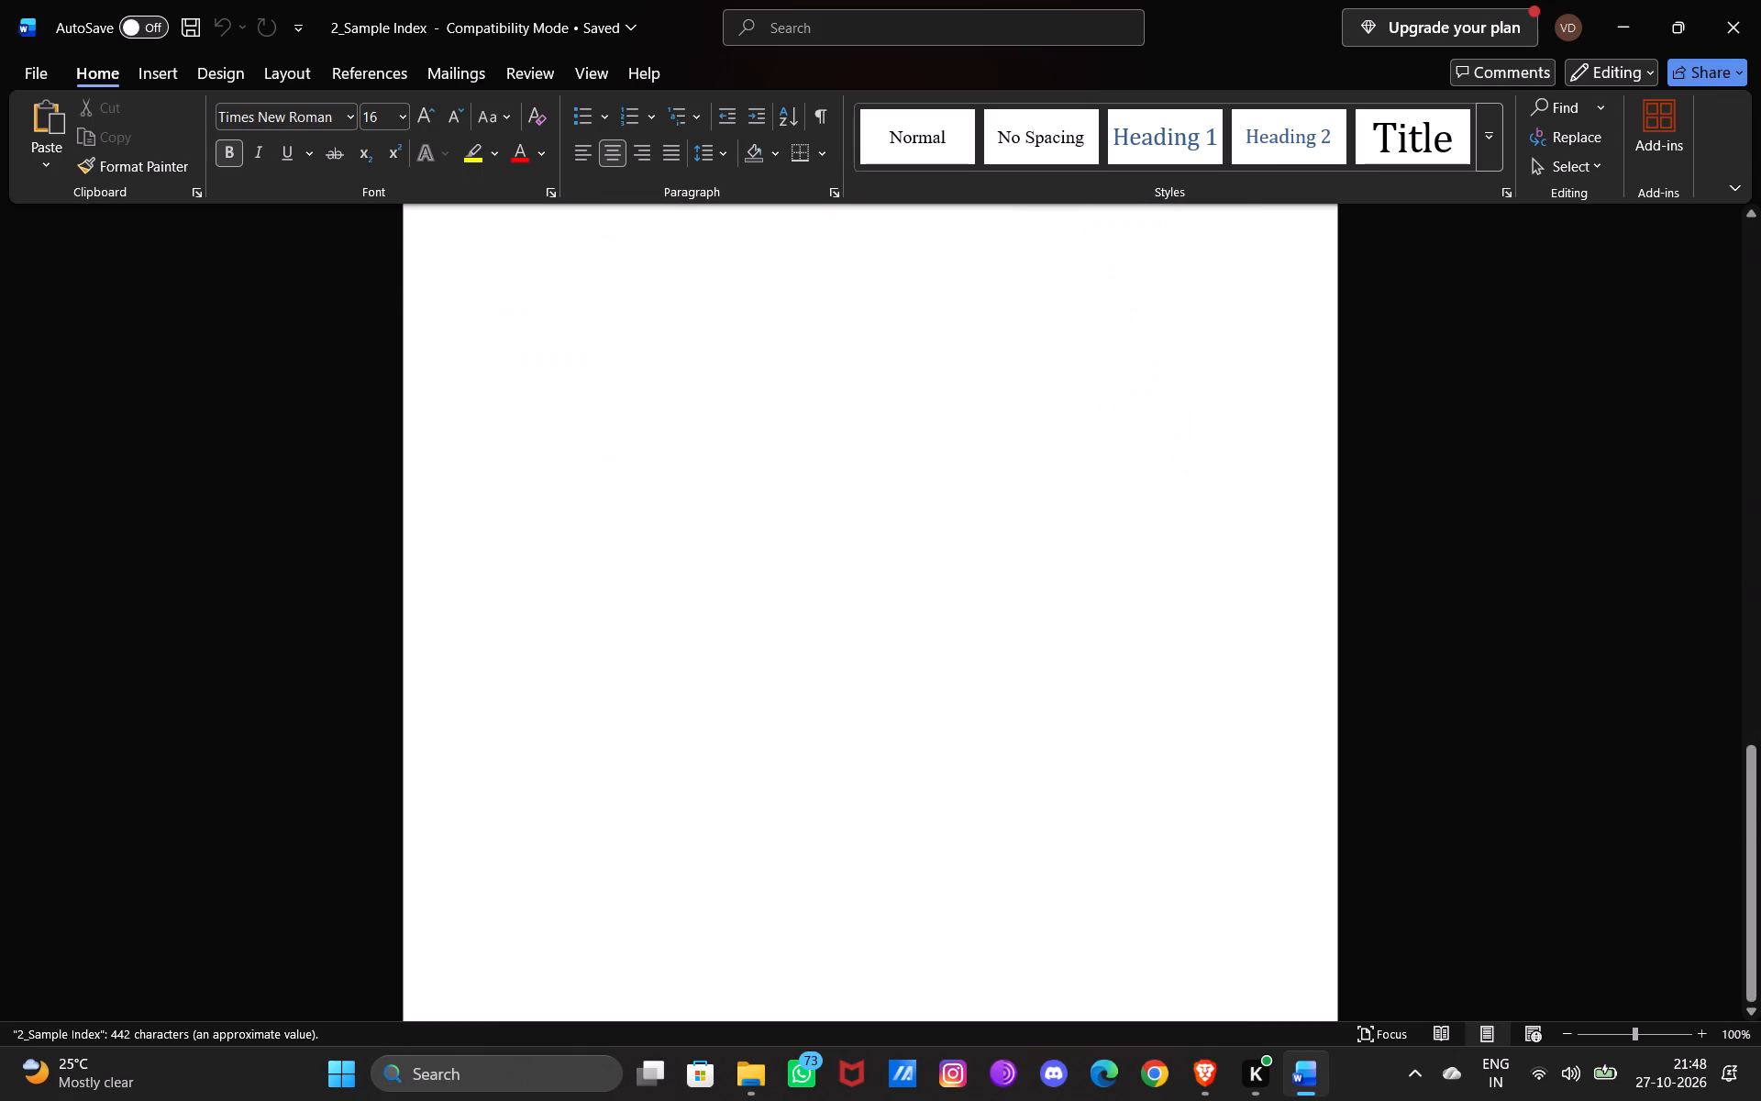
pyautogui.scroll(4, 1487, 544)
pyautogui.click(1759, 2)
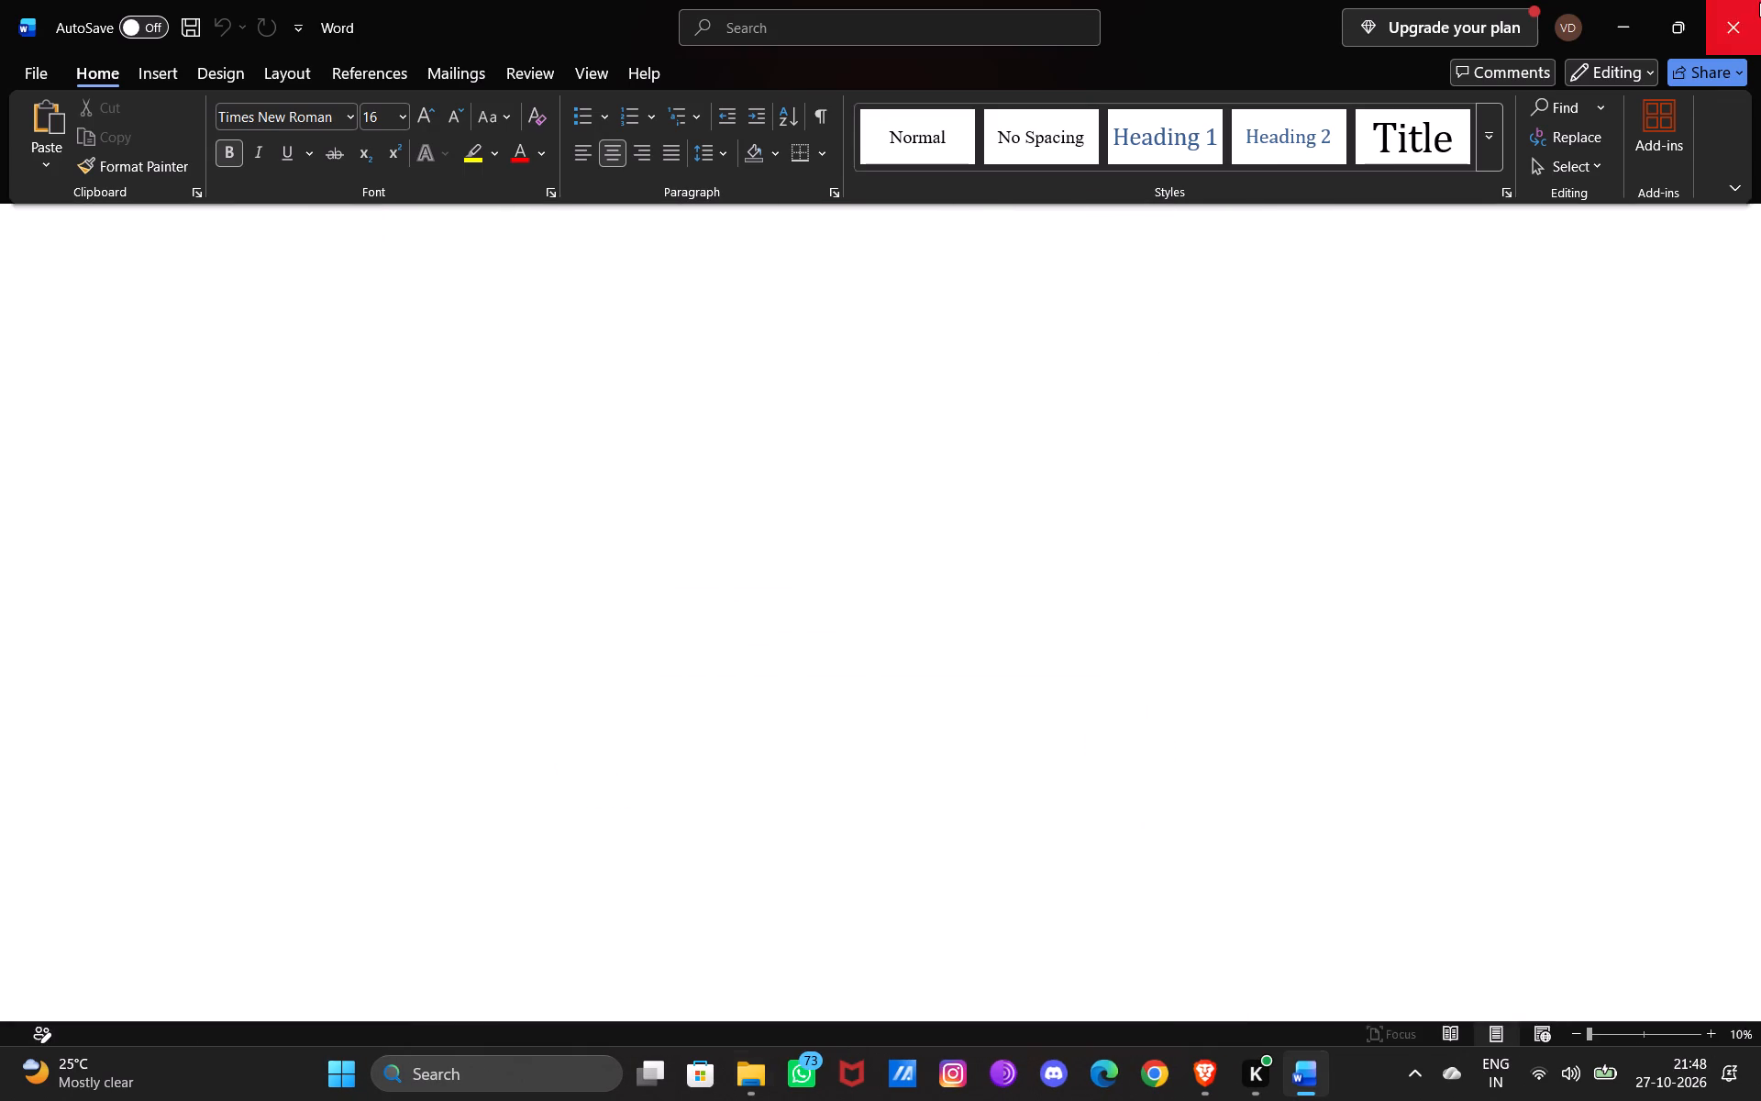
# In the 1_front-Page document, set the report title "Fostering Social Responsibility and Community Engagement" to font size 14.
pyautogui.doubleClick(1000, 239)
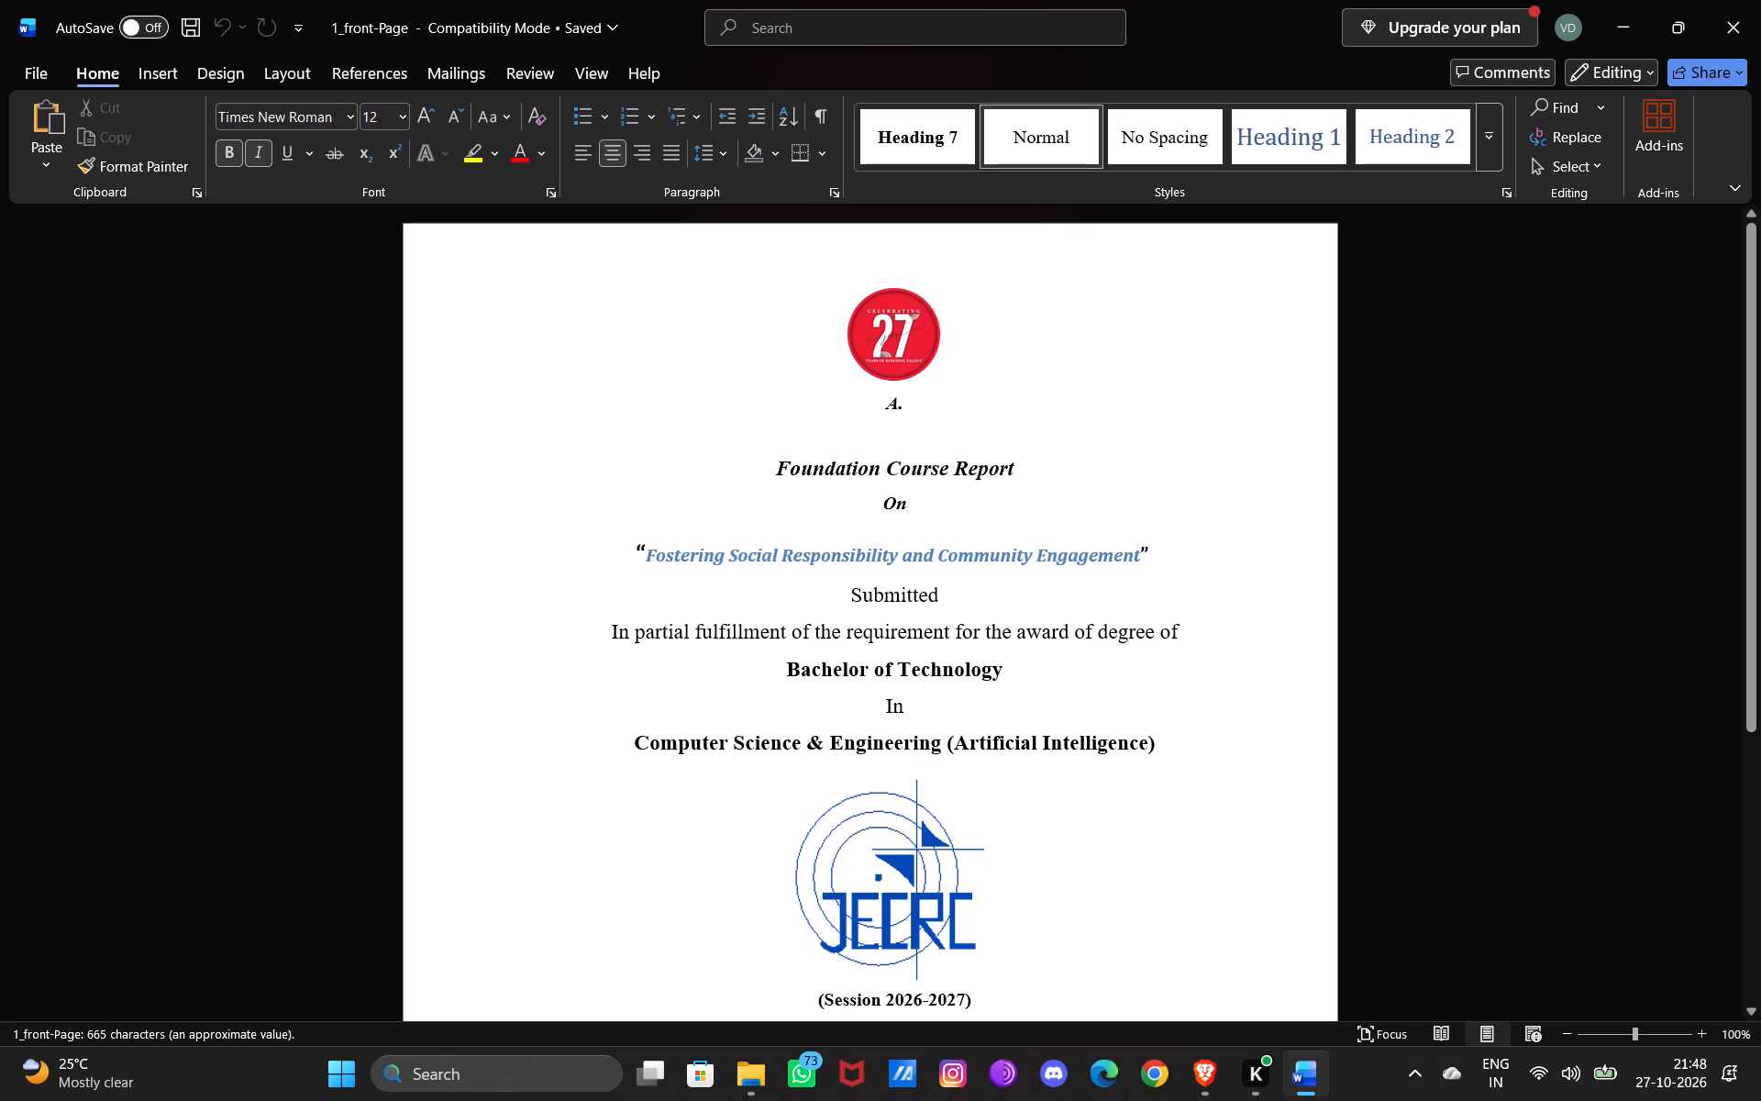
pyautogui.scroll(-1, 1436, 554)
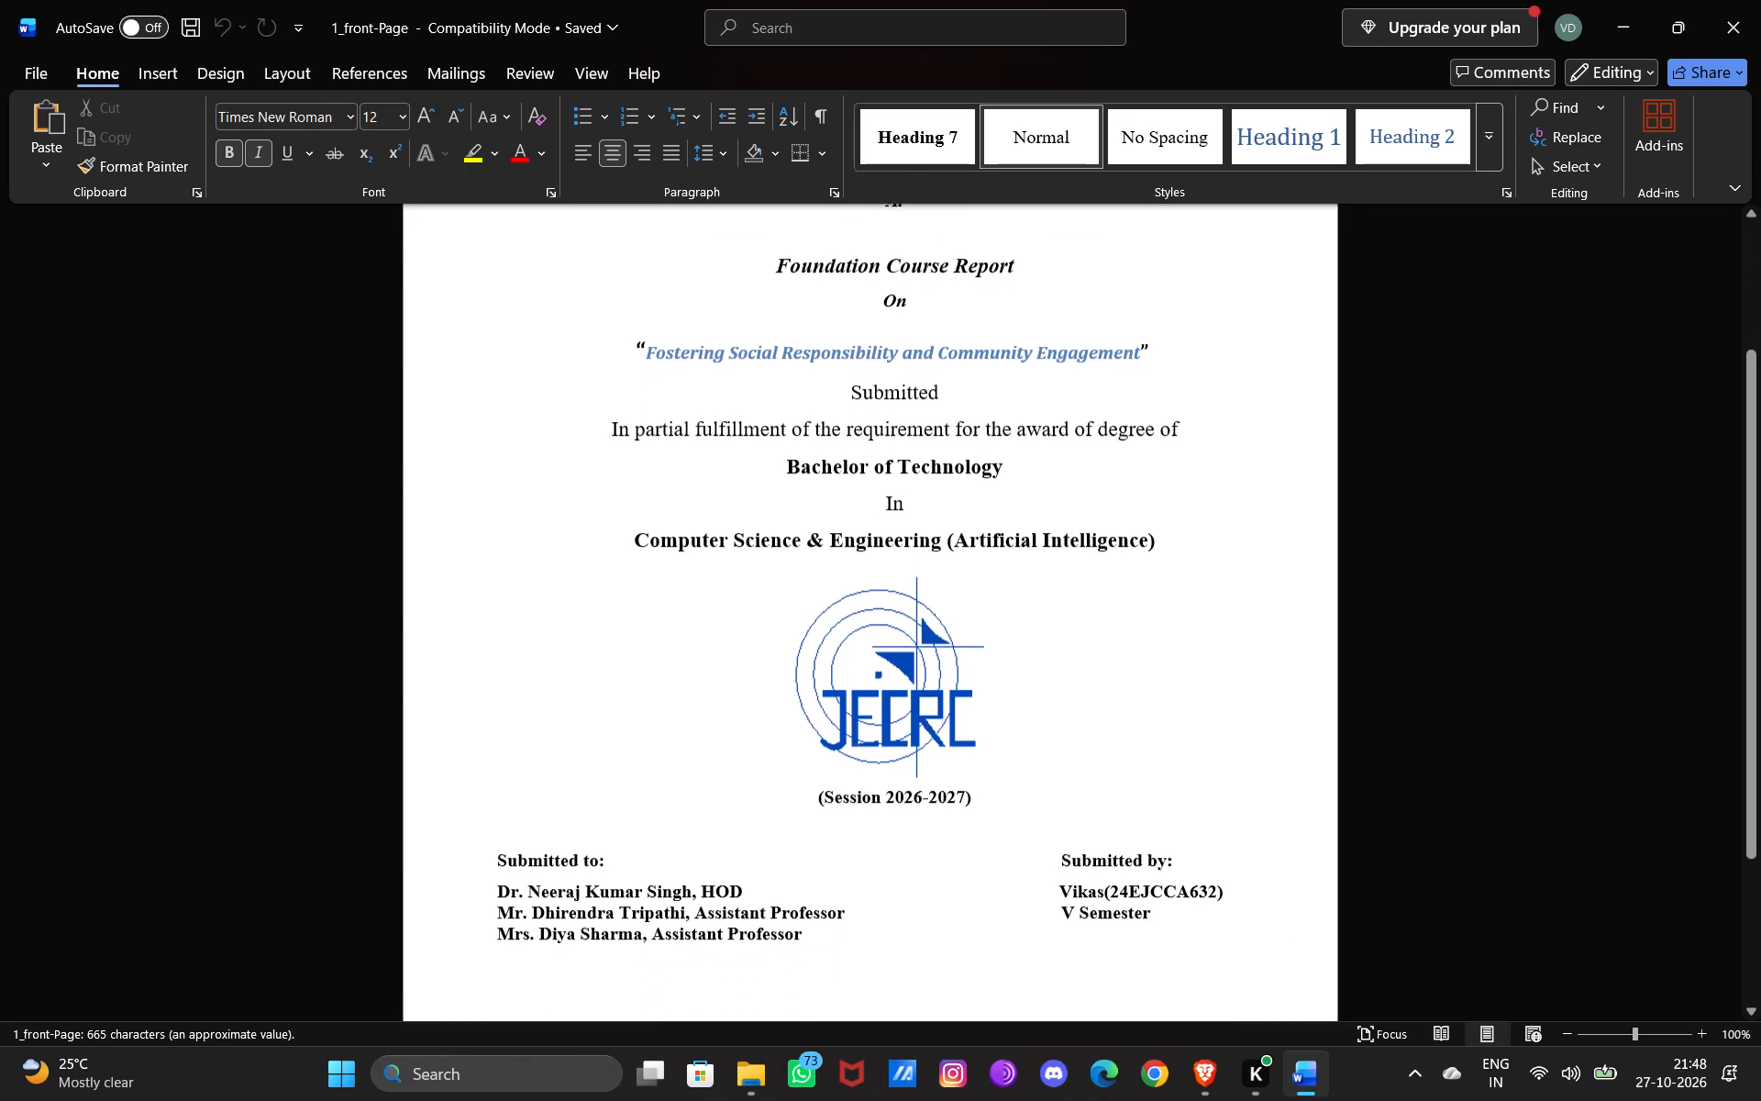
pyautogui.scroll(-2, 1436, 554)
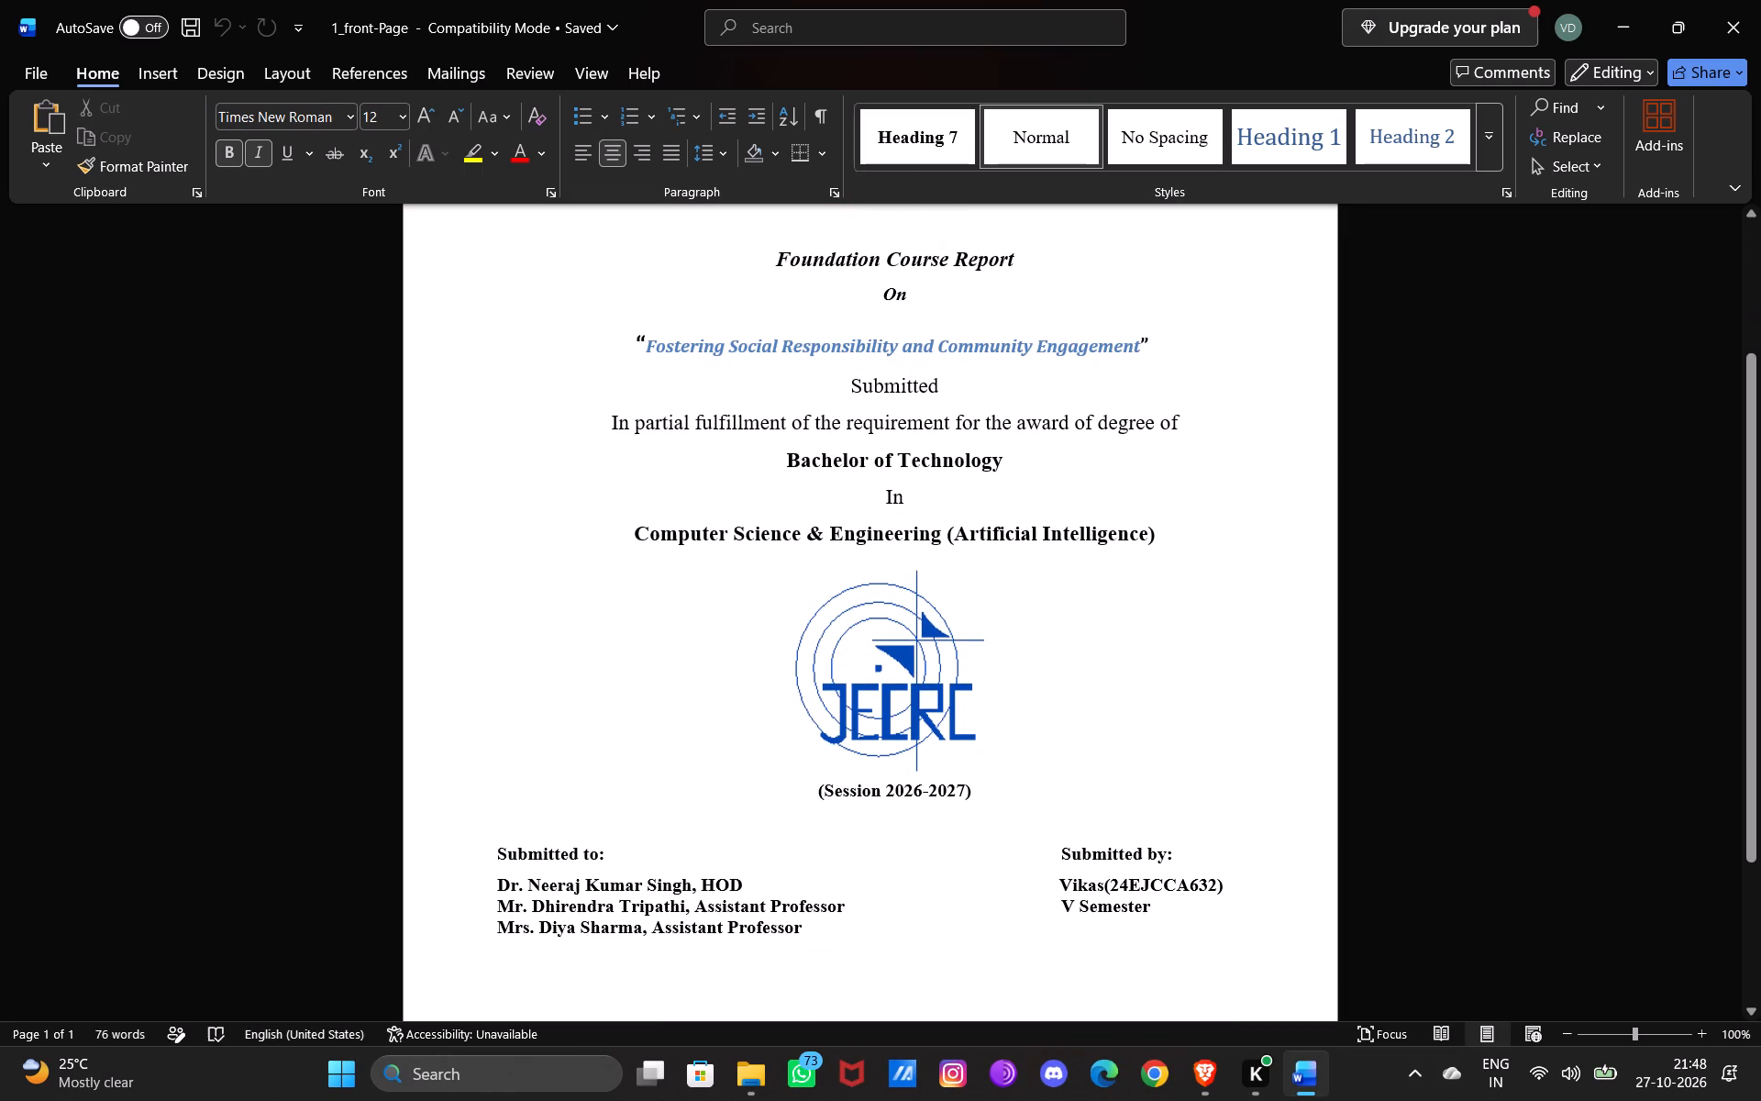
pyautogui.moveTo(1140, 352); pyautogui.dragTo(681, 364)
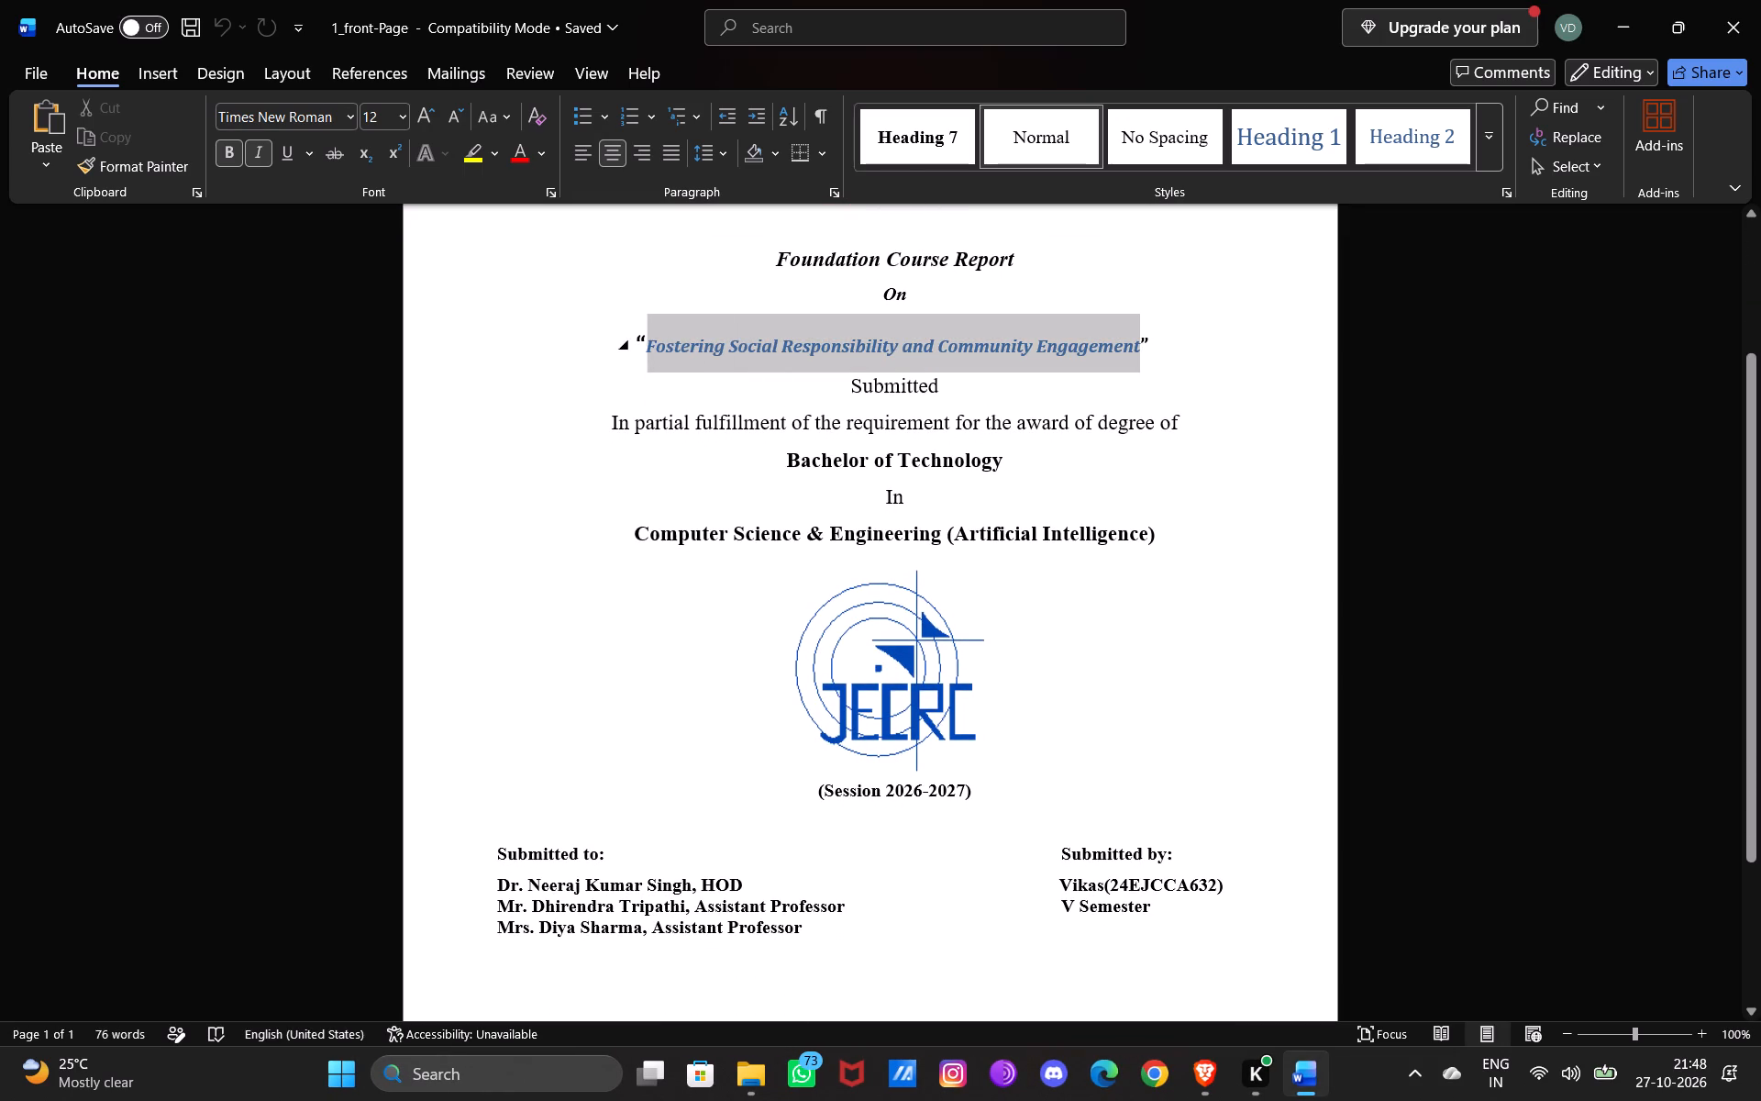
pyautogui.moveTo(681, 364); pyautogui.dragTo(650, 358)
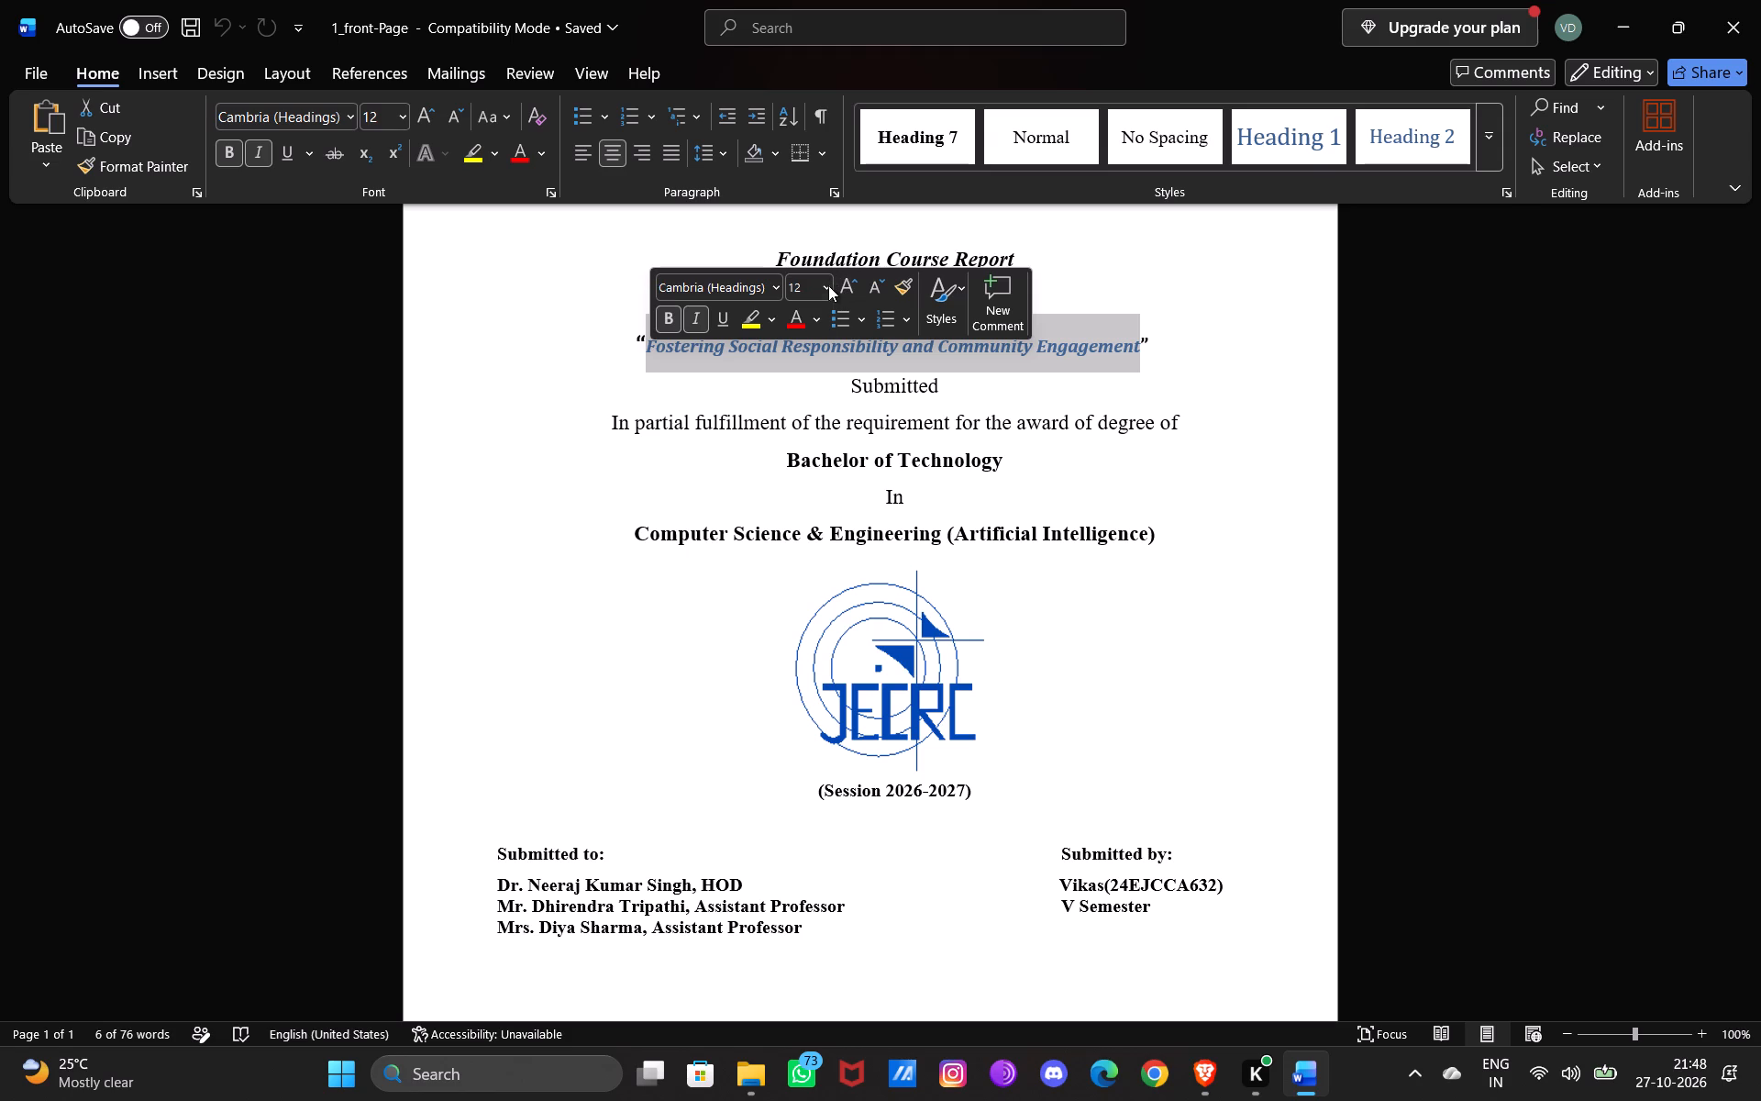
pyautogui.click(828, 285)
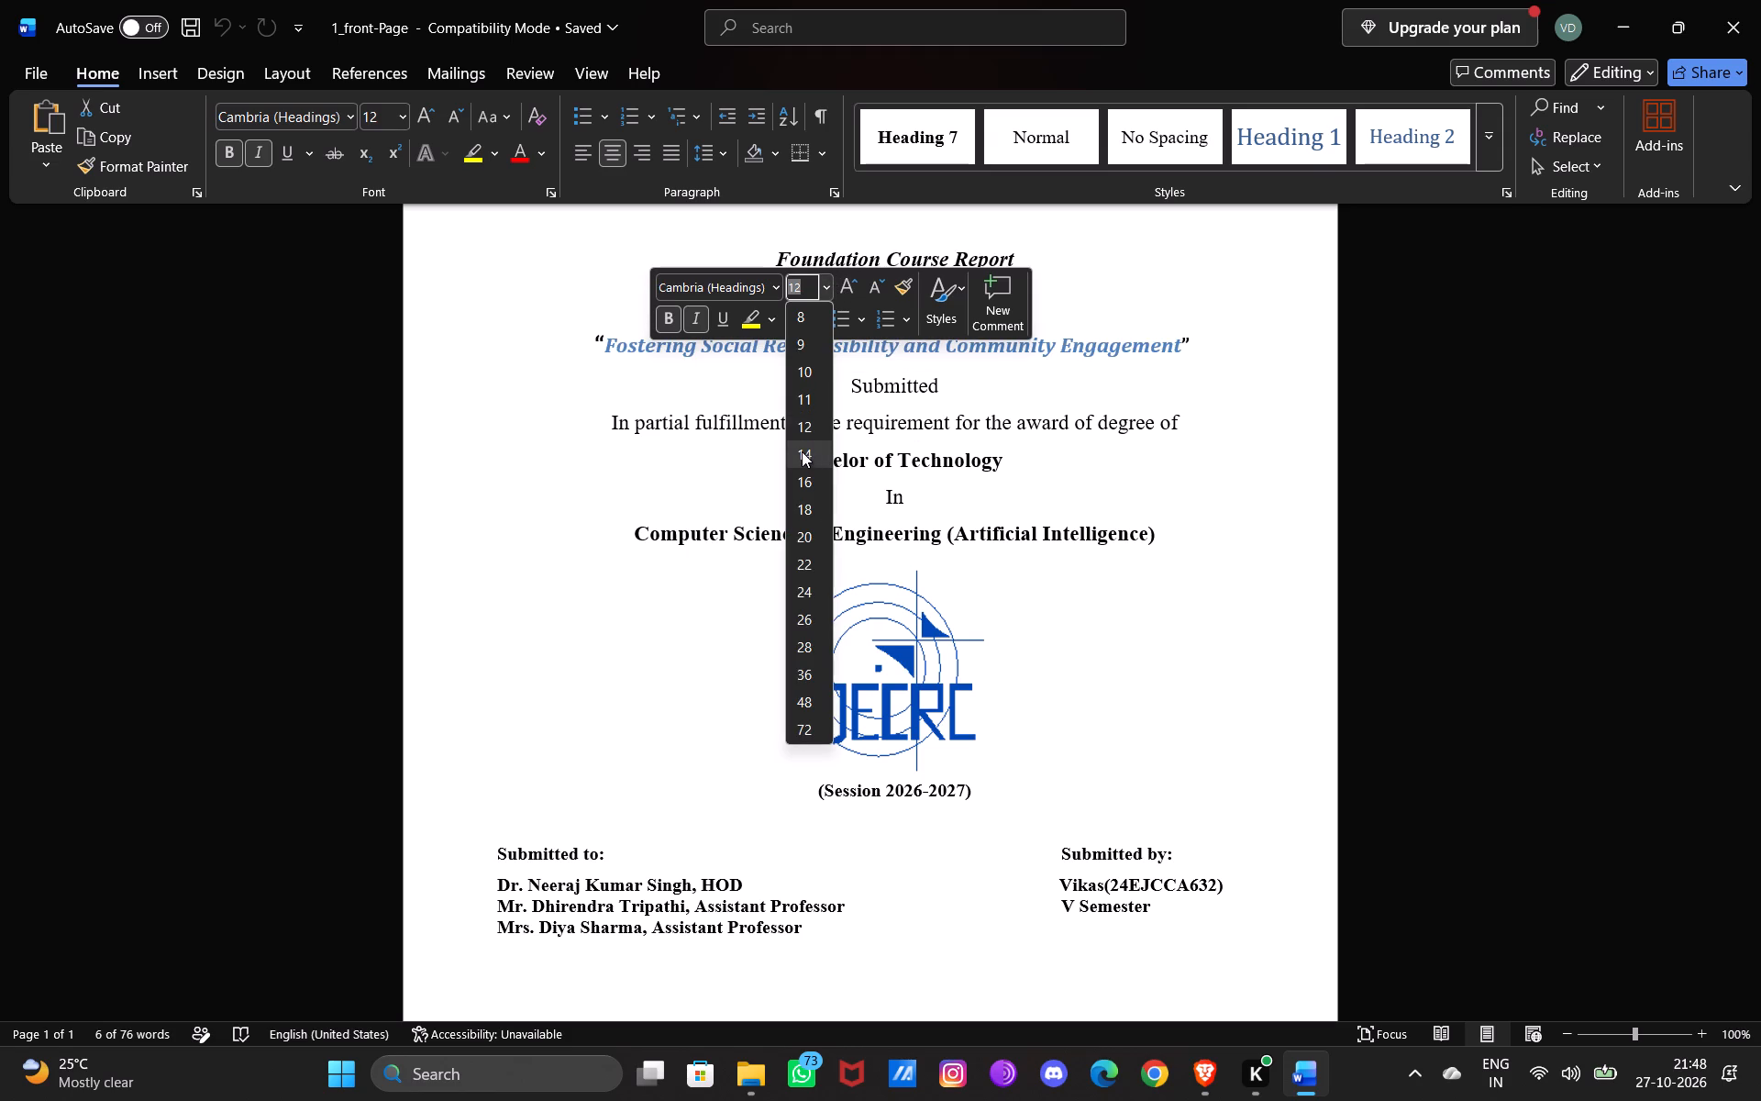
pyautogui.click(802, 451)
pyautogui.click(1335, 491)
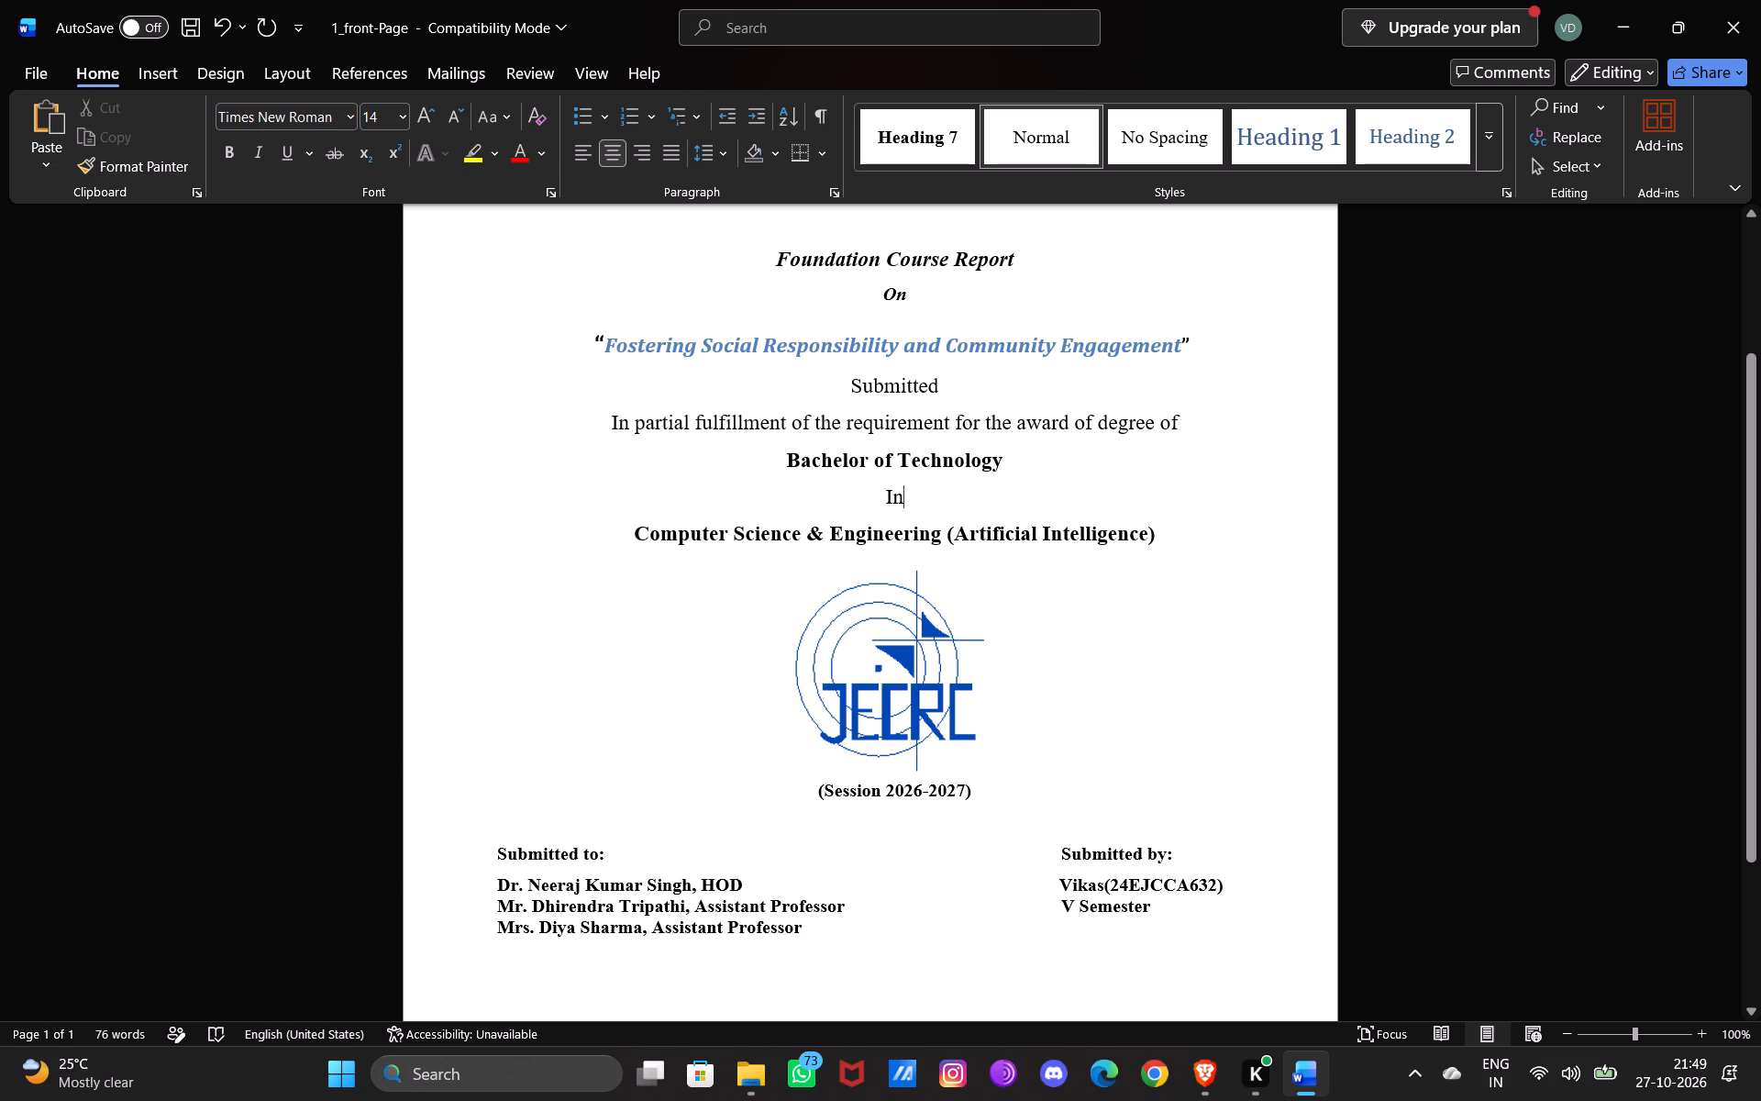
# Check the lower part of the front page, save the document and close it.
pyautogui.scroll(-1, 1460, 453)
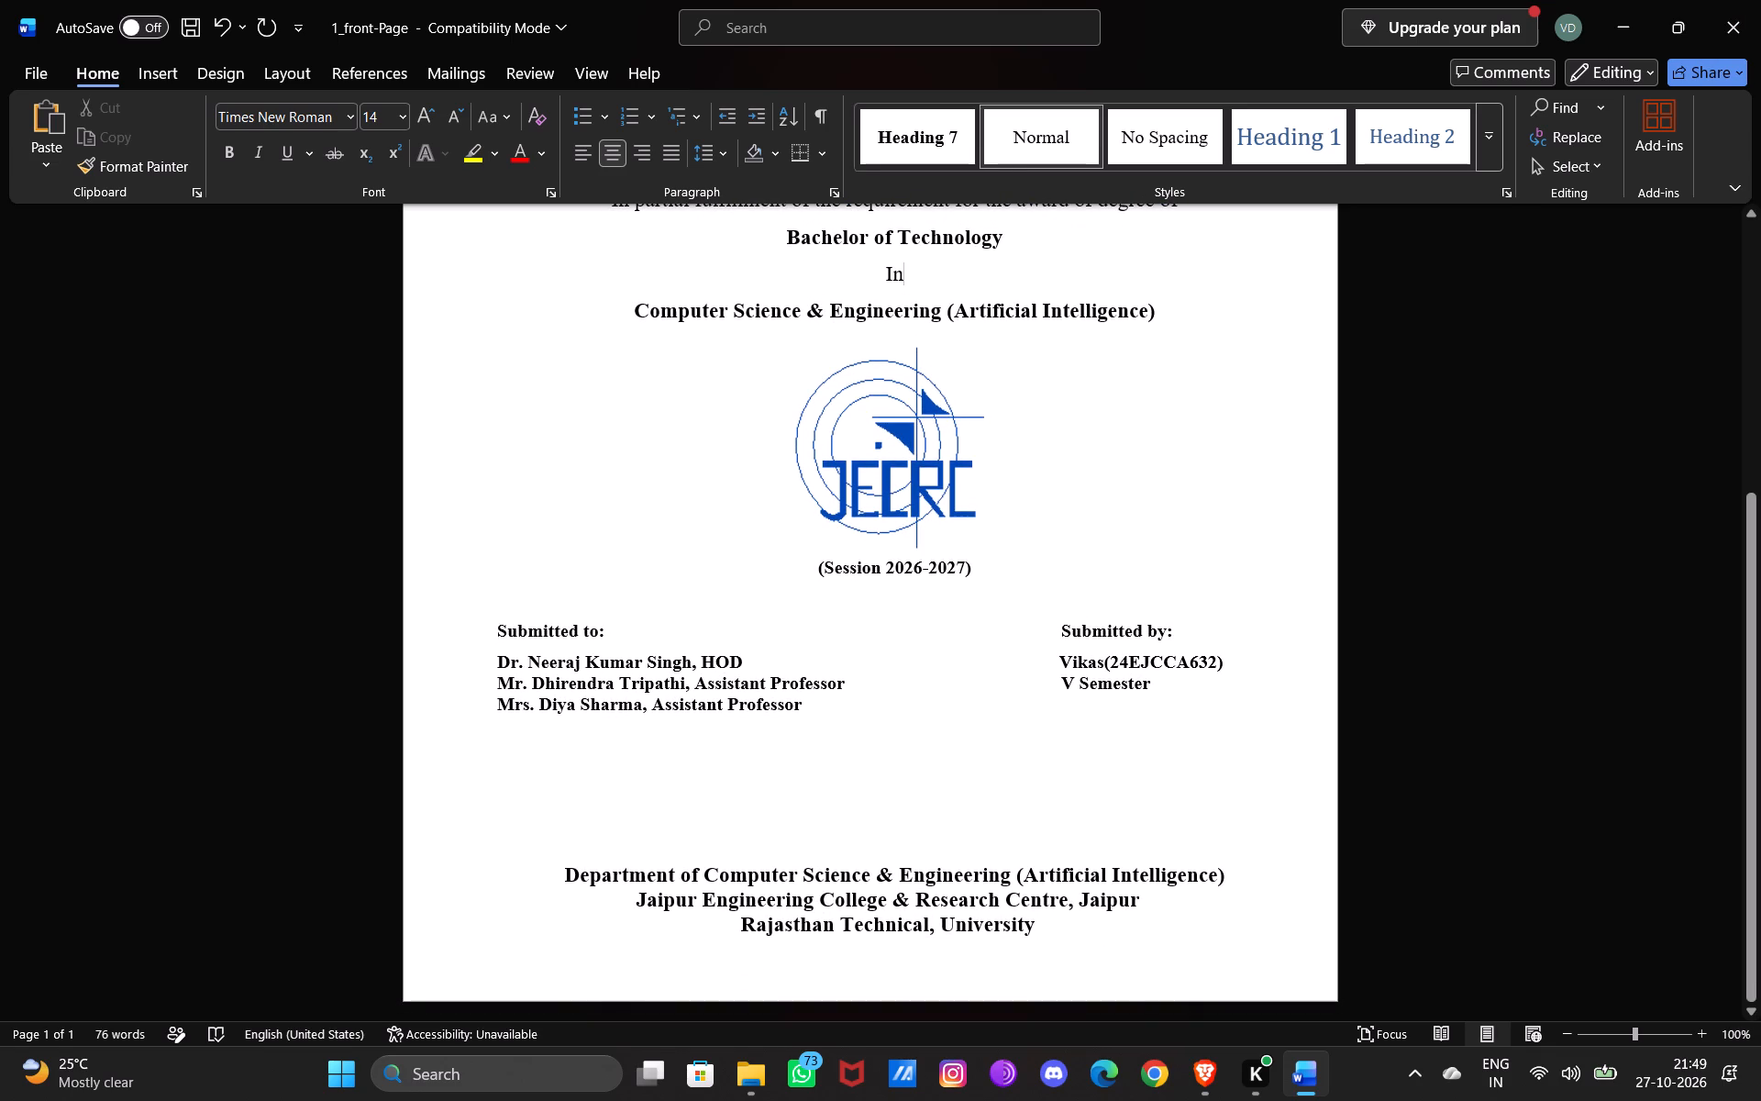
pyautogui.hotkey('ctrl', 's')
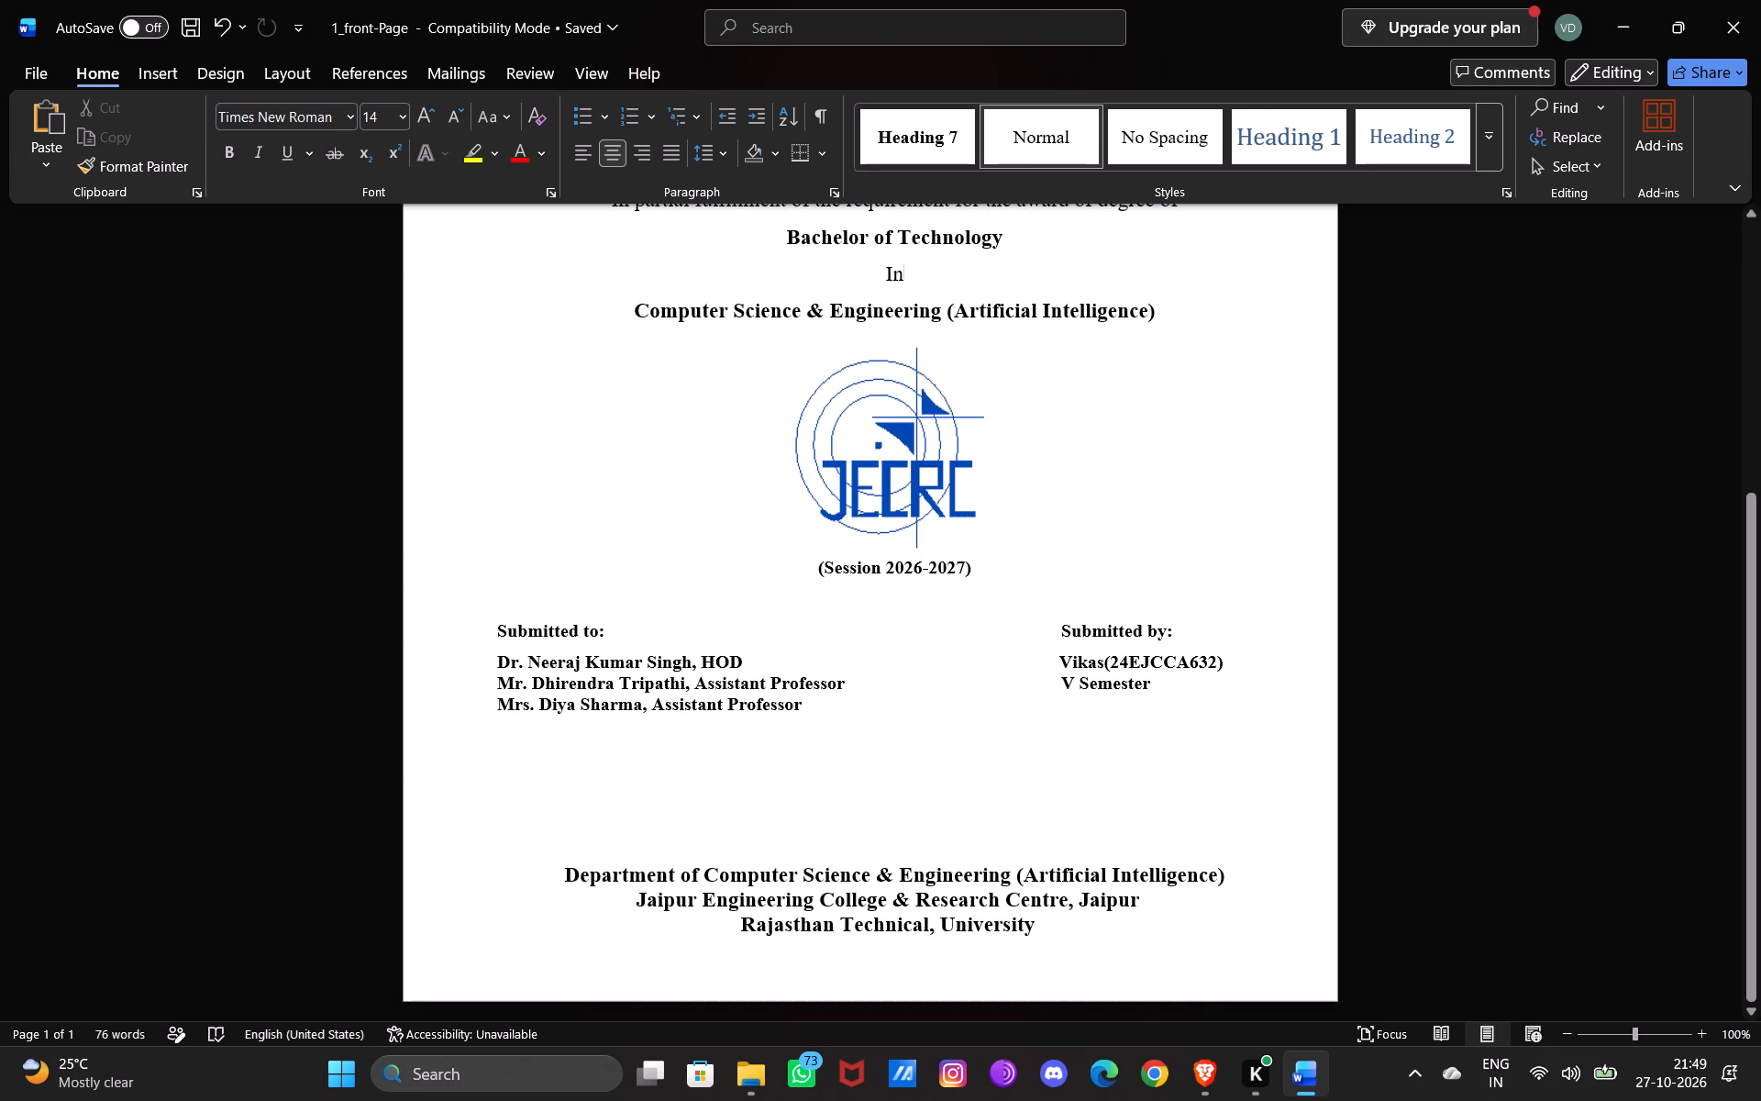
pyautogui.click(1735, 0)
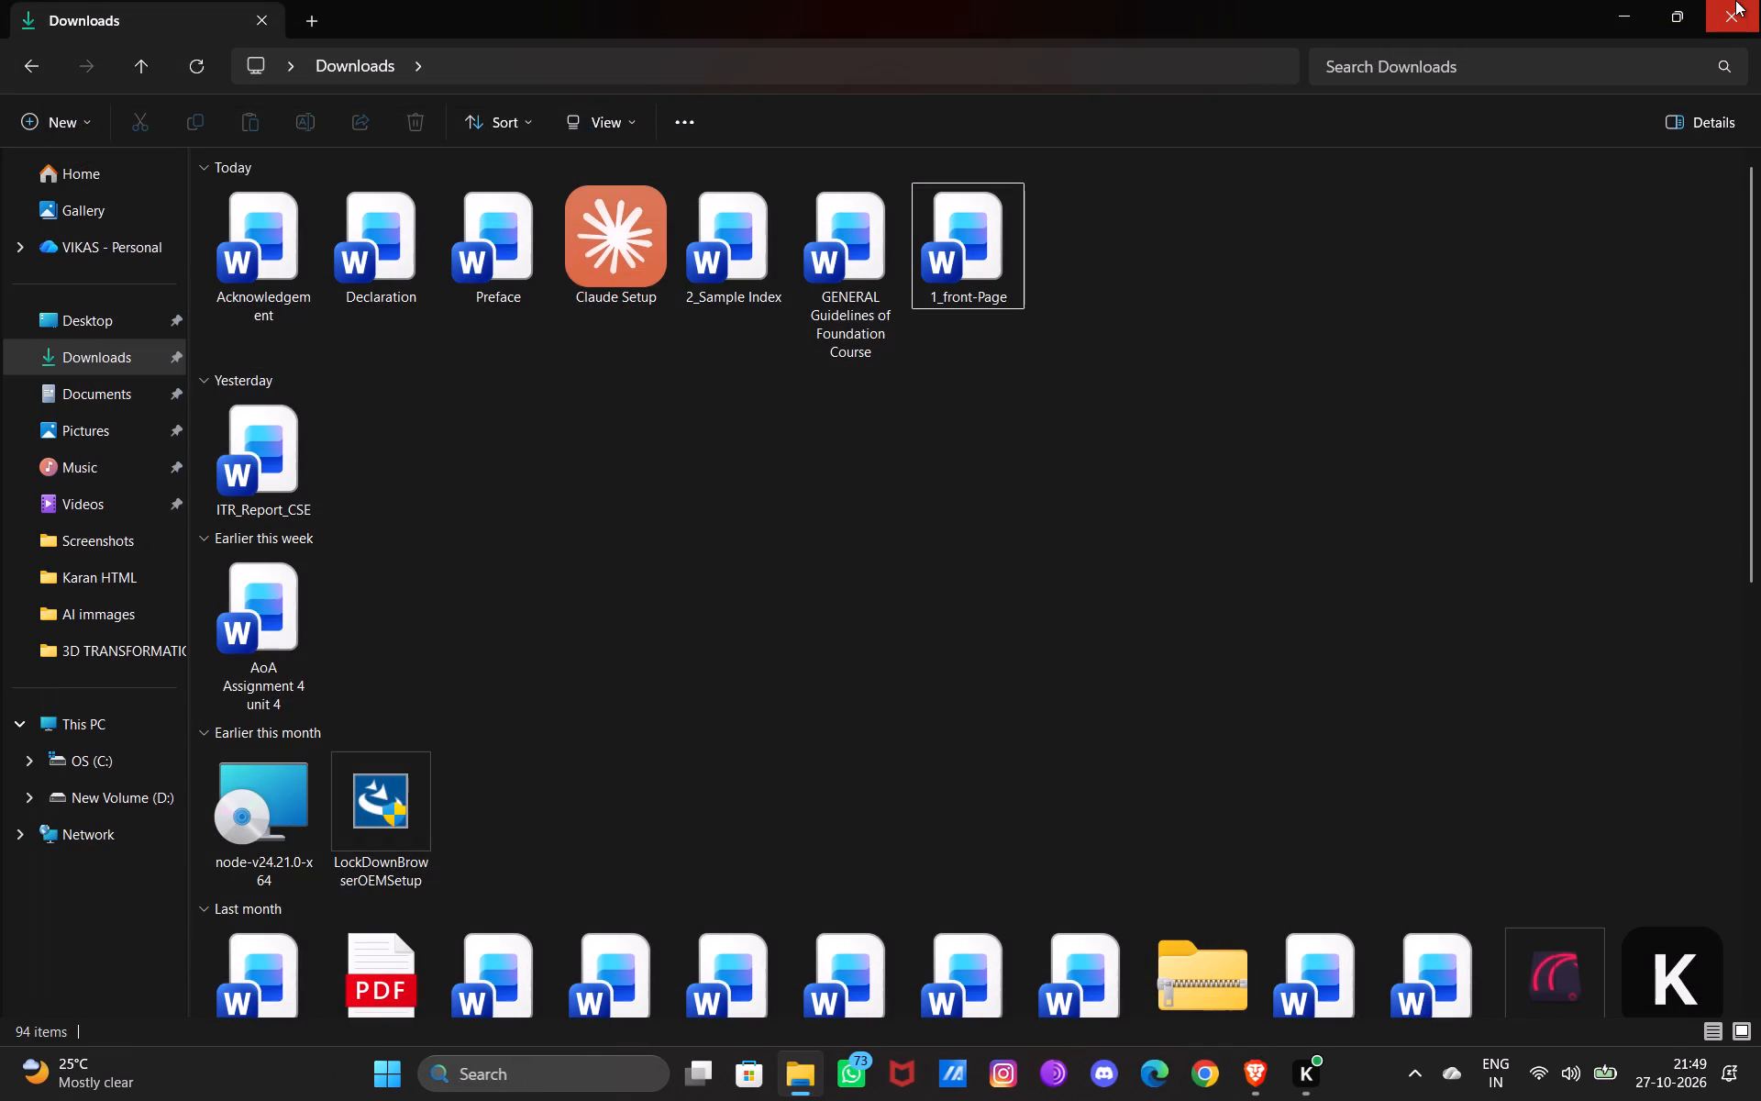